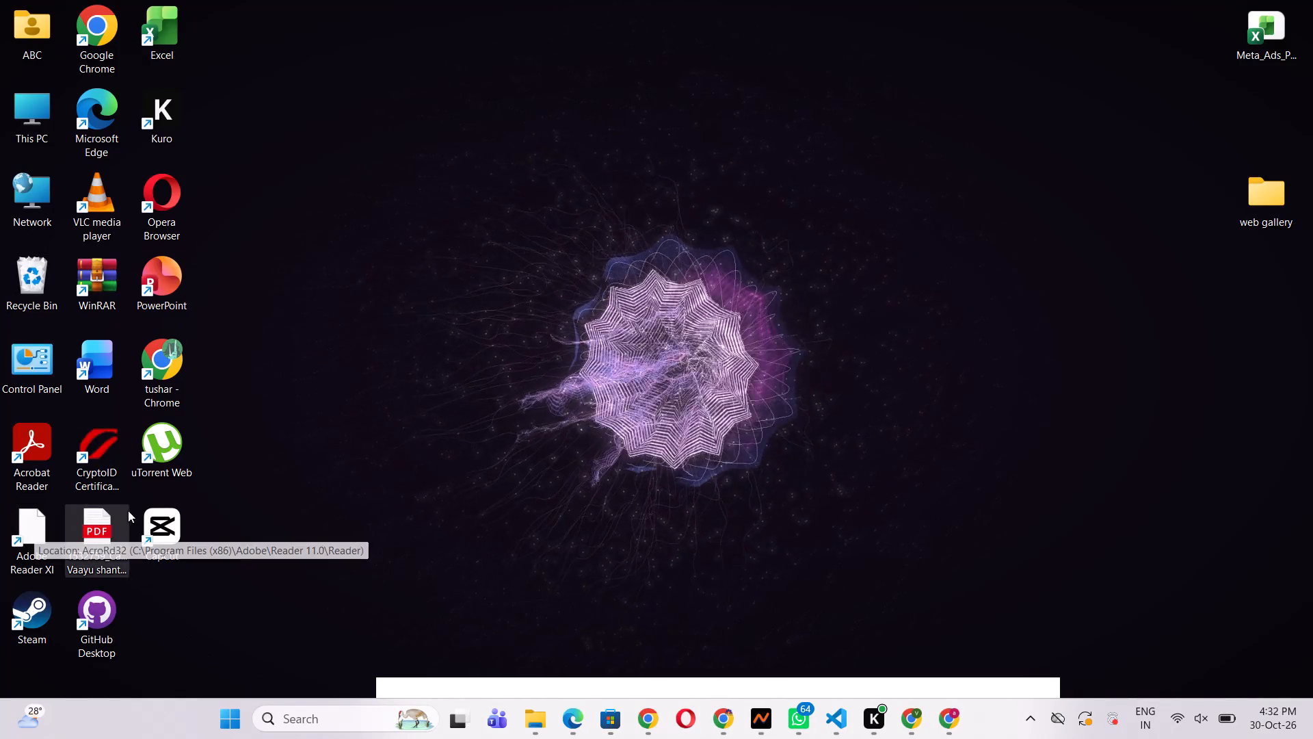
# Search the whole computer for "technical" from the desktop.
pyautogui.click(306, 718)
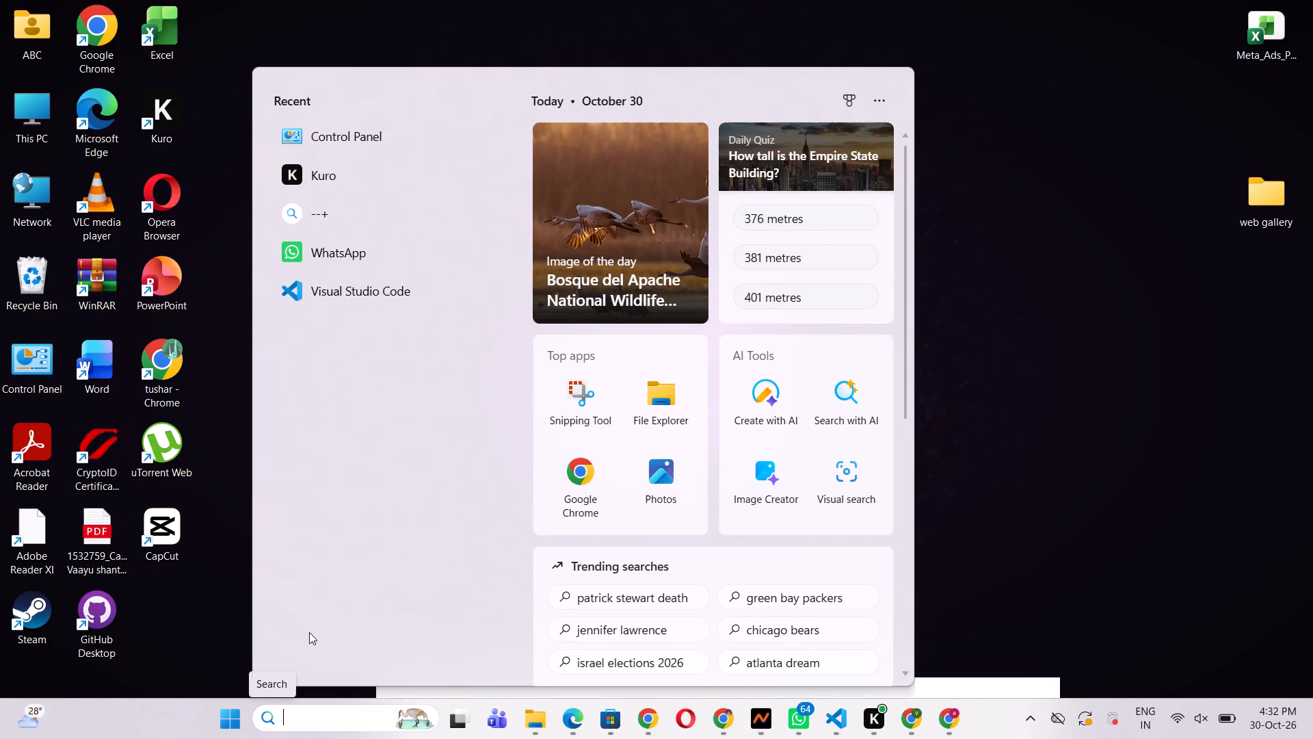
pyautogui.click(1069, 311)
pyautogui.click(308, 738)
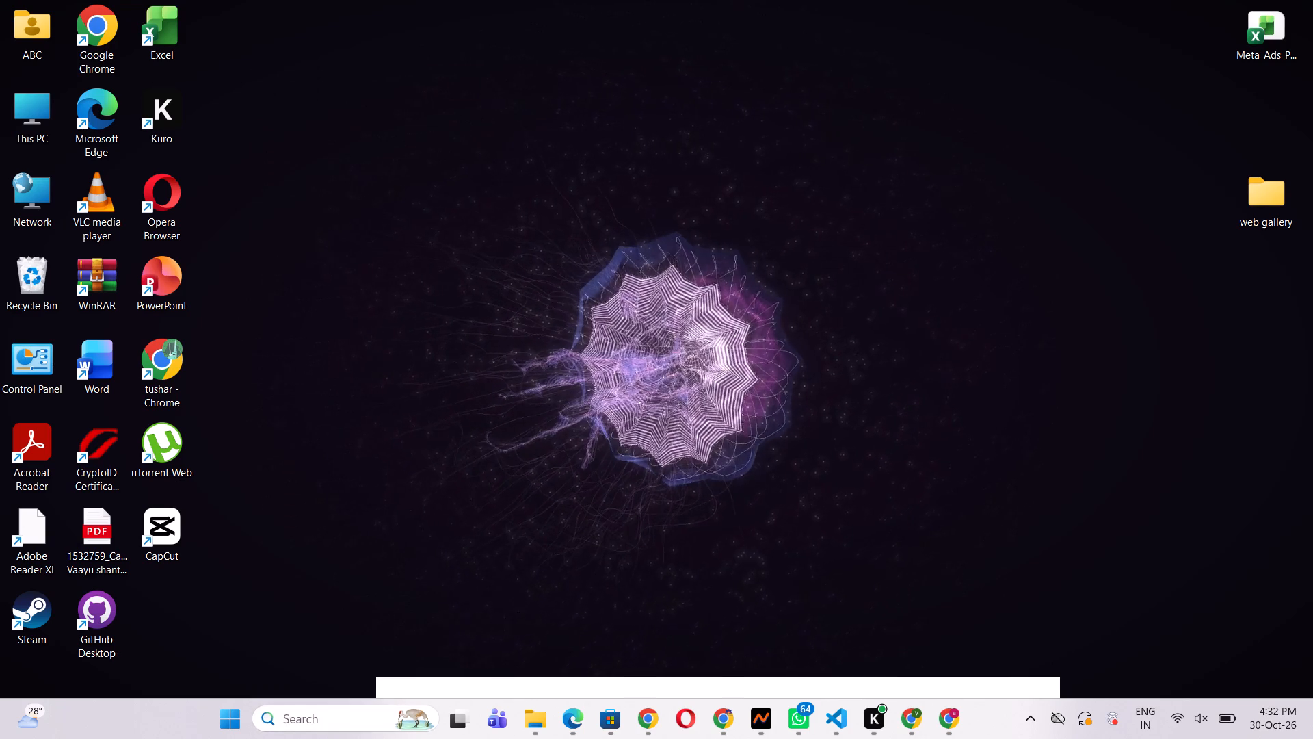
pyautogui.click(314, 727)
pyautogui.write('technical')
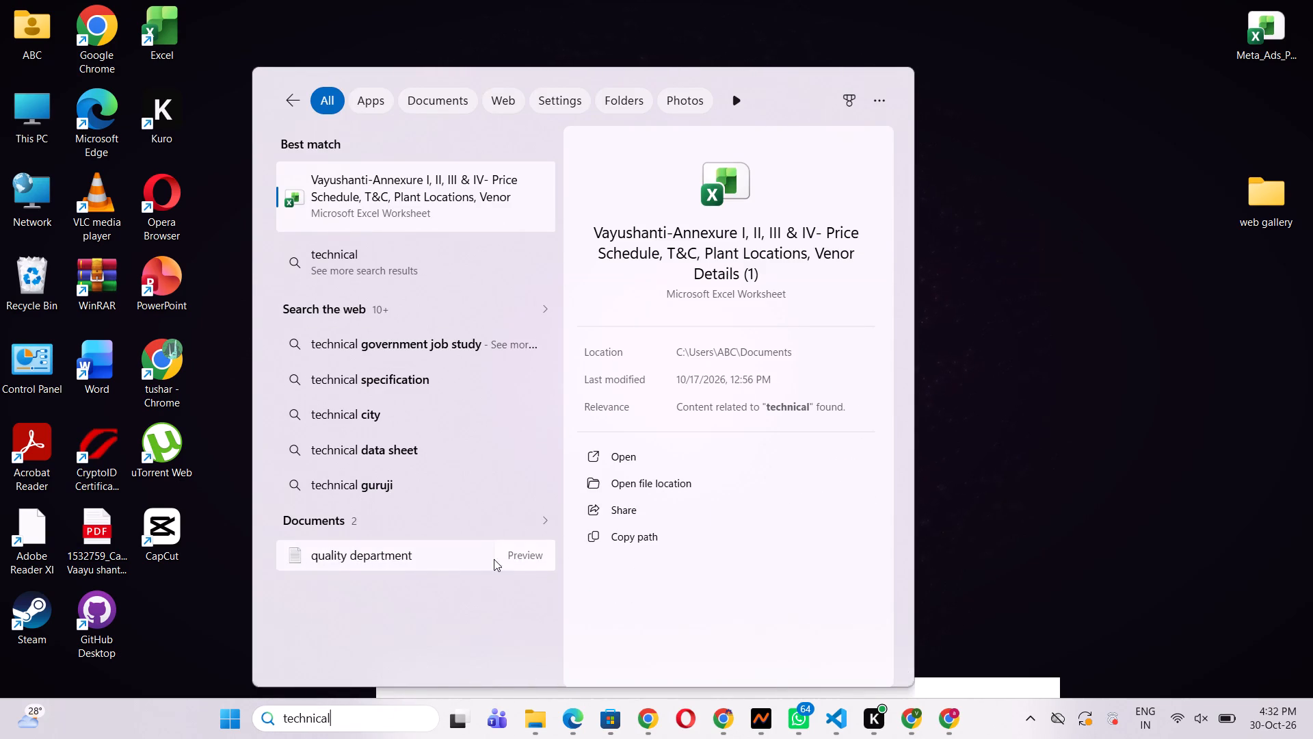
pyautogui.click(236, 722)
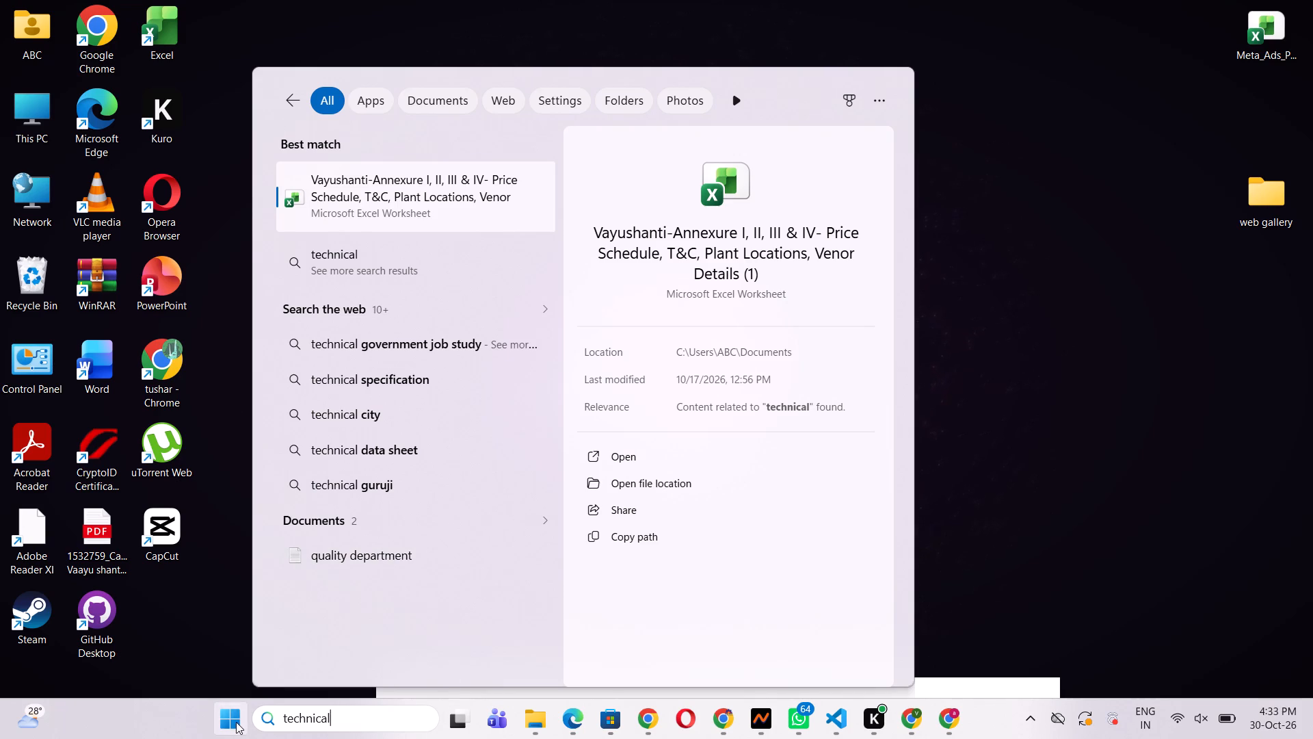
# Search the whole computer again with the shorter term "tech" and dismiss the results.
pyautogui.click(332, 722)
pyautogui.write('tech')
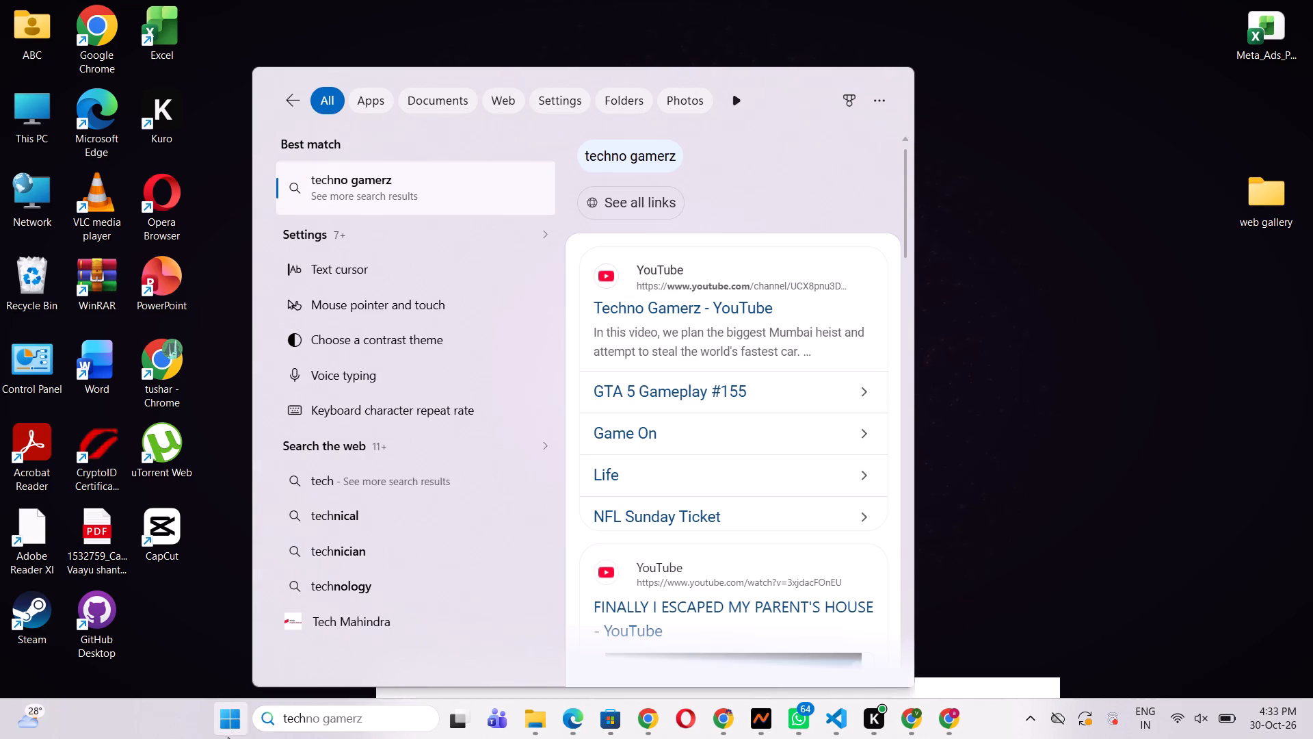
pyautogui.click(222, 729)
pyautogui.click(307, 710)
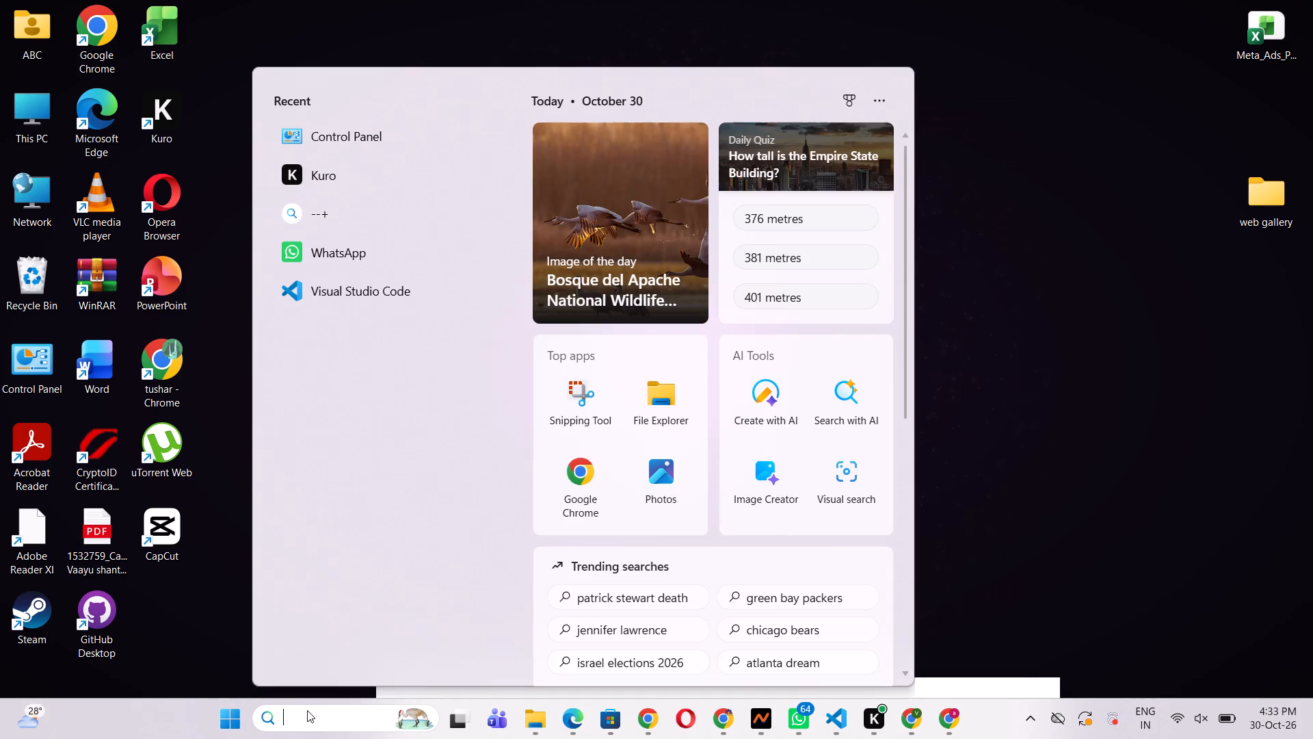
pyautogui.click(236, 723)
# Bring up the Downloads folder in File Explorer and search it for "technical".
pyautogui.click(545, 721)
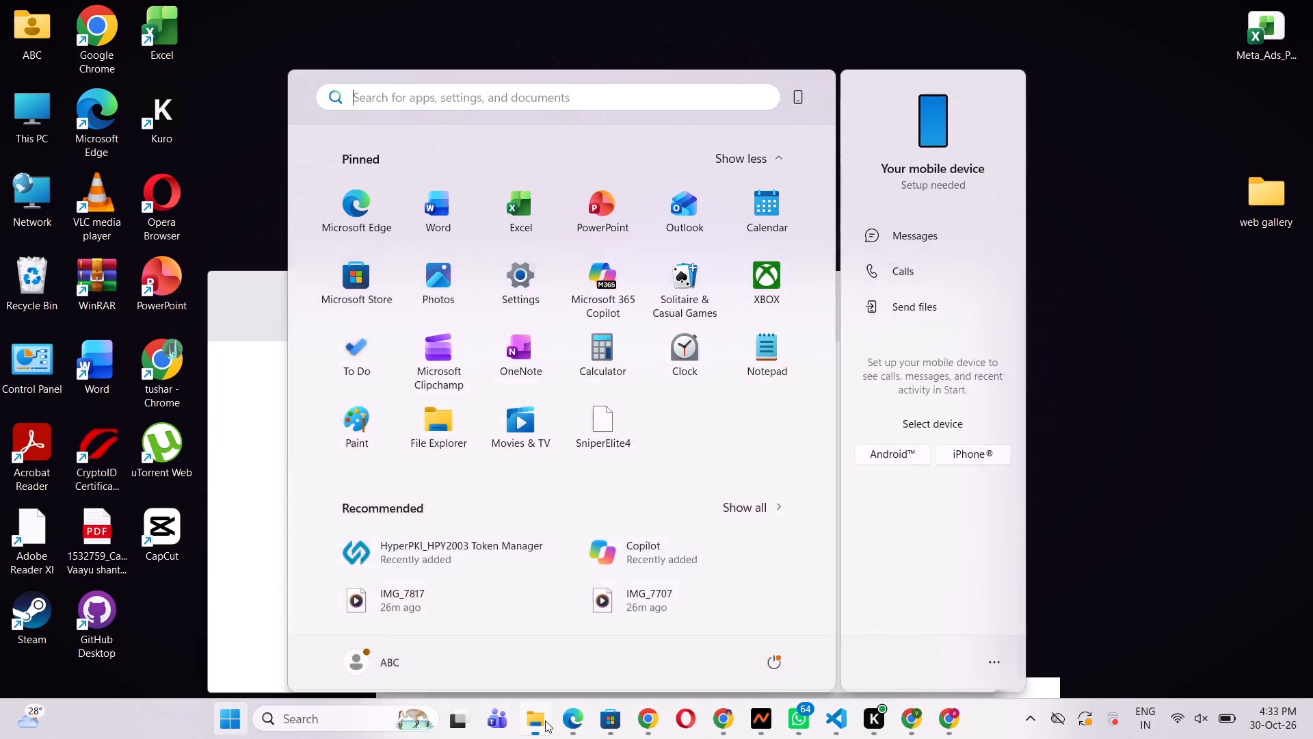
pyautogui.moveTo(975, 323); pyautogui.dragTo(979, 315)
pyautogui.click(1026, 51)
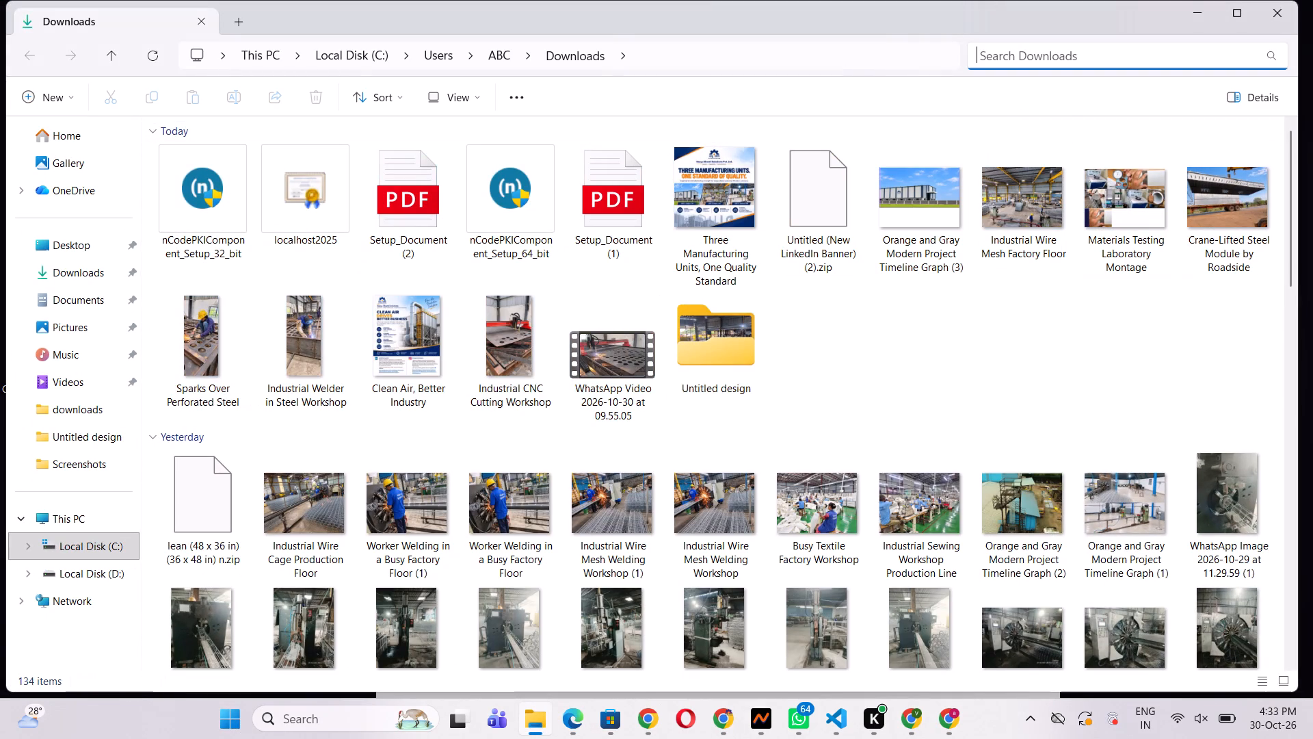
pyautogui.write('technical')
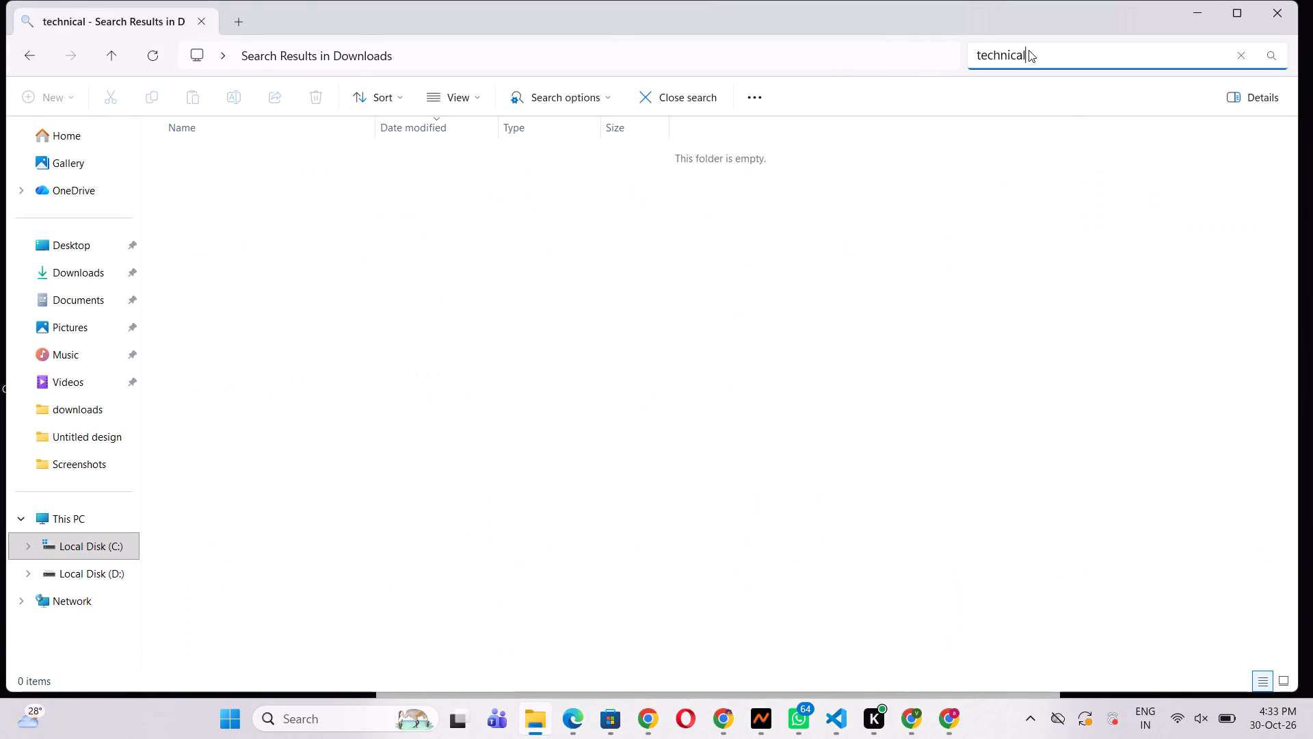
pyautogui.press('Return')
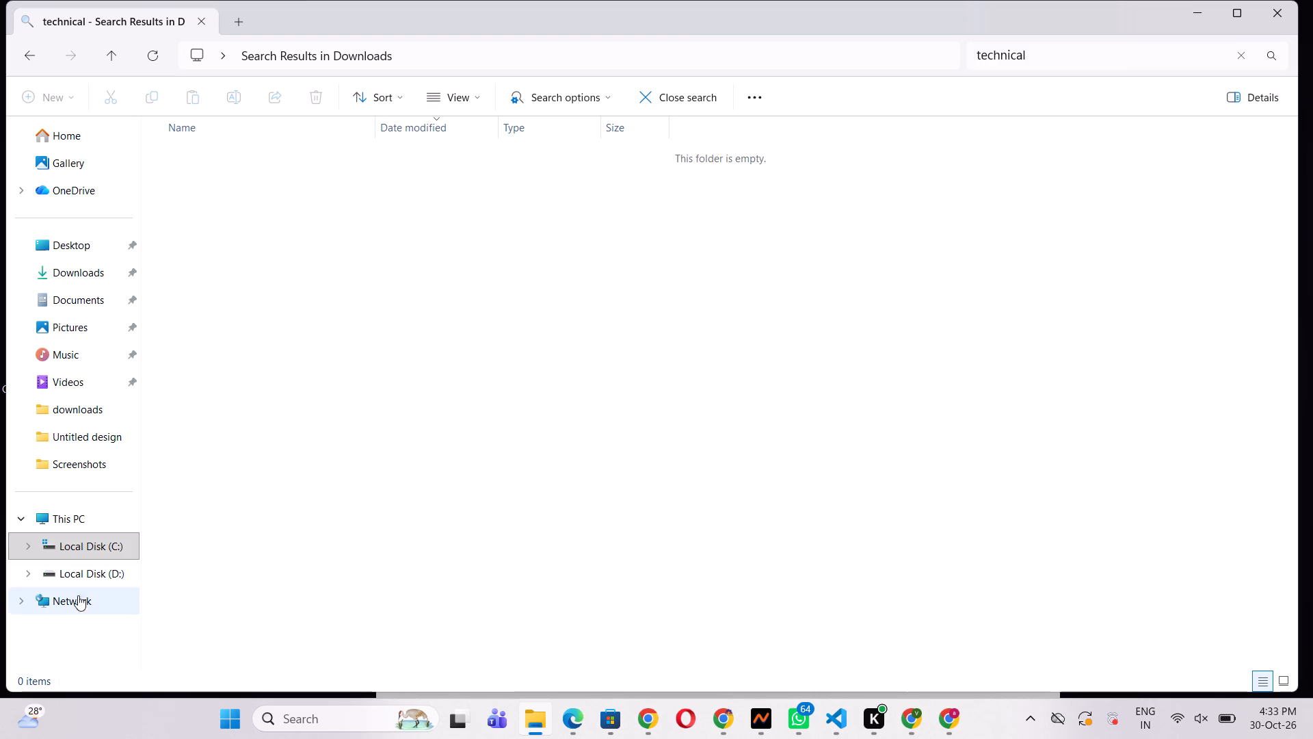
# Switch to Local Disk (D:) and start a search within that drive.
pyautogui.click(102, 575)
pyautogui.click(1007, 63)
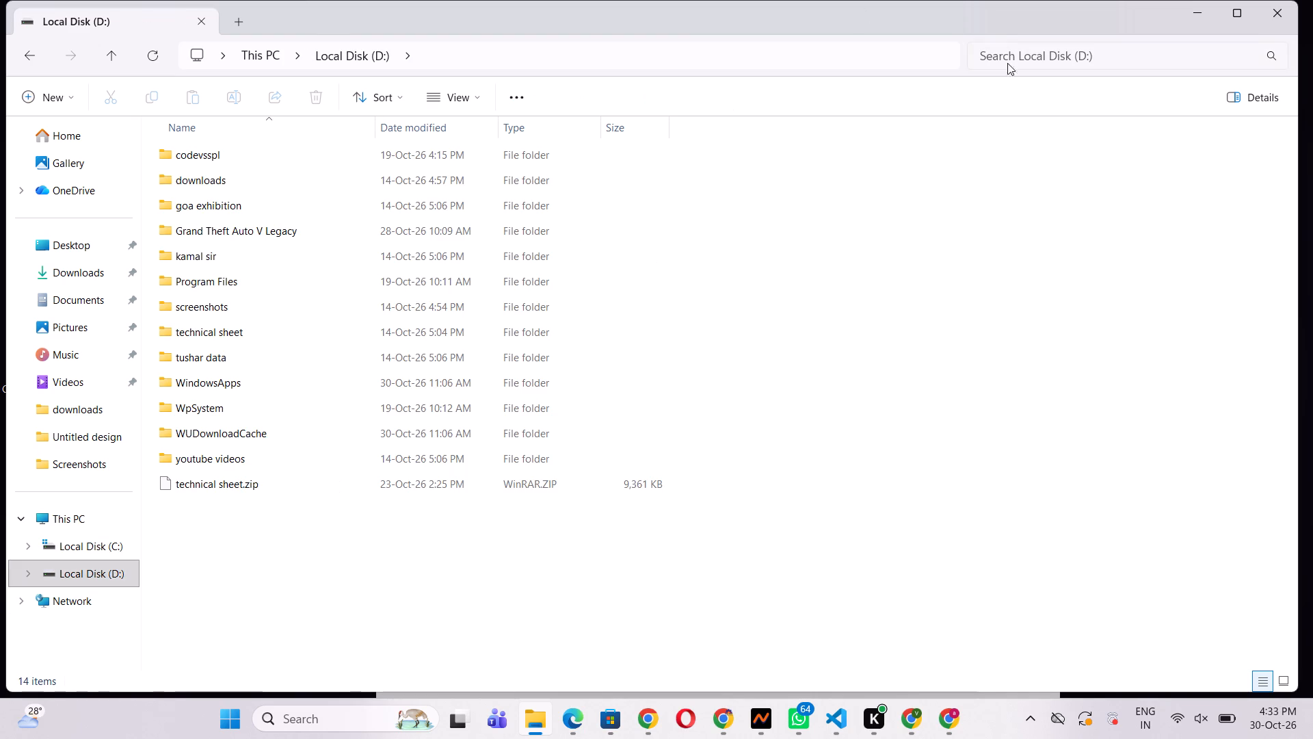
# Search Local Disk (D:) for "technical", open the "technical sheet" folder from the results and look over its files.
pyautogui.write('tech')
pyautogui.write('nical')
pyautogui.doubleClick(421, 133)
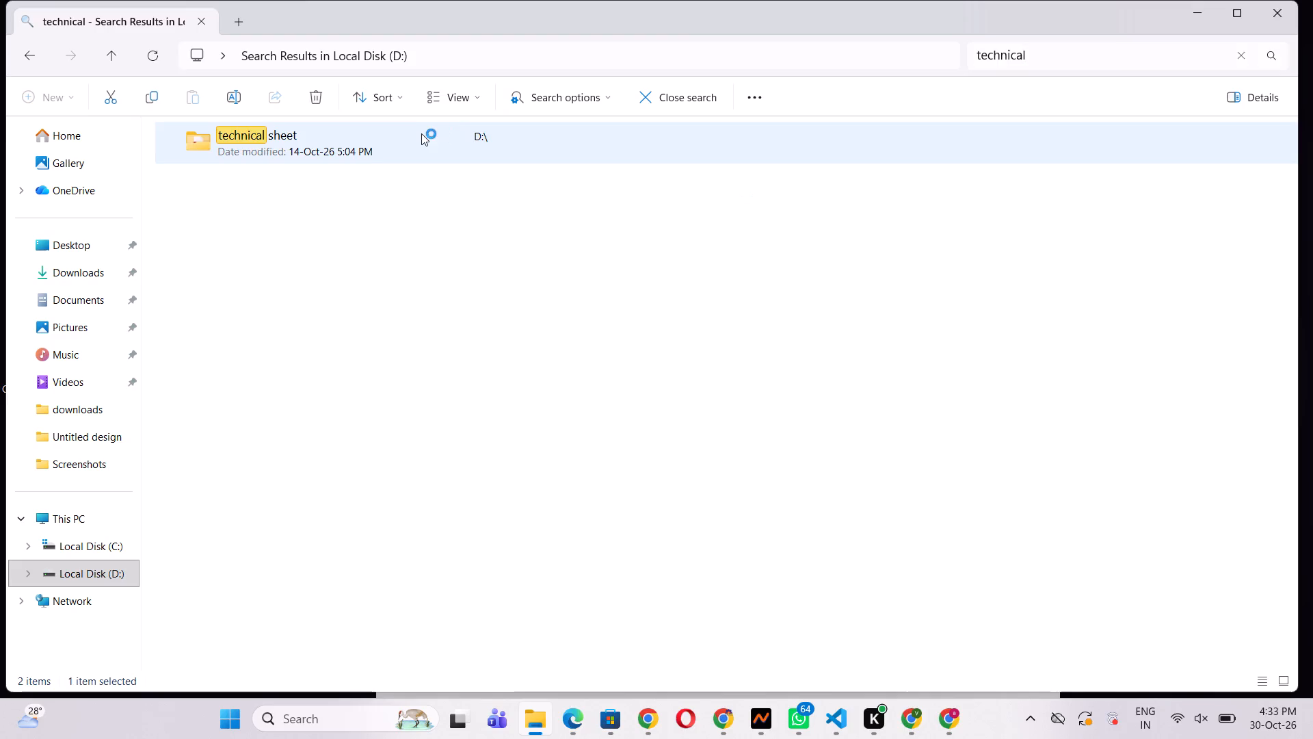
pyautogui.scroll(-13, 626, 292)
pyautogui.scroll(8, 627, 294)
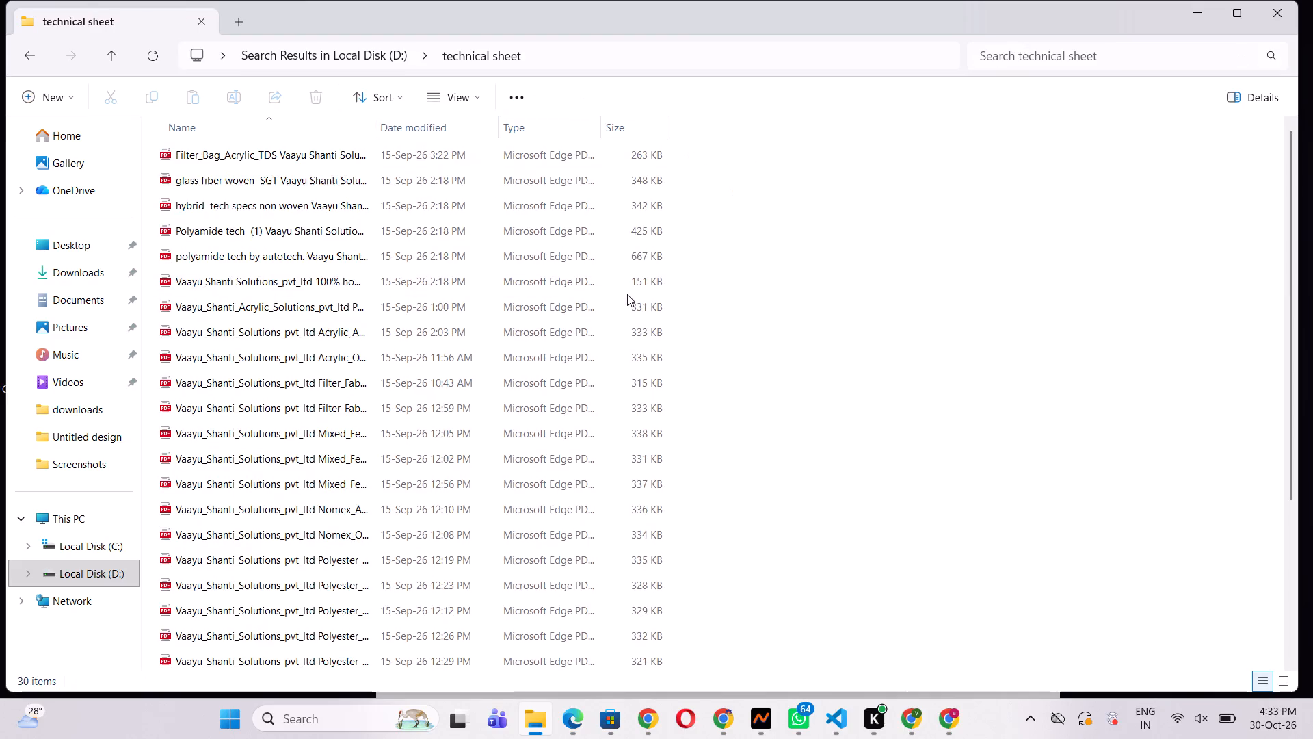
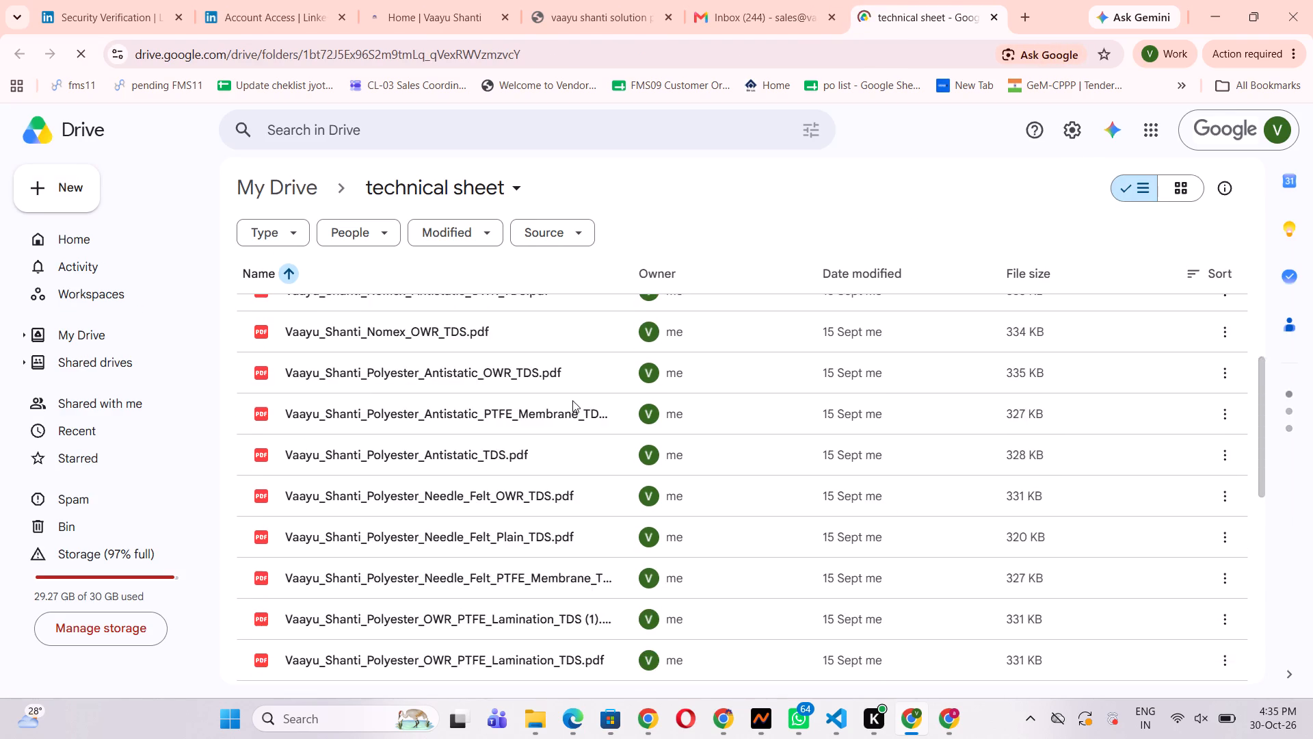
# Look through the PDF list in the Google Drive technical sheet folder.
pyautogui.scroll(-11, 572, 400)
pyautogui.scroll(17, 574, 400)
pyautogui.scroll(6, 574, 400)
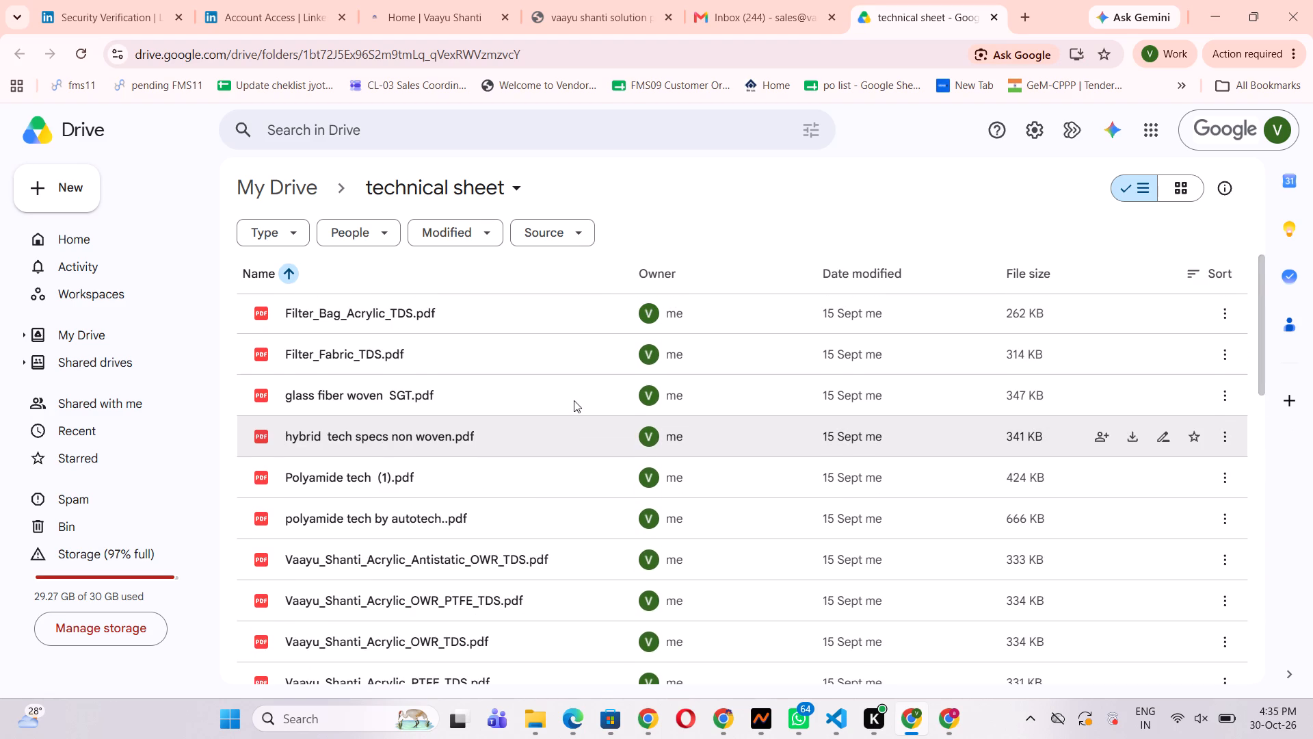
pyautogui.click(207, 355)
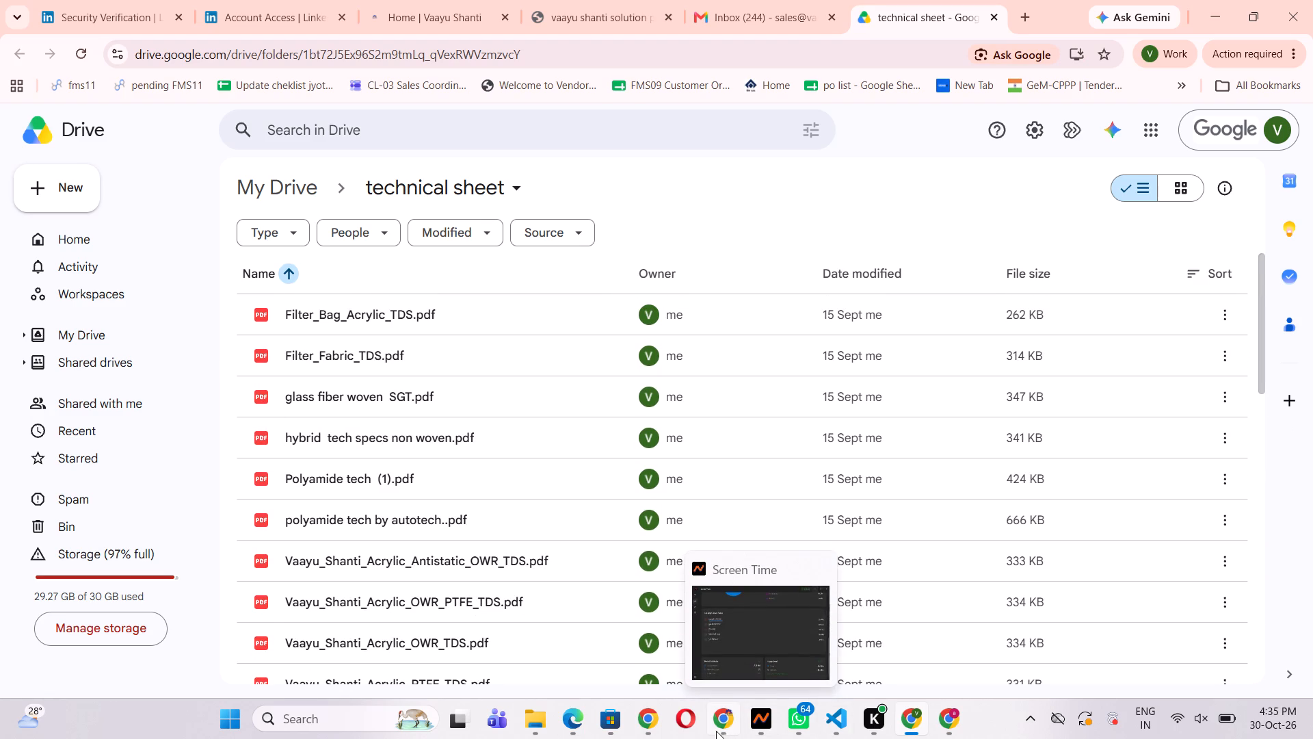
# Switch to the technical sheet folder in File Explorer and widen the Name column so the full PDF names fit.
pyautogui.click(530, 723)
pyautogui.scroll(-6, 213, 411)
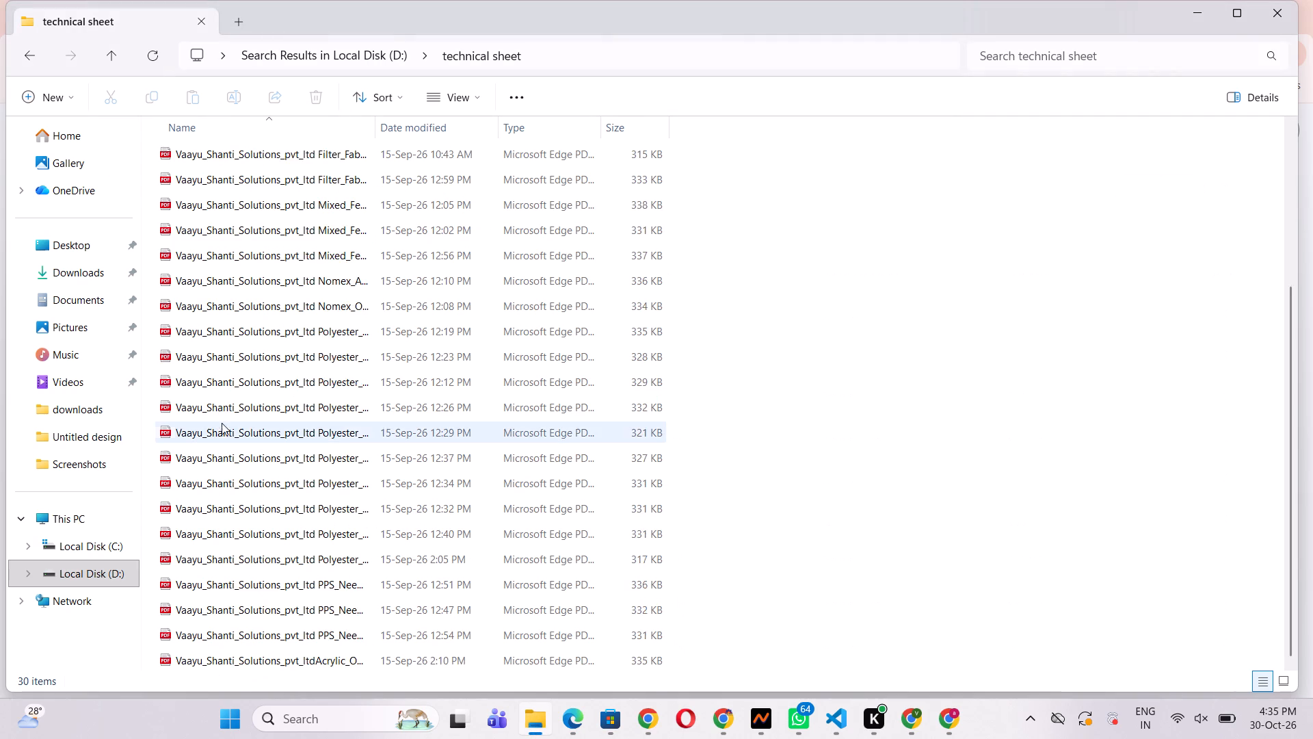
pyautogui.scroll(16, 224, 425)
pyautogui.click(1241, 391)
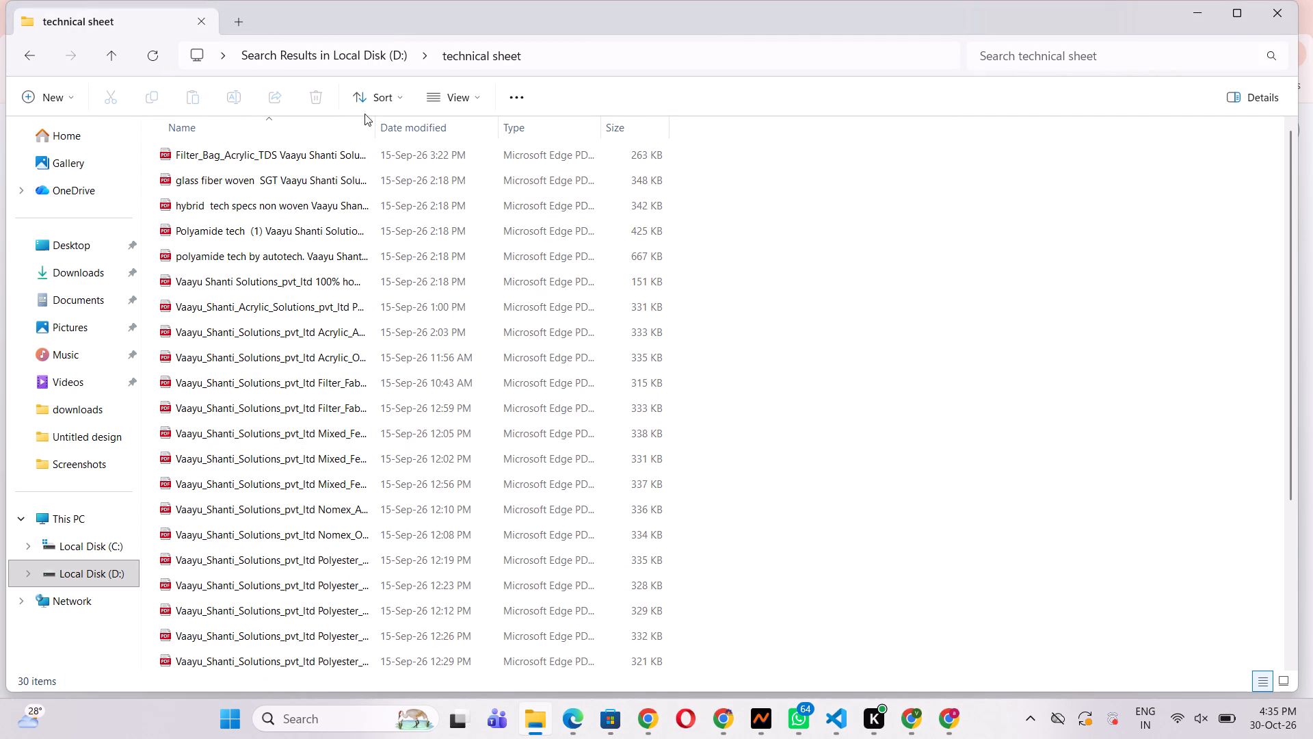
pyautogui.moveTo(375, 122); pyautogui.dragTo(600, 141)
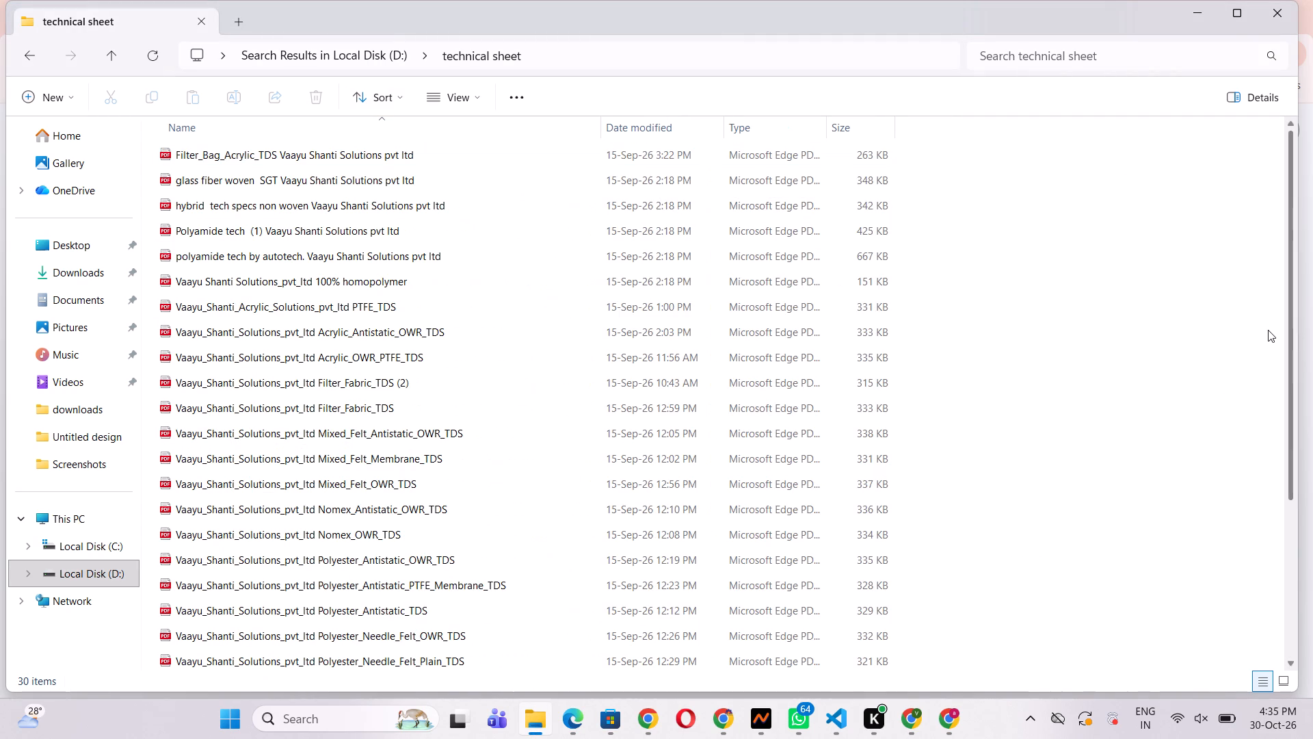
pyautogui.click(1268, 330)
# Look through the names of the technical data sheet PDFs in the local technical sheet folder.
pyautogui.scroll(-9, 416, 471)
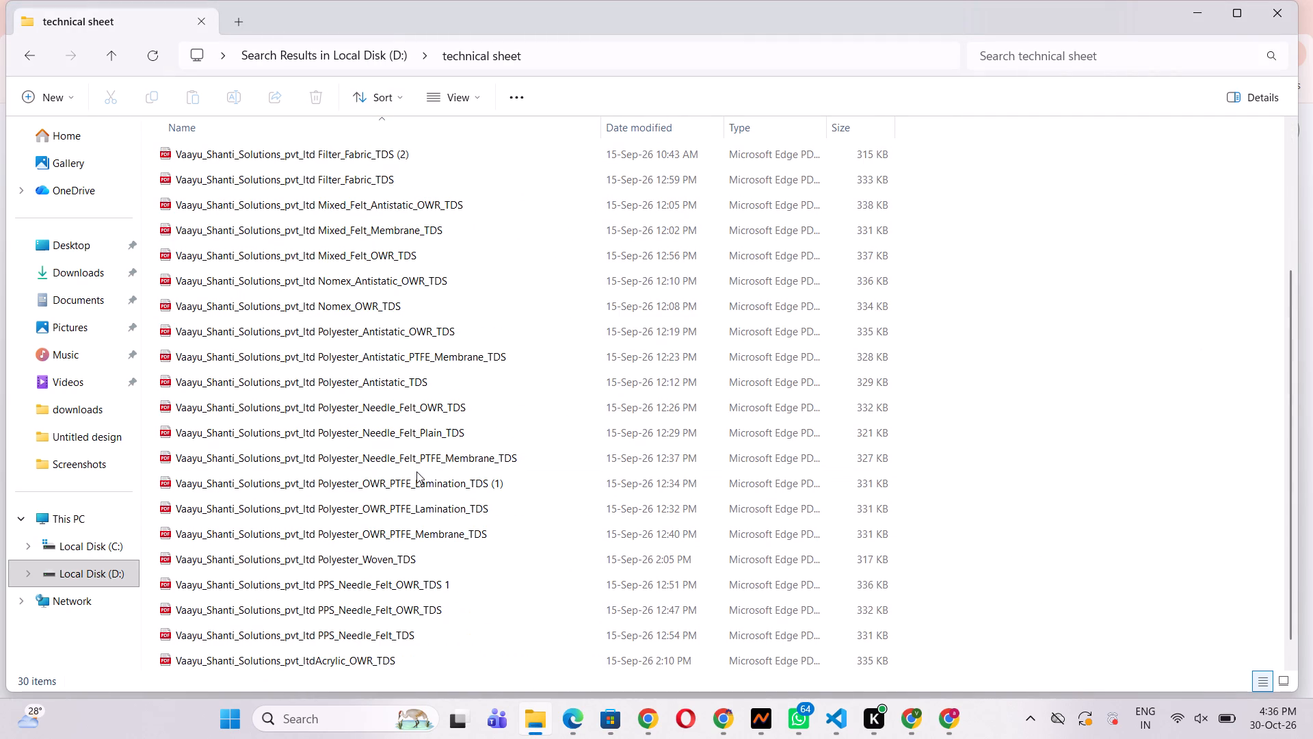
pyautogui.scroll(12, 416, 471)
pyautogui.scroll(-10, 782, 469)
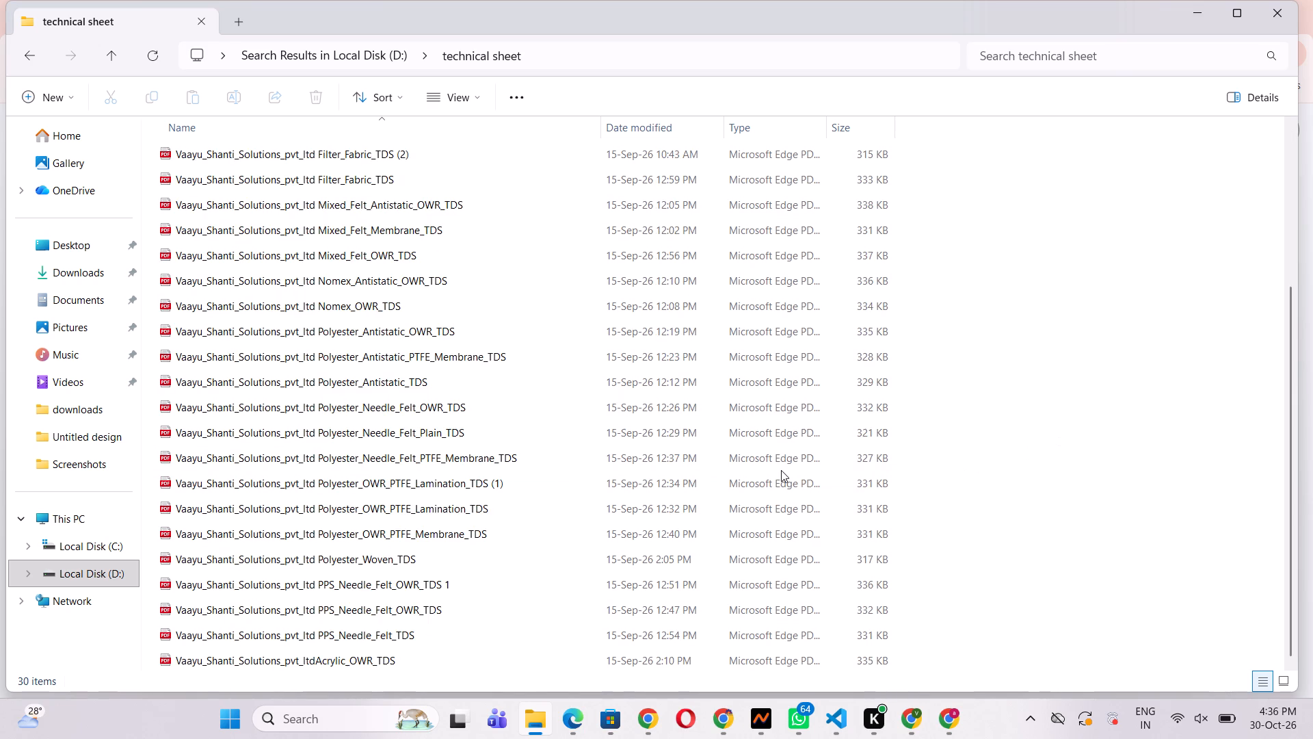
pyautogui.scroll(-3, 781, 470)
pyautogui.scroll(7, 781, 470)
pyautogui.scroll(-8, 781, 470)
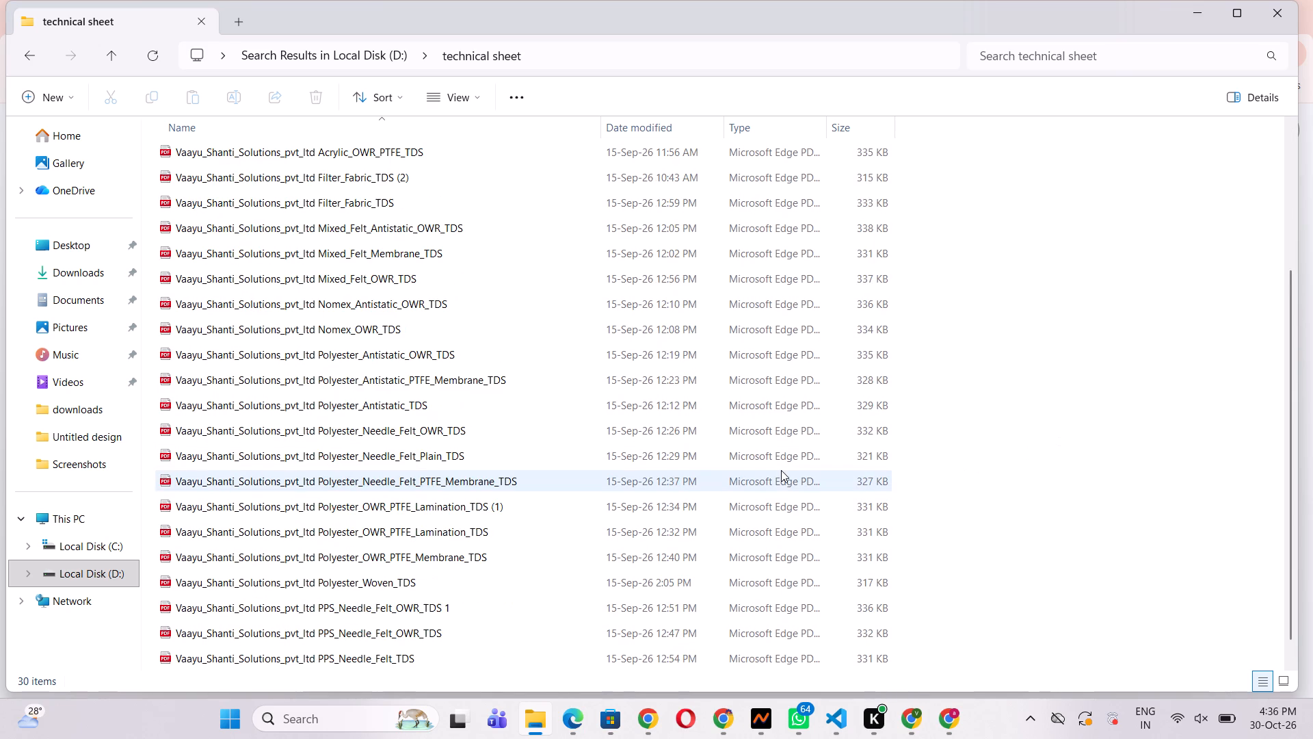
pyautogui.scroll(5, 781, 470)
pyautogui.scroll(-6, 781, 470)
pyautogui.scroll(5, 781, 470)
pyautogui.scroll(-4, 781, 470)
pyautogui.scroll(4, 781, 470)
pyautogui.scroll(-2, 781, 470)
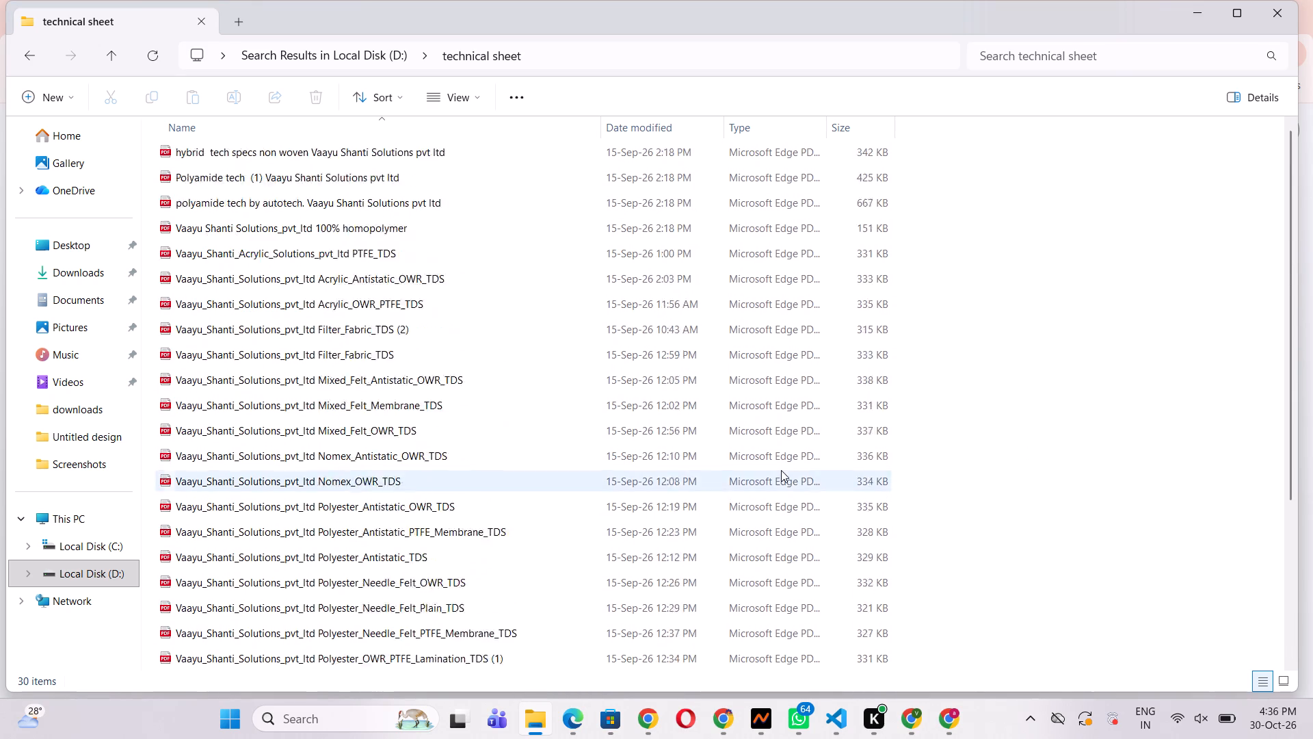
pyautogui.scroll(-3, 781, 470)
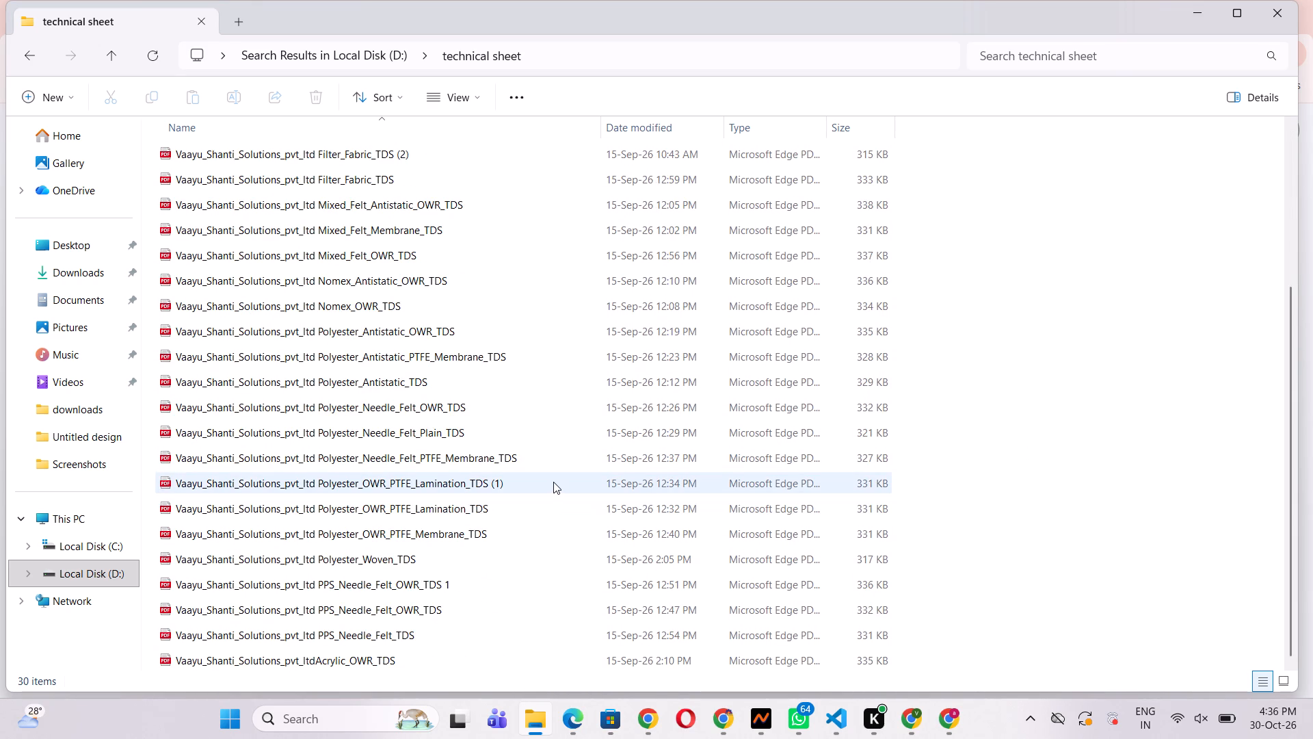
# Compare the files in the technical sheet folder on Local Disk (D:) with those in Google Drive's technical sheet folder, and close File Explorer.
pyautogui.scroll(-2, 553, 482)
pyautogui.scroll(4, 550, 544)
pyautogui.click(1109, 454)
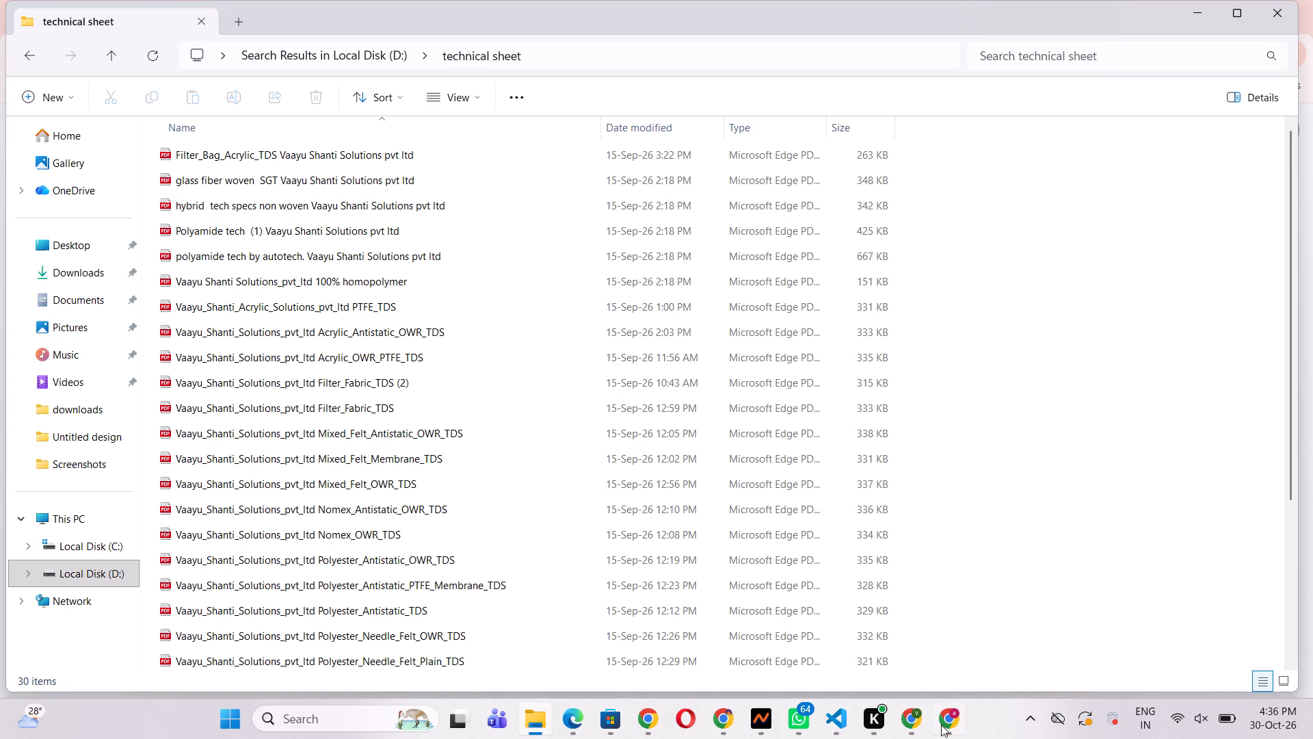
pyautogui.click(1196, 12)
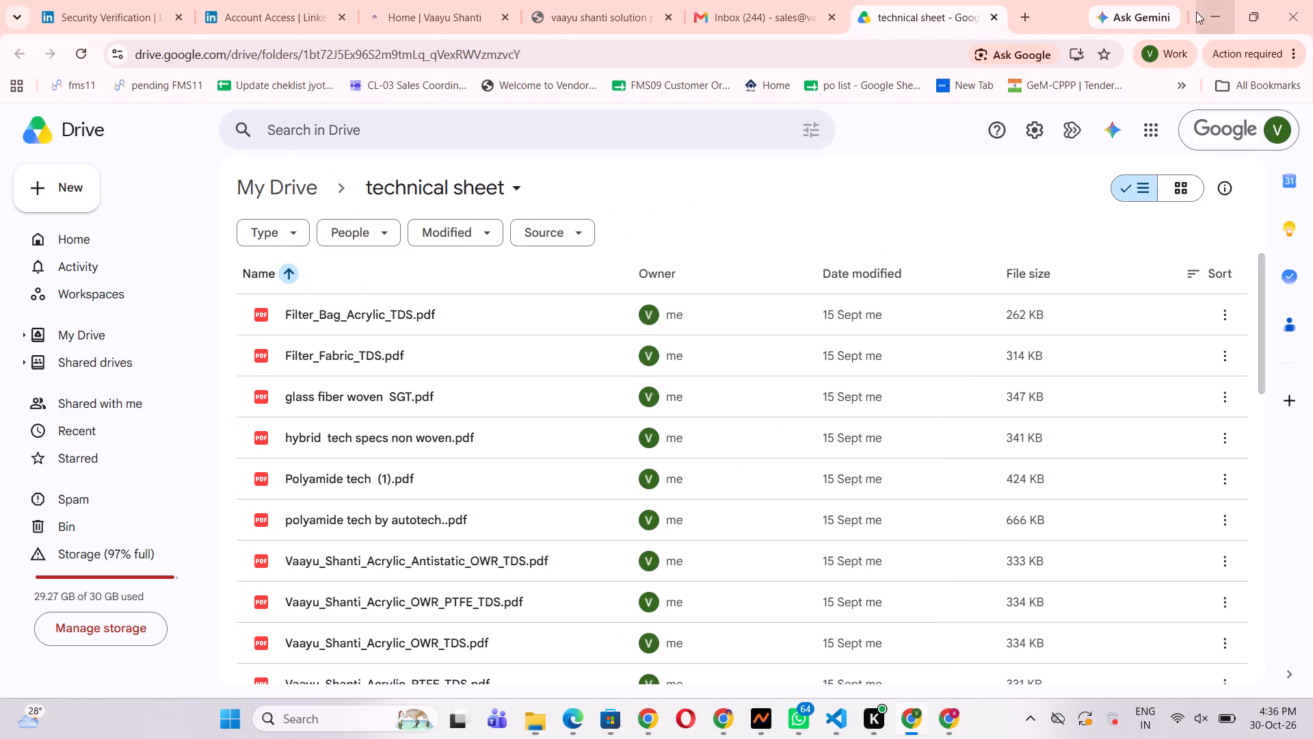
pyautogui.scroll(-18, 340, 391)
pyautogui.scroll(17, 340, 391)
pyautogui.scroll(6, 340, 391)
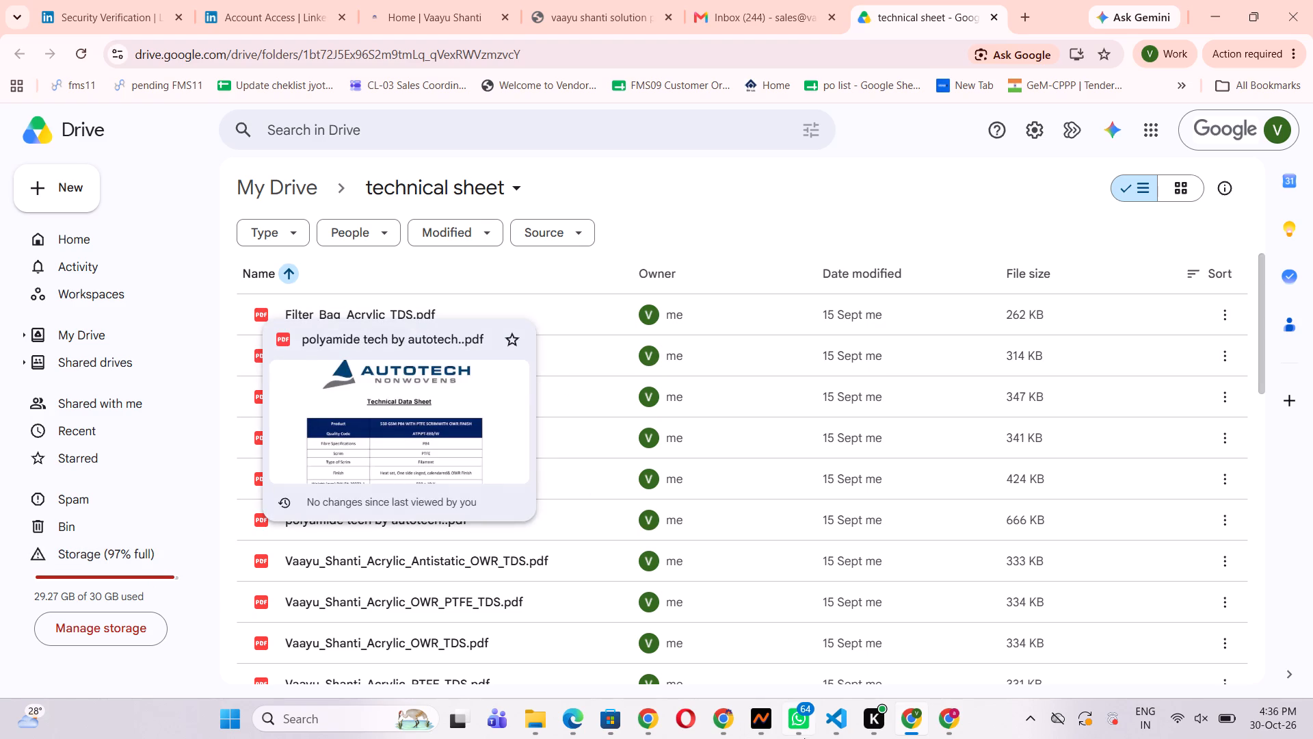
pyautogui.click(542, 727)
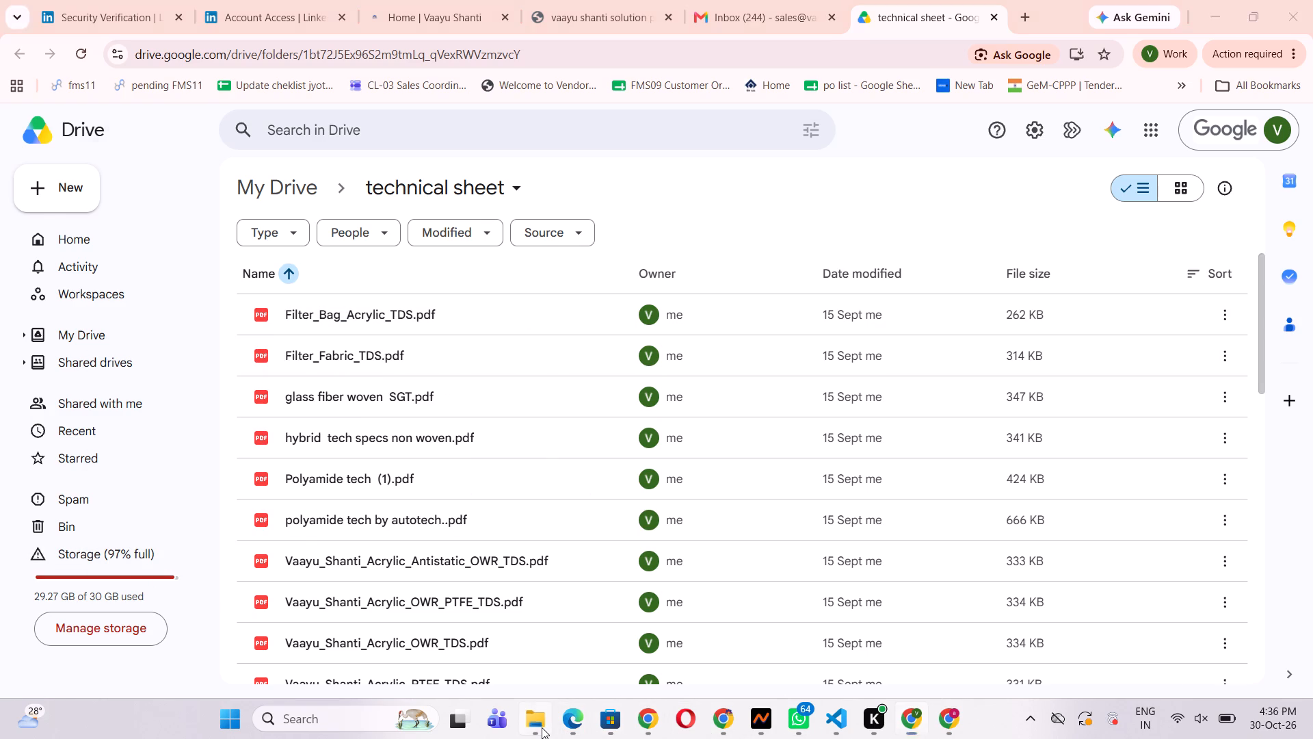
pyautogui.scroll(-8, 582, 137)
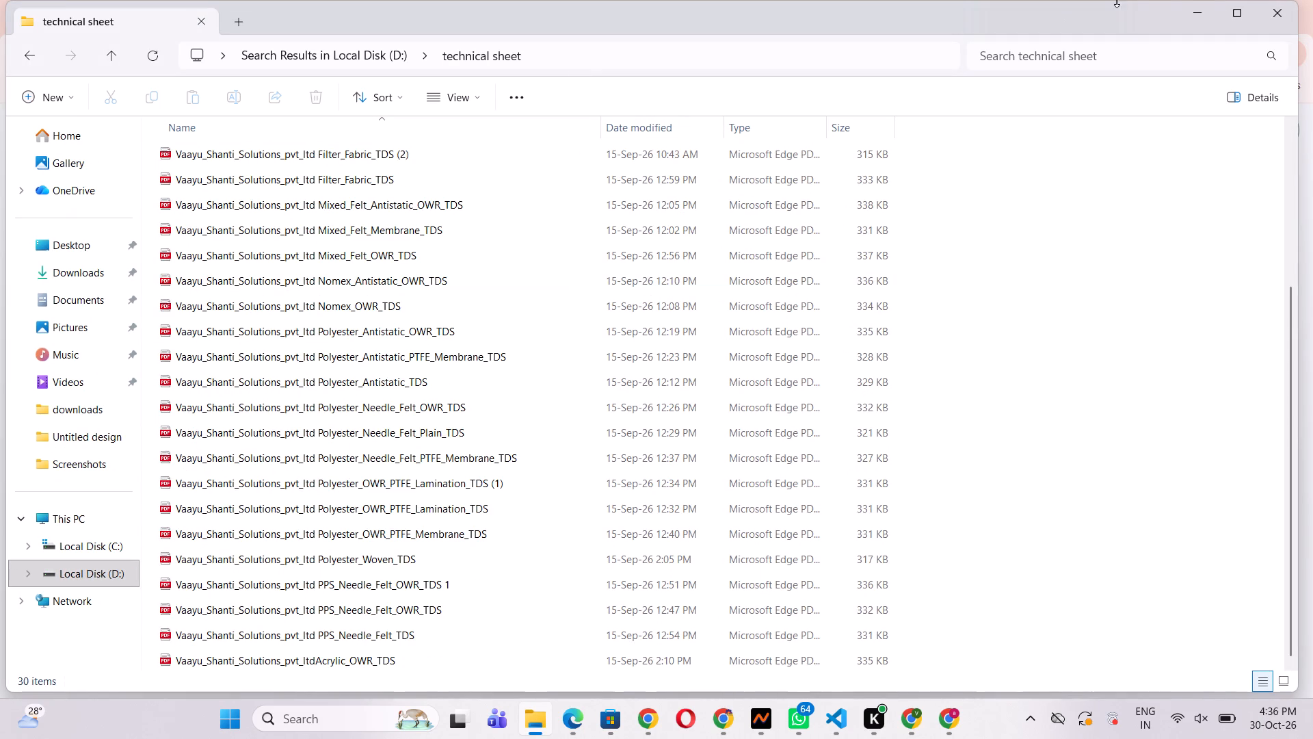
pyautogui.click(1291, 20)
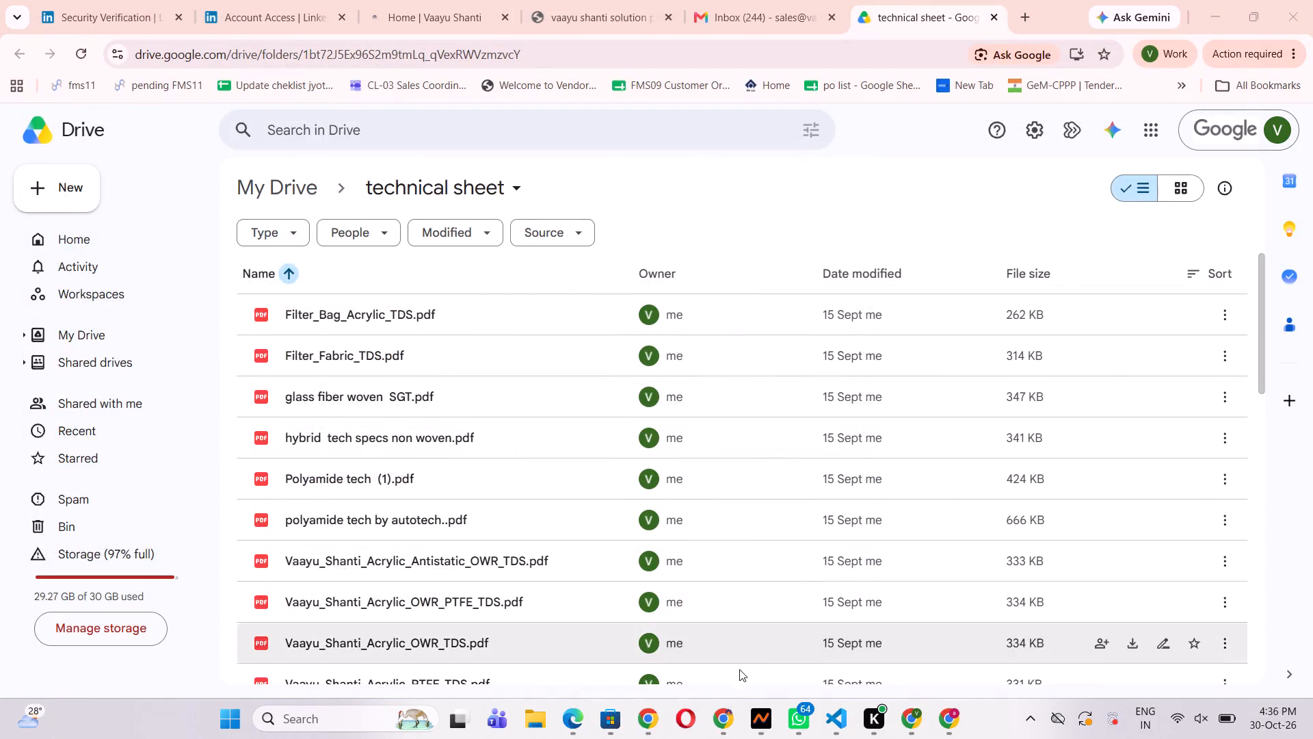
# Switch to the Vaayu Shanti admin site and look through its Jobs Post, Contact Enquiries, Apply Jobs and Spare Parts pages.
pyautogui.click(713, 725)
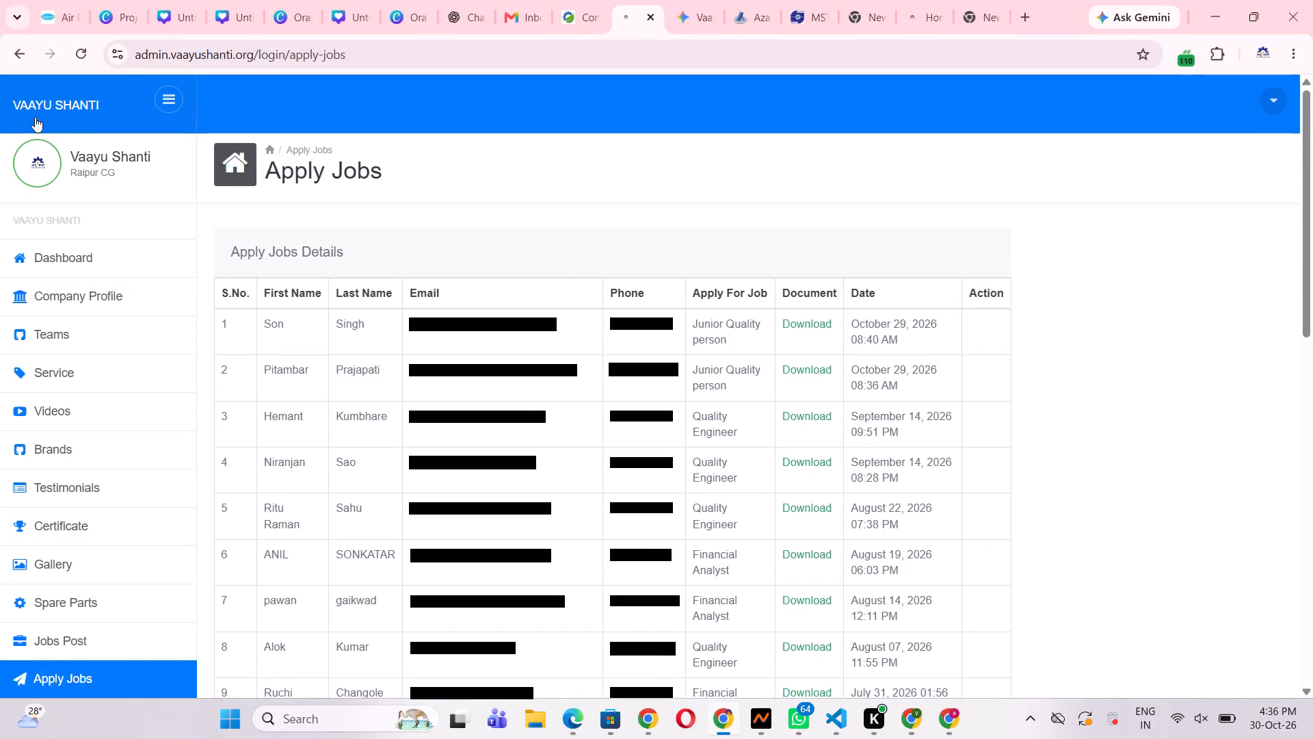
pyautogui.click(77, 62)
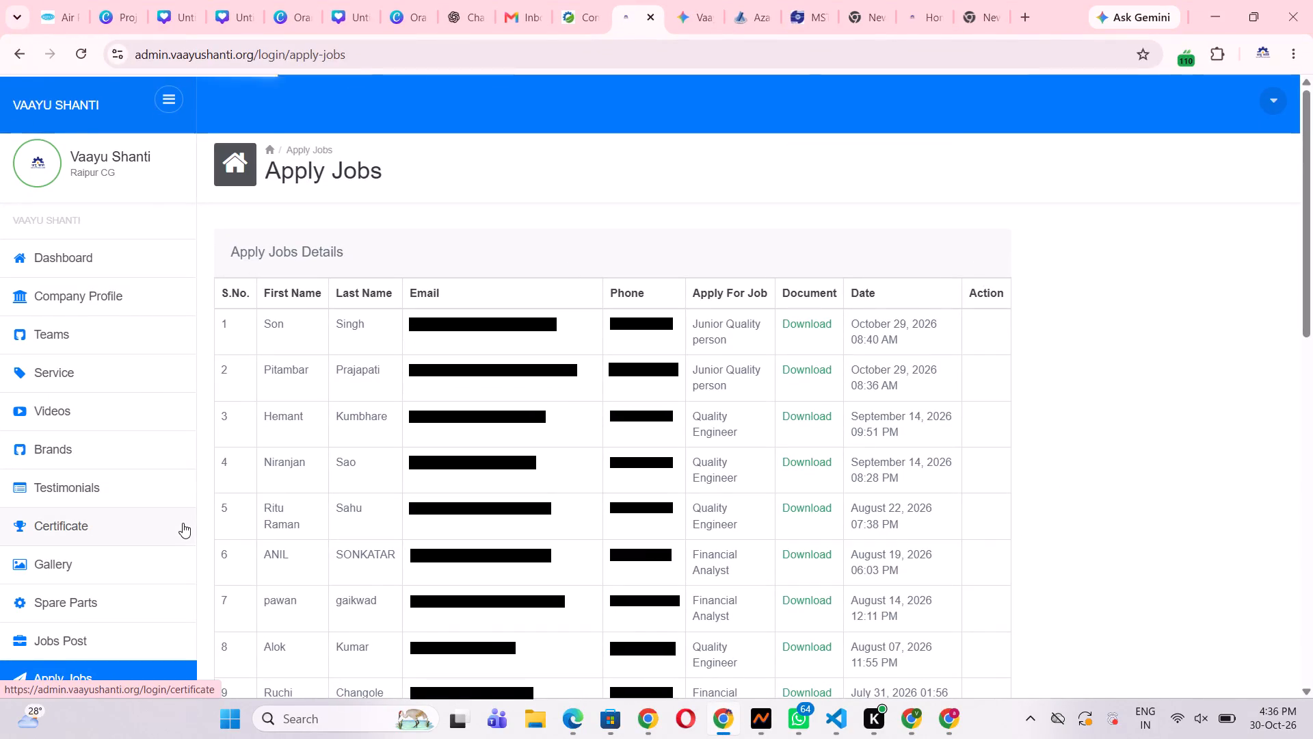
pyautogui.click(74, 651)
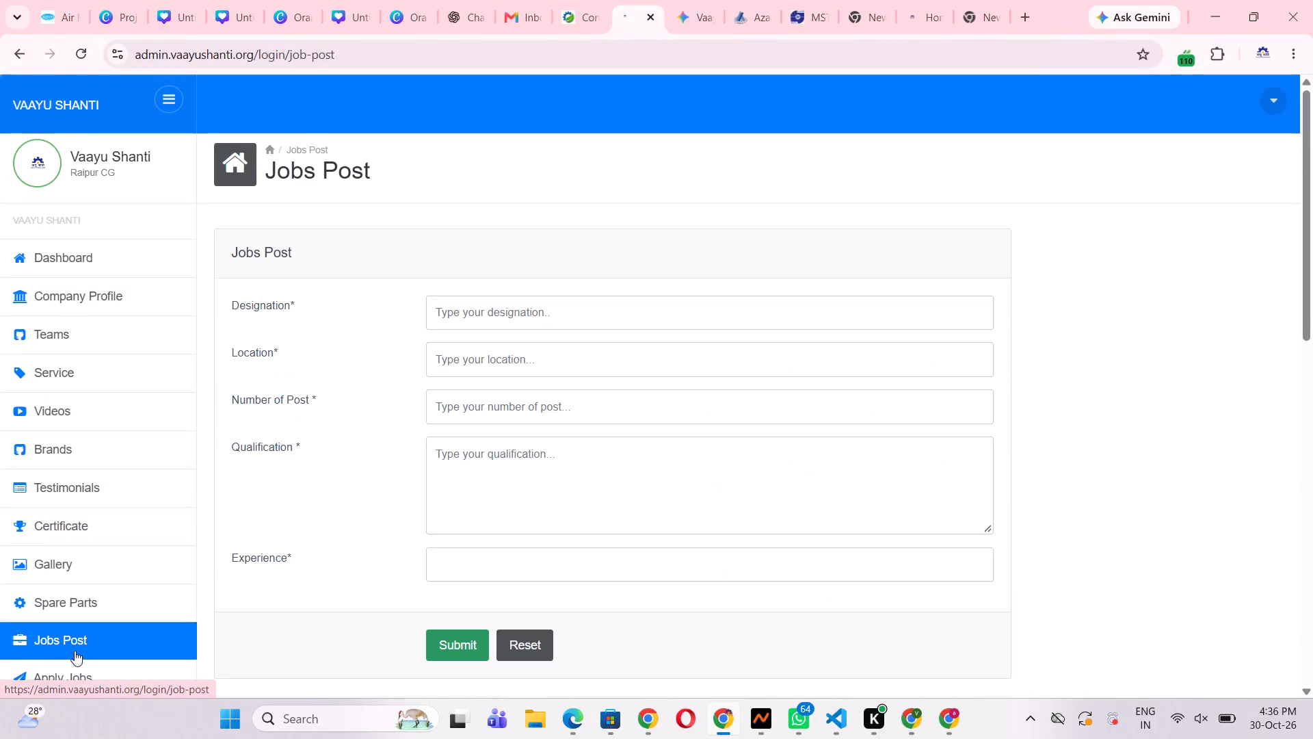
pyautogui.scroll(-2, 105, 626)
pyautogui.click(105, 545)
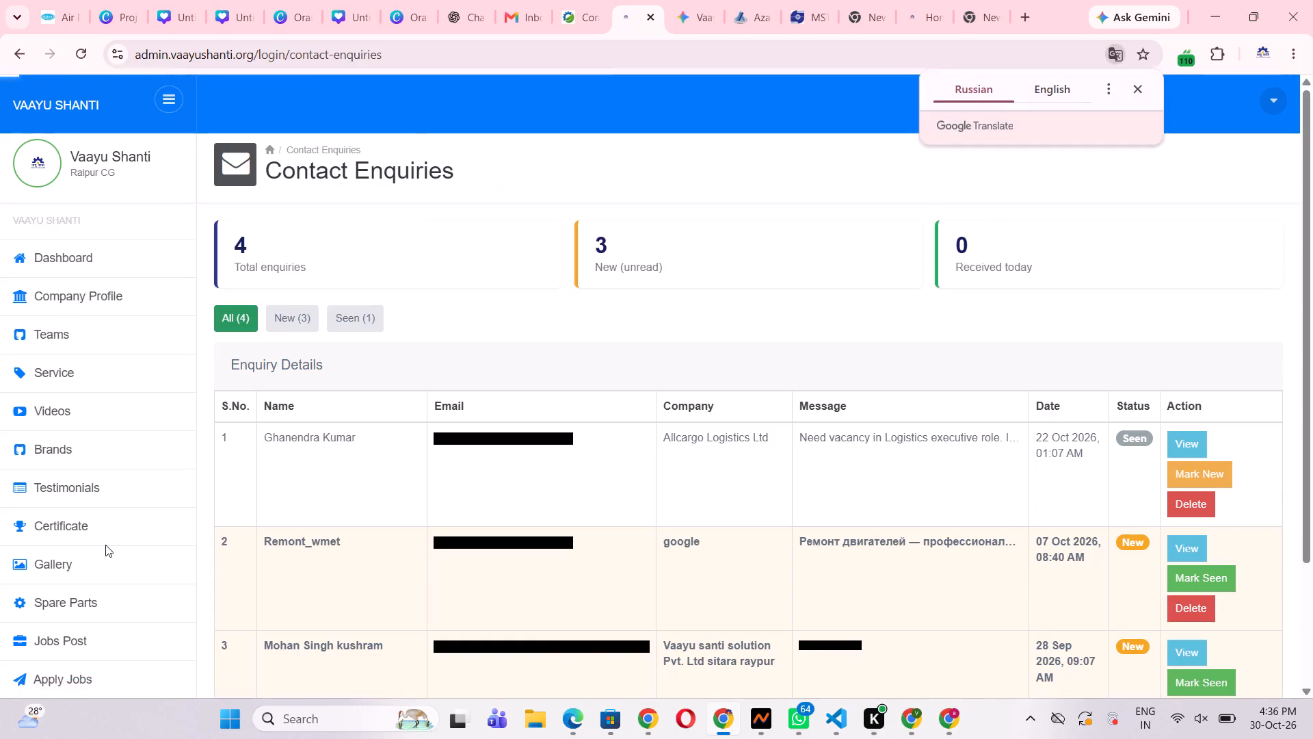
pyautogui.scroll(-1, 115, 657)
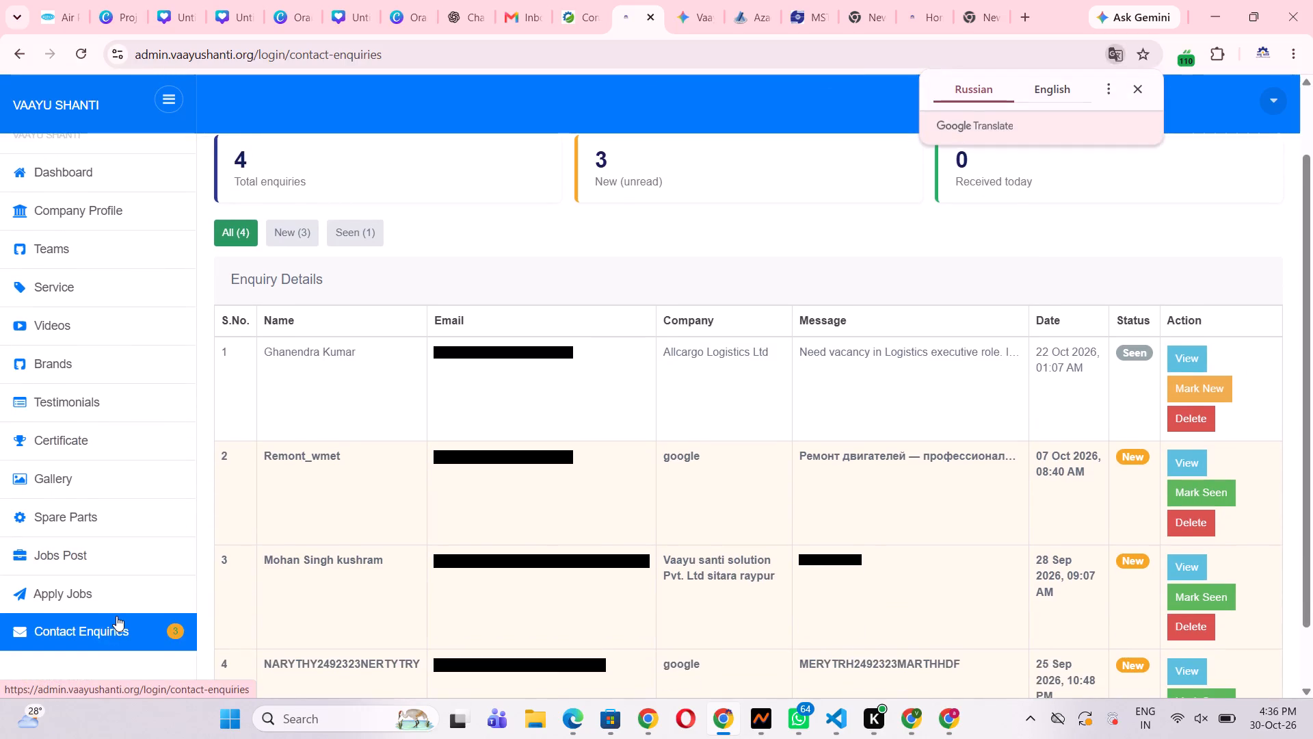
pyautogui.click(121, 589)
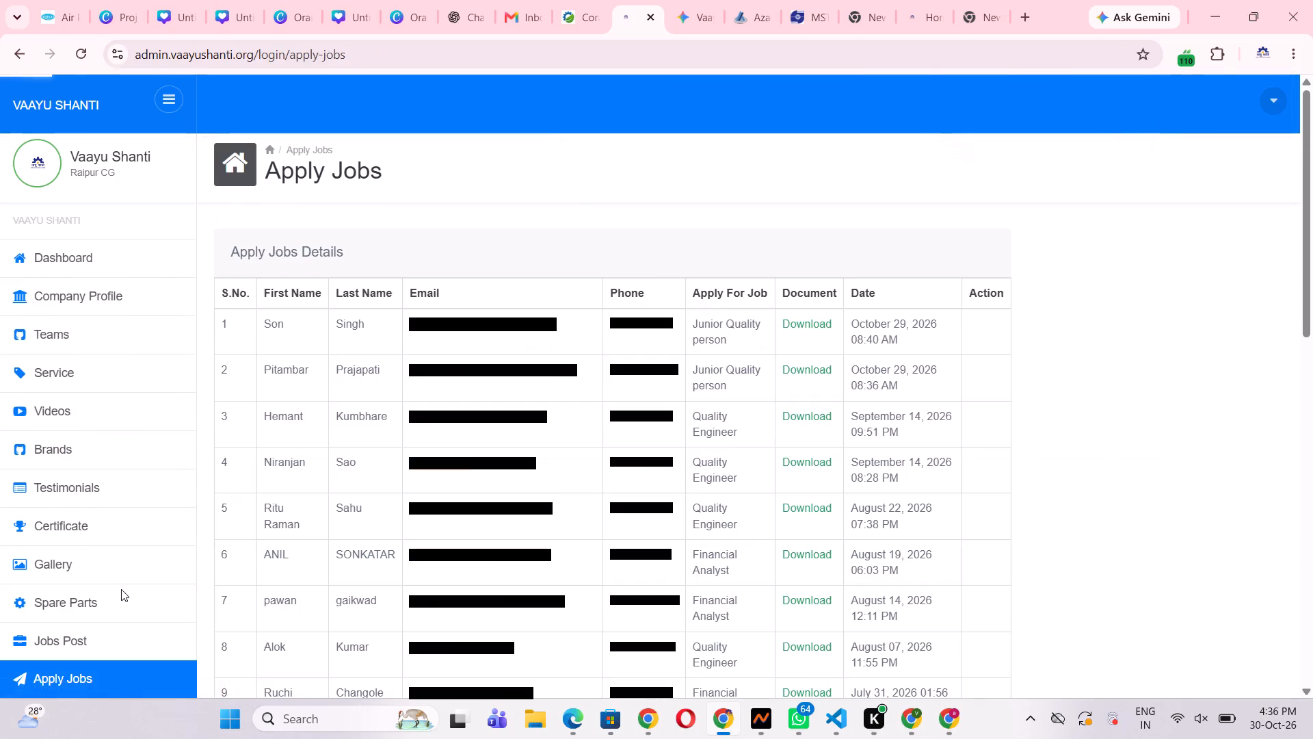
pyautogui.click(87, 634)
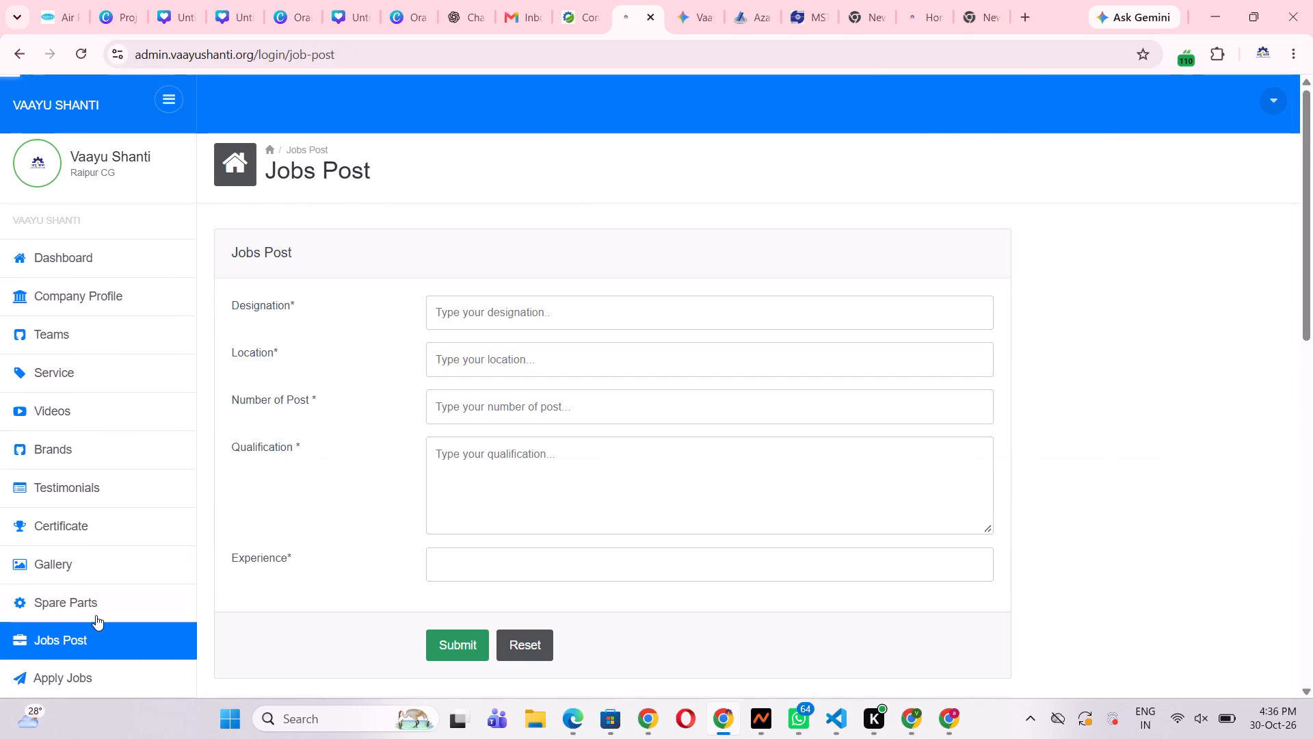
pyautogui.click(101, 608)
pyautogui.scroll(-1, 101, 608)
pyautogui.scroll(6, 101, 608)
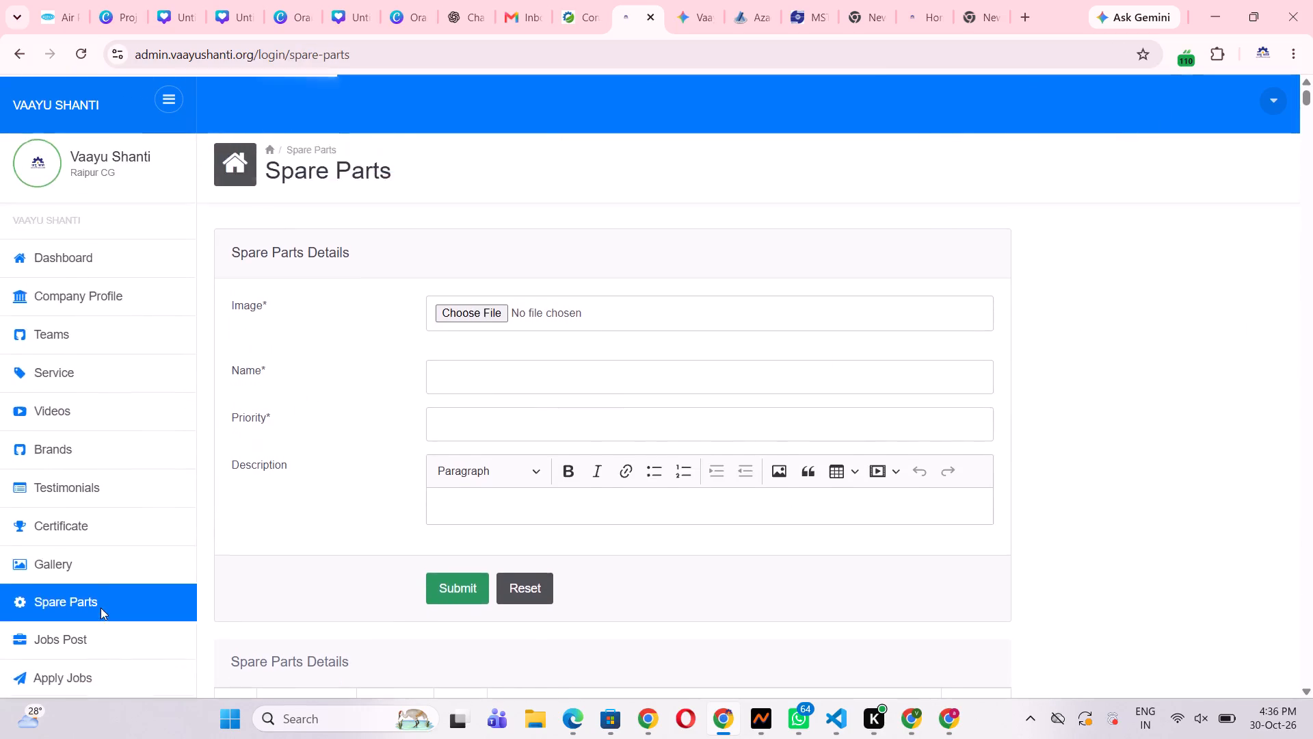
pyautogui.click(1230, 442)
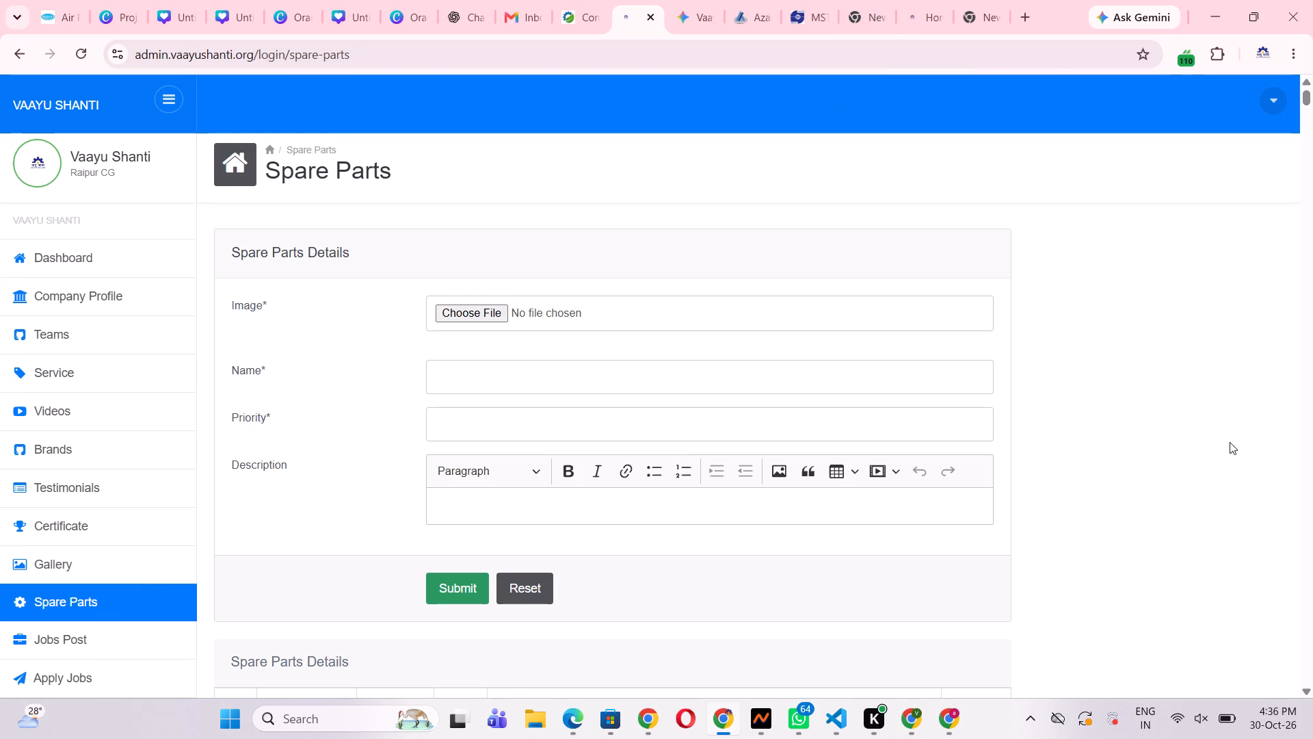
# Return to the technical sheet folder in Google Drive and examine its full list of PDF files.
pyautogui.click(905, 731)
pyautogui.scroll(-6, 586, 432)
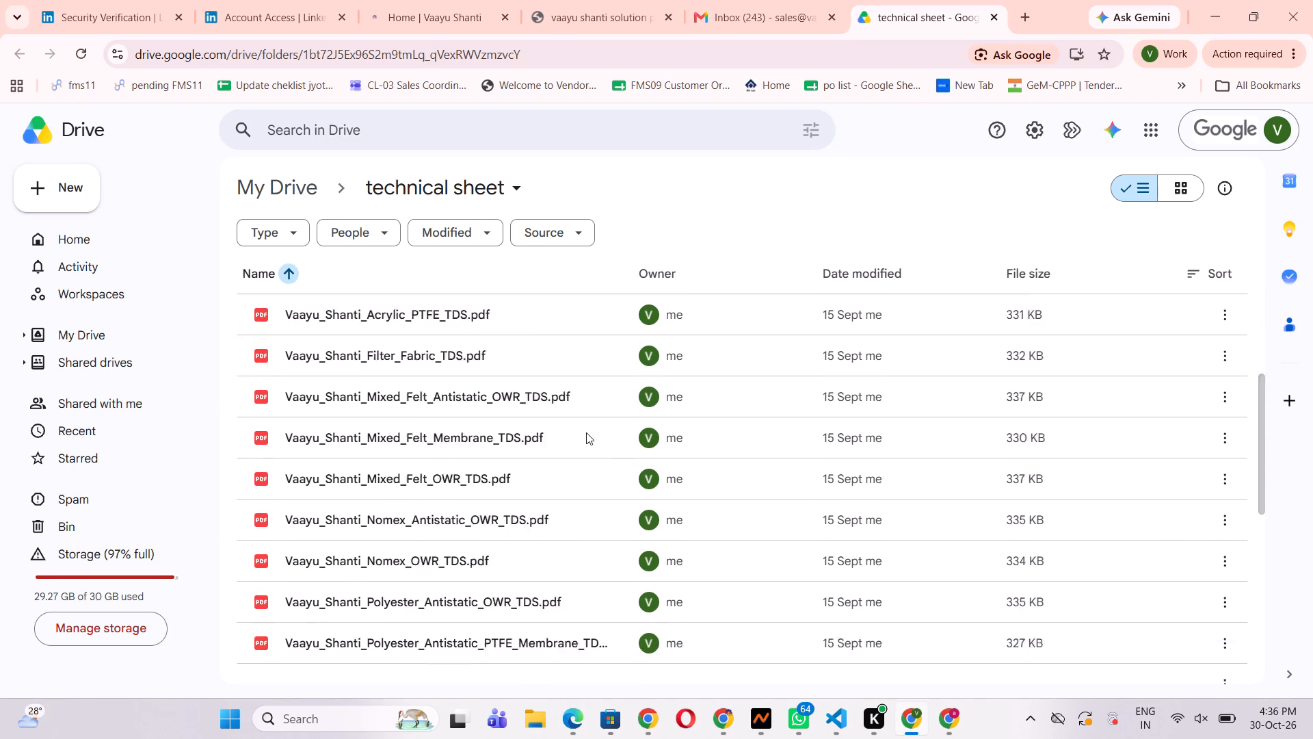
pyautogui.scroll(-10, 586, 432)
pyautogui.scroll(20, 586, 432)
pyautogui.scroll(2, 586, 432)
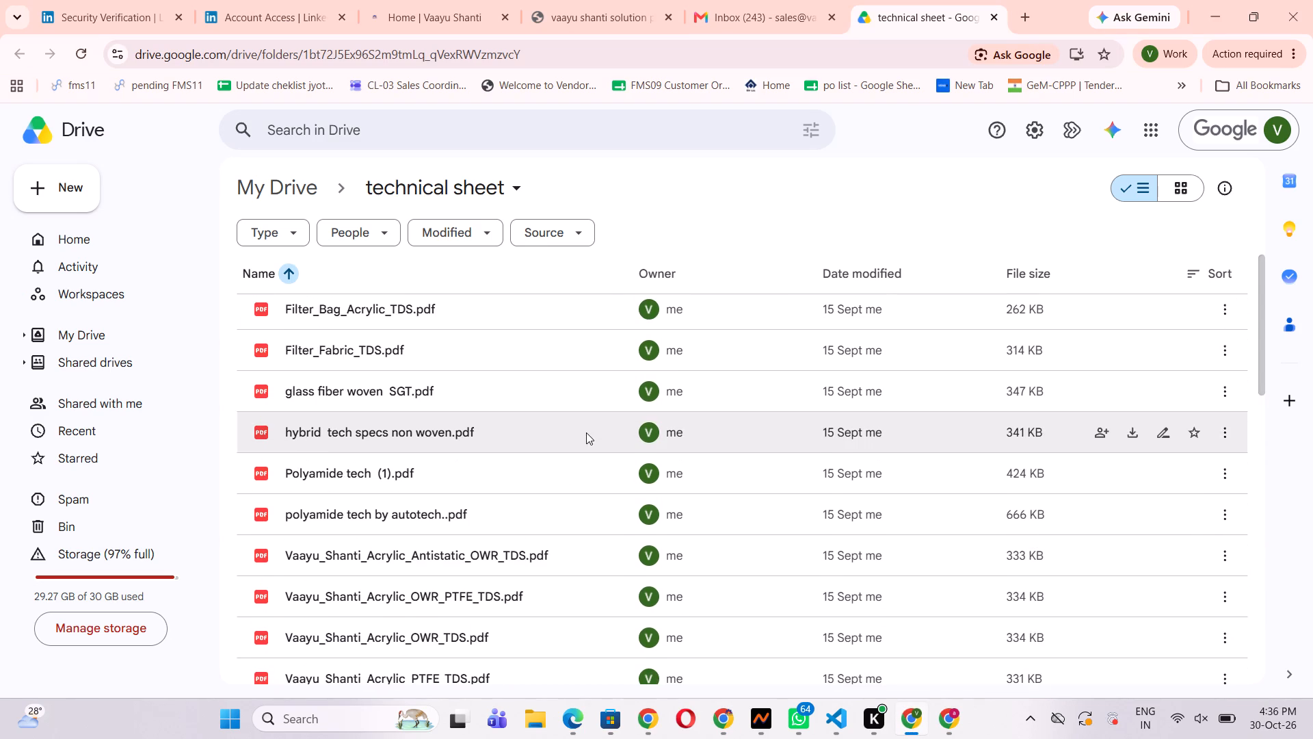
pyautogui.scroll(-20, 367, 402)
pyautogui.scroll(-3, 367, 402)
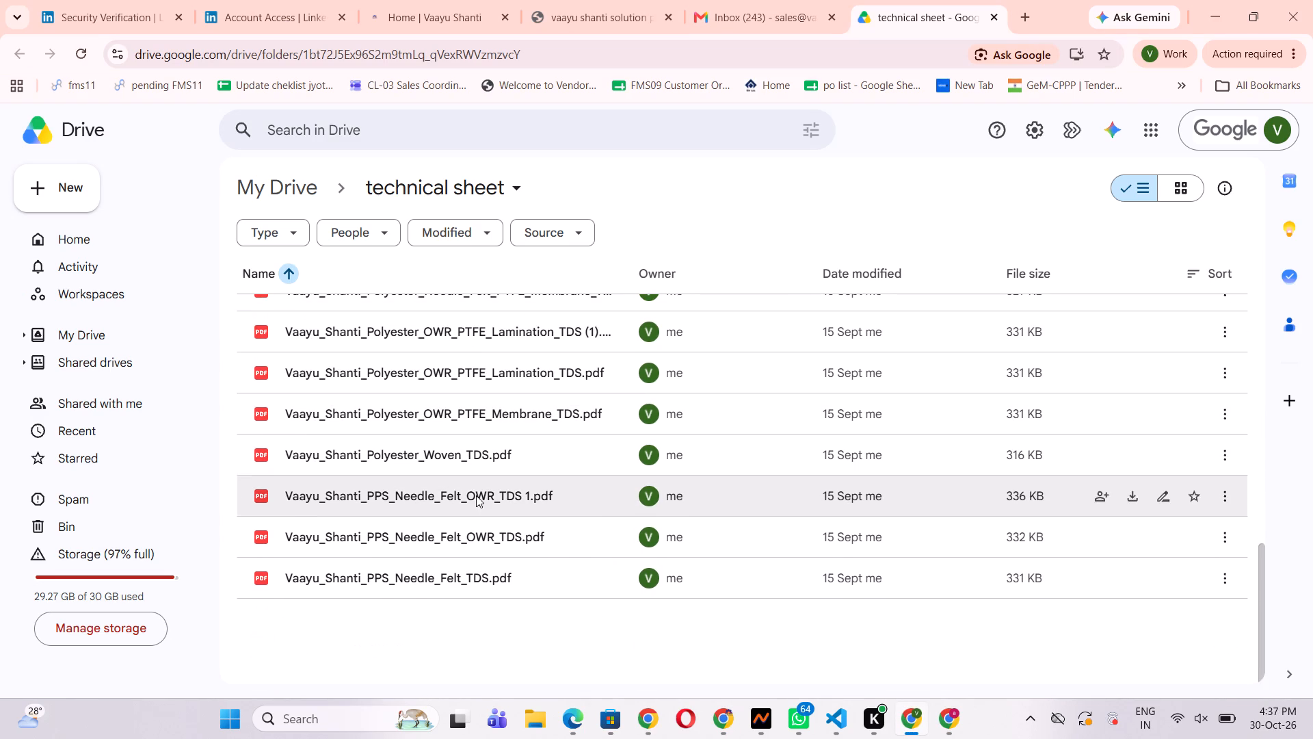
pyautogui.scroll(15, 546, 586)
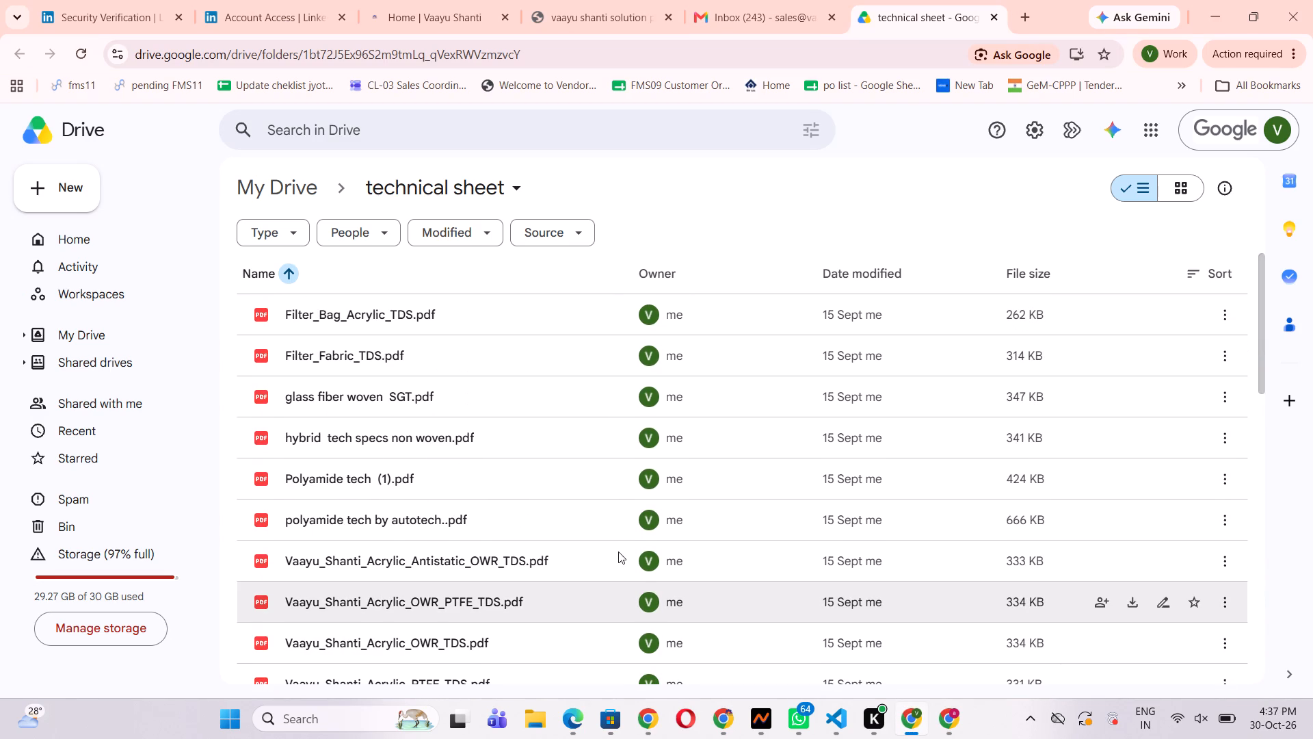
pyautogui.scroll(-11, 618, 552)
pyautogui.scroll(7, 618, 552)
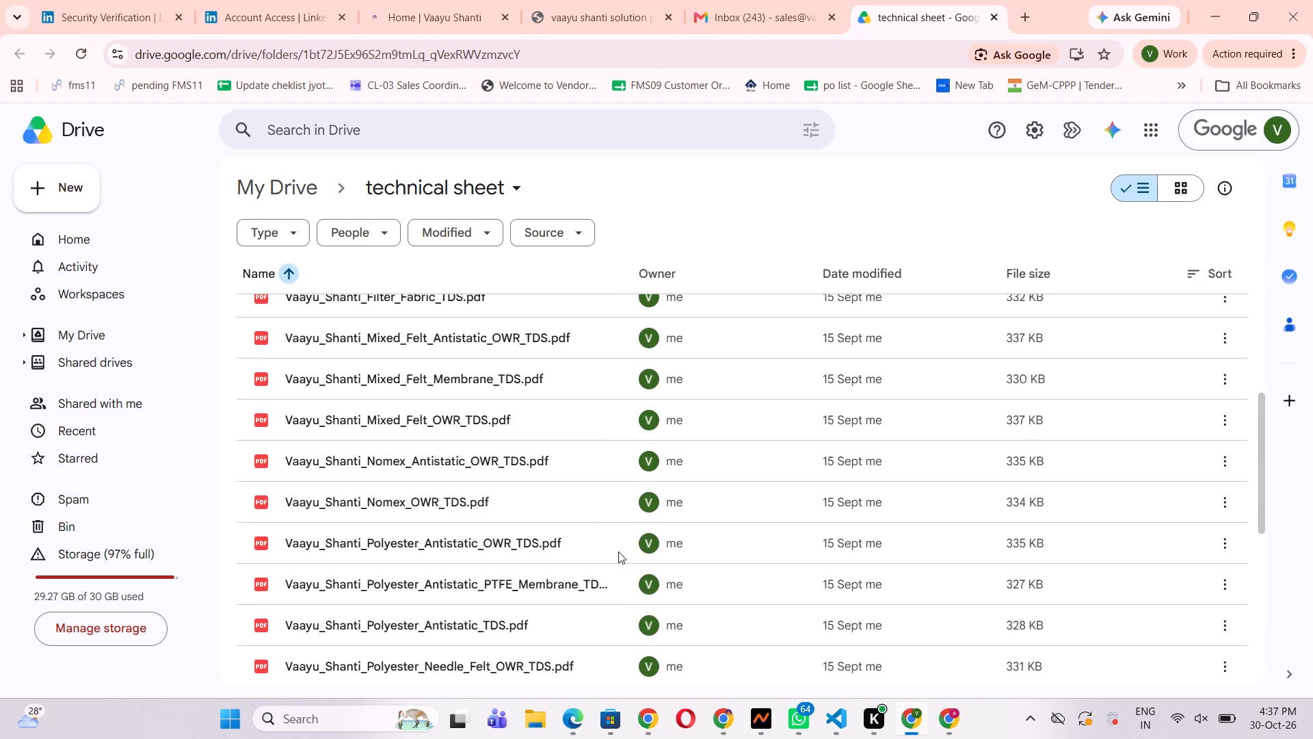
pyautogui.scroll(6, 618, 552)
# Select all the PDF files in the Drive technical sheet folder to check their count, and clear the selection.
pyautogui.moveTo(230, 315); pyautogui.dragTo(454, 717)
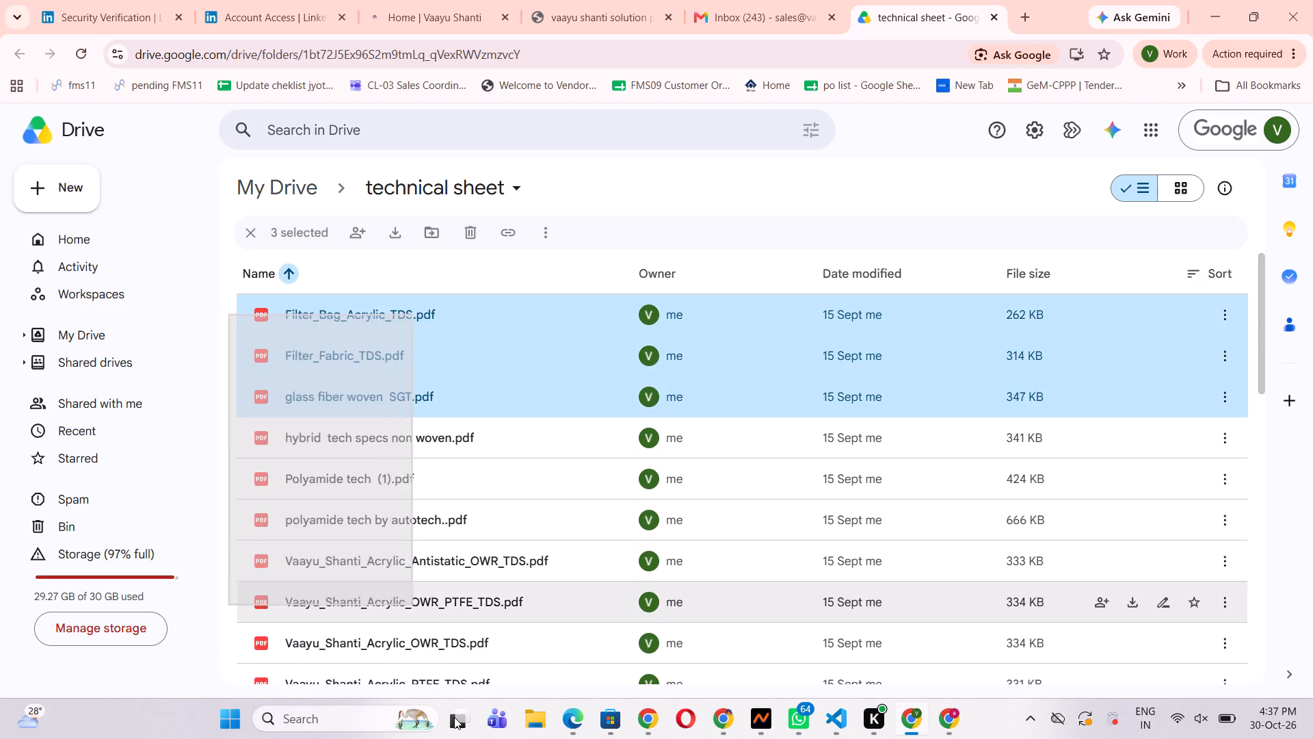
pyautogui.moveTo(454, 717); pyautogui.dragTo(479, 738)
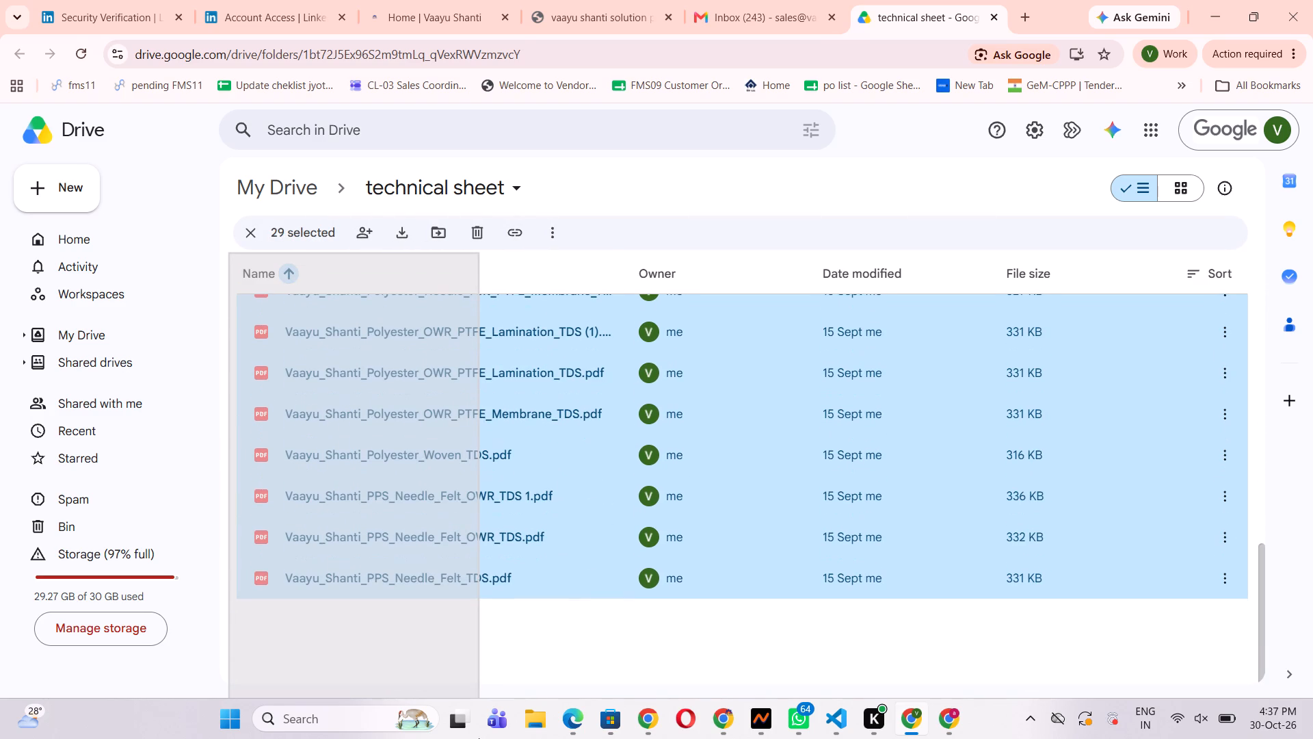
pyautogui.moveTo(479, 738); pyautogui.dragTo(501, 604)
pyautogui.click(516, 632)
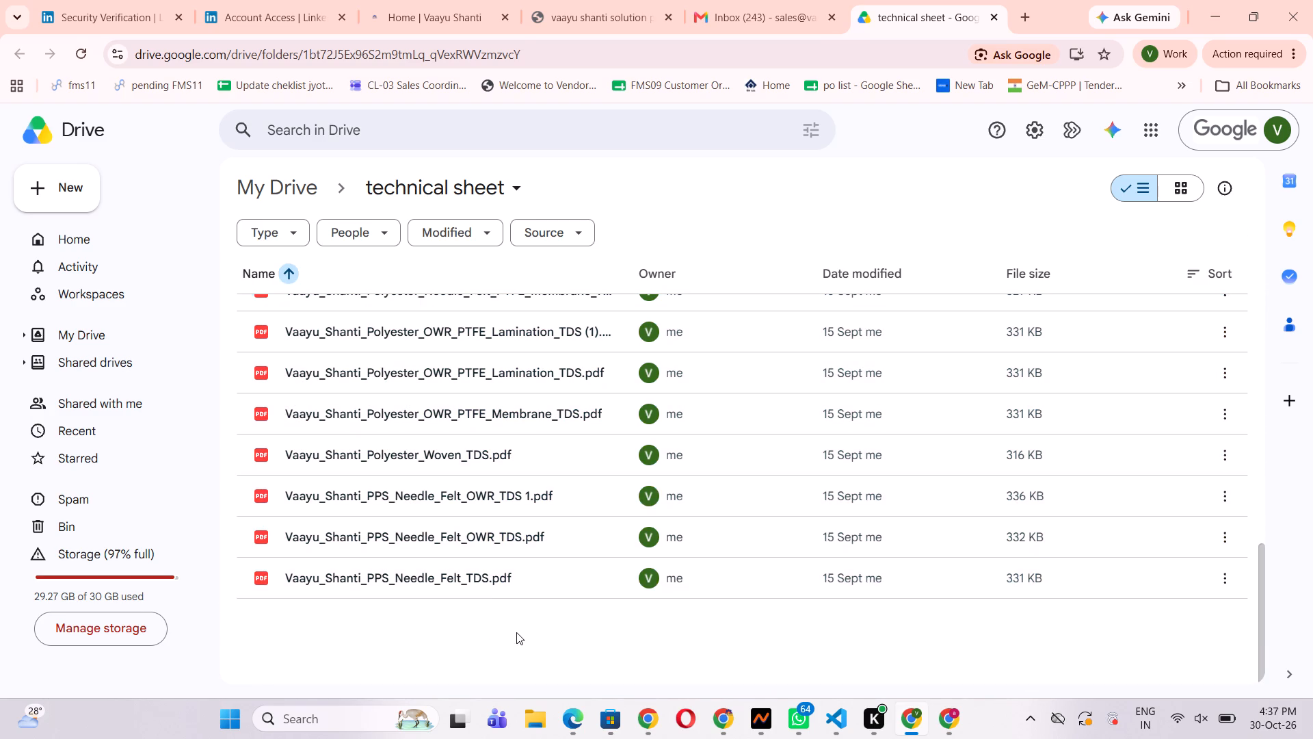
# Open File Explorer and look over the quick access folders and recent files on its Home page.
pyautogui.click(546, 716)
pyautogui.click(1119, 552)
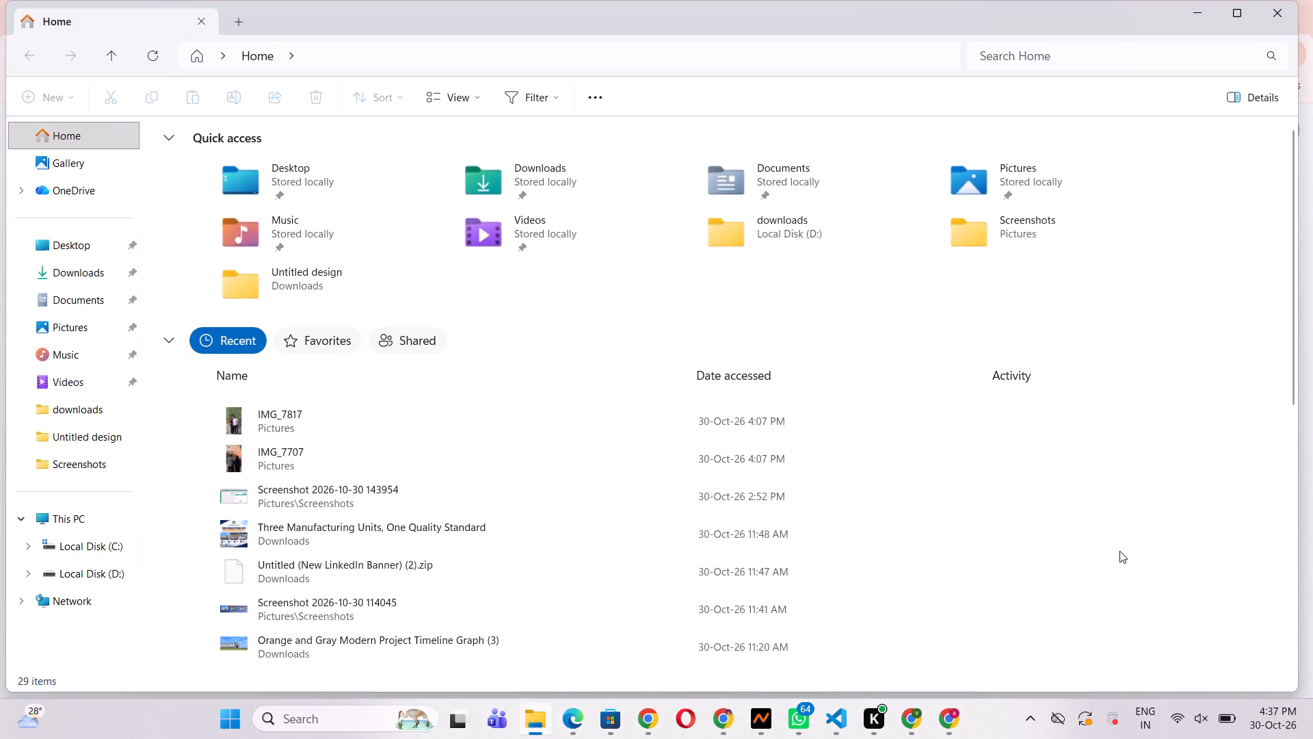
pyautogui.moveTo(1295, 284); pyautogui.dragTo(1299, 339)
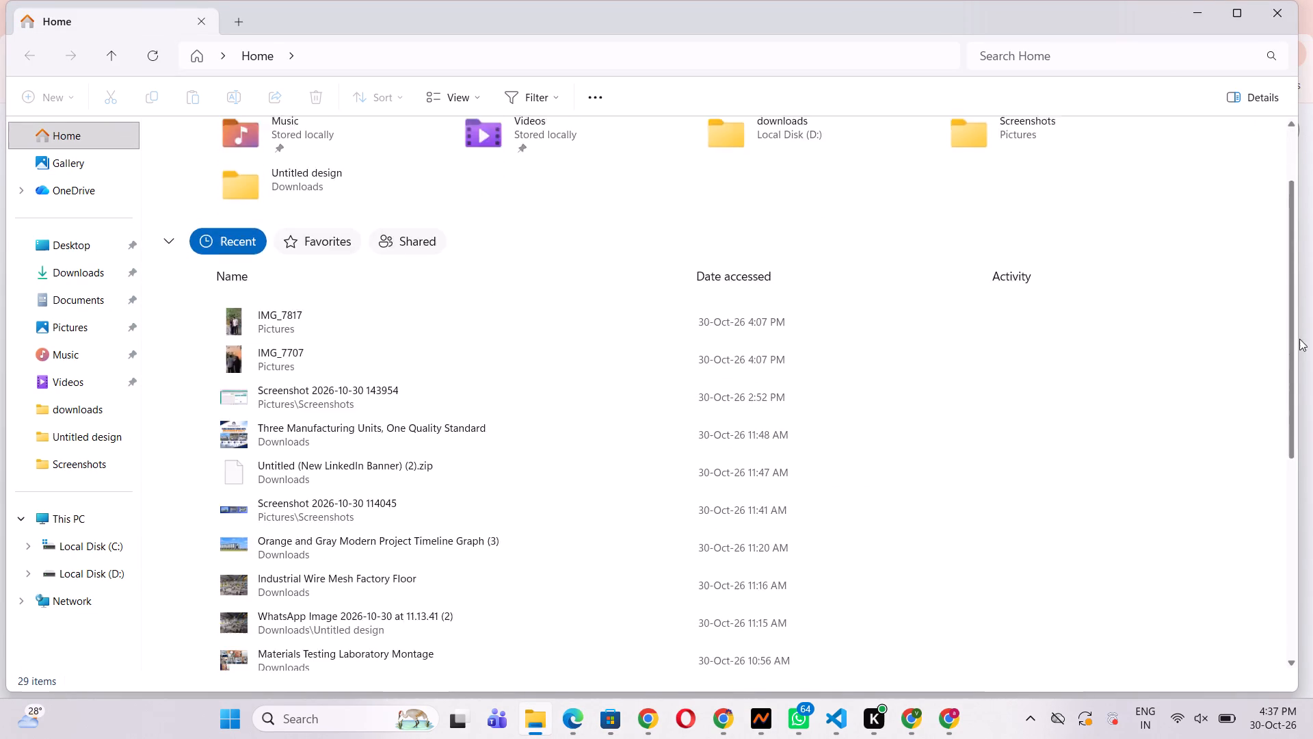
pyautogui.moveTo(1299, 339); pyautogui.dragTo(1300, 269)
pyautogui.click(1201, 530)
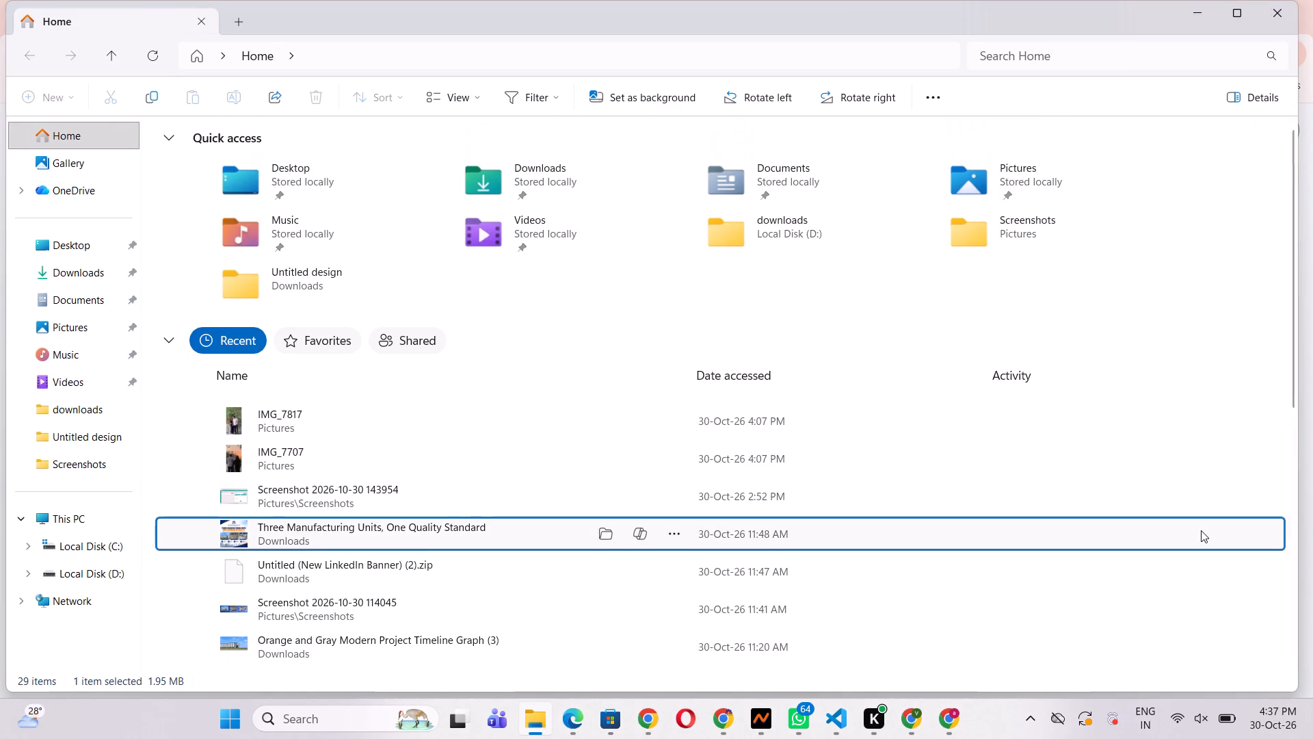
pyautogui.click(700, 305)
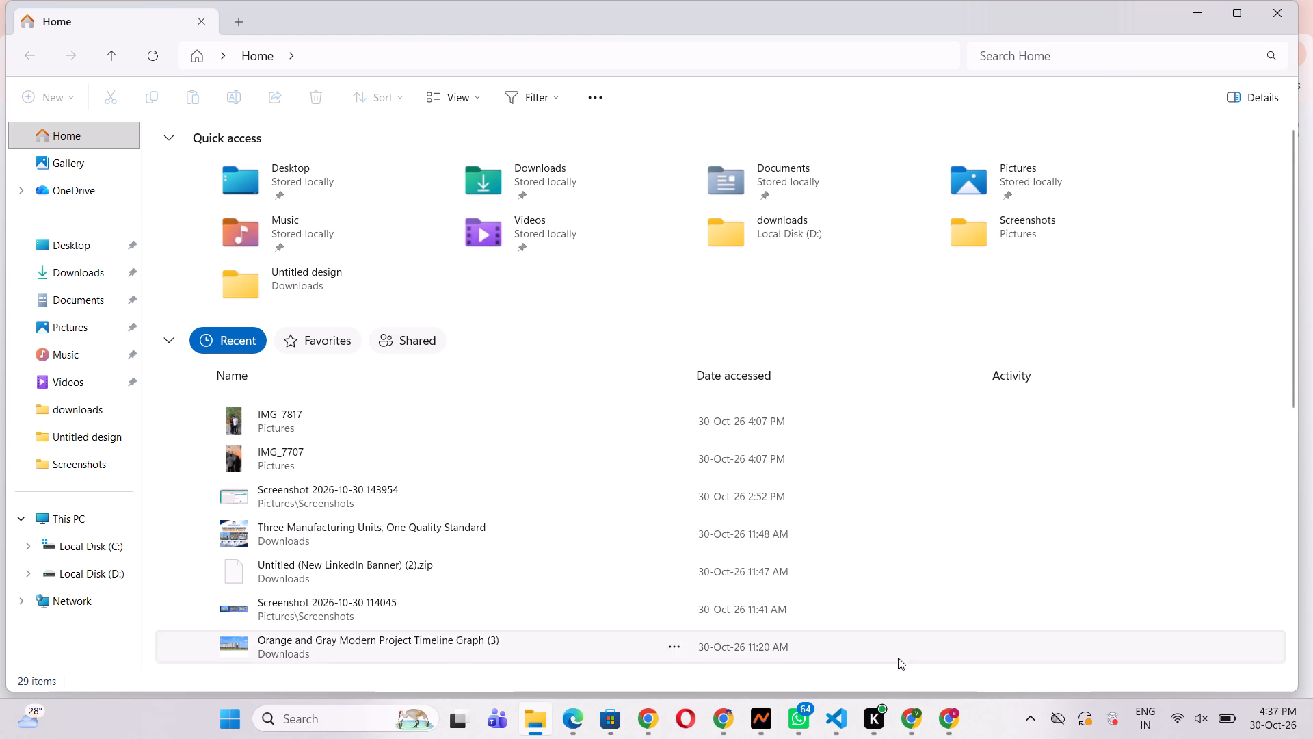
pyautogui.click(540, 726)
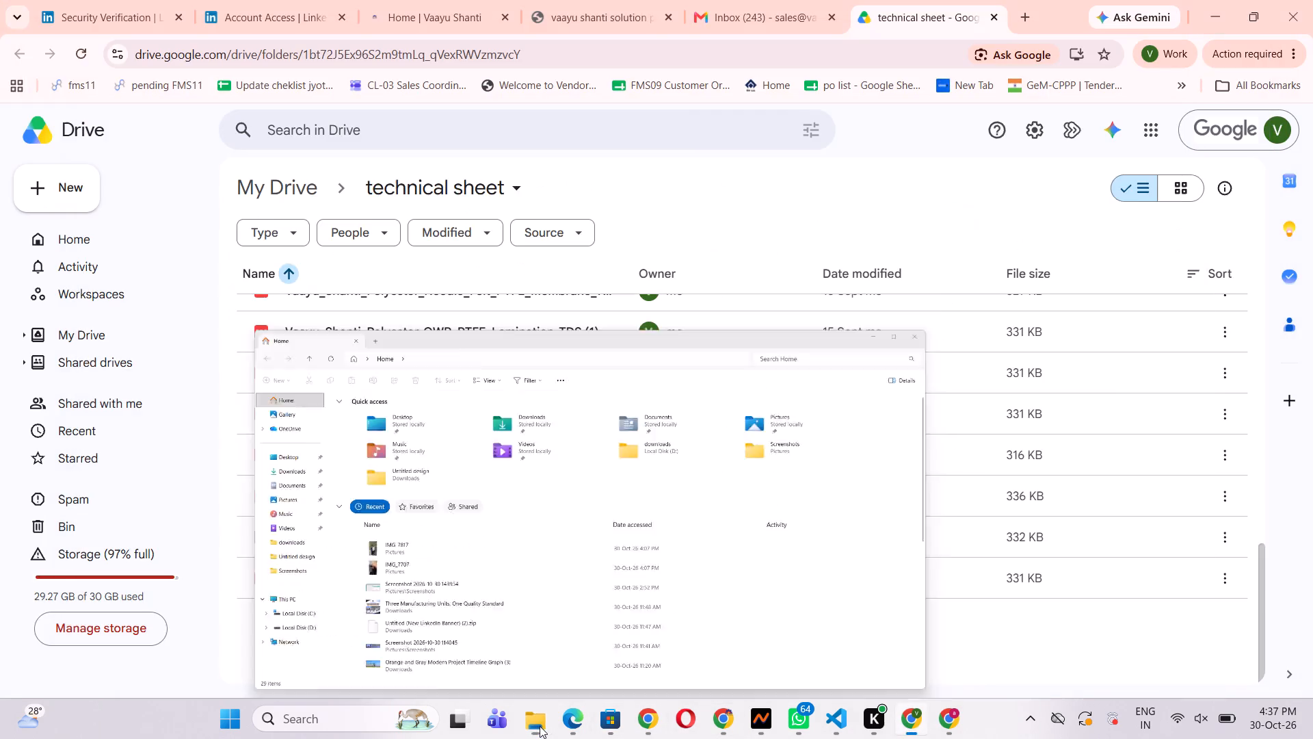
pyautogui.click(540, 726)
# Search Local Disk (D:) for "techni" and open the technical sheet folder.
pyautogui.click(64, 573)
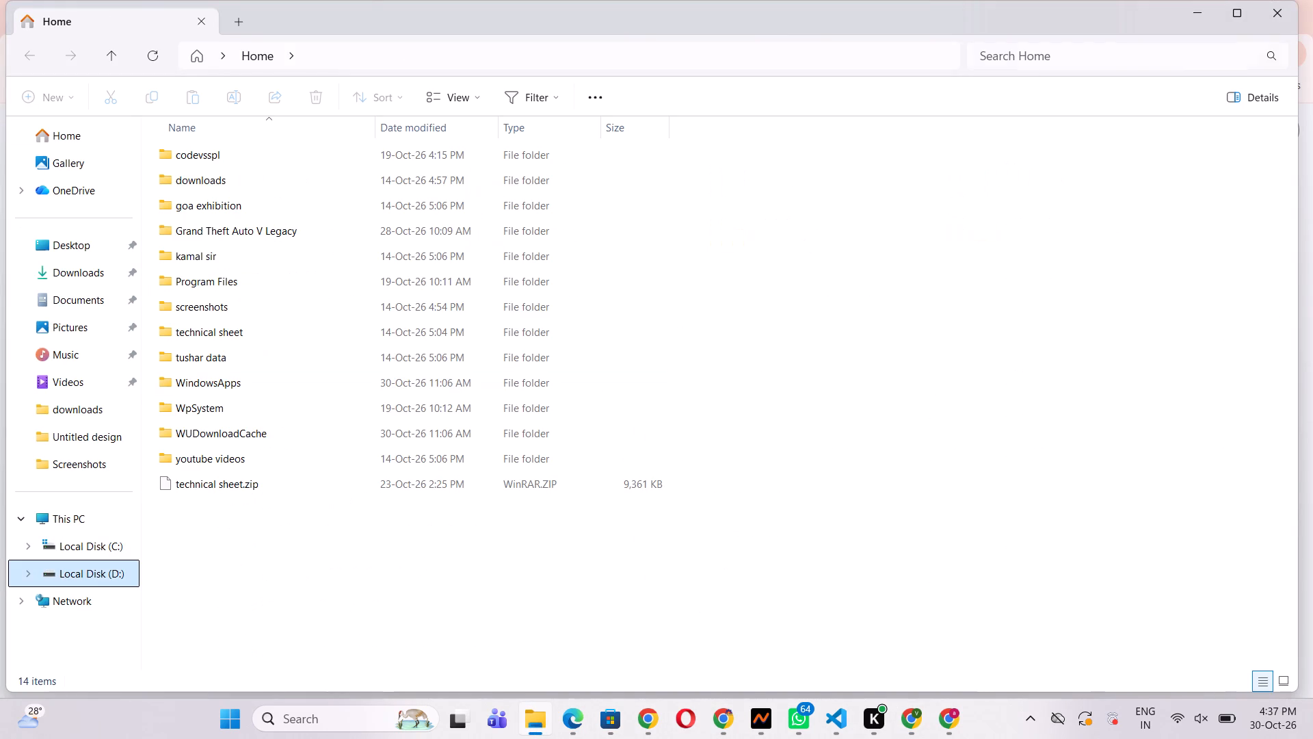
pyautogui.click(1053, 57)
pyautogui.write('tech')
pyautogui.write('ni')
pyautogui.doubleClick(469, 134)
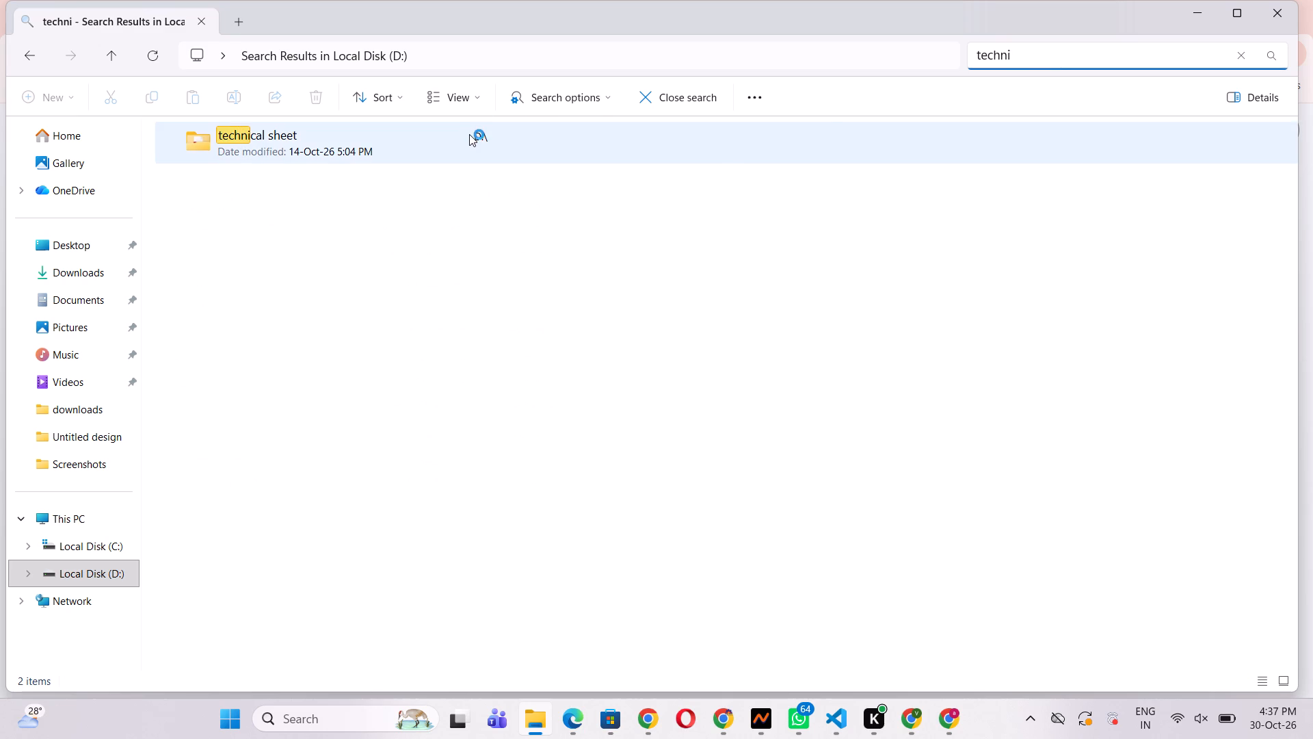
# Select the PDF files in the local technical sheet folder to check their count, clear the selection and review the list.
pyautogui.scroll(-4, 1022, 190)
pyautogui.scroll(6, 1020, 204)
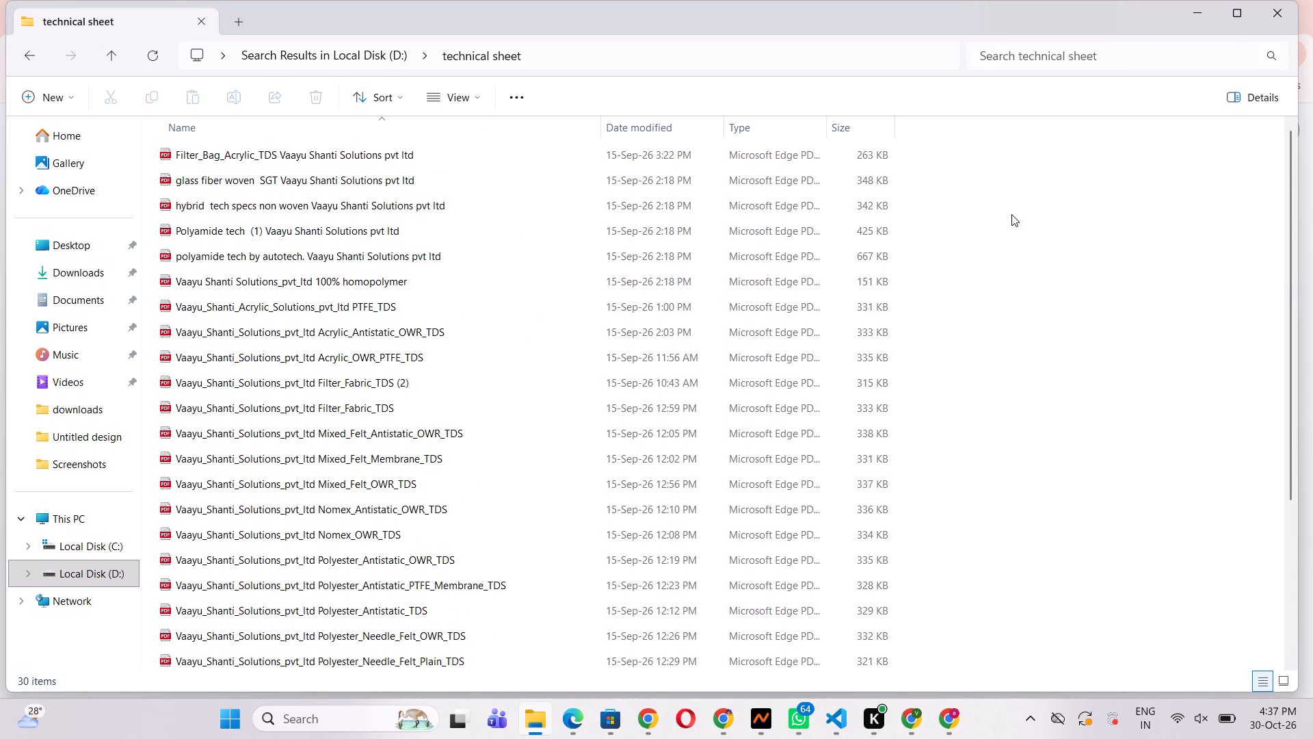
pyautogui.scroll(4, 1000, 183)
pyautogui.click(989, 162)
pyautogui.moveTo(983, 157); pyautogui.dragTo(416, 738)
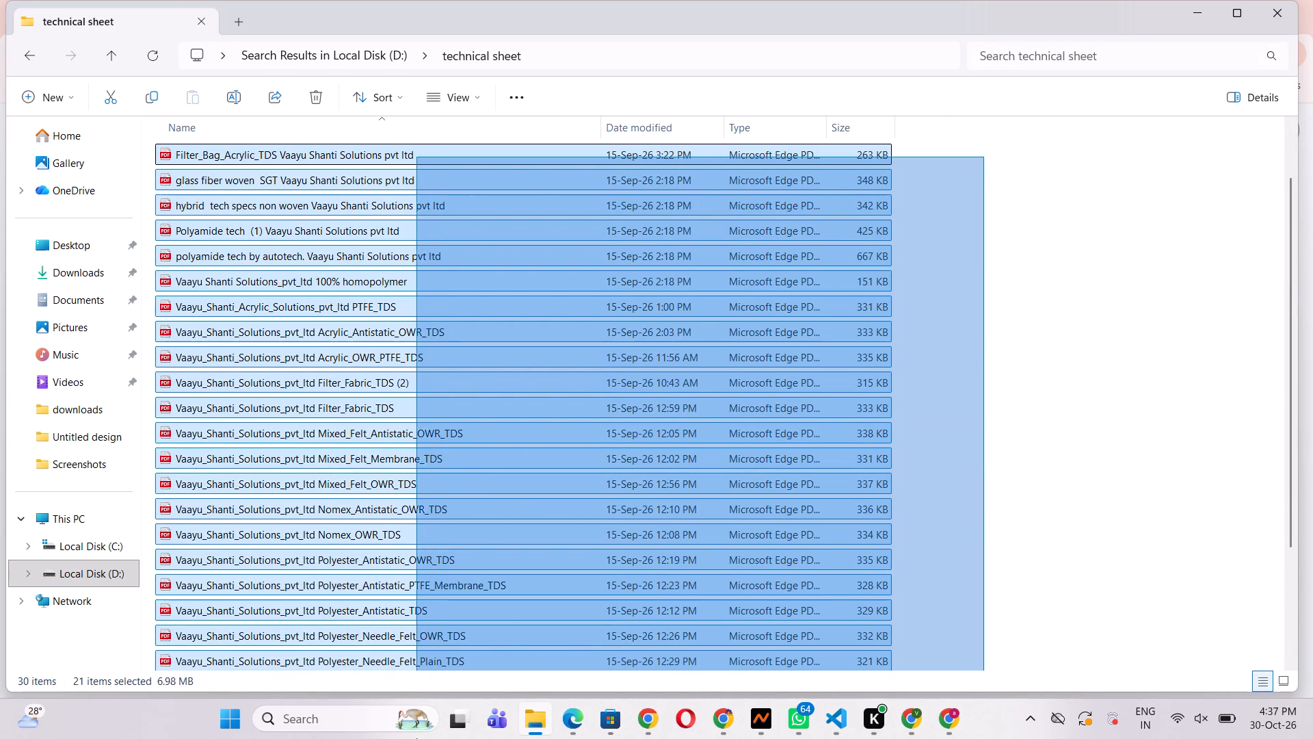
pyautogui.moveTo(416, 738); pyautogui.dragTo(454, 714)
pyautogui.click(996, 515)
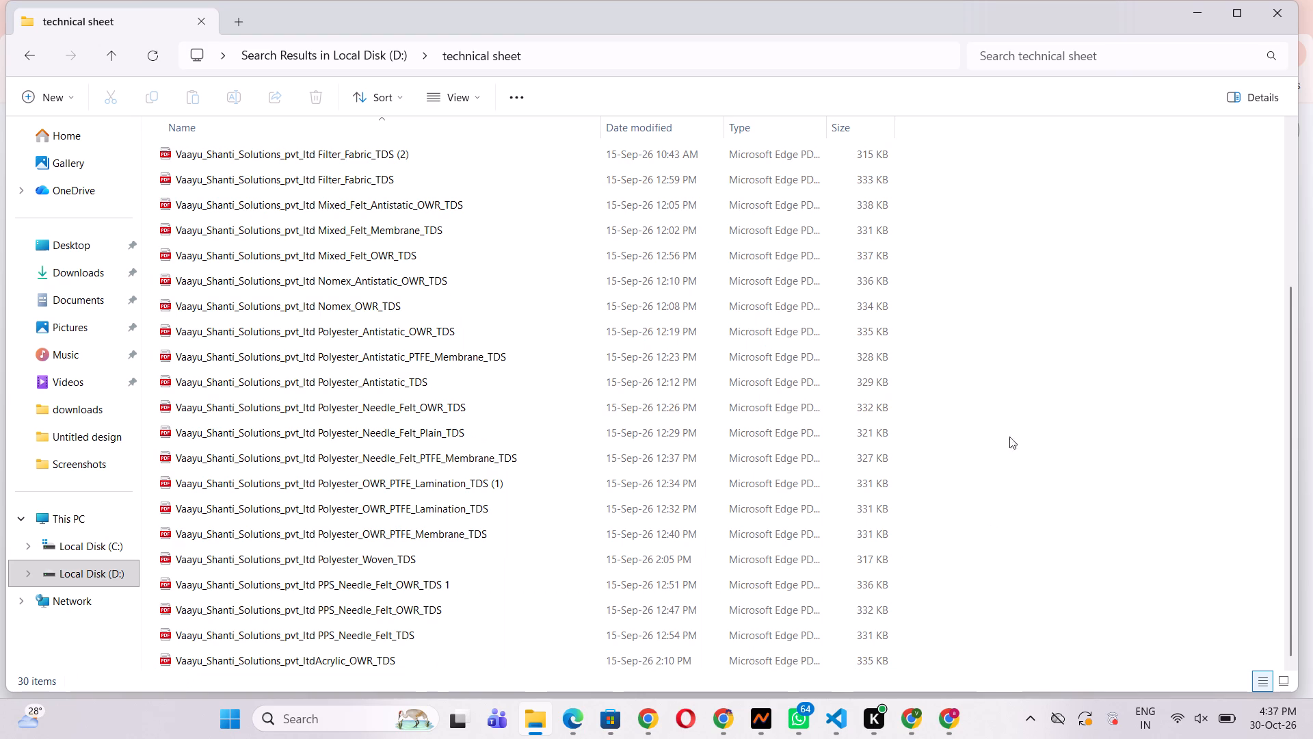
pyautogui.scroll(4, 946, 171)
pyautogui.scroll(-3, 968, 203)
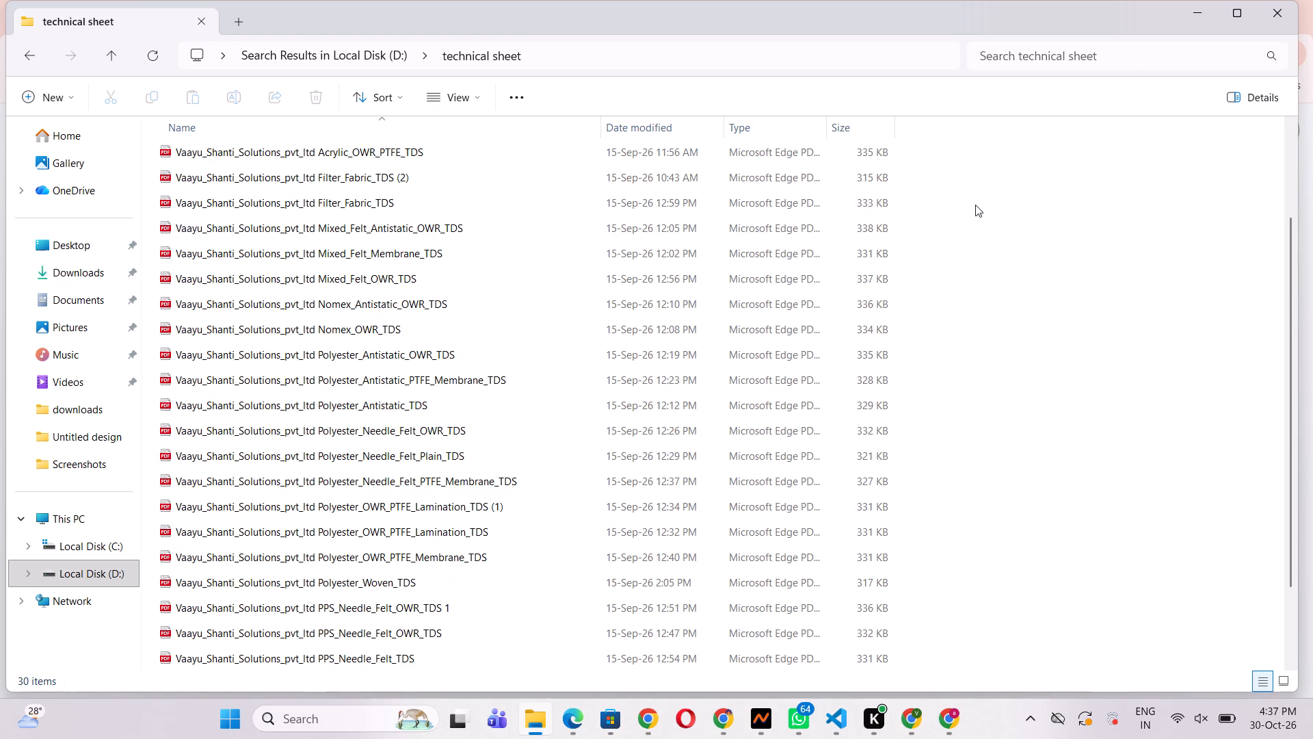
# Select the PDF files in the local technical sheet folder to check their count, clear the selection and review the rest of the list.
pyautogui.moveTo(941, 153); pyautogui.dragTo(573, 700)
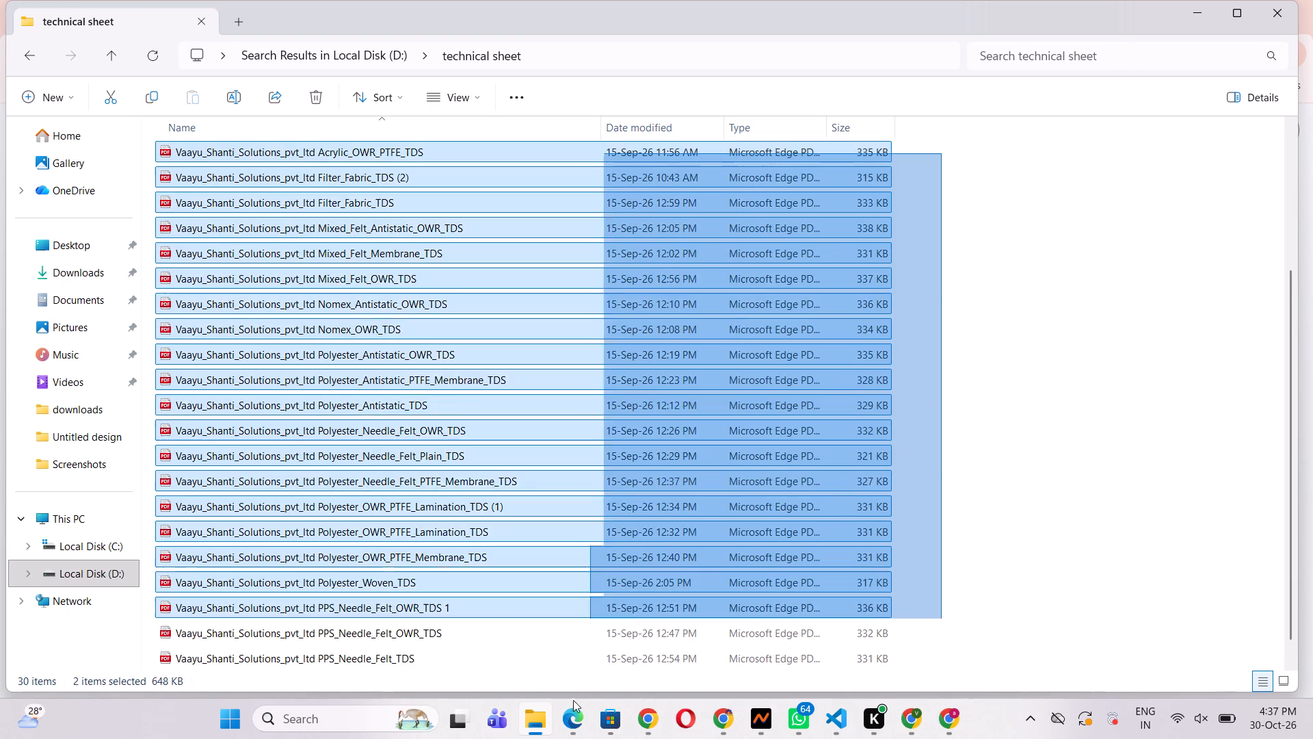
pyautogui.moveTo(573, 700); pyautogui.dragTo(533, 729)
pyautogui.click(1020, 454)
pyautogui.scroll(5, 1042, 543)
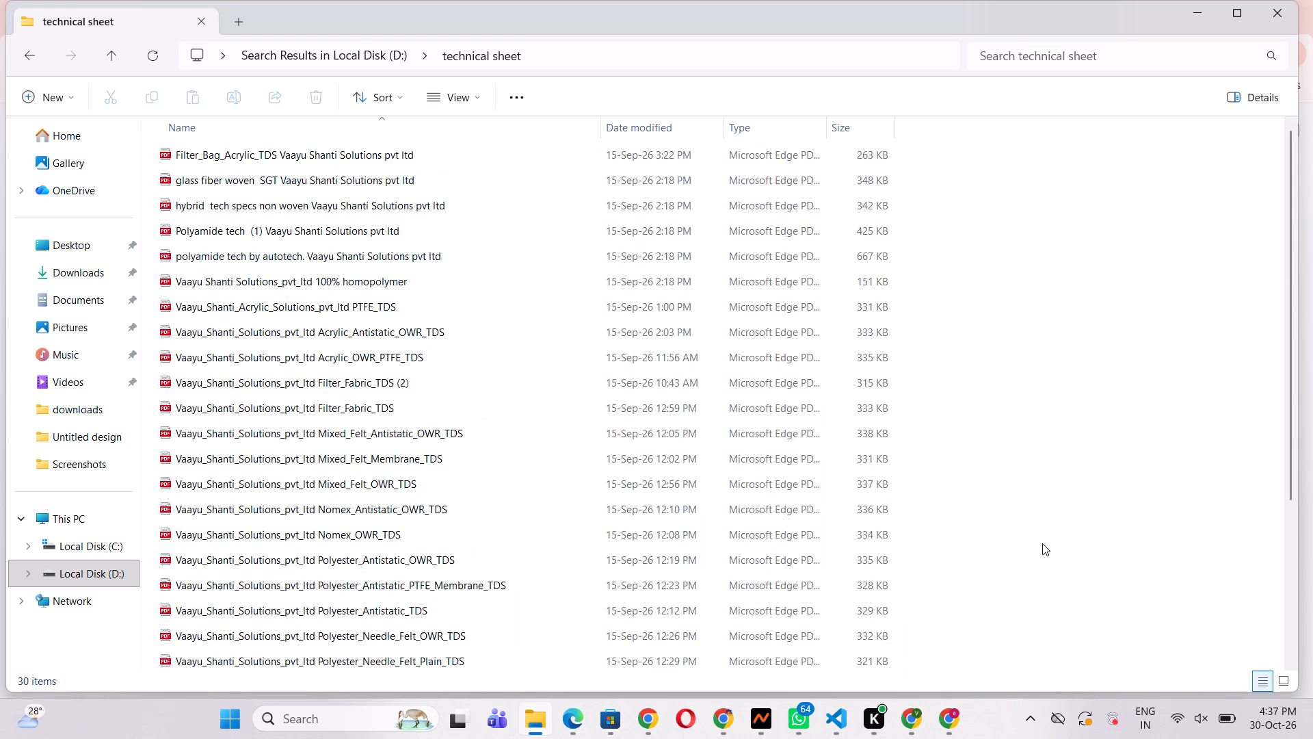
pyautogui.scroll(8, 1042, 543)
pyautogui.moveTo(145, 150); pyautogui.dragTo(238, 320)
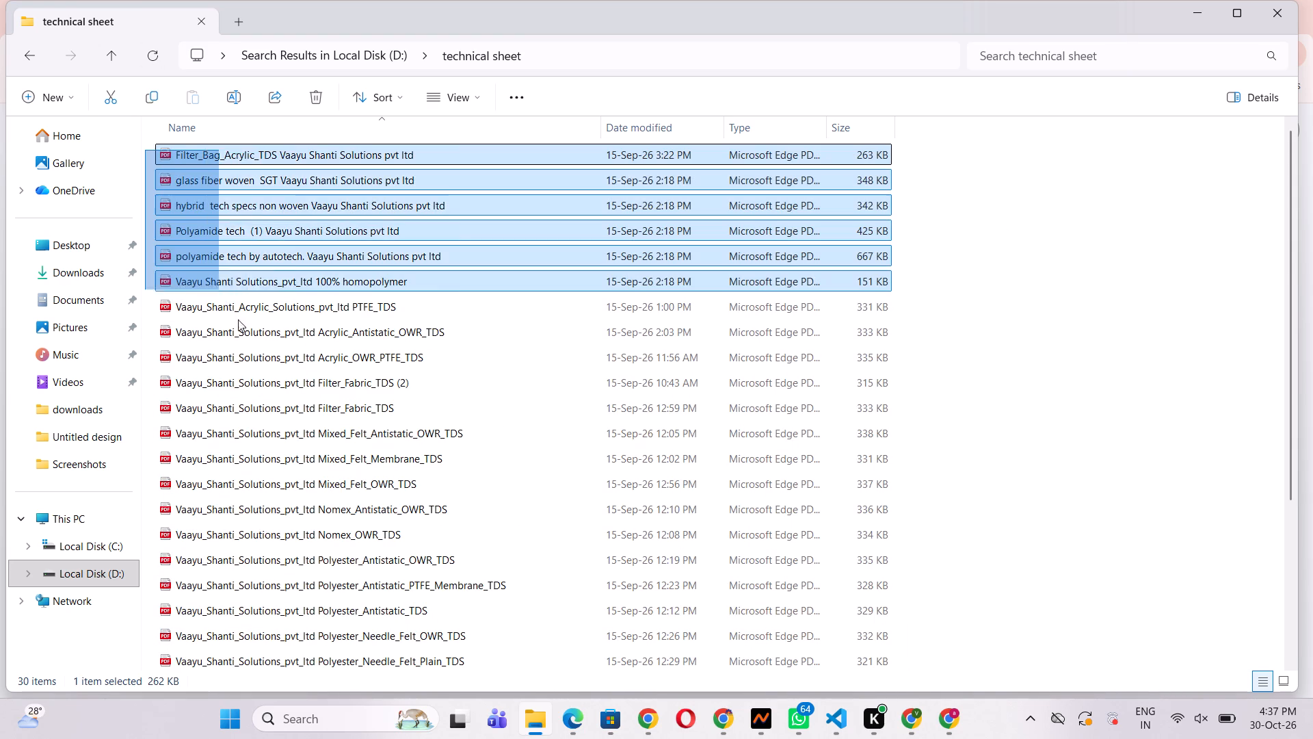
pyautogui.moveTo(238, 320); pyautogui.dragTo(546, 735)
pyautogui.click(1027, 484)
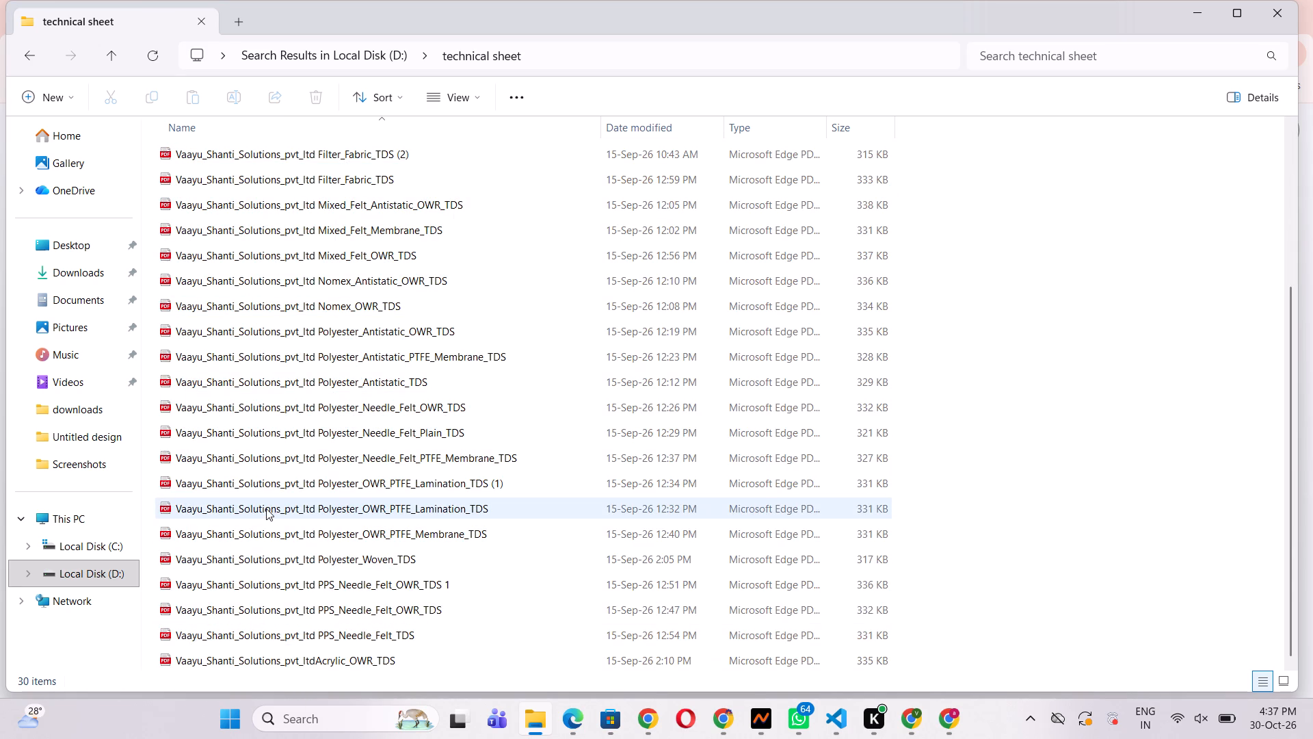
pyautogui.scroll(-7, 265, 508)
pyautogui.scroll(2, 289, 502)
pyautogui.scroll(-3, 289, 501)
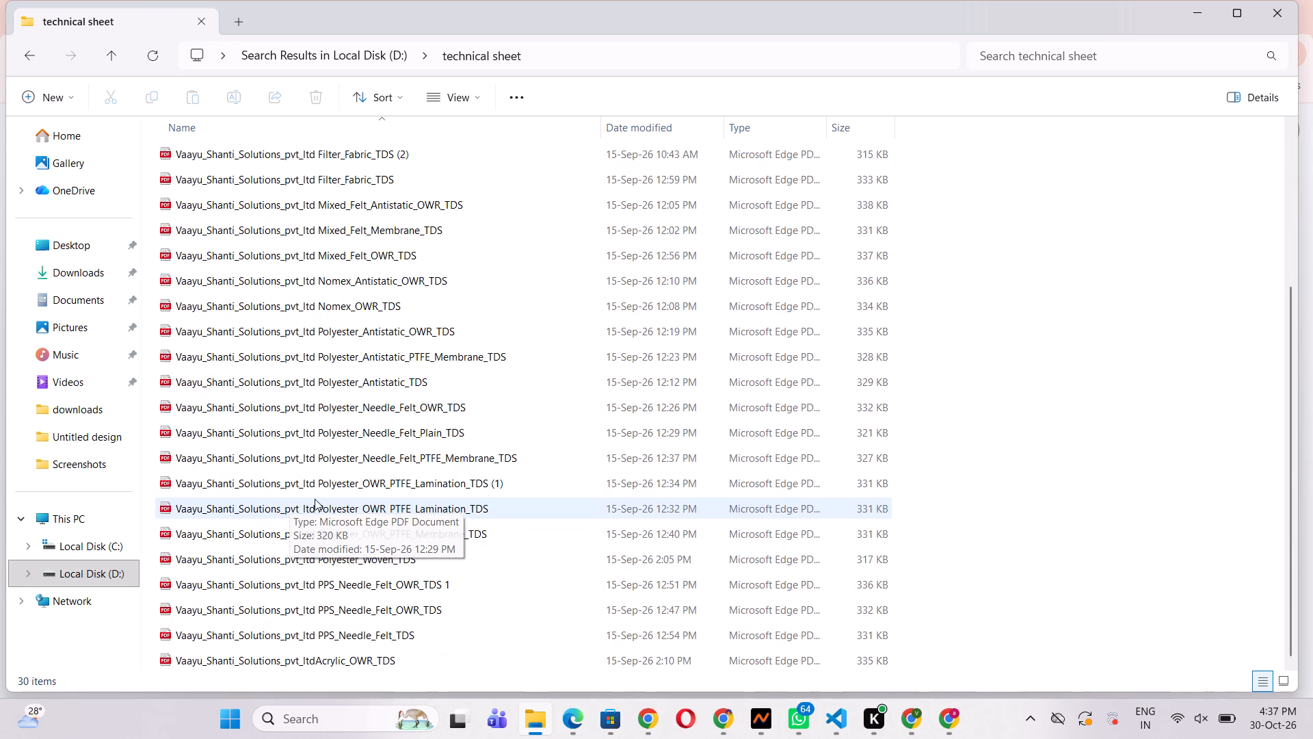
pyautogui.scroll(-3, 432, 598)
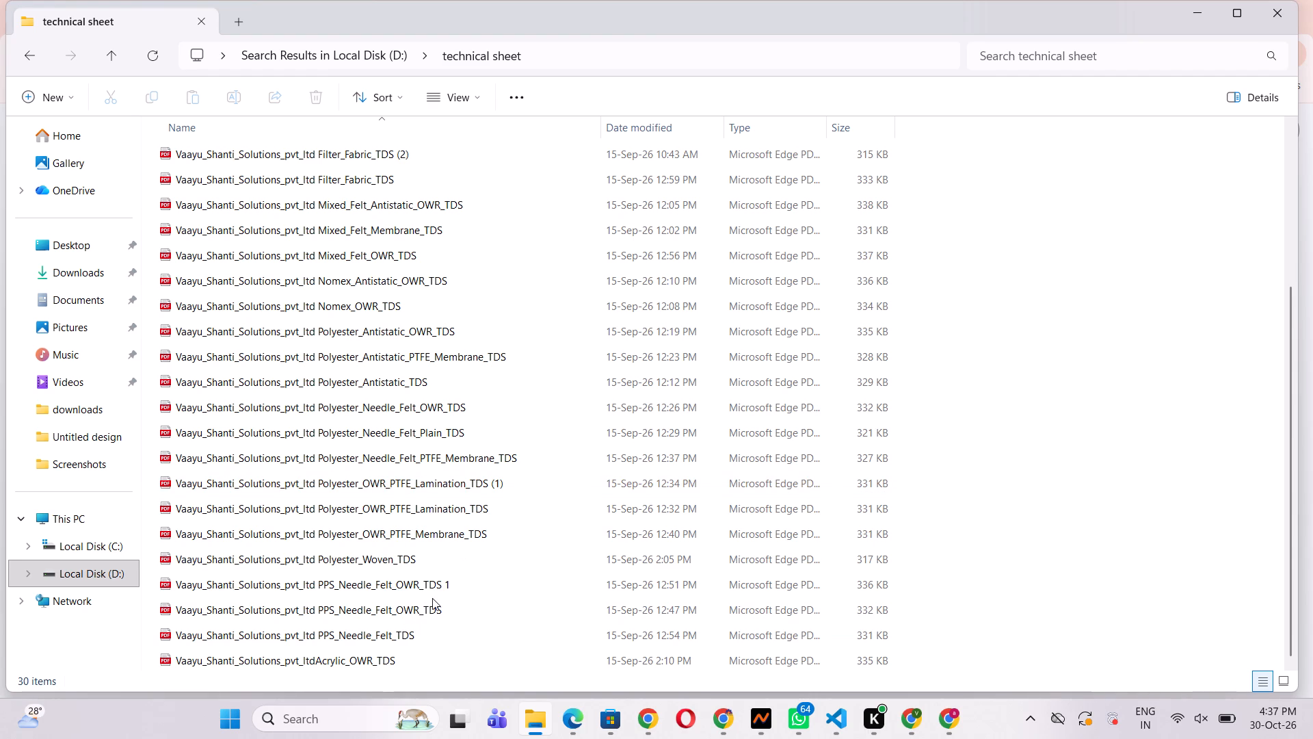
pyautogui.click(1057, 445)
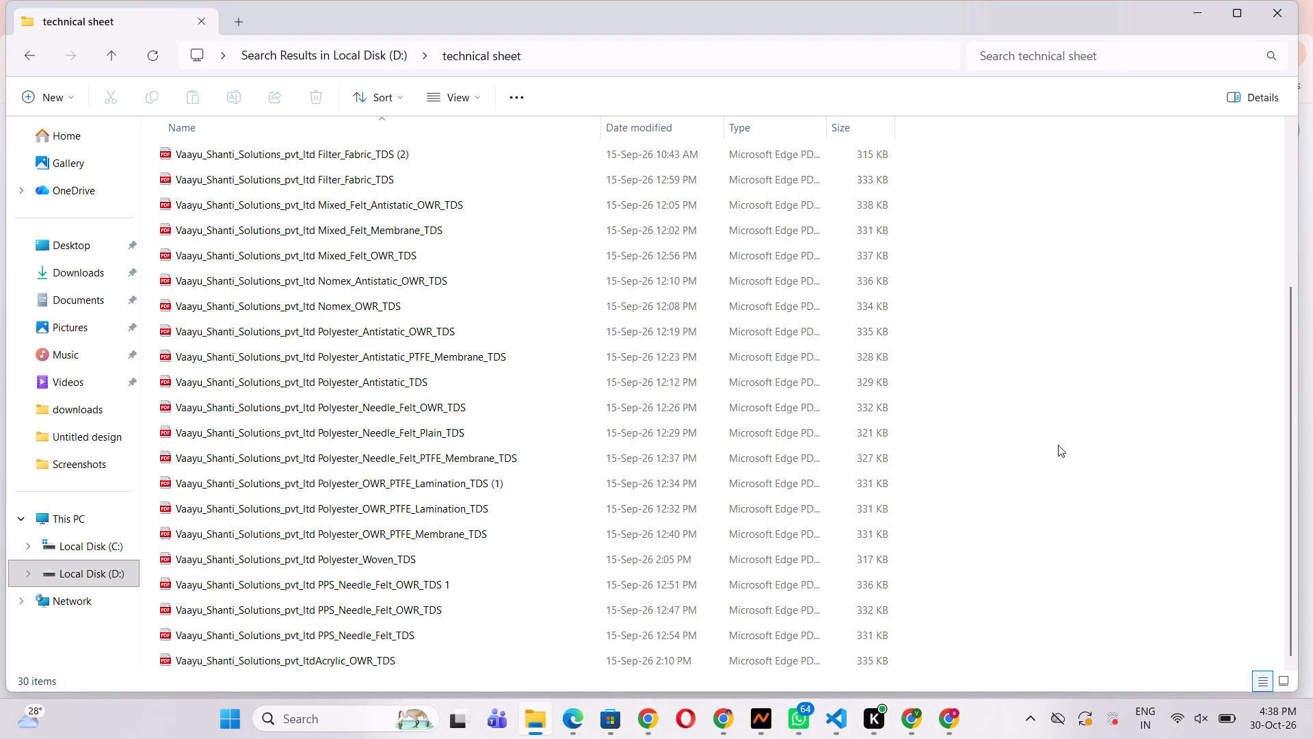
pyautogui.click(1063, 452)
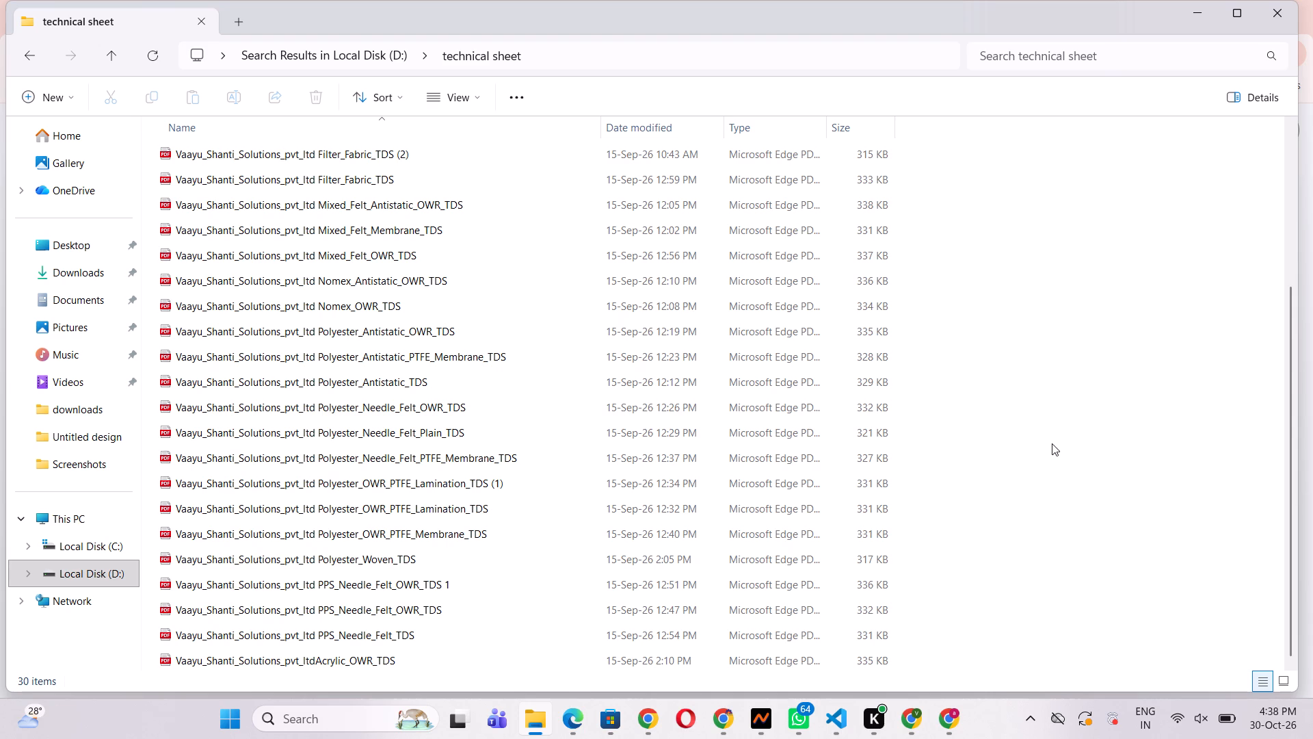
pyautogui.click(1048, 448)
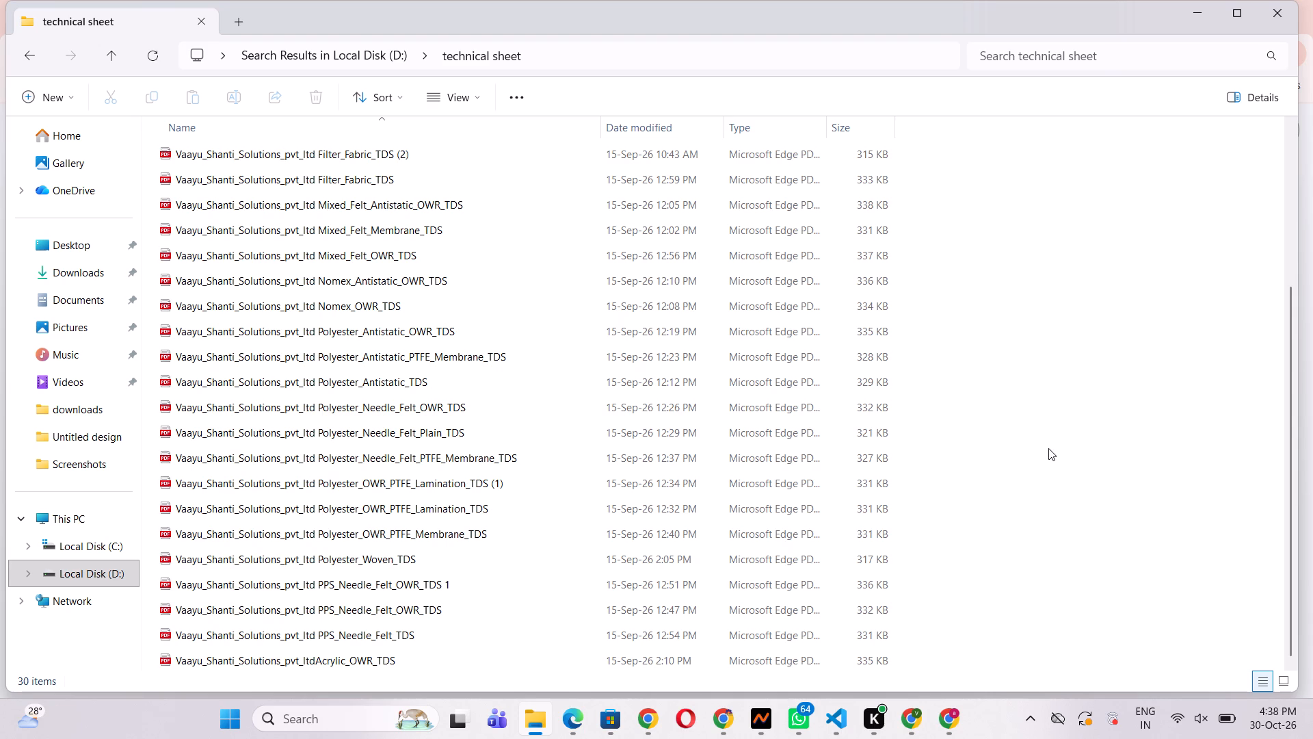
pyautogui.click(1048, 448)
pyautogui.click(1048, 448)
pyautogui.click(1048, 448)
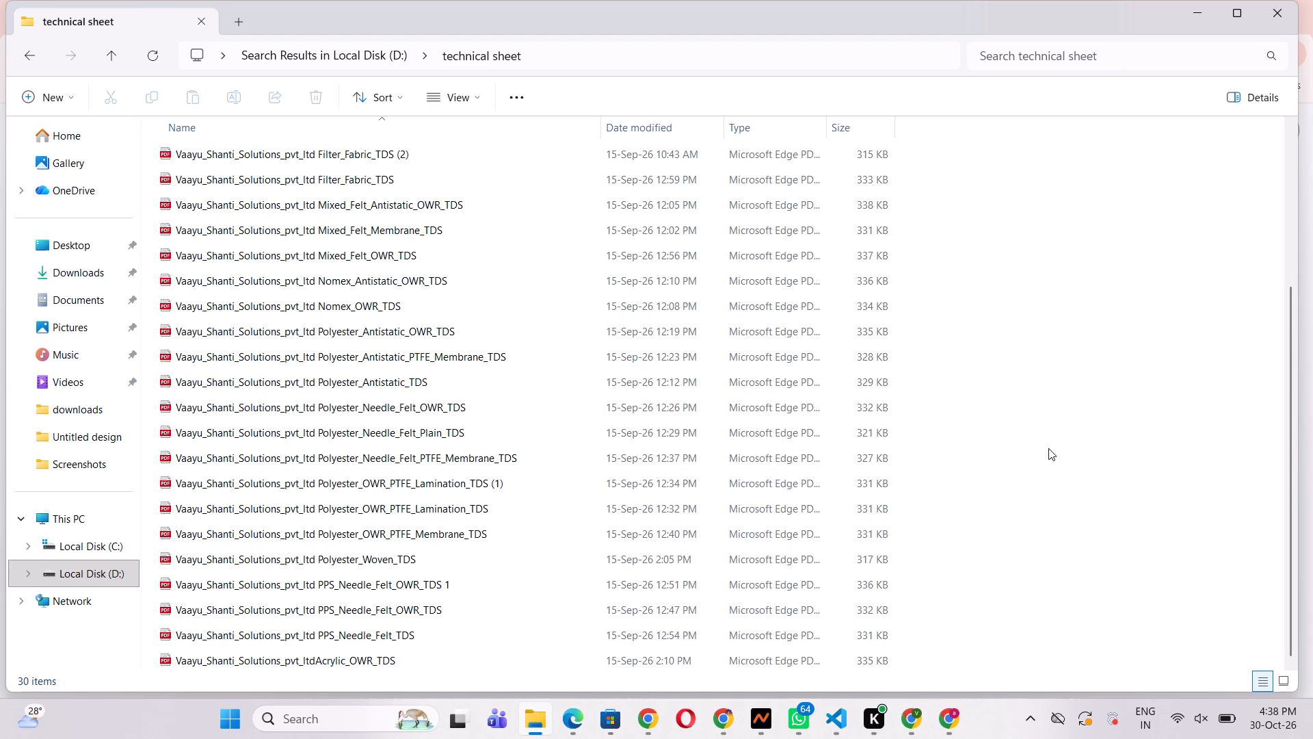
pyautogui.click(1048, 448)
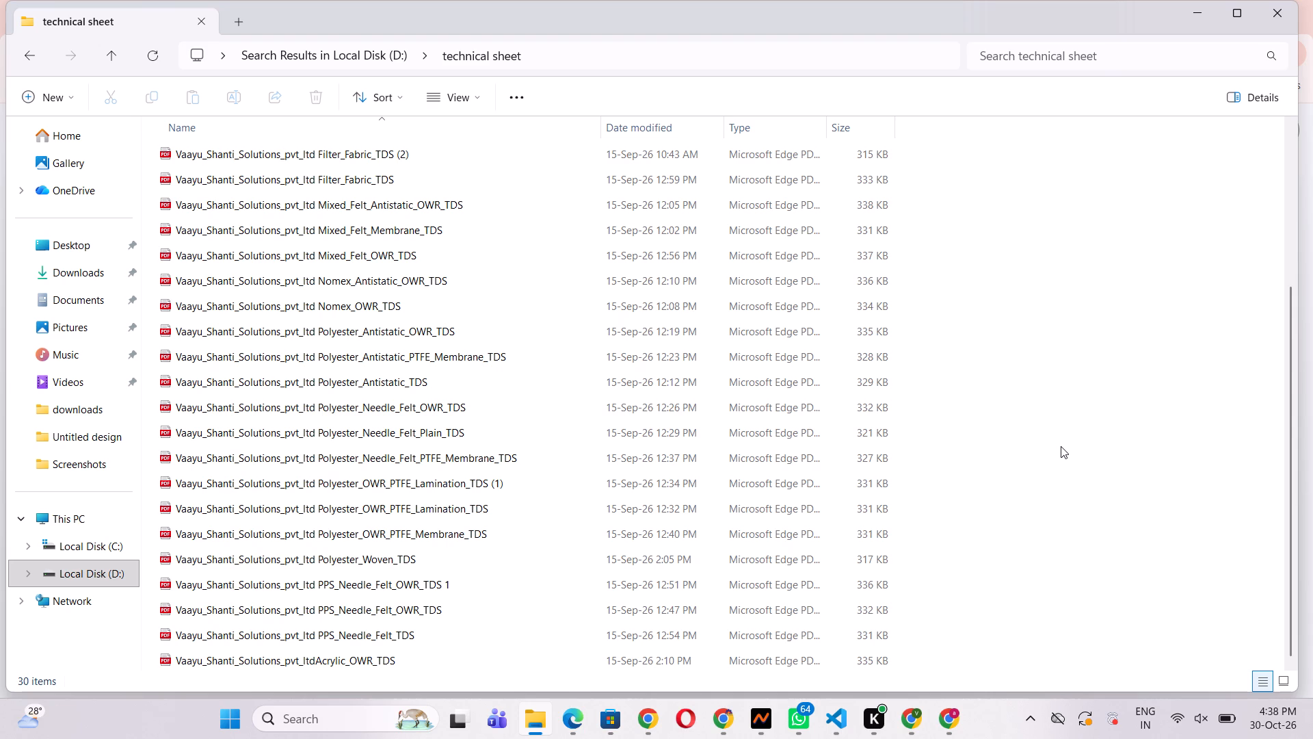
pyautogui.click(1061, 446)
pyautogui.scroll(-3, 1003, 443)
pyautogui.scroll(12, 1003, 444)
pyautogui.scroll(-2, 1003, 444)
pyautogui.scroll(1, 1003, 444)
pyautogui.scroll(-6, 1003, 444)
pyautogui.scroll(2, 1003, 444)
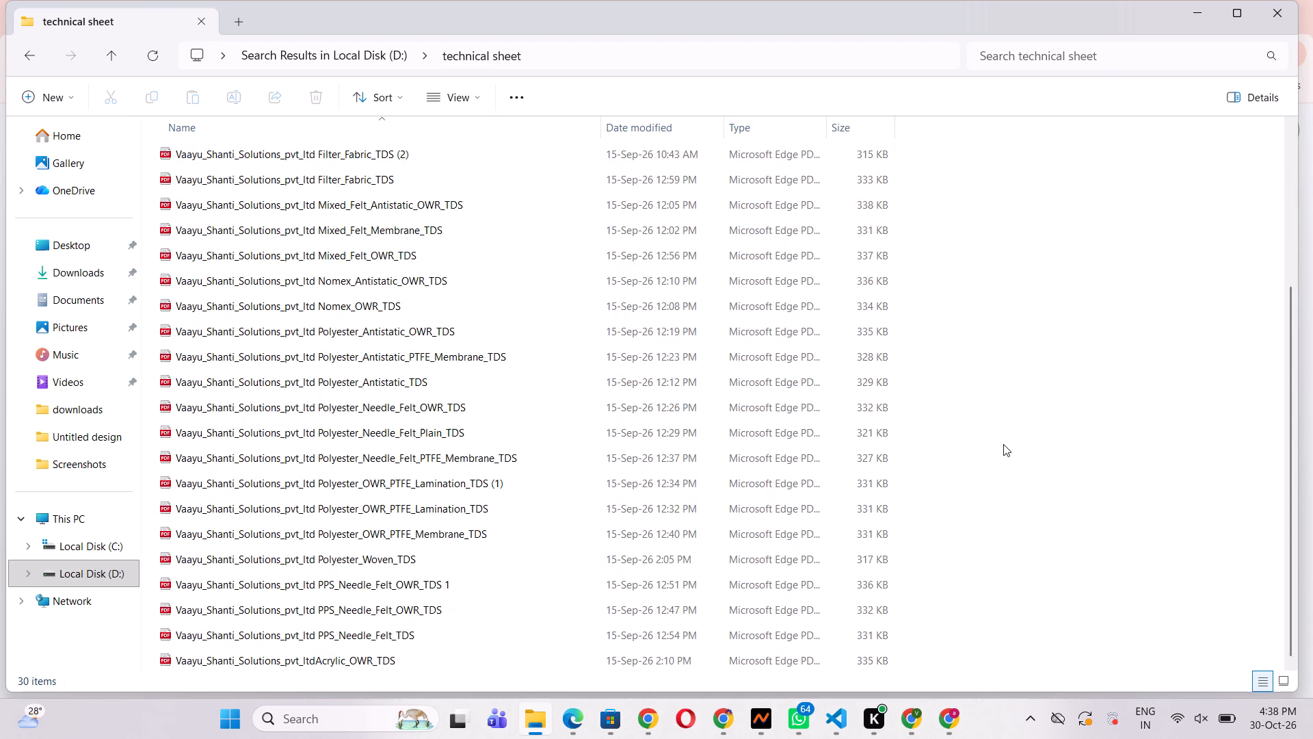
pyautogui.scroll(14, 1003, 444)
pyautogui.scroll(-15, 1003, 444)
# Select the whole list of PDFs in the local technical sheet folder to check the total, and clear the selection.
pyautogui.scroll(8, 1005, 443)
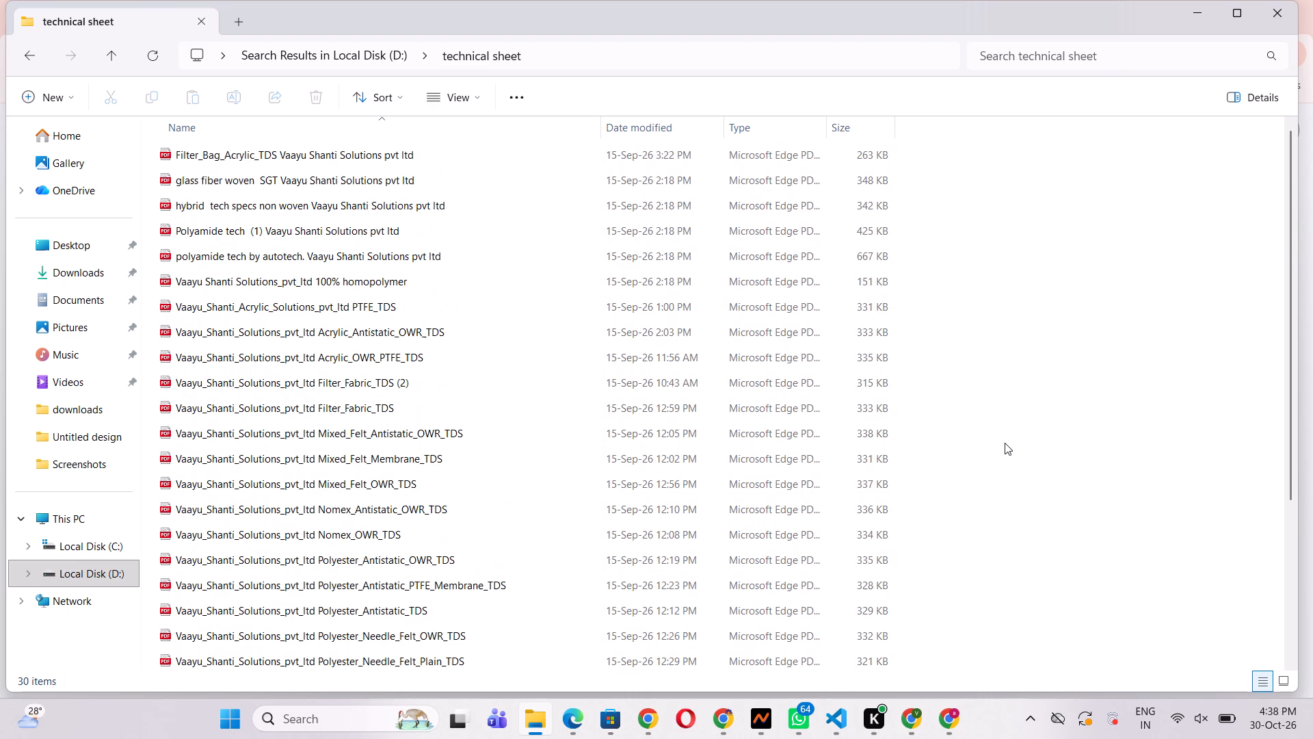
pyautogui.scroll(6, 1005, 443)
pyautogui.moveTo(994, 143); pyautogui.dragTo(509, 738)
pyautogui.click(1113, 471)
pyautogui.scroll(12, 1045, 432)
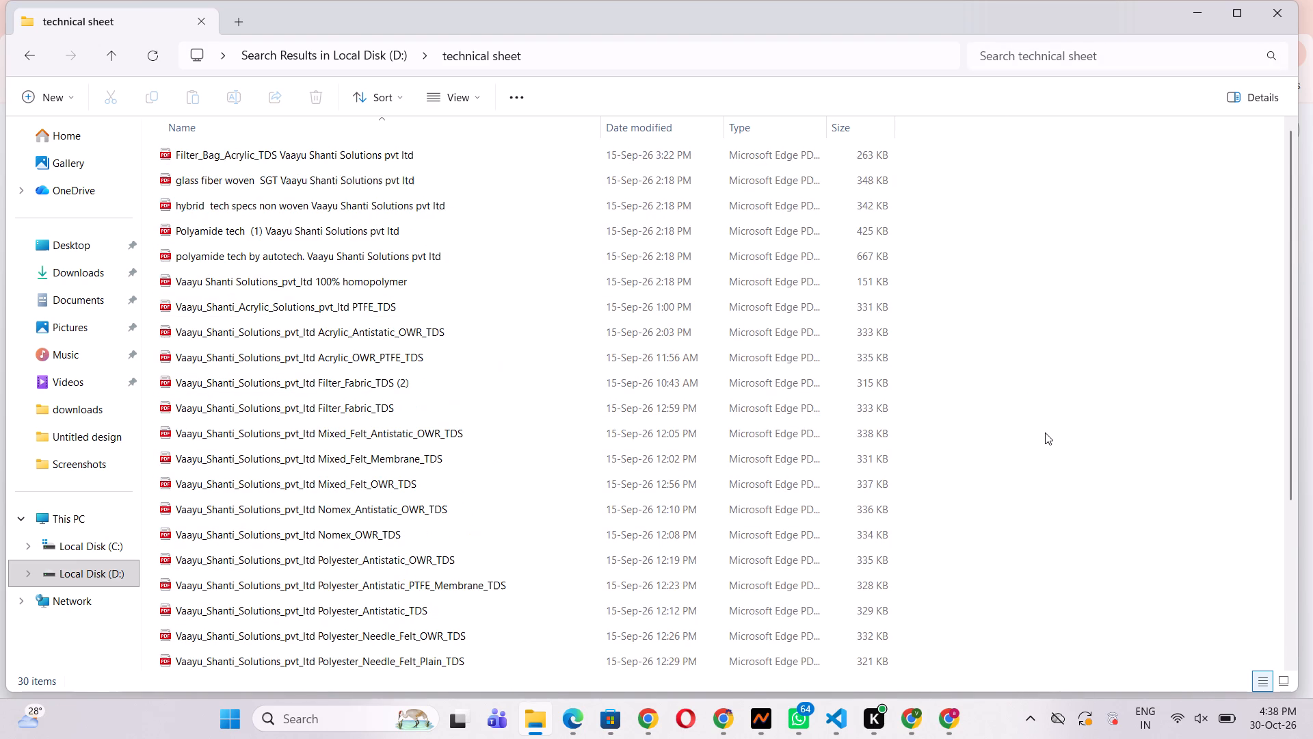
pyautogui.moveTo(974, 151); pyautogui.dragTo(275, 738)
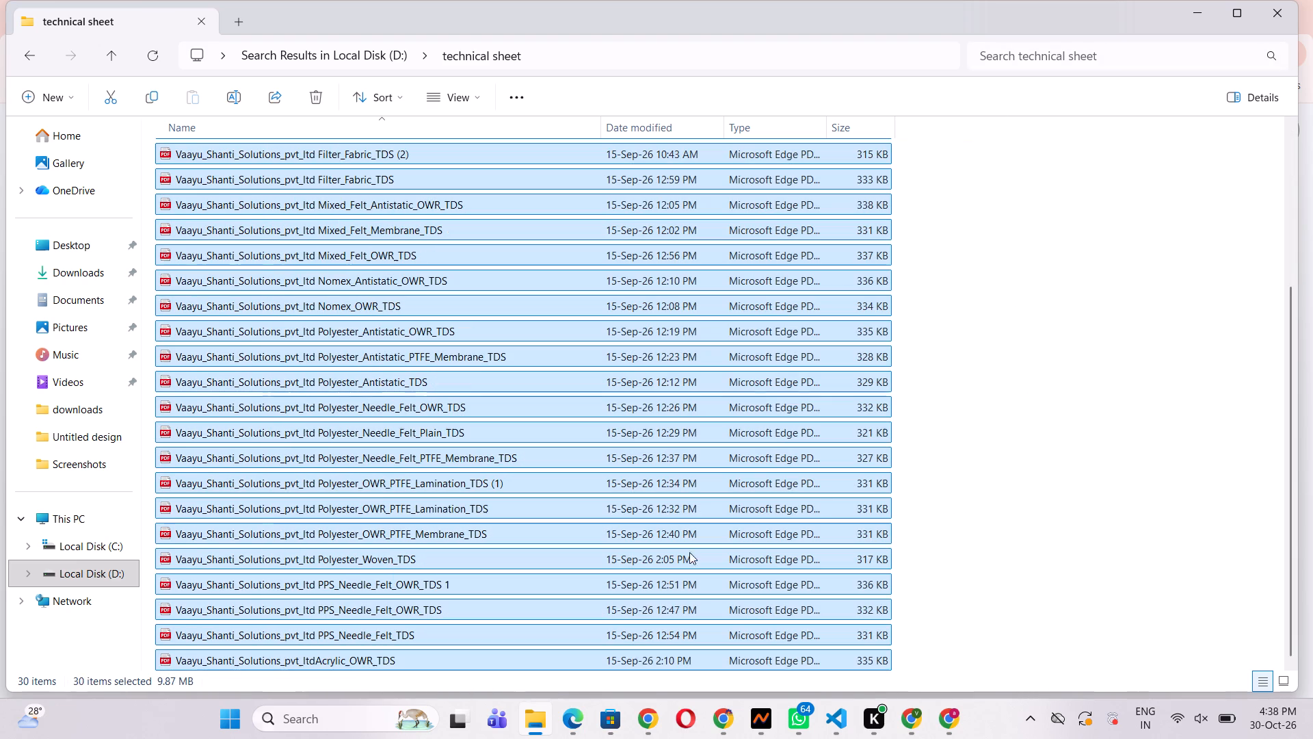
pyautogui.click(990, 389)
pyautogui.scroll(10, 972, 326)
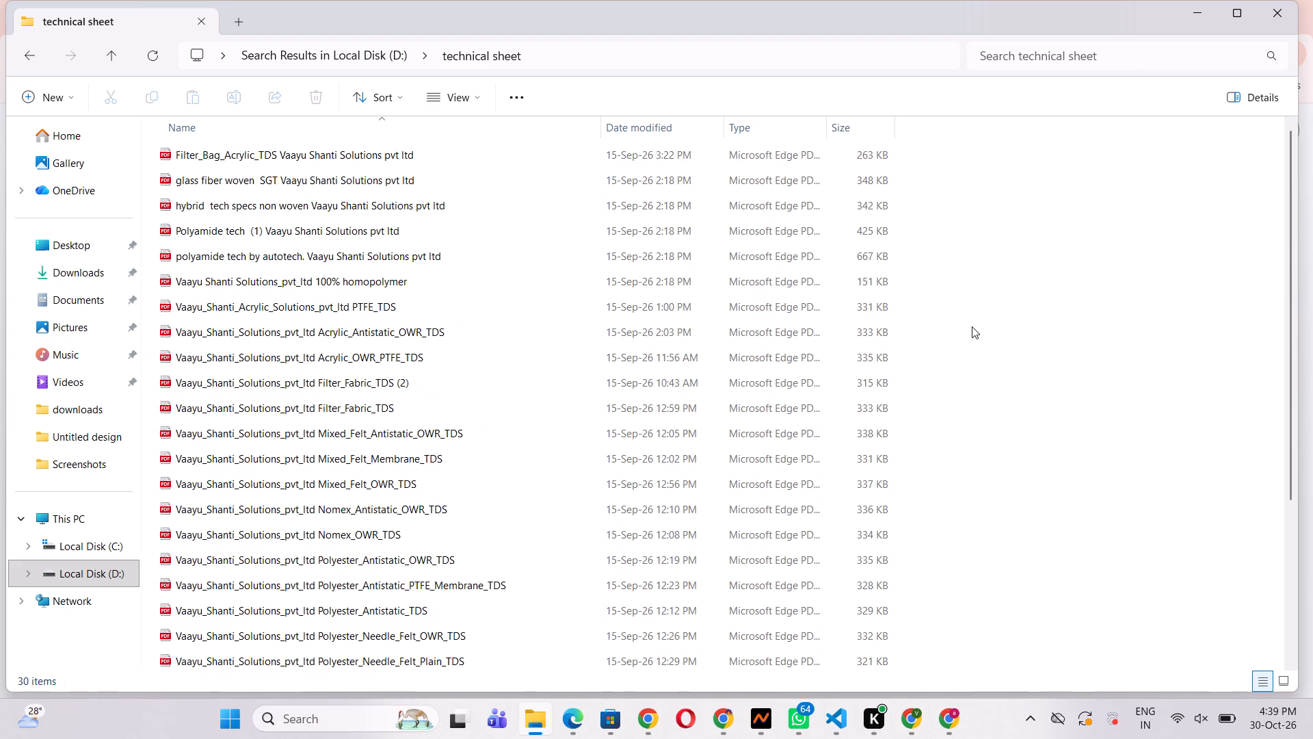
# Look through the local technical sheet list, recheck the number of PDFs by selecting them all, and clear the selection.
pyautogui.scroll(-7, 960, 168)
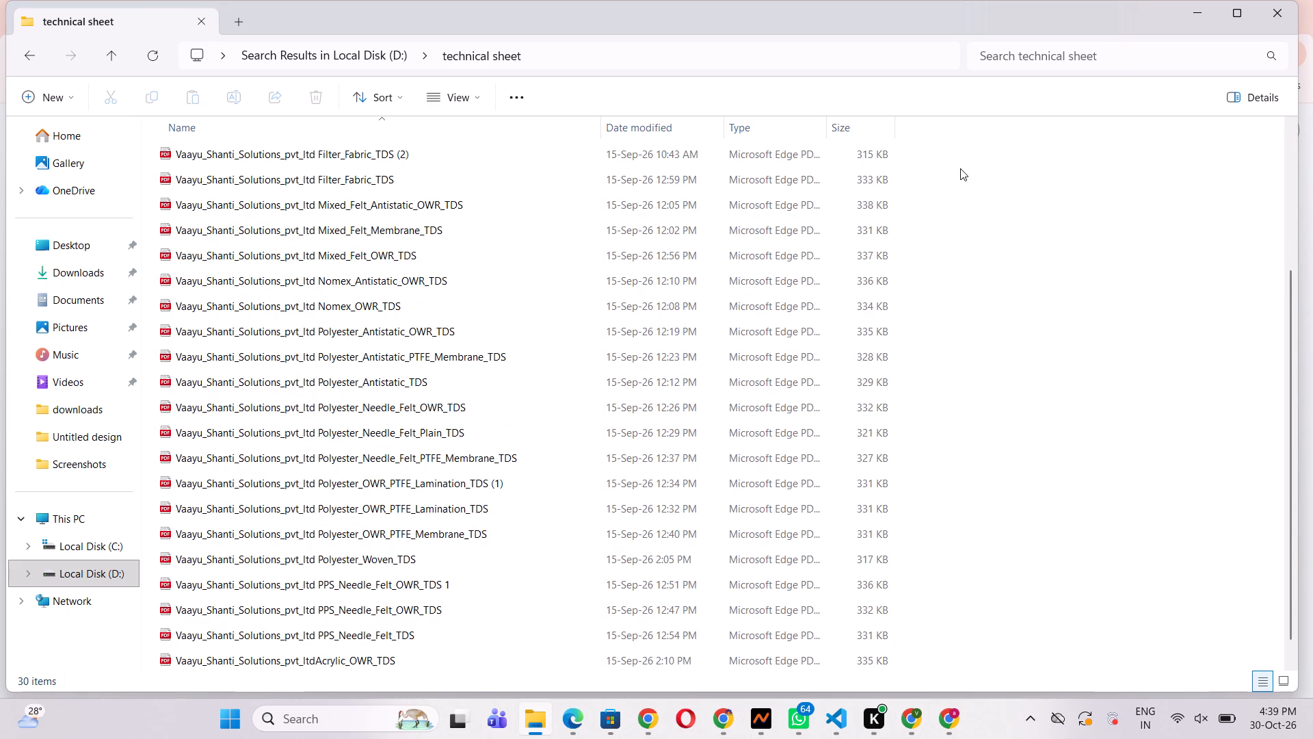
pyautogui.scroll(-2, 960, 168)
pyautogui.scroll(12, 960, 168)
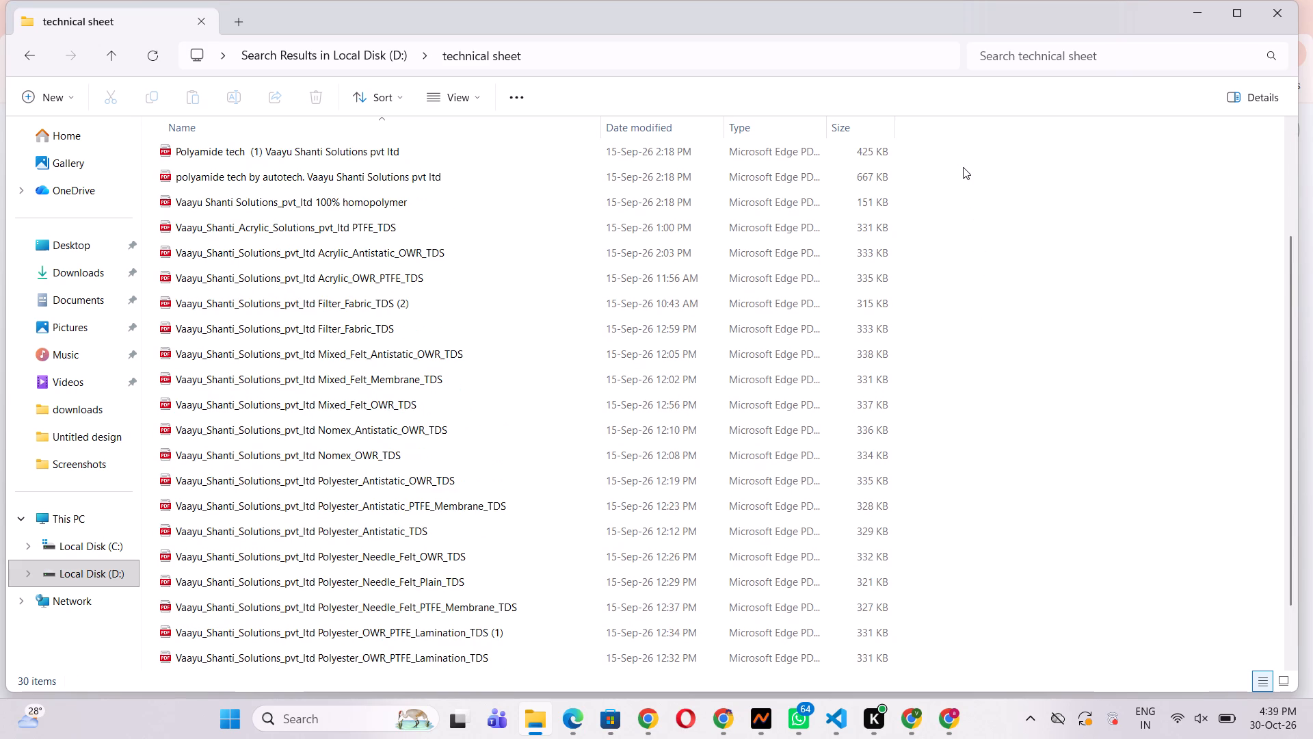
pyautogui.moveTo(970, 163); pyautogui.dragTo(1022, 378)
pyautogui.scroll(15, 1012, 400)
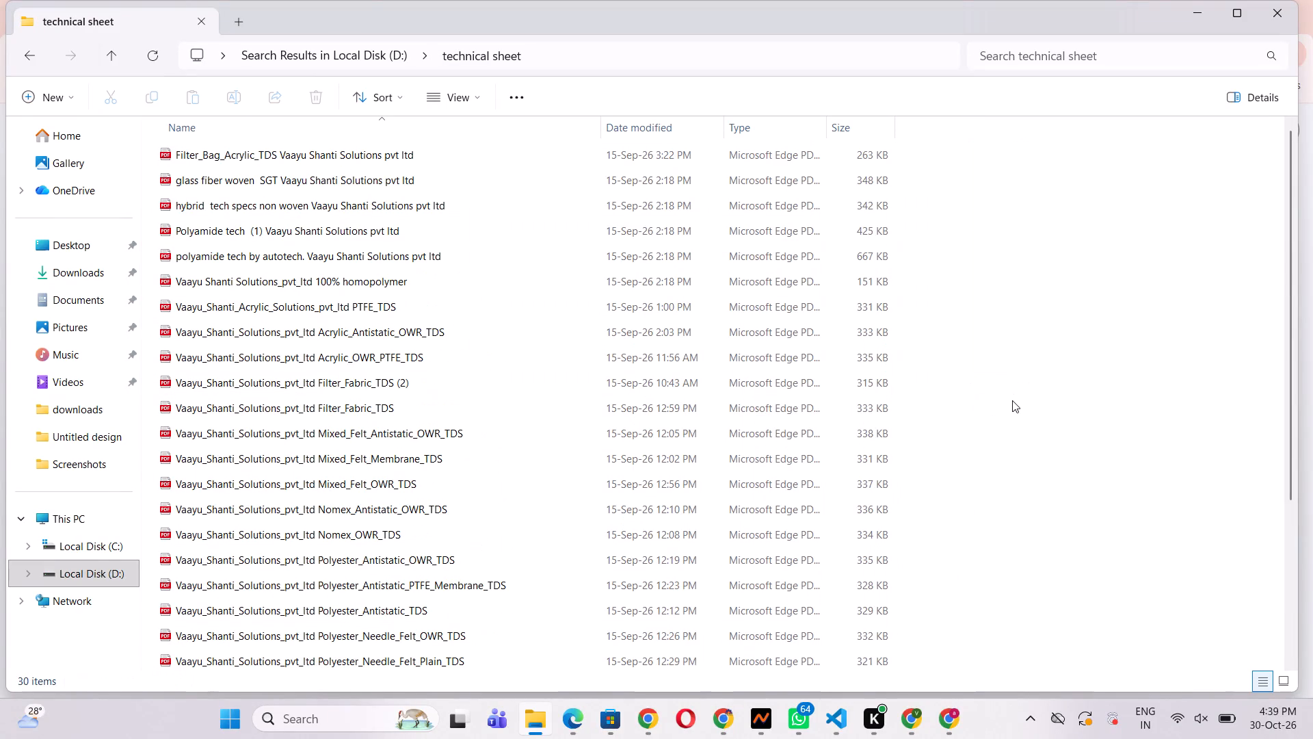
pyautogui.moveTo(935, 148); pyautogui.dragTo(734, 436)
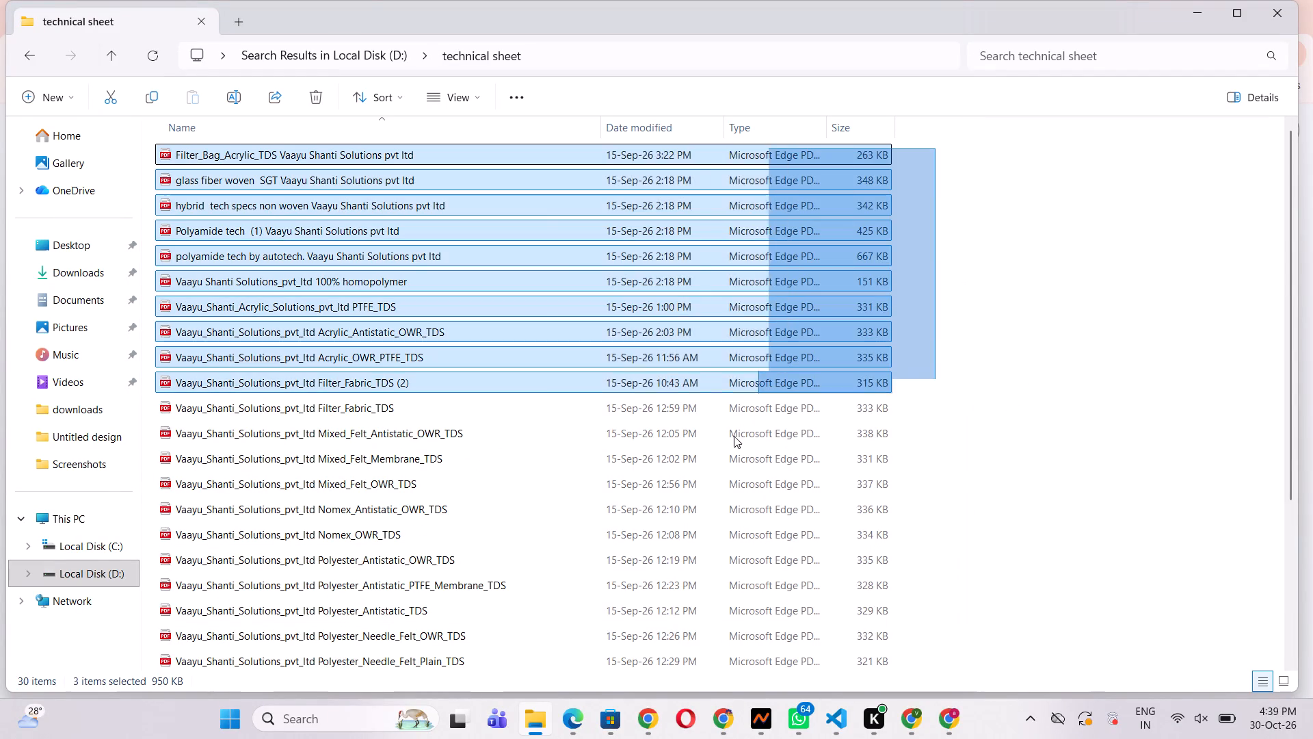
pyautogui.moveTo(734, 436); pyautogui.dragTo(553, 738)
pyautogui.click(1024, 478)
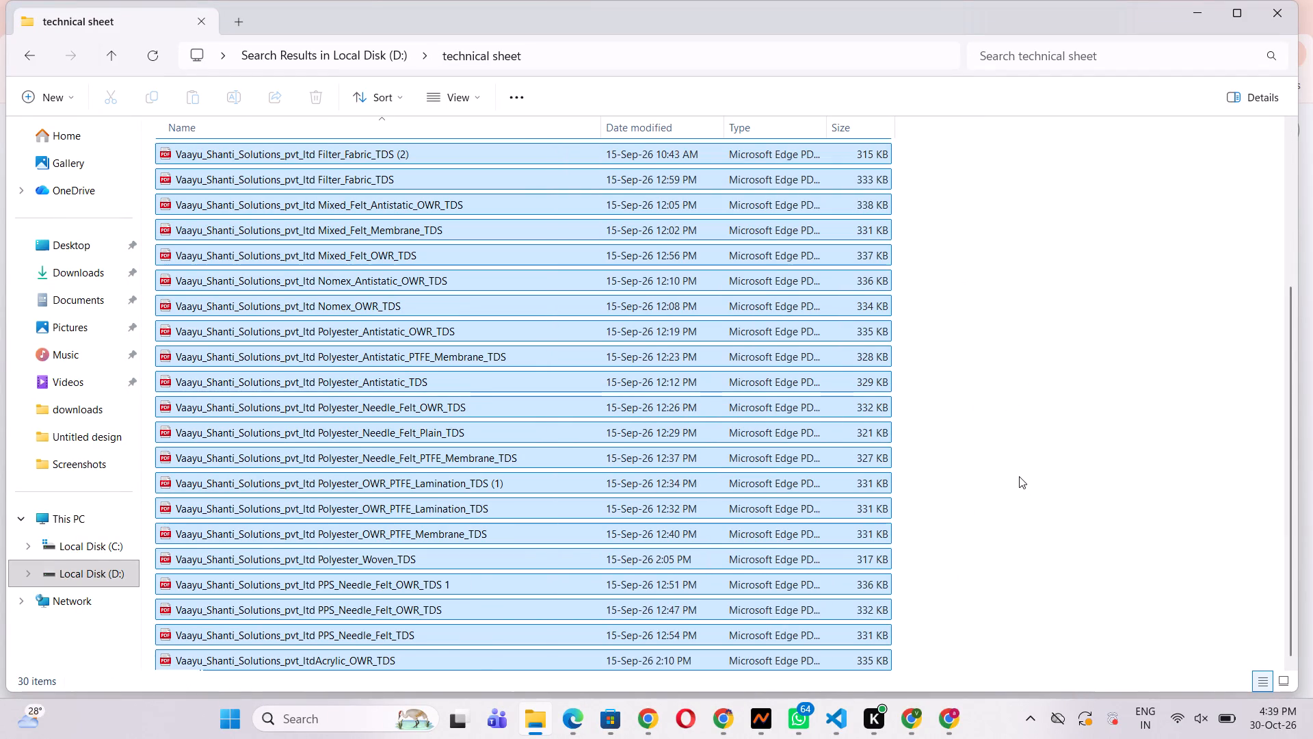
pyautogui.scroll(2, 903, 381)
pyautogui.scroll(-5, 903, 381)
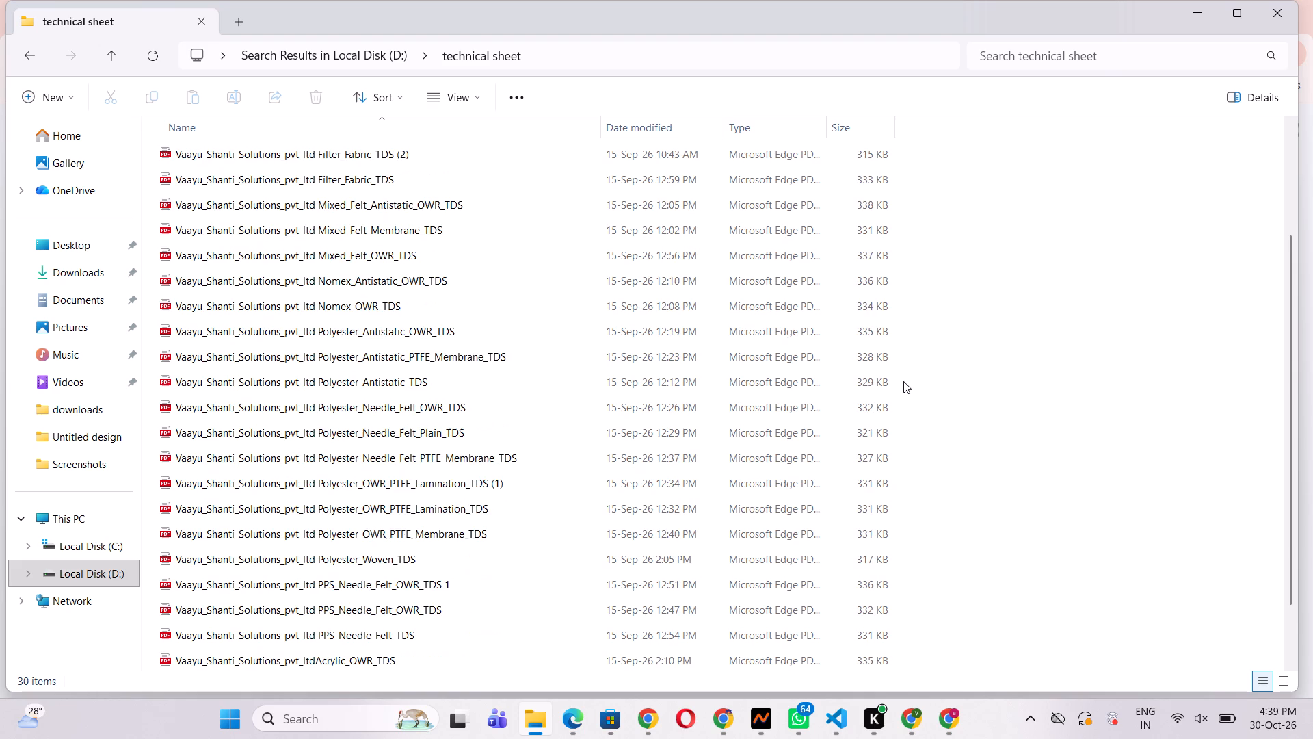
pyautogui.moveTo(1007, 666); pyautogui.dragTo(862, 647)
pyautogui.click(1087, 556)
pyautogui.scroll(14, 1087, 556)
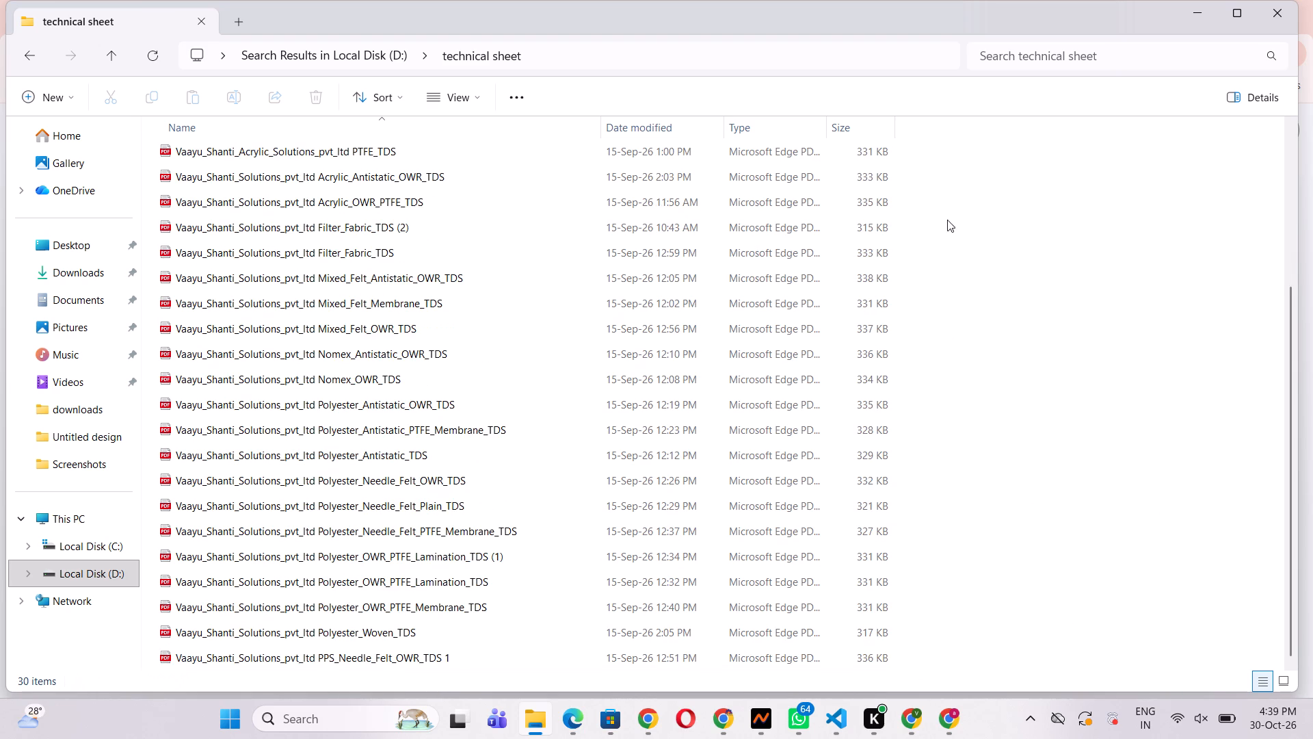
pyautogui.moveTo(927, 152); pyautogui.dragTo(699, 738)
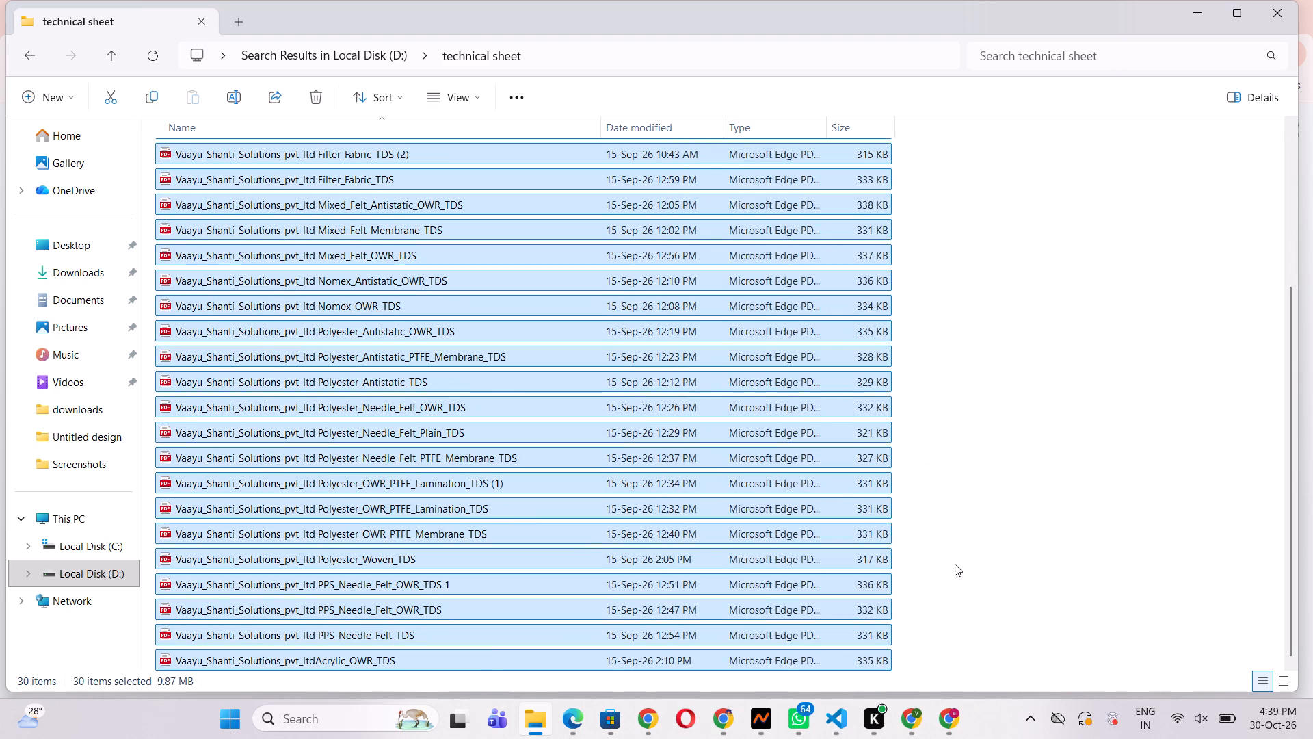
pyautogui.click(1018, 532)
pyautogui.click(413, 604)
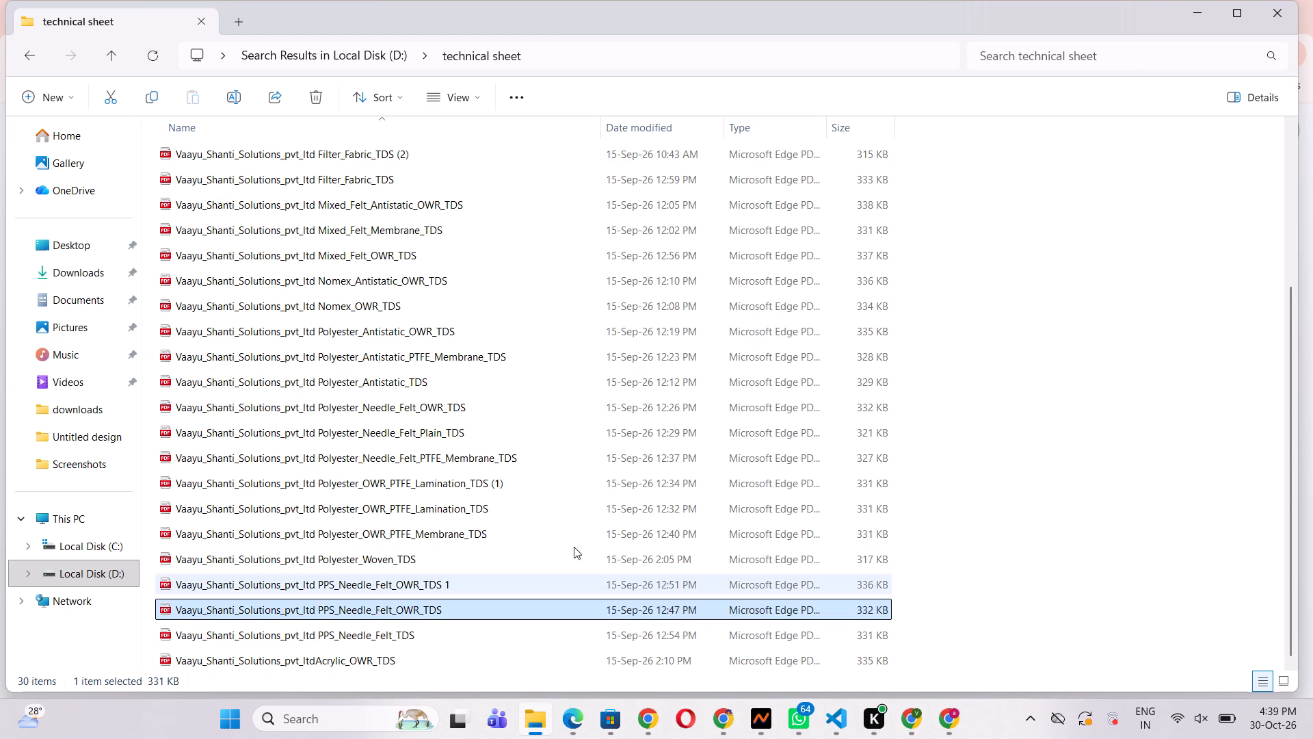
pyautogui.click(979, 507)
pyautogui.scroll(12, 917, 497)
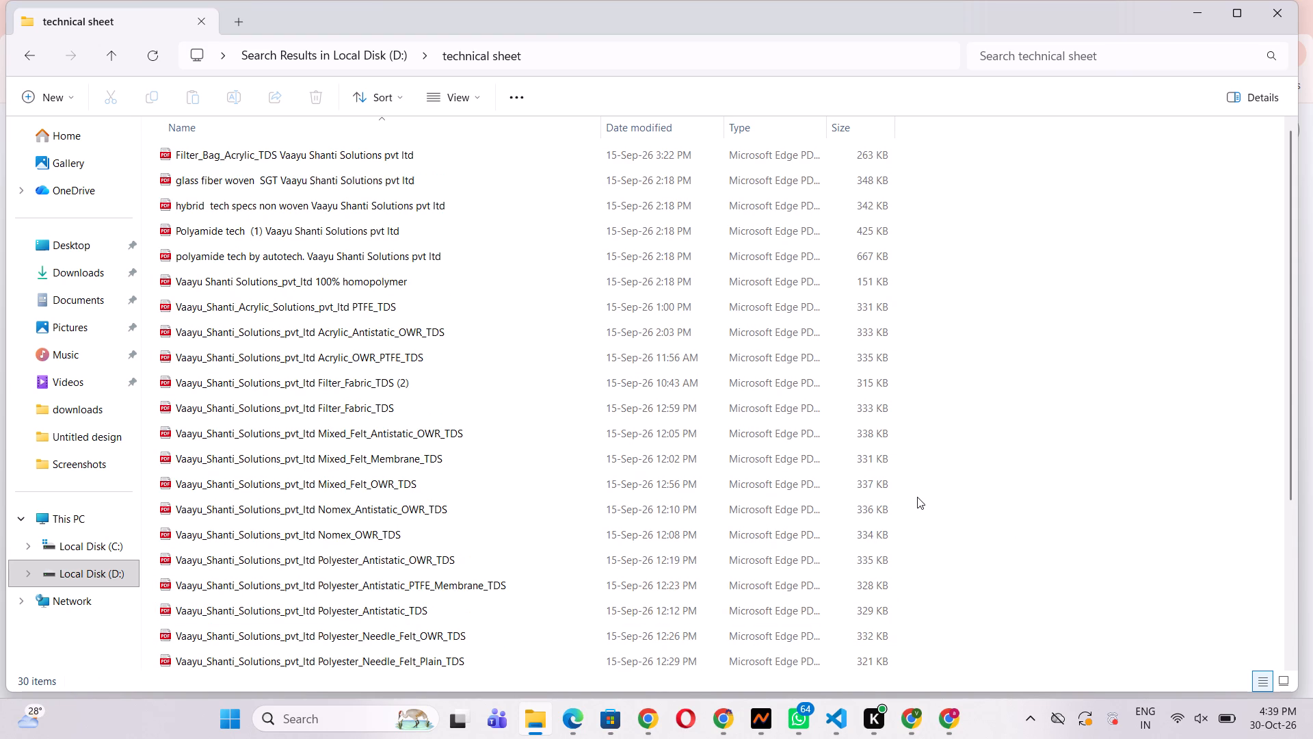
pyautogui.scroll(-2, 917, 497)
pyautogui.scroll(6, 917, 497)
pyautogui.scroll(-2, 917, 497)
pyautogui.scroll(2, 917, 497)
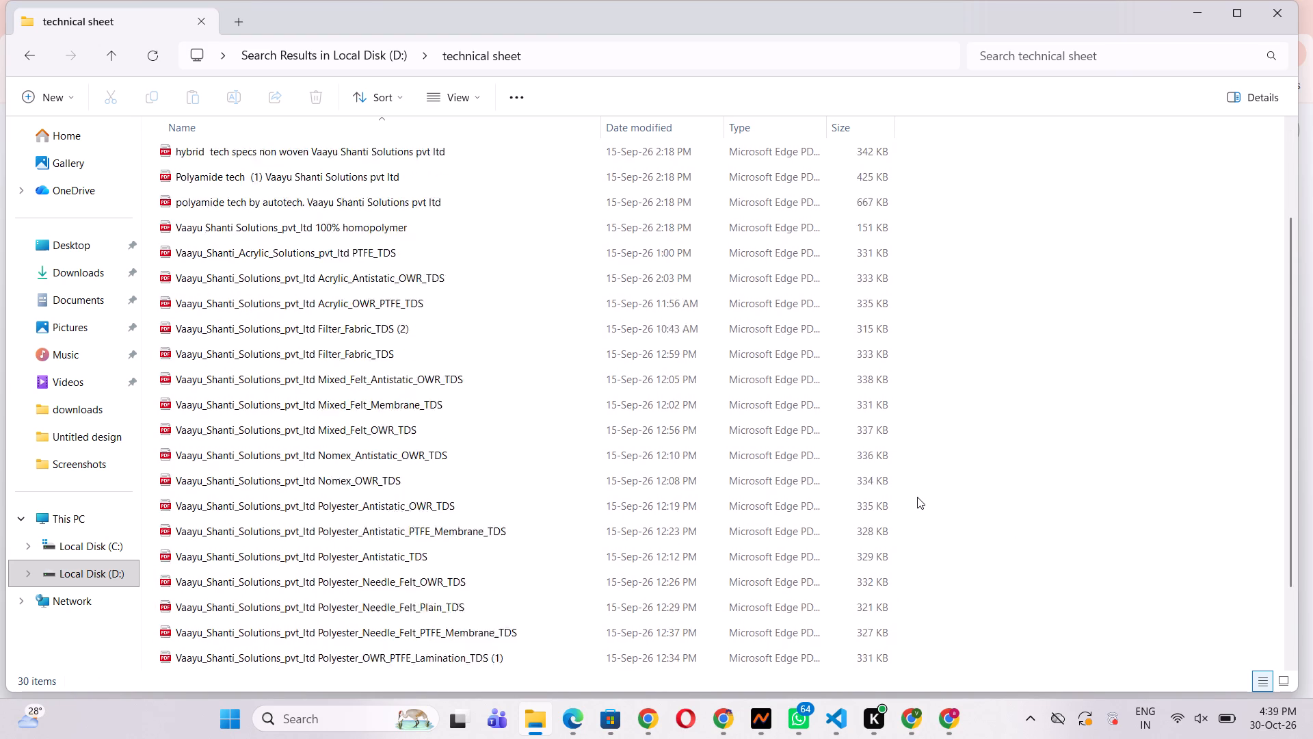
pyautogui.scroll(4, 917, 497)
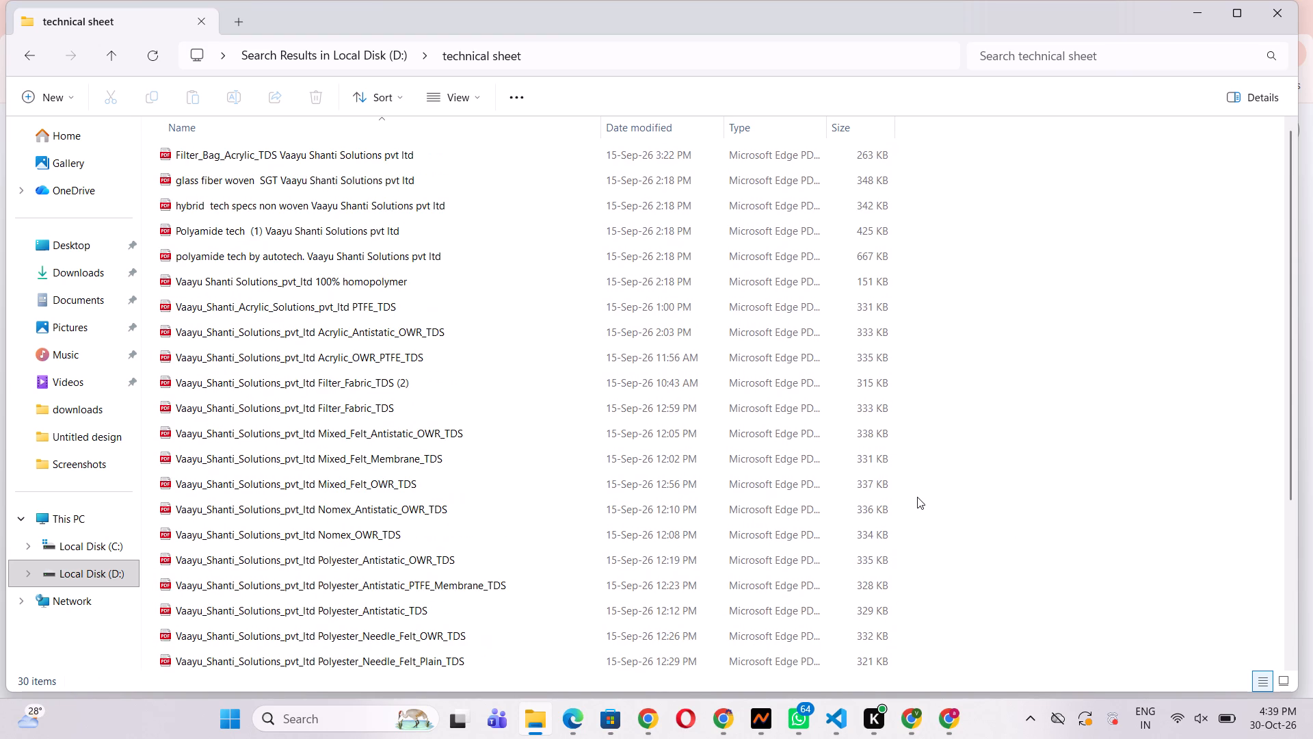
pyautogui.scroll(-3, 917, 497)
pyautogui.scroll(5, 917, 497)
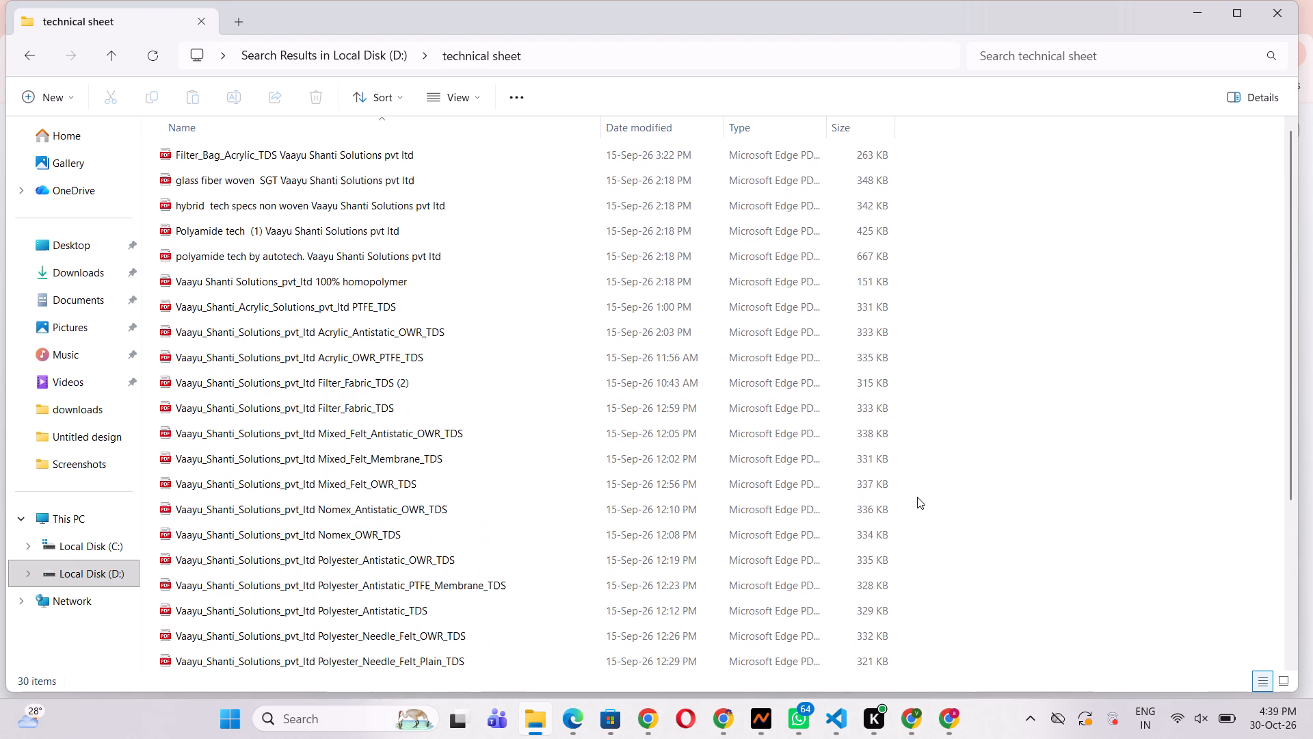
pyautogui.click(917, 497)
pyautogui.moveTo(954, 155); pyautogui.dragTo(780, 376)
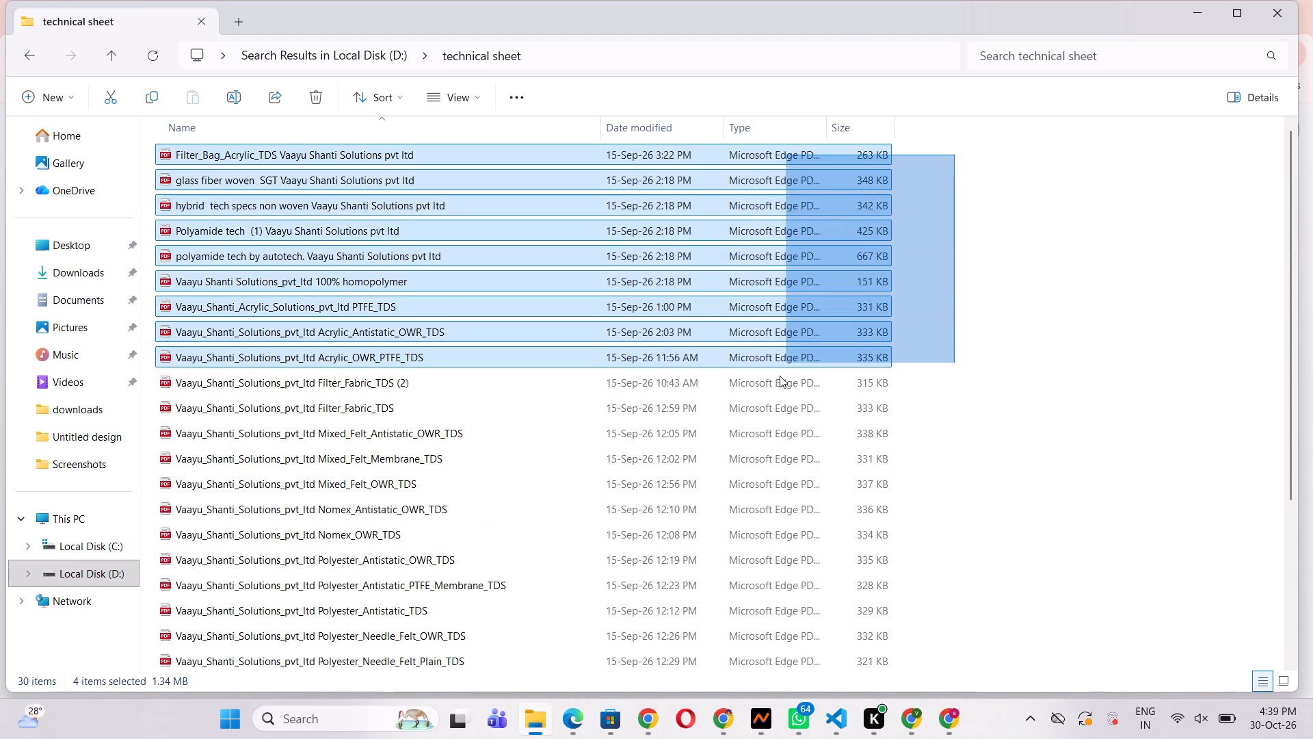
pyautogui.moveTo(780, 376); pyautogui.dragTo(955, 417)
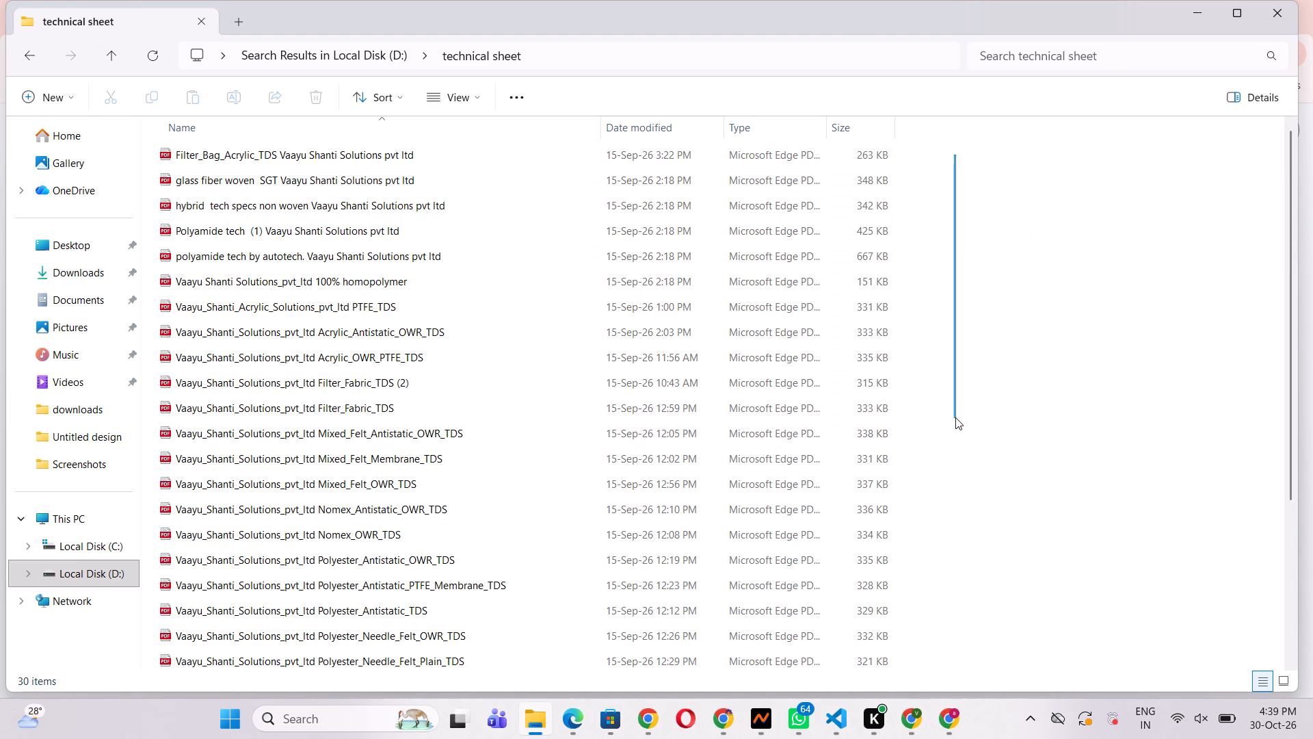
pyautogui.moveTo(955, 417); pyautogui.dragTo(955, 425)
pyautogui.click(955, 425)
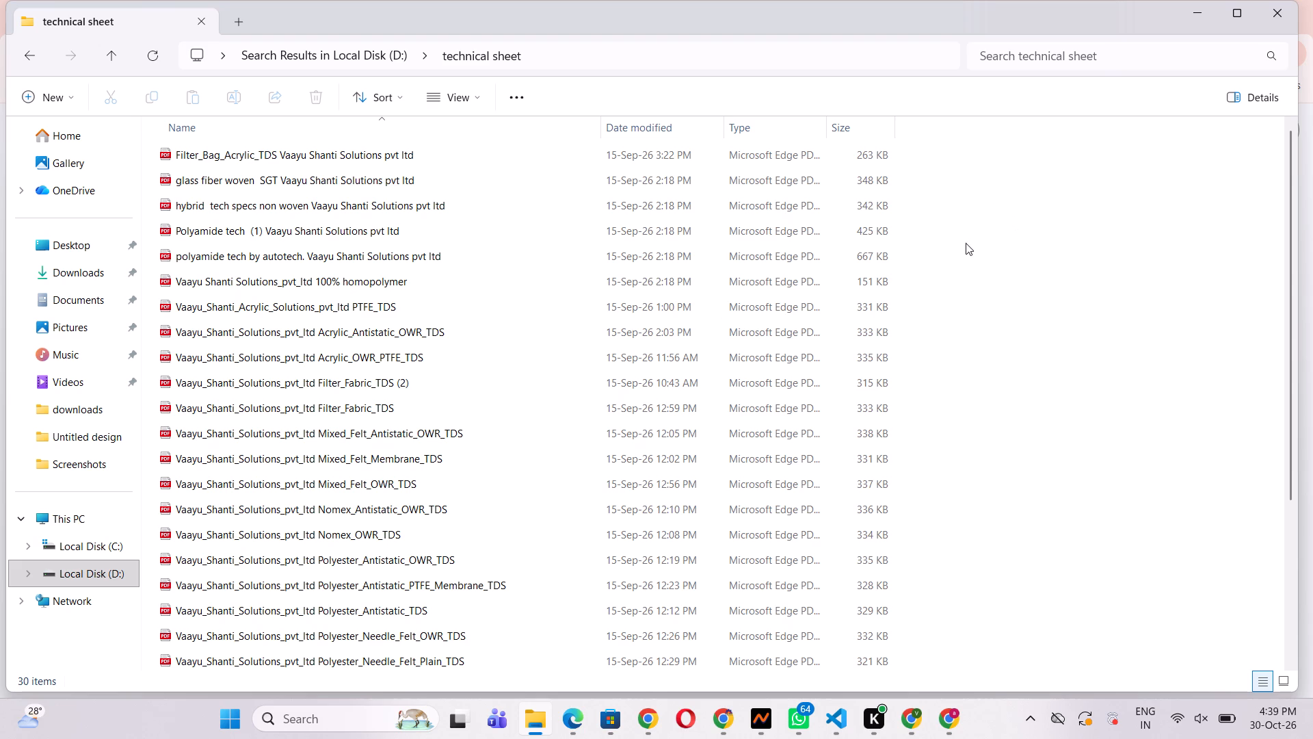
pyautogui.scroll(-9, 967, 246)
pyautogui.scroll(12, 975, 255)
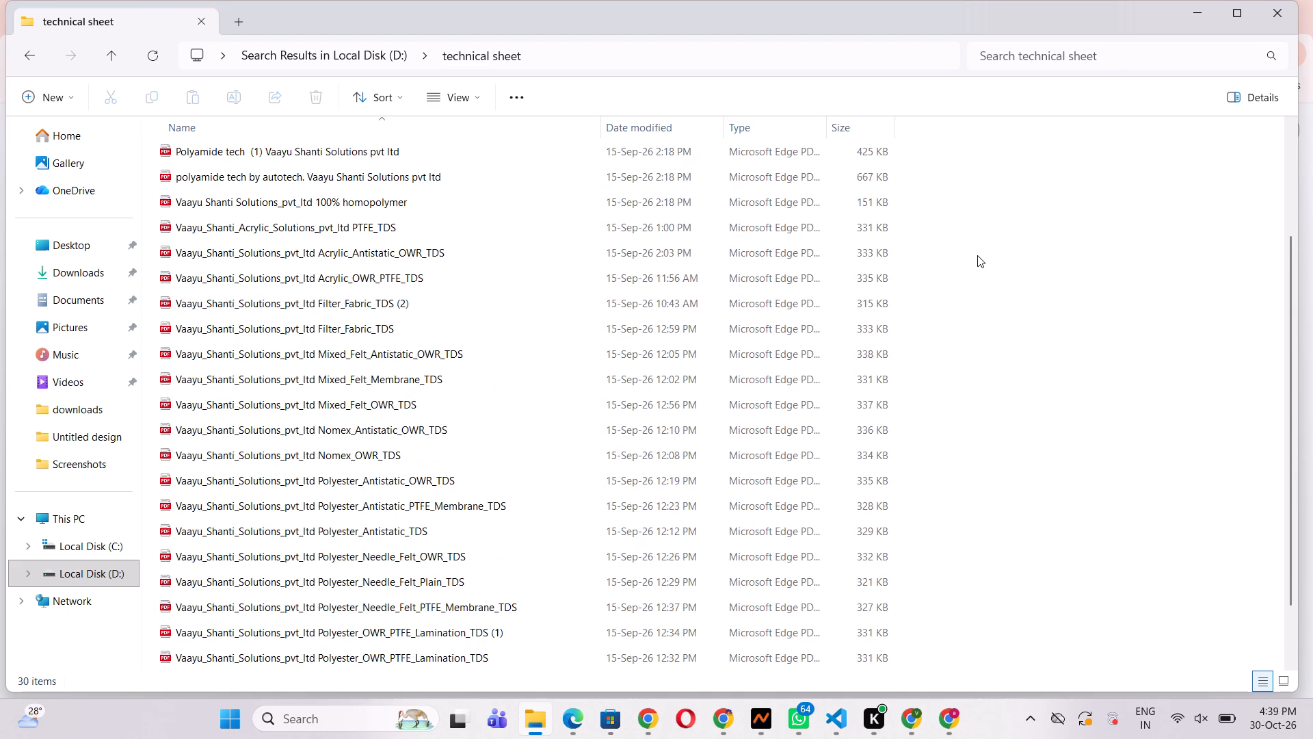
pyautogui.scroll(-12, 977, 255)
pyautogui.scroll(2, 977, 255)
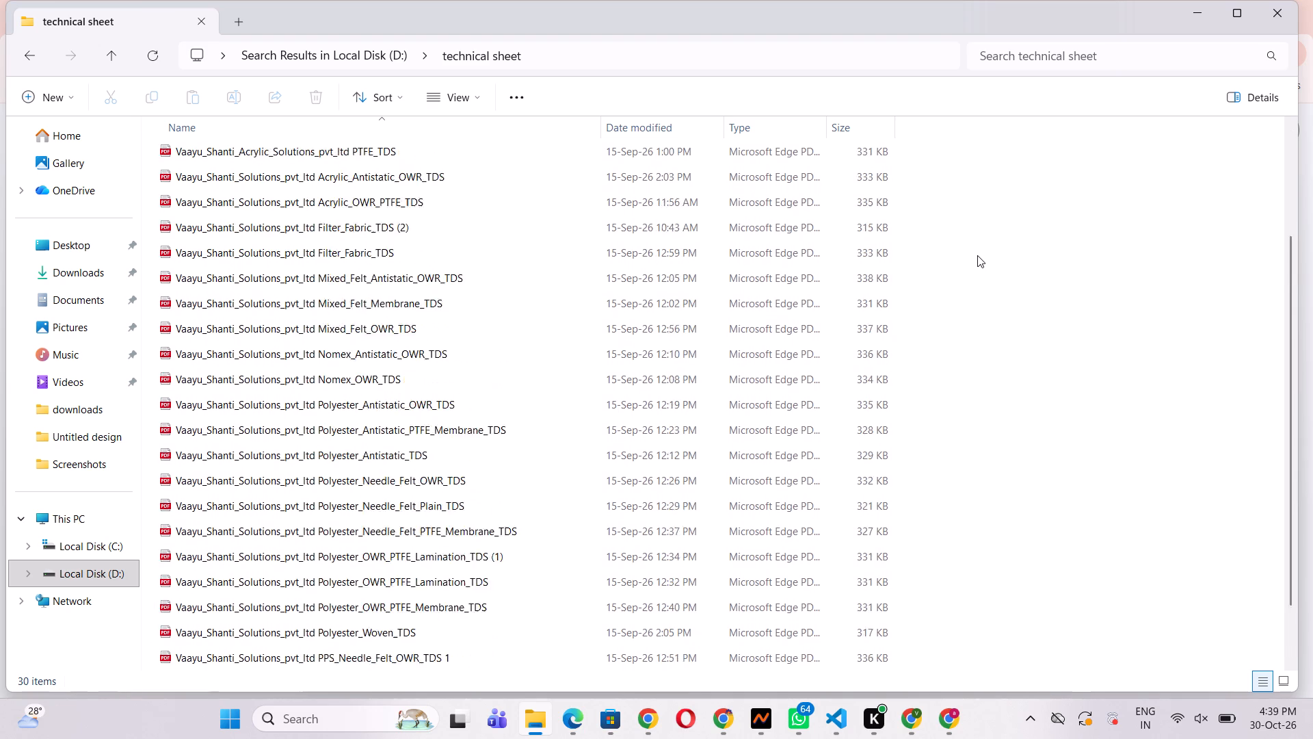
# Read through the full list of technical sheet PDFs on Local Disk (D:), checking the file names from first to last.
pyautogui.scroll(1, 977, 255)
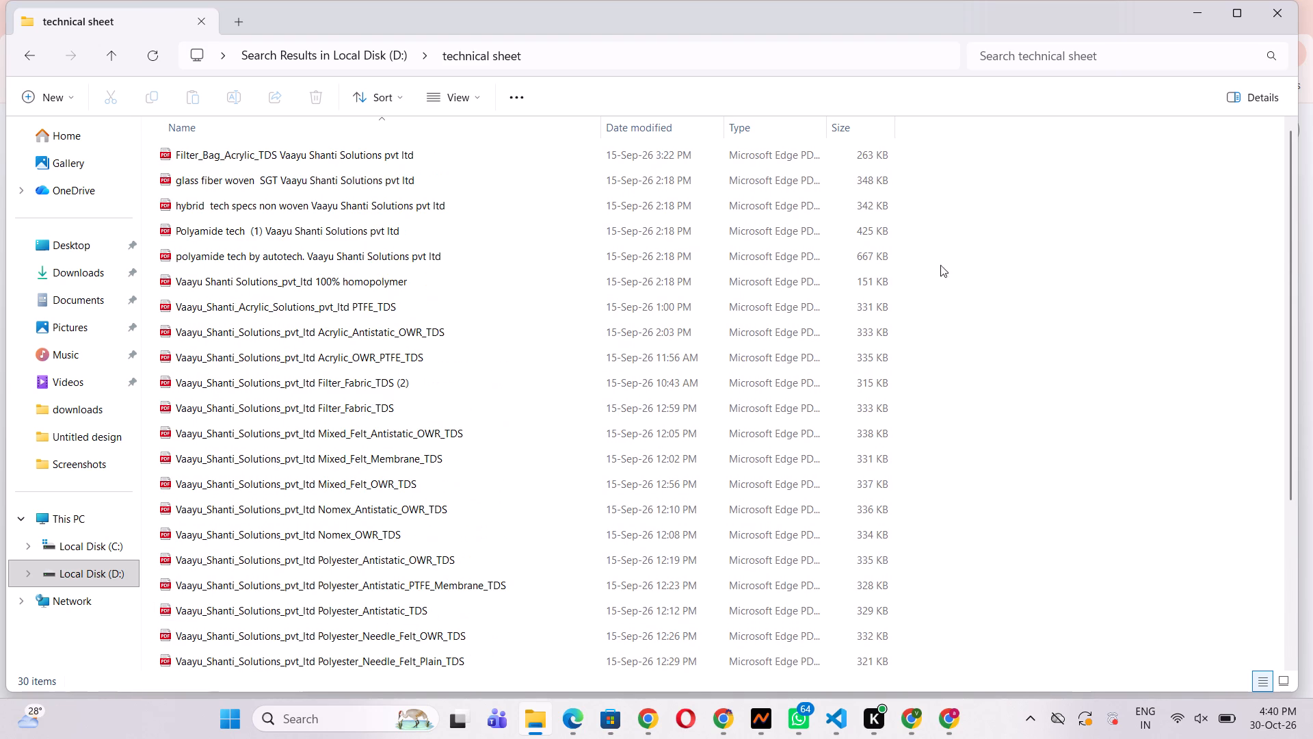
pyautogui.scroll(-8, 910, 291)
pyautogui.click(1016, 307)
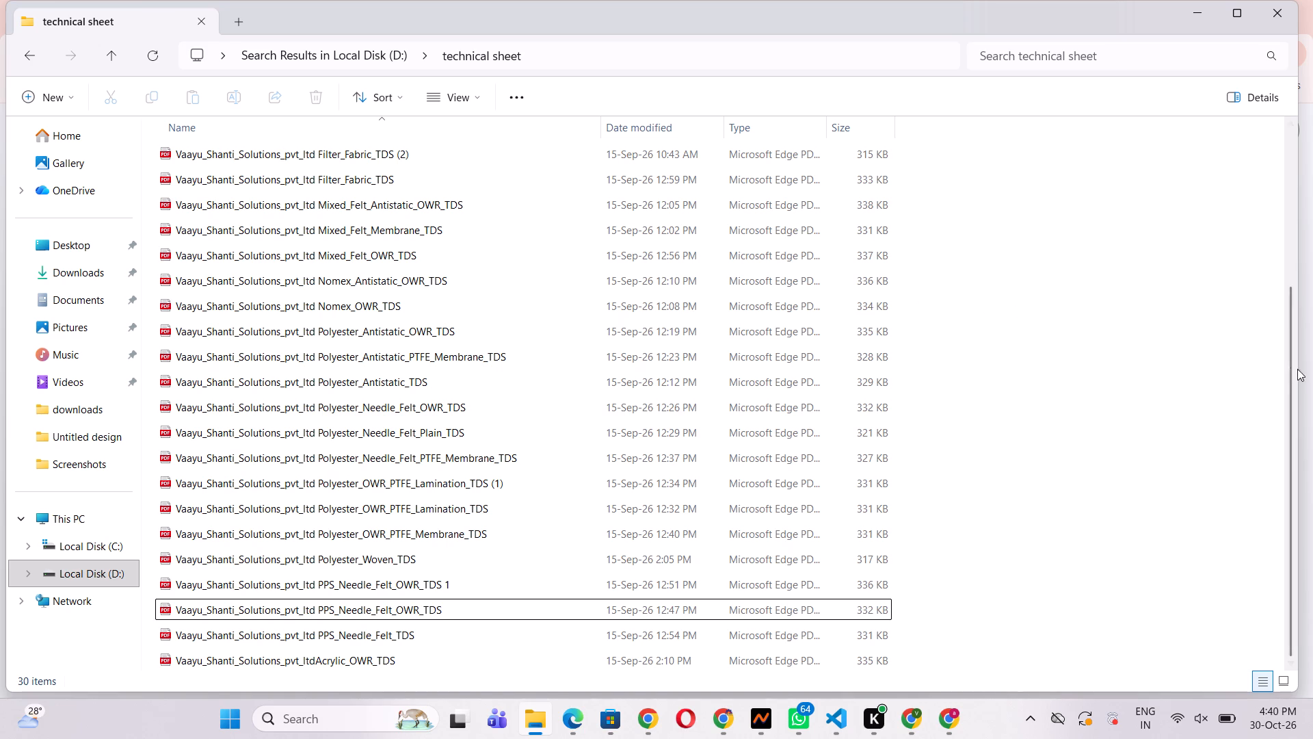
pyautogui.moveTo(1292, 377); pyautogui.dragTo(1282, 153)
pyautogui.click(1079, 329)
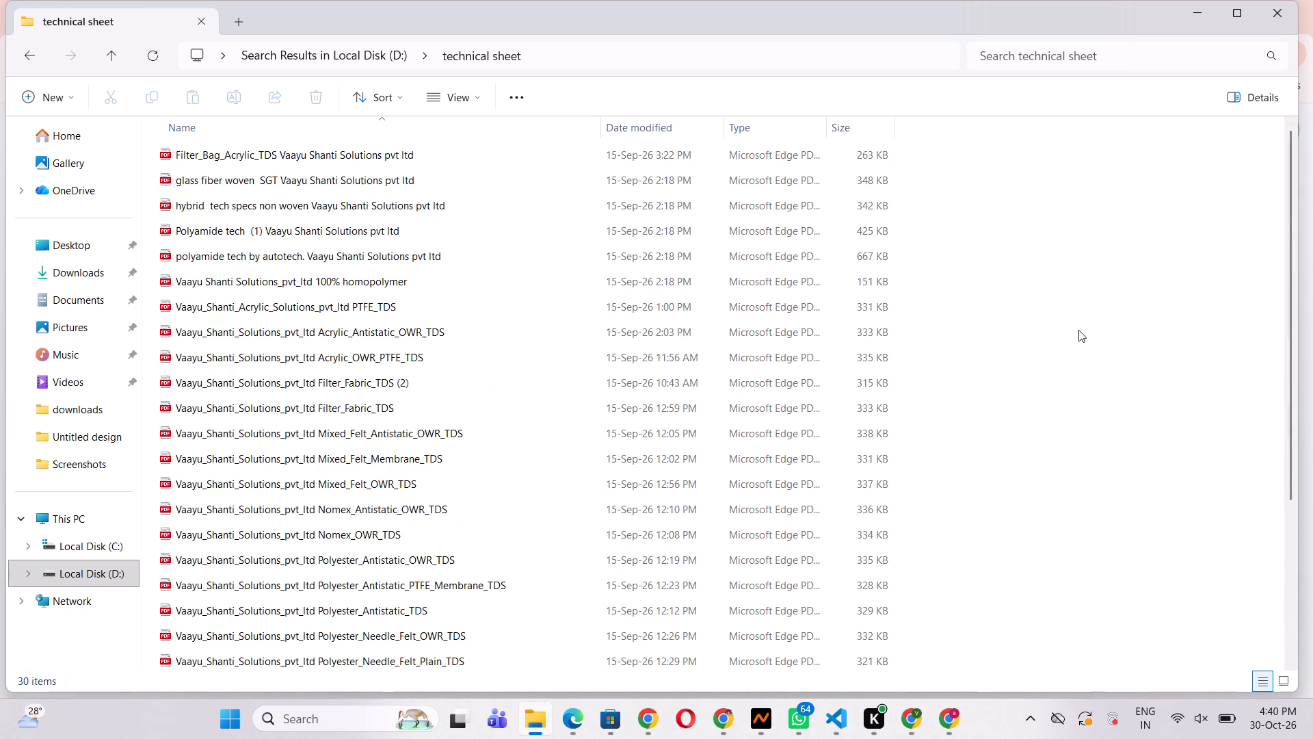
pyautogui.scroll(-5, 1078, 330)
pyautogui.scroll(2, 1078, 330)
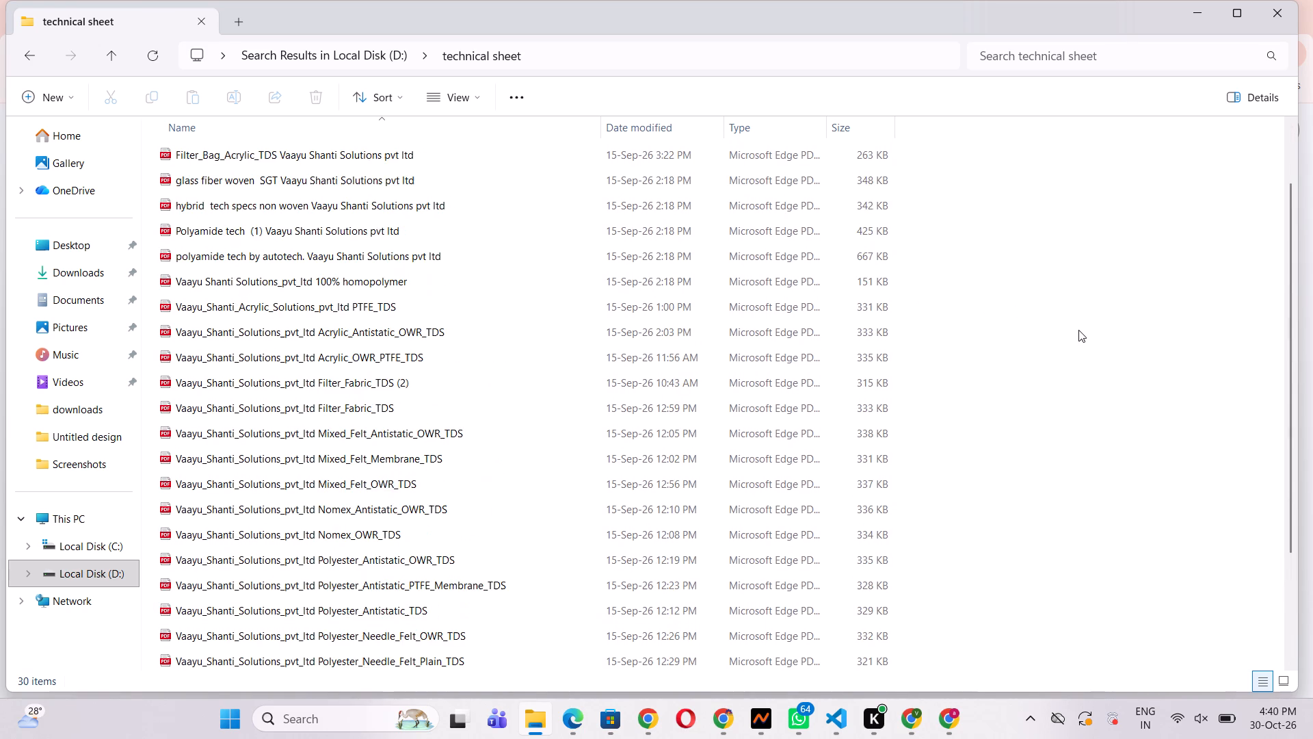
pyautogui.scroll(3, 1078, 330)
pyautogui.scroll(-4, 1078, 330)
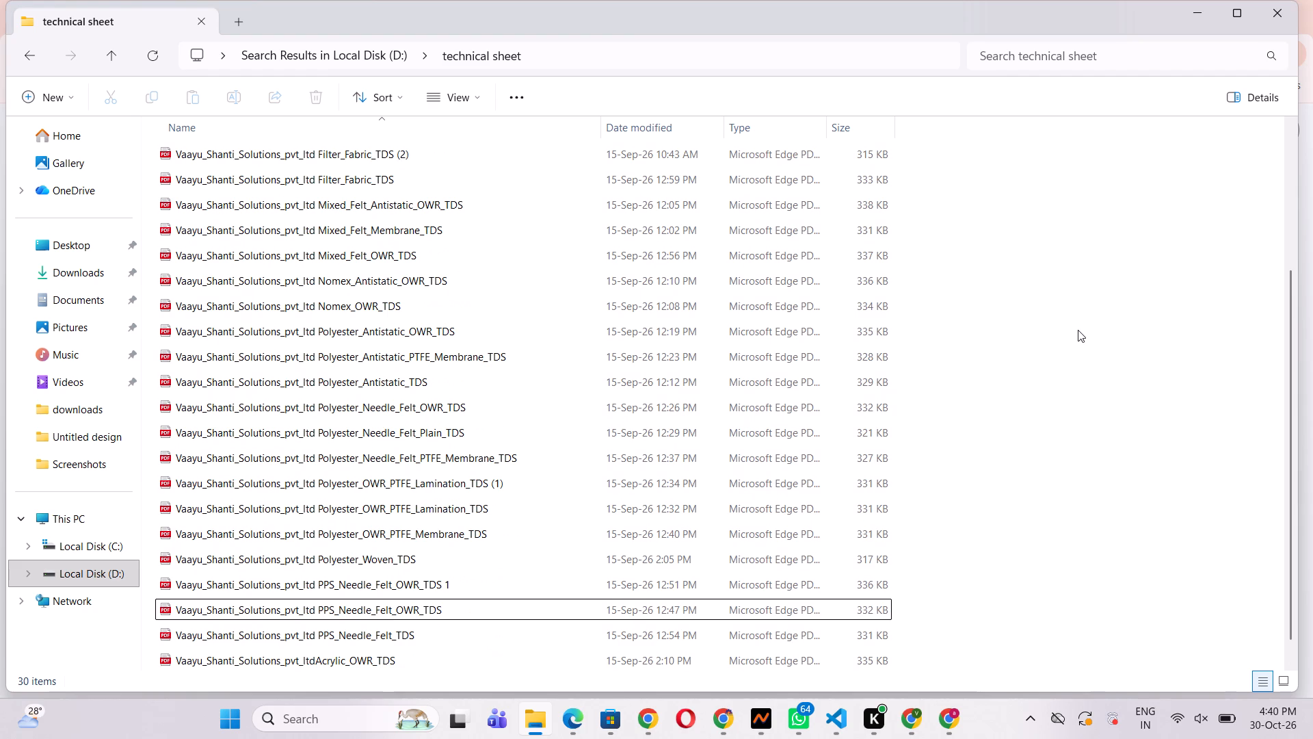
pyautogui.scroll(10, 1078, 330)
pyautogui.scroll(-3, 1078, 330)
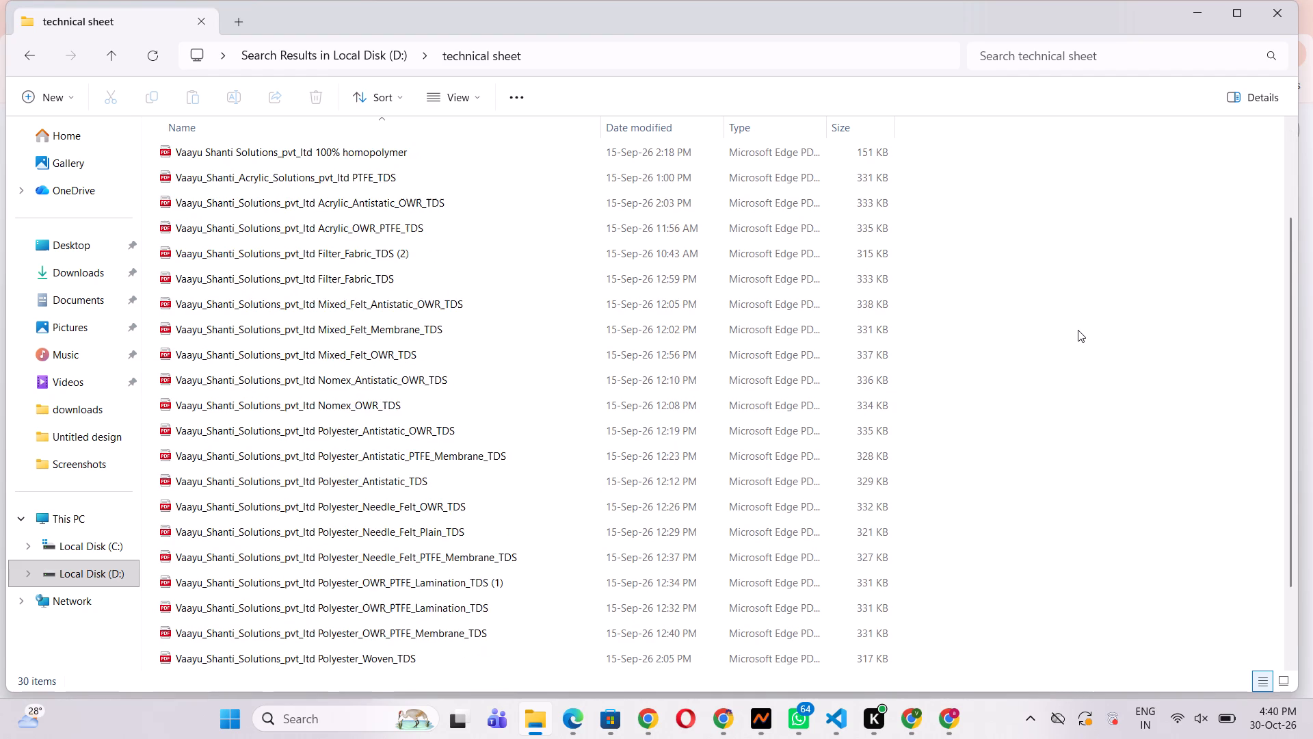
pyautogui.scroll(2, 1078, 330)
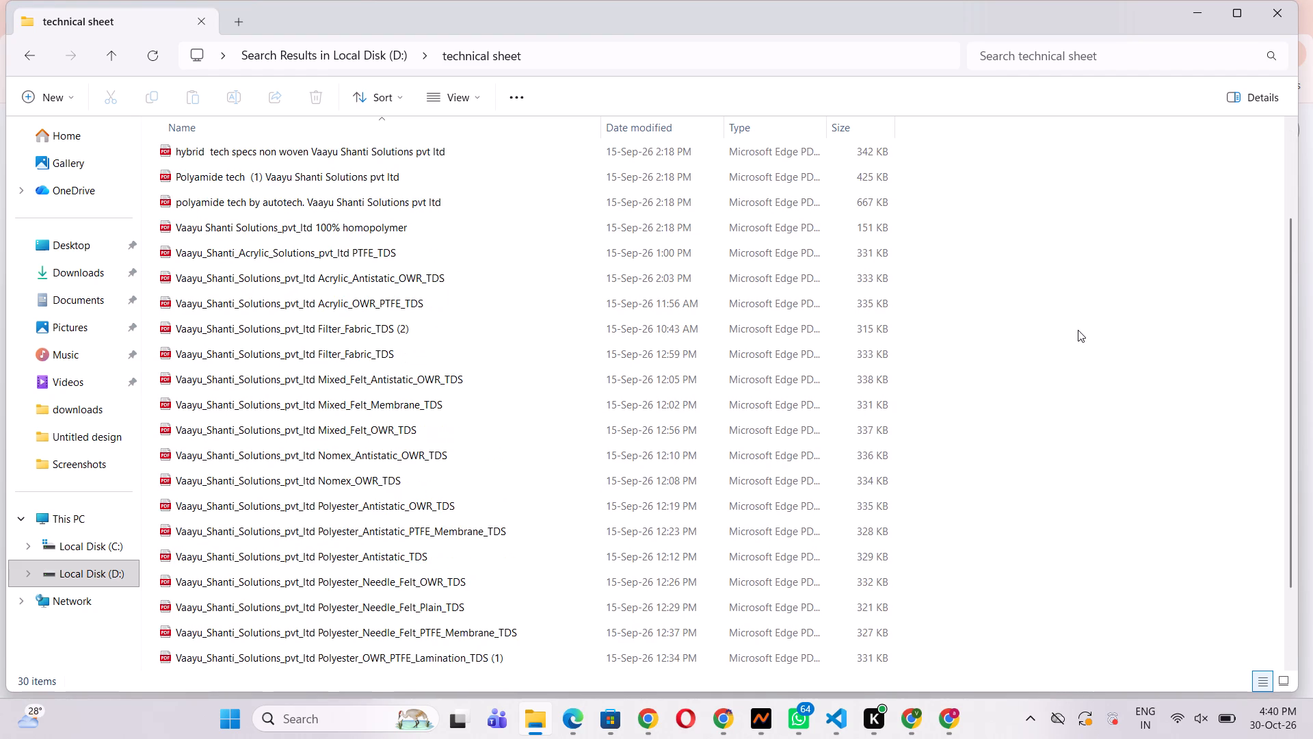
pyautogui.scroll(2, 1078, 330)
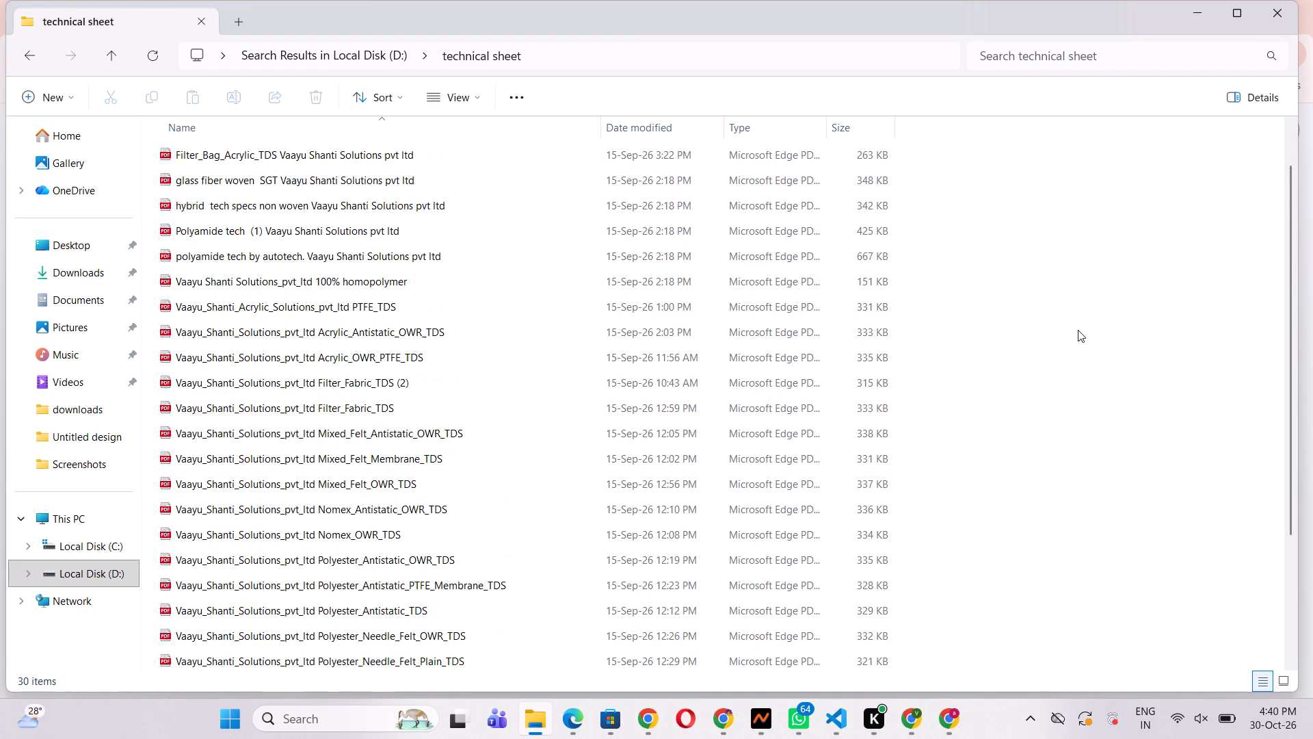
pyautogui.scroll(3, 1078, 330)
pyautogui.scroll(-5, 1078, 330)
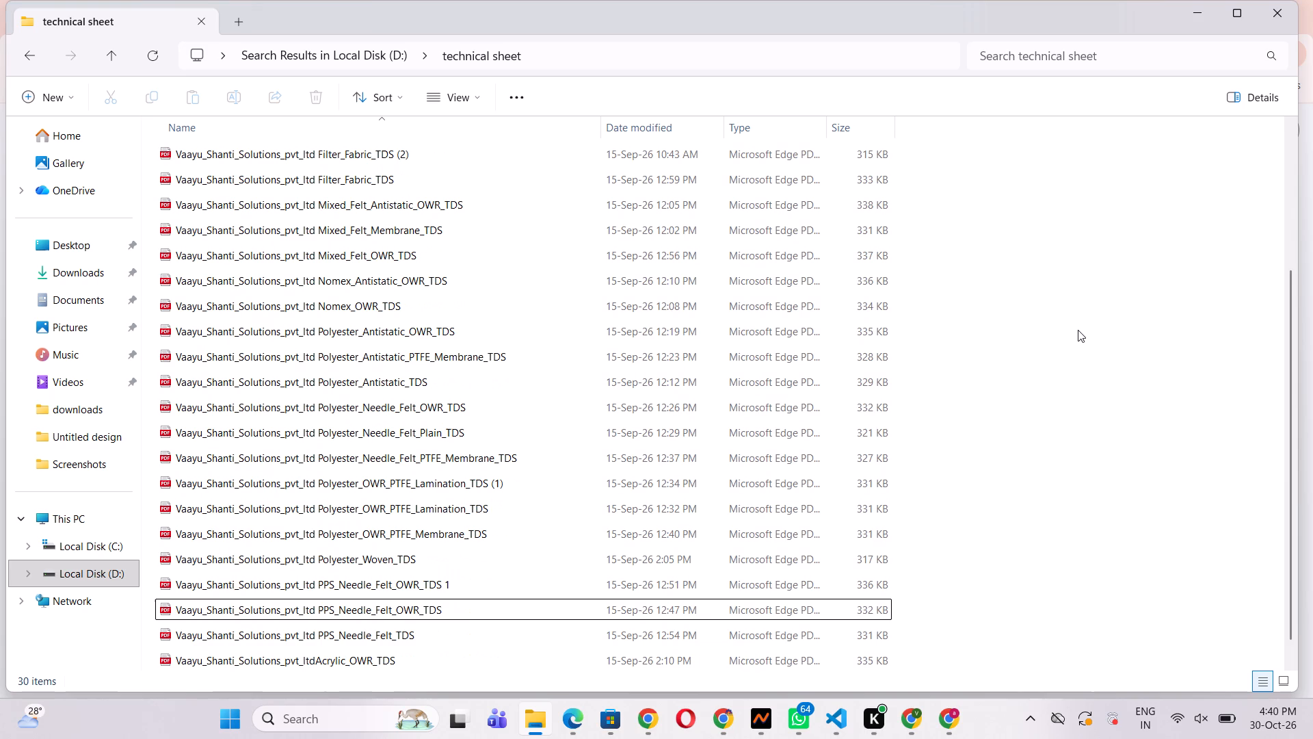
pyautogui.scroll(-2, 1078, 330)
pyautogui.scroll(13, 1078, 330)
pyautogui.scroll(-10, 1078, 330)
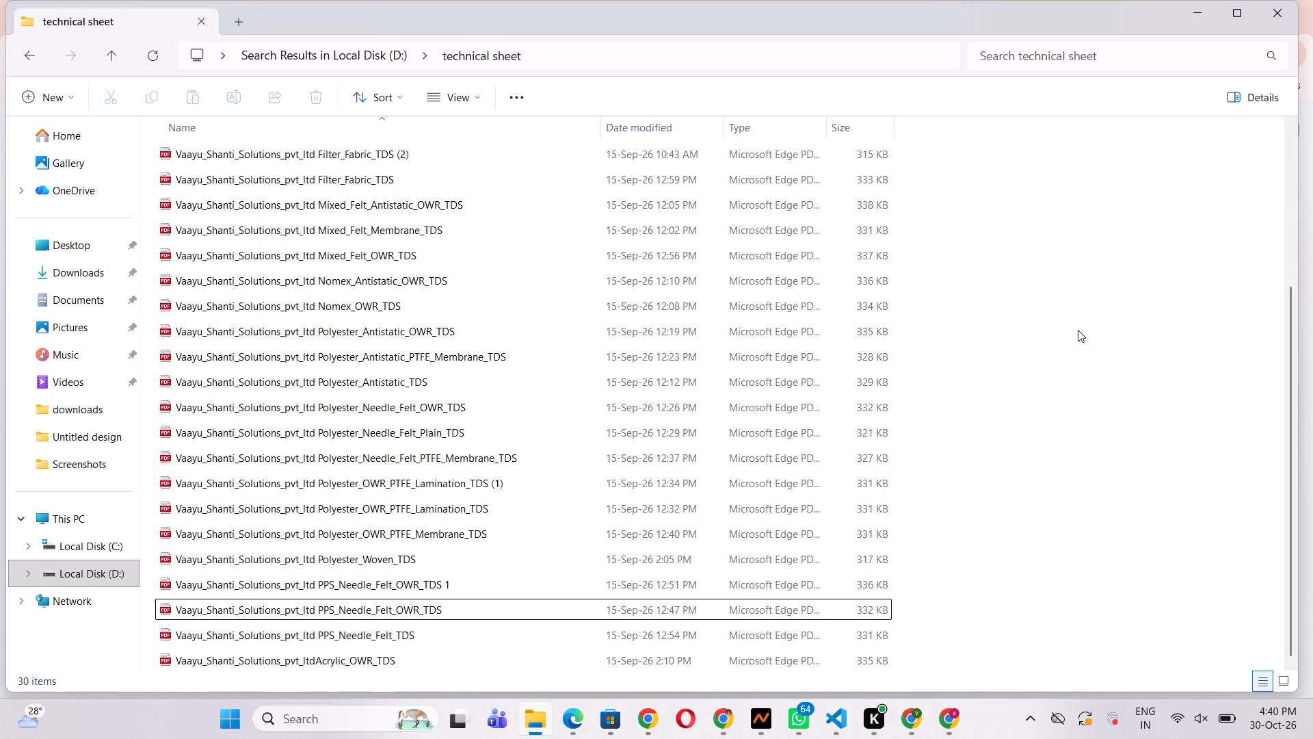
pyautogui.moveTo(1292, 422); pyautogui.dragTo(1282, 271)
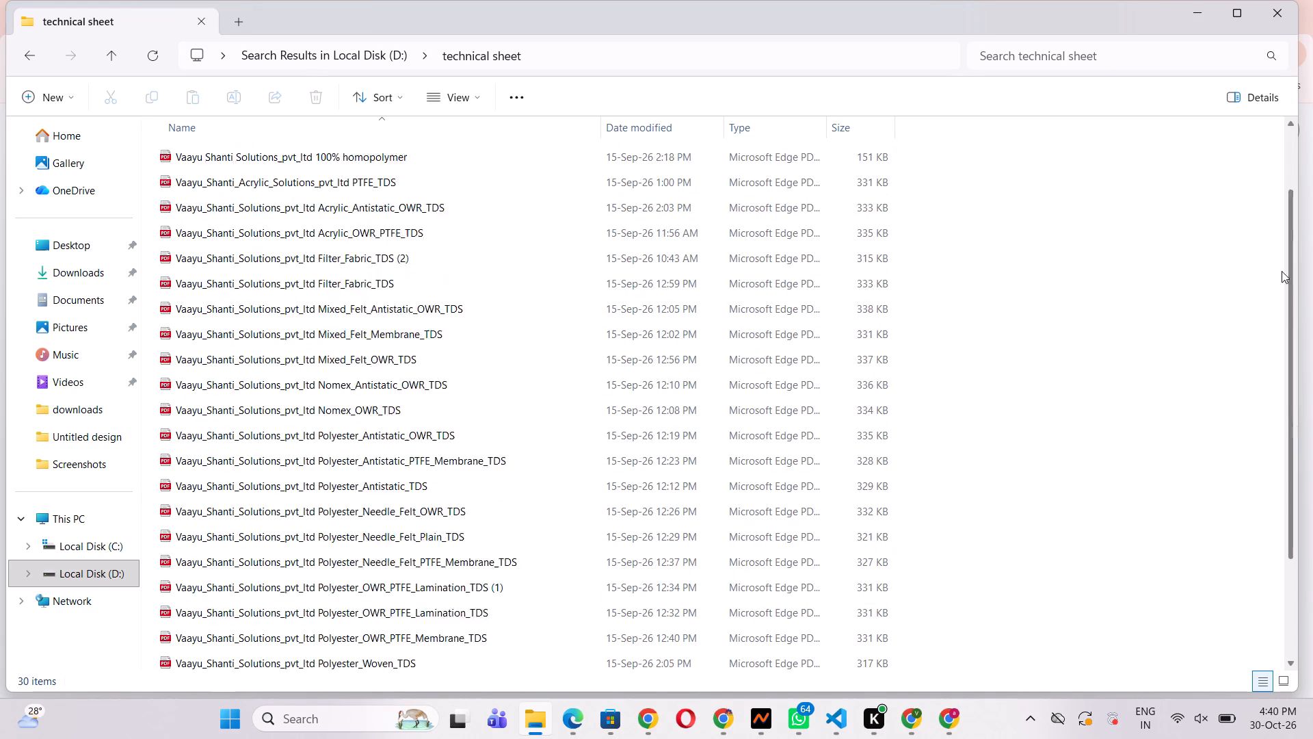
pyautogui.moveTo(1282, 271); pyautogui.dragTo(1283, 211)
pyautogui.scroll(-10, 929, 168)
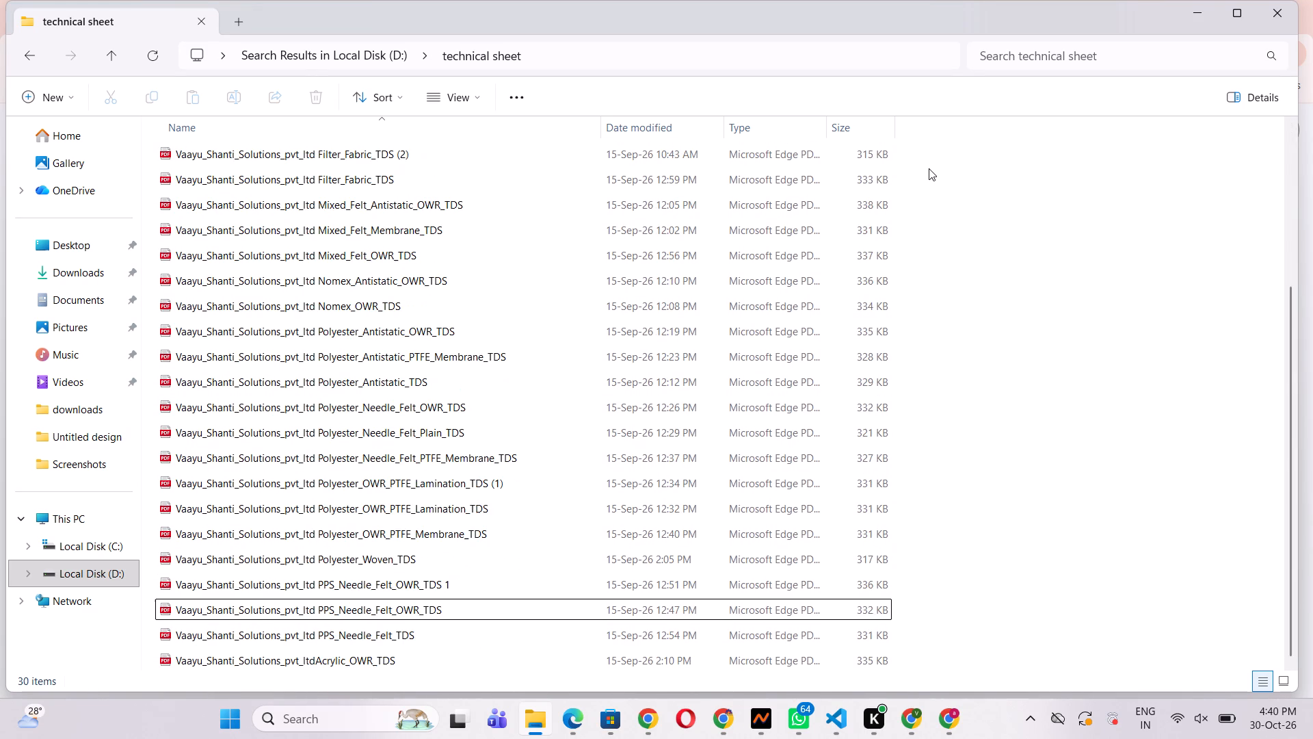
pyautogui.scroll(-3, 929, 168)
pyautogui.scroll(11, 929, 168)
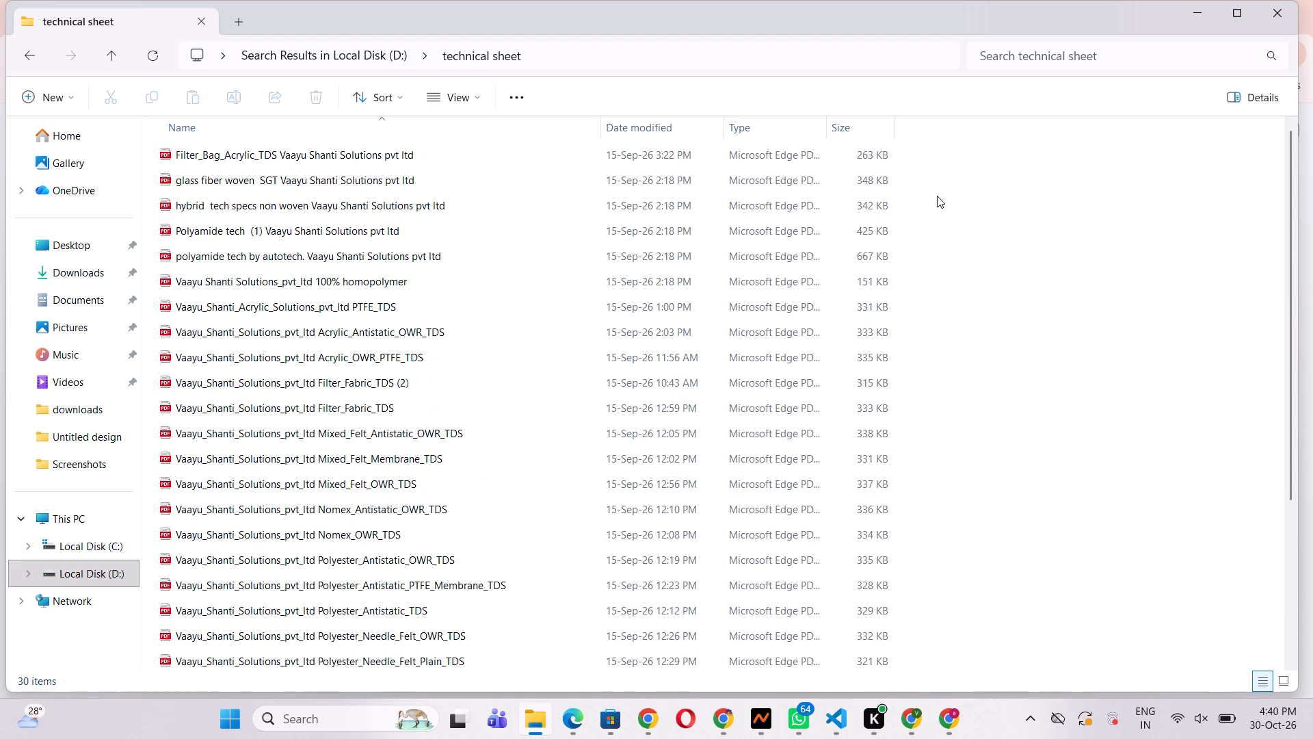
pyautogui.scroll(-9, 938, 211)
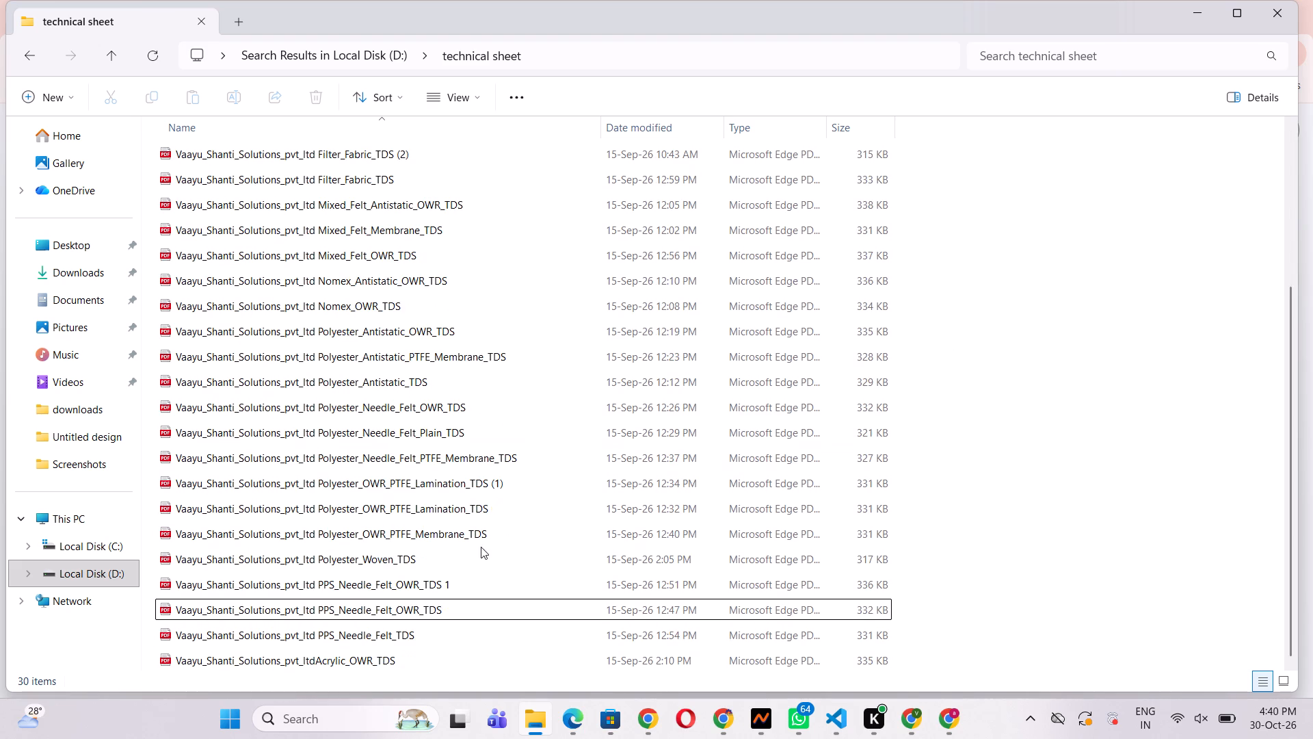
# Check the two Polyester_OWR_PTFE_Lamination_TDS files in the list by selecting each in turn, and clear the selection.
pyautogui.click(483, 489)
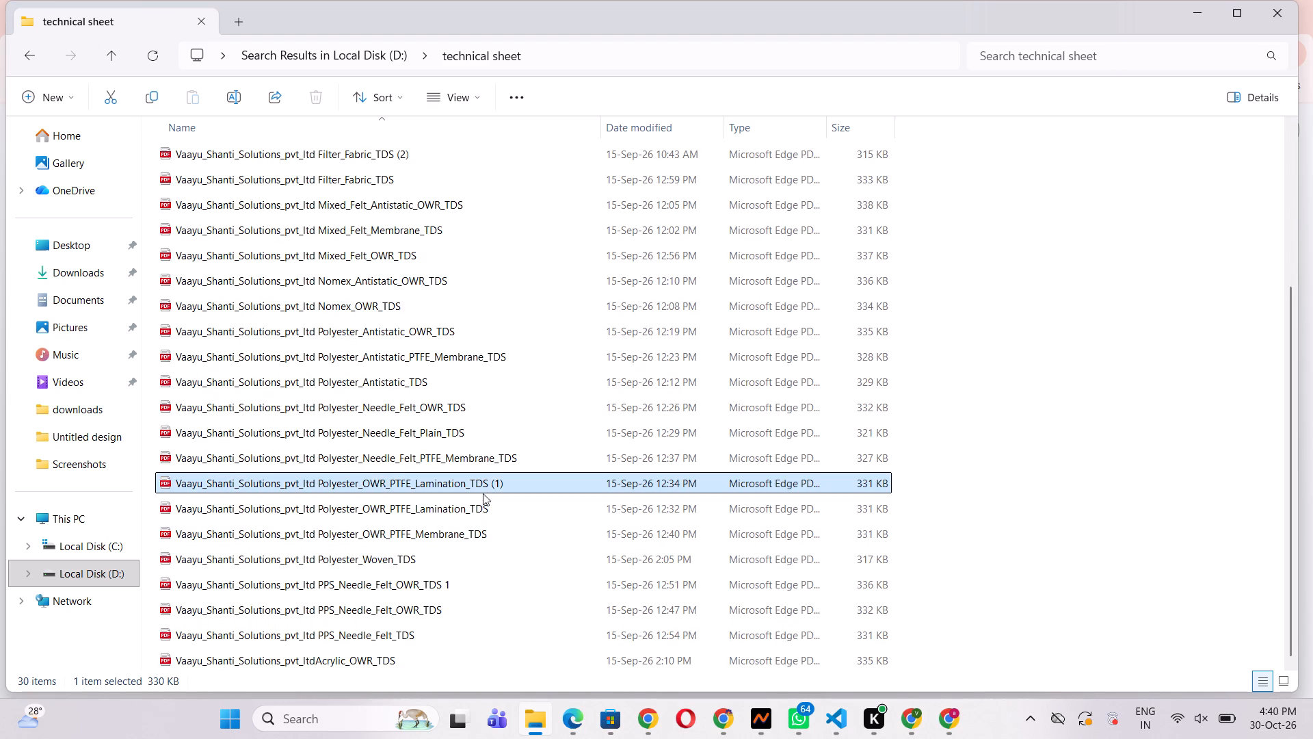
pyautogui.click(483, 504)
pyautogui.click(979, 409)
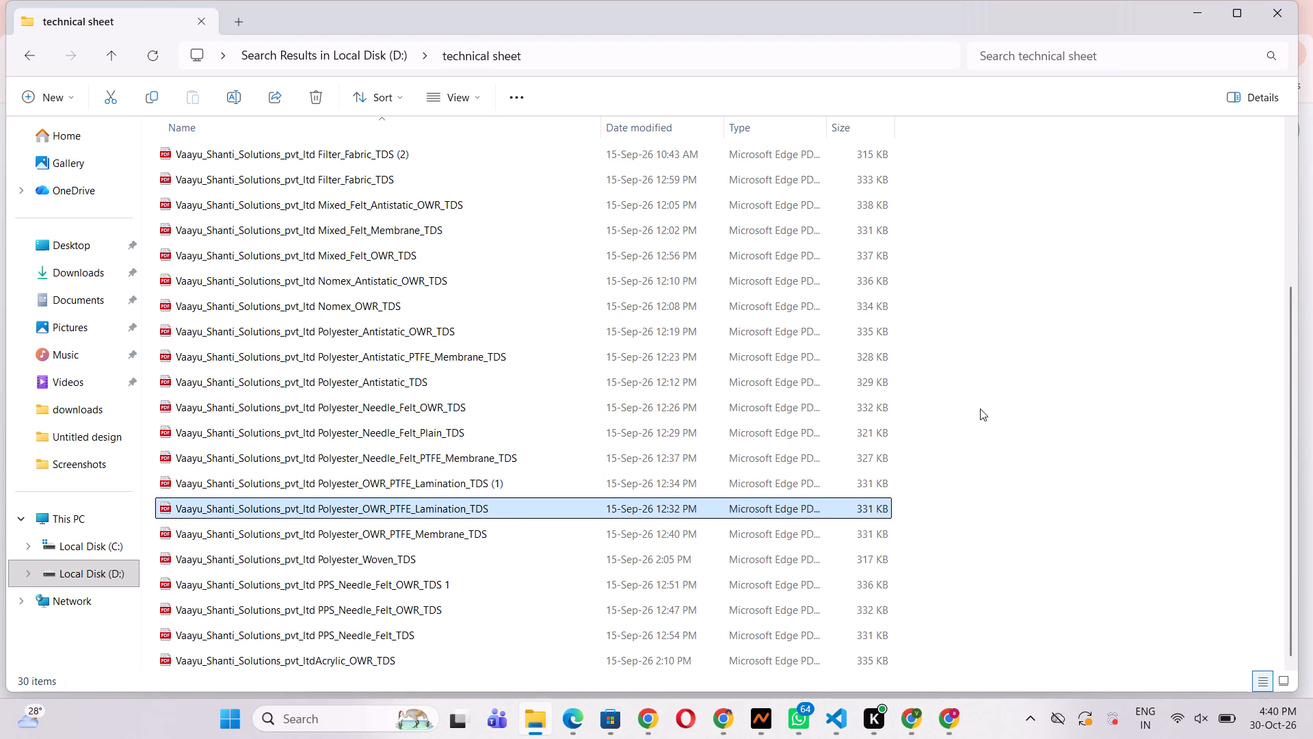
# Select the PDFs from the end of the list upward to check their count, and clear the selection.
pyautogui.scroll(9, 980, 409)
pyautogui.scroll(-1, 980, 409)
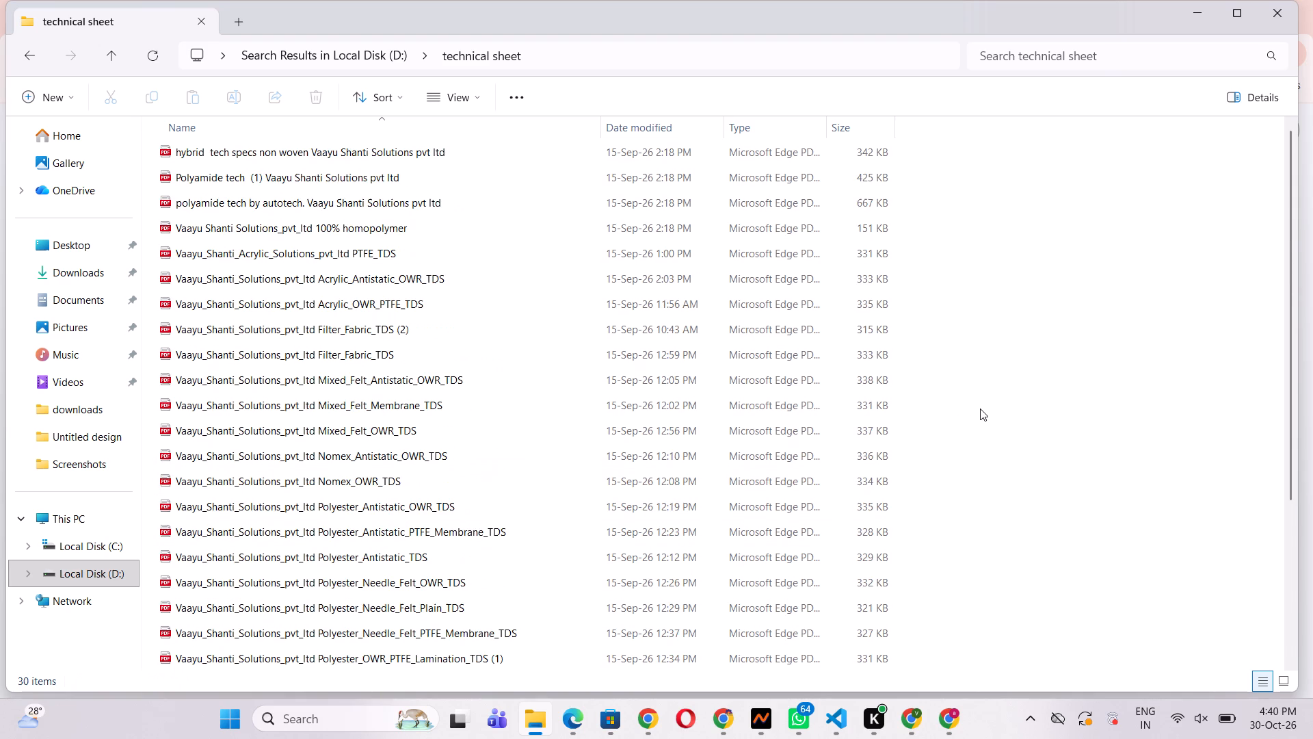
pyautogui.scroll(-4, 980, 409)
pyautogui.moveTo(938, 664); pyautogui.dragTo(902, 668)
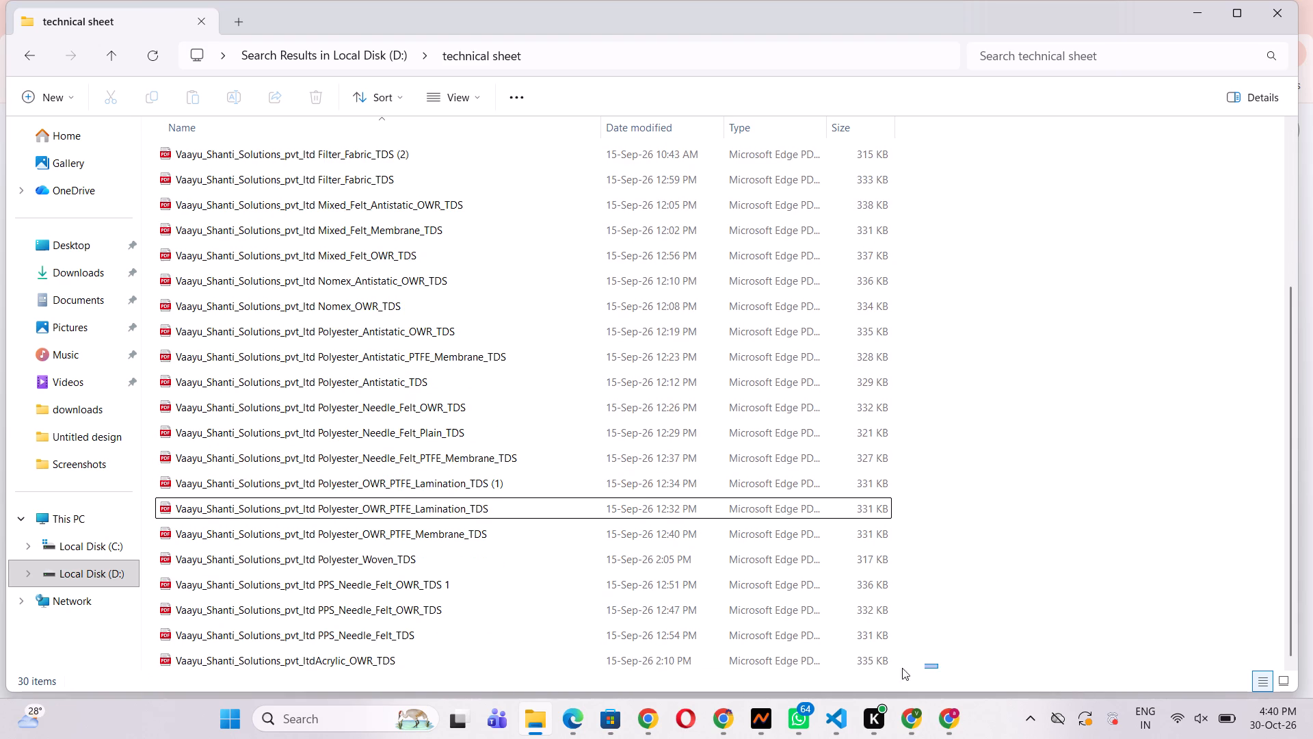
pyautogui.moveTo(902, 668); pyautogui.dragTo(1009, 515)
pyautogui.moveTo(937, 657); pyautogui.dragTo(670, 456)
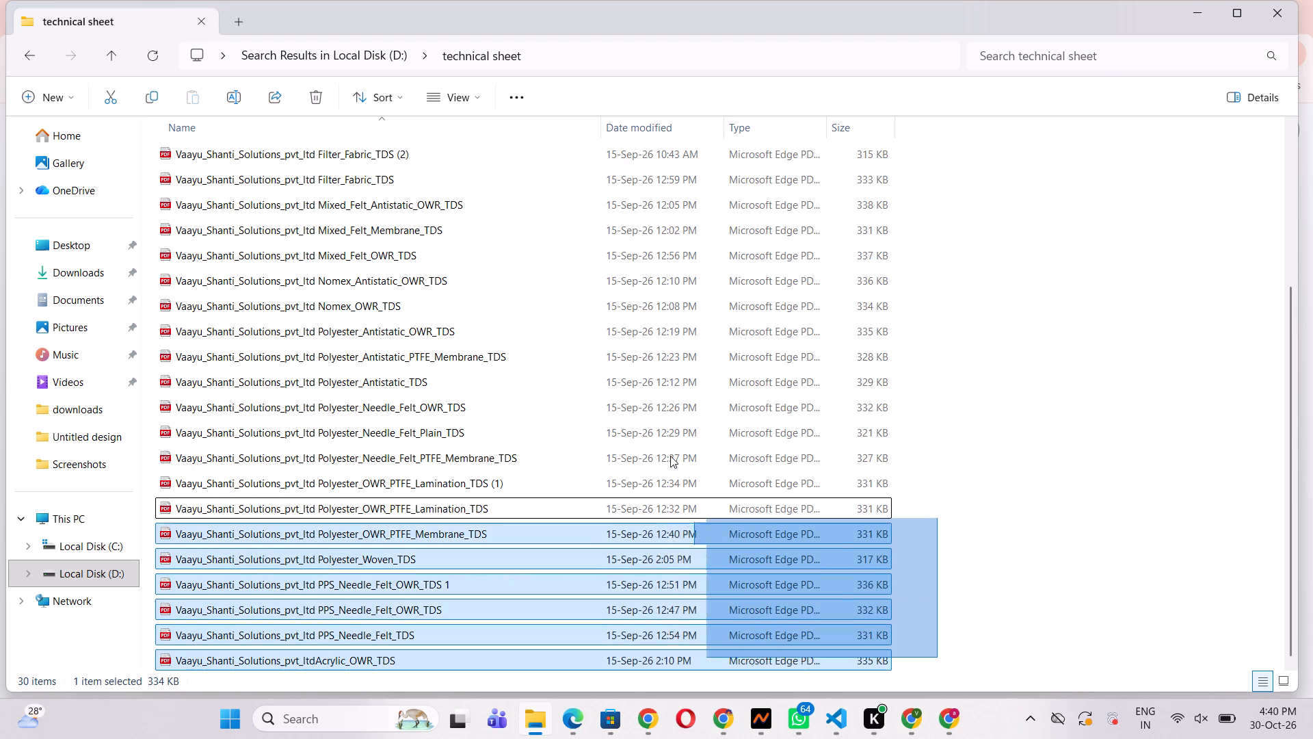
pyautogui.moveTo(670, 456); pyautogui.dragTo(832, 684)
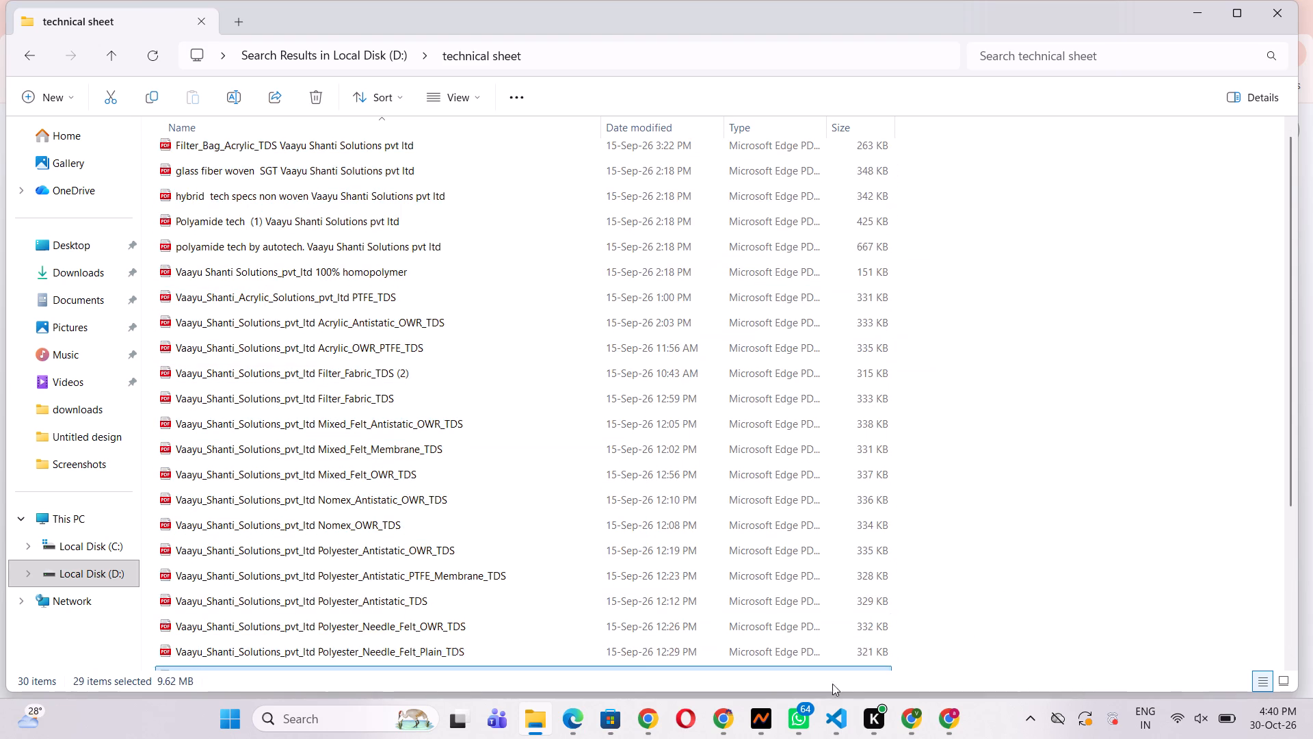
pyautogui.moveTo(832, 684); pyautogui.dragTo(985, 635)
pyautogui.click(1007, 608)
pyautogui.scroll(-4, 965, 611)
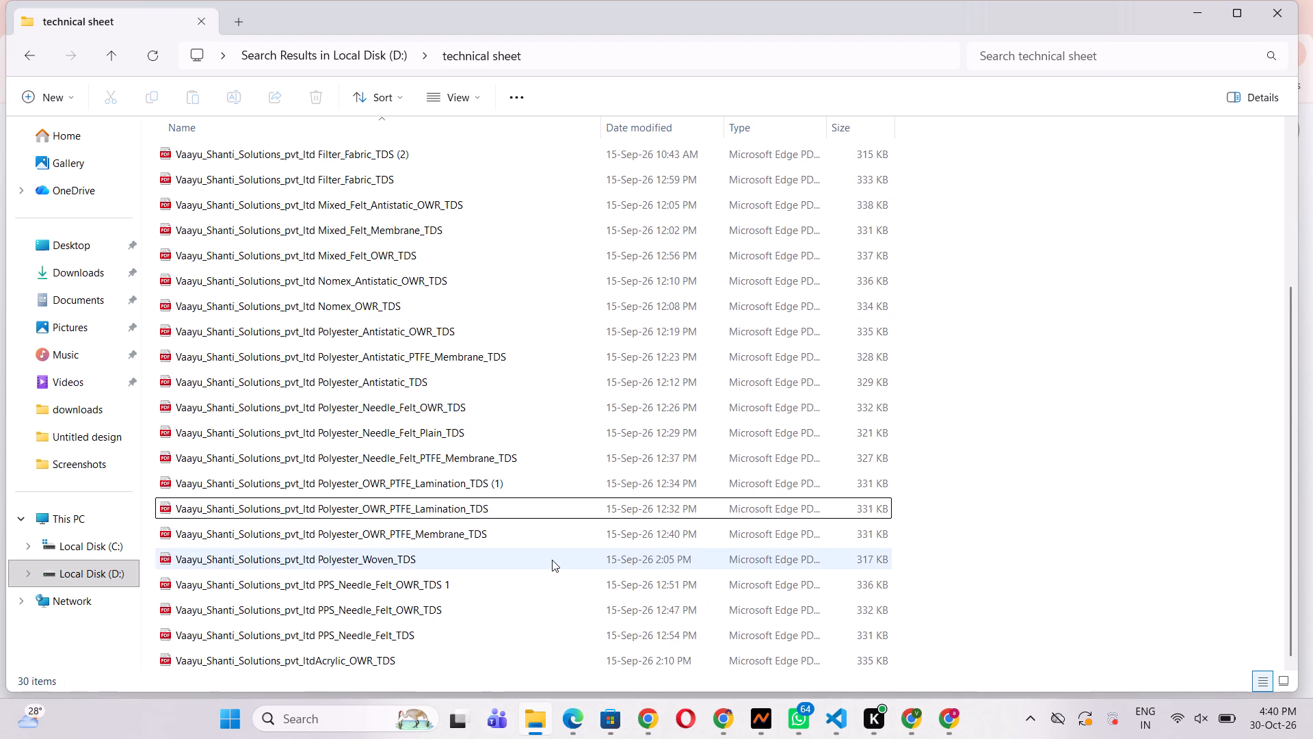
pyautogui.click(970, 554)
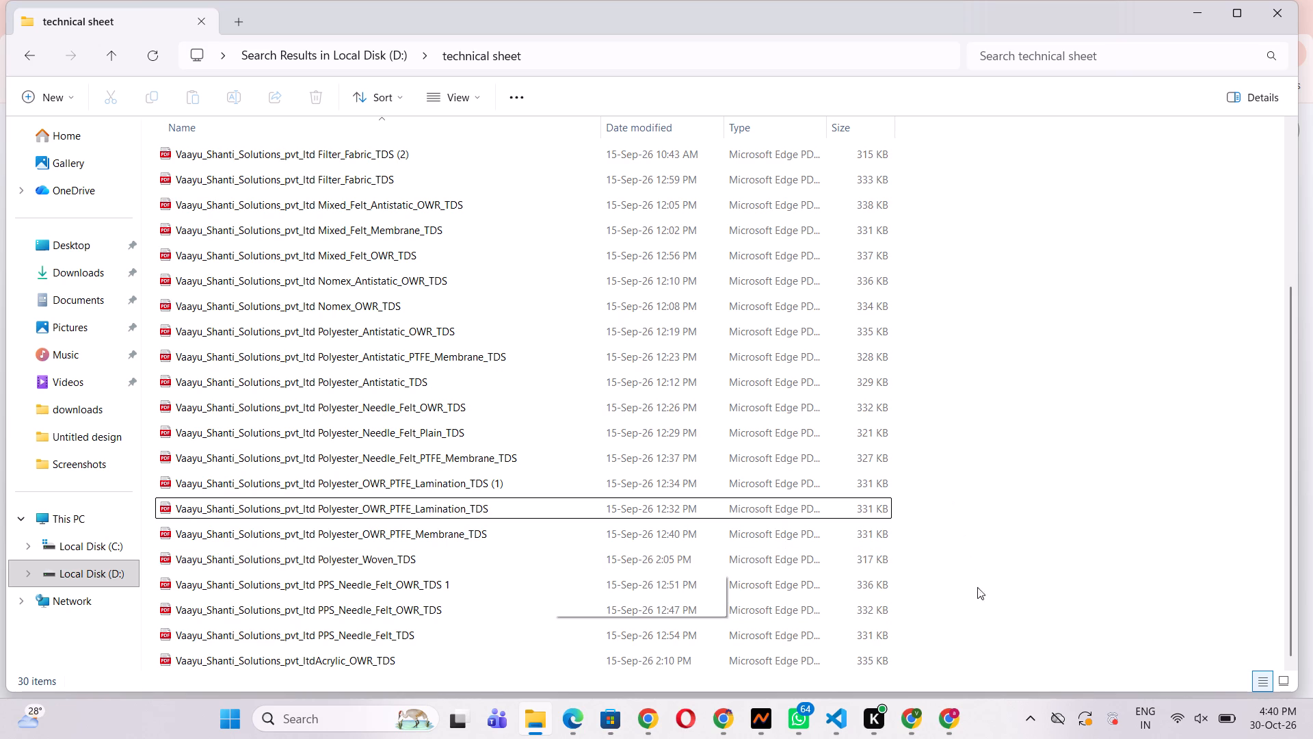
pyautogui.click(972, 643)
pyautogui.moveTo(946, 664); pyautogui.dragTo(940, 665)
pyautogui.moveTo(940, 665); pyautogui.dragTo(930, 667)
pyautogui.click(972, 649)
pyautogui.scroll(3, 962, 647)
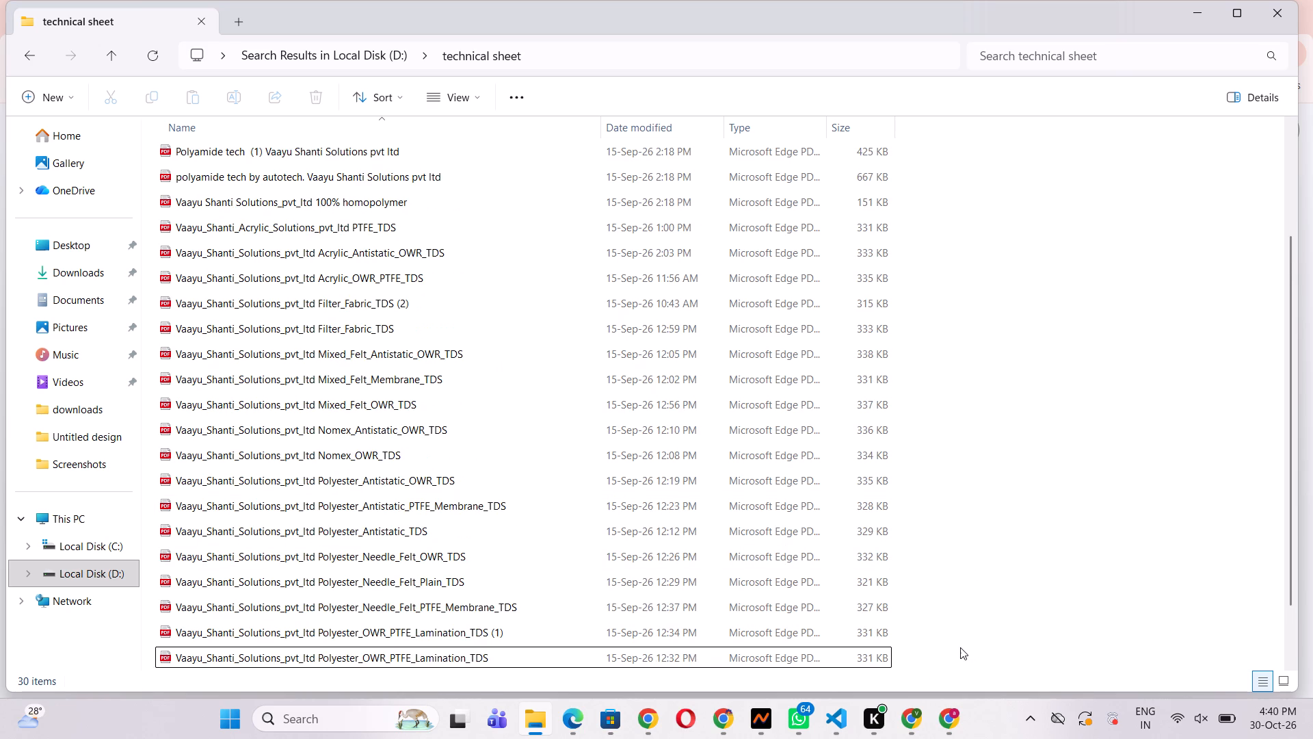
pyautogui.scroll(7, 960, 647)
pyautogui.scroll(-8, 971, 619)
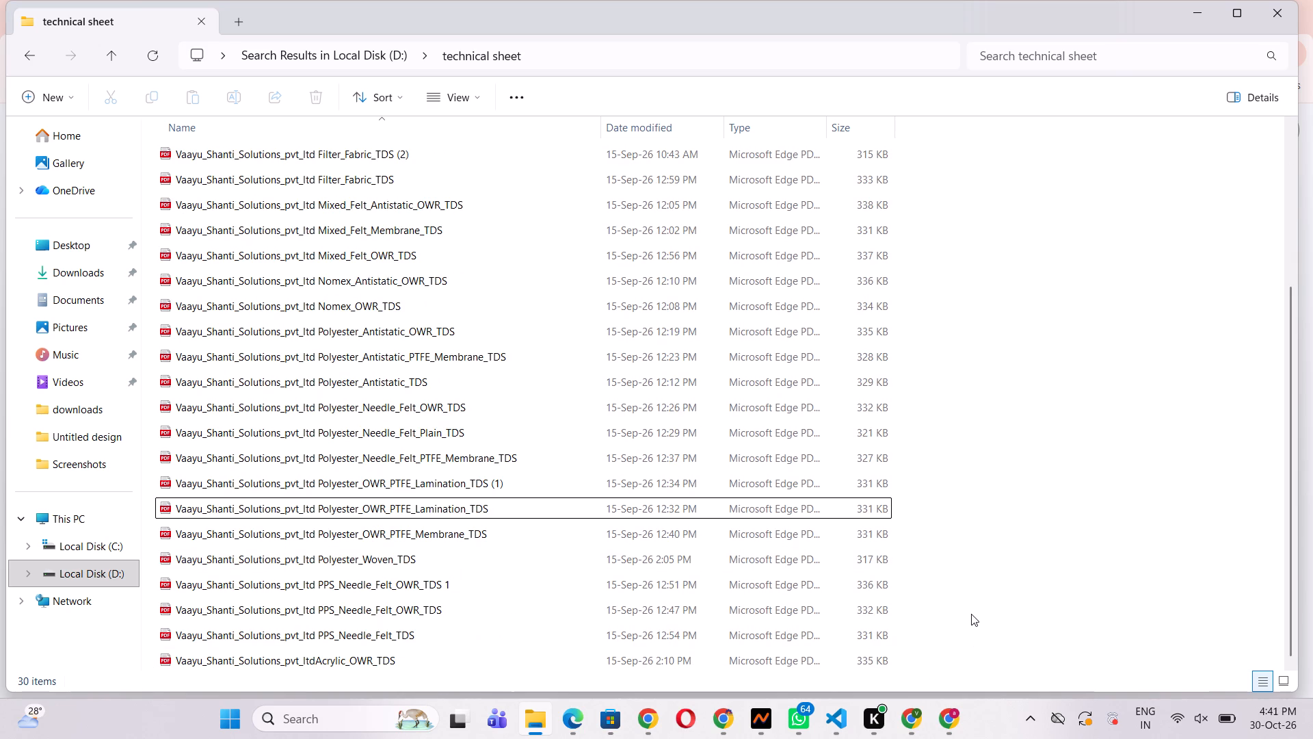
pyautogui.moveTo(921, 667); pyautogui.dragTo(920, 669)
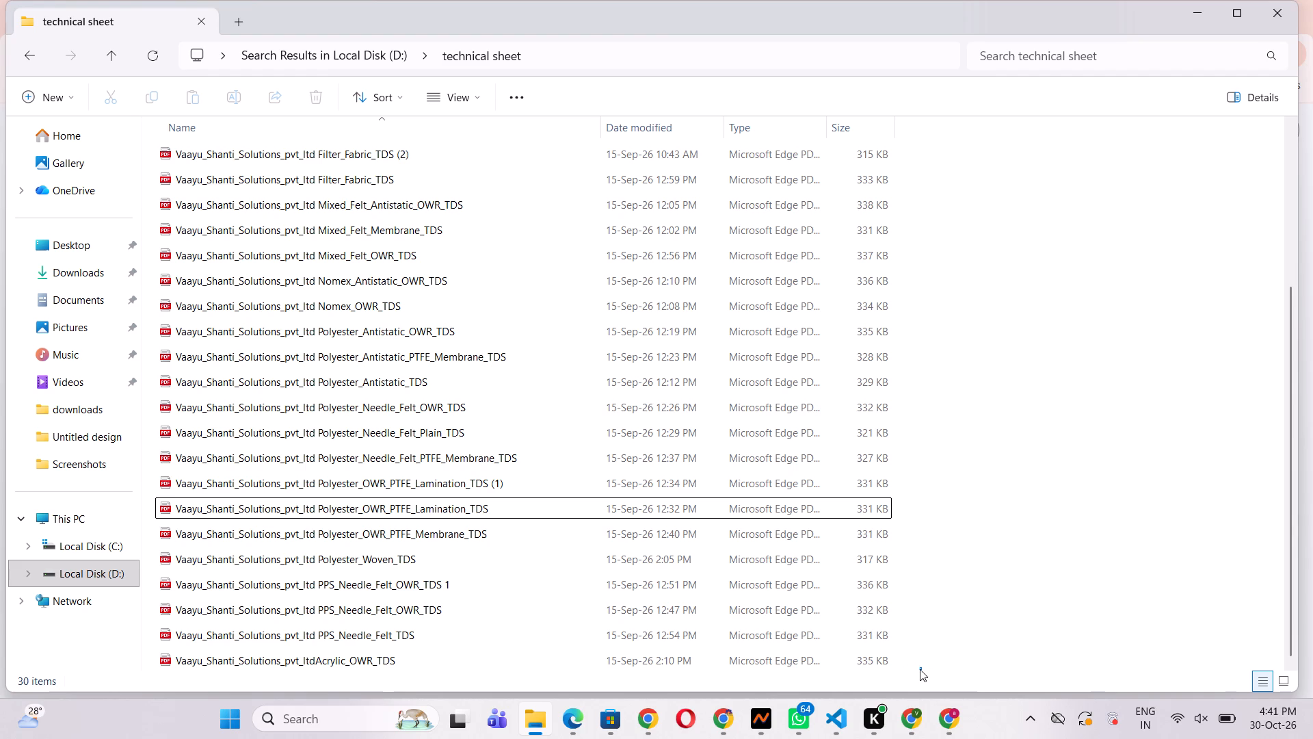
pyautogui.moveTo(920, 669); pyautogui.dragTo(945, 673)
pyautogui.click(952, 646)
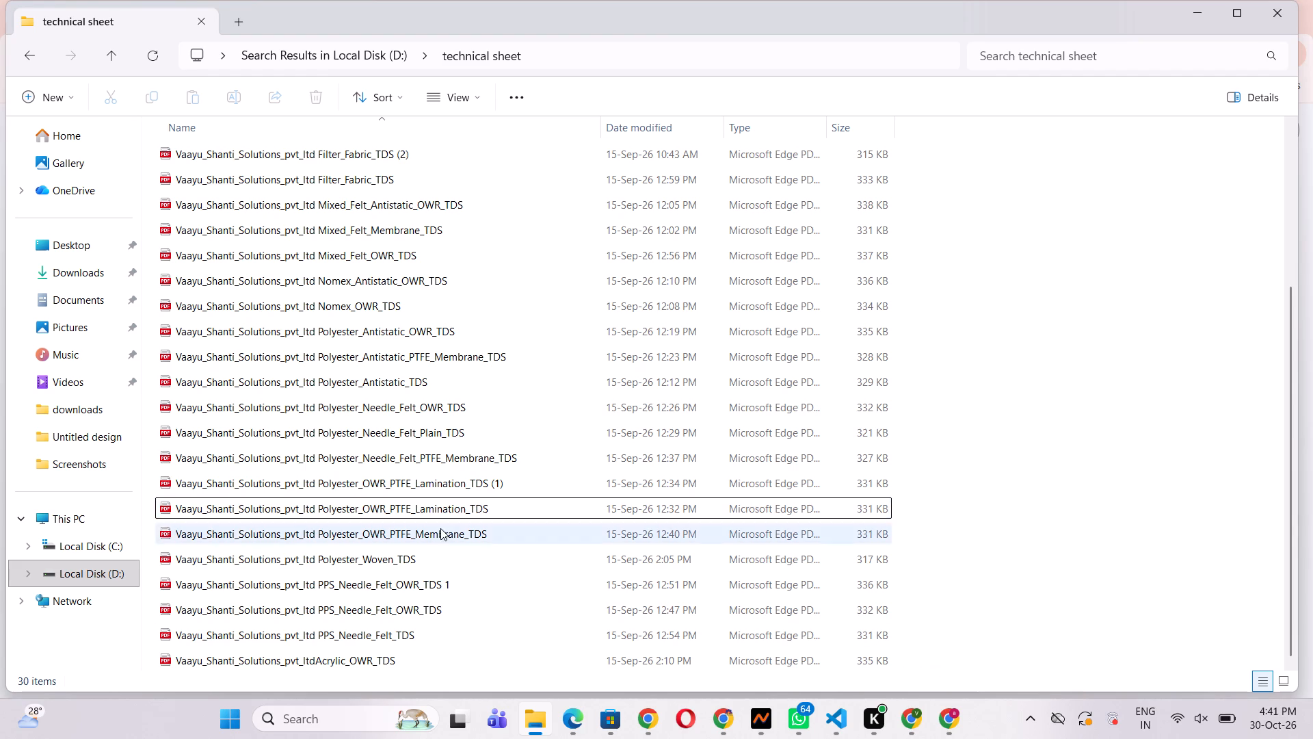
# Open the Polyester_OWR_PTFE_Lamination_TDS PDF without the (1) suffix to view its data sheet, close it and clear the file selection.
pyautogui.click(440, 528)
pyautogui.doubleClick(461, 515)
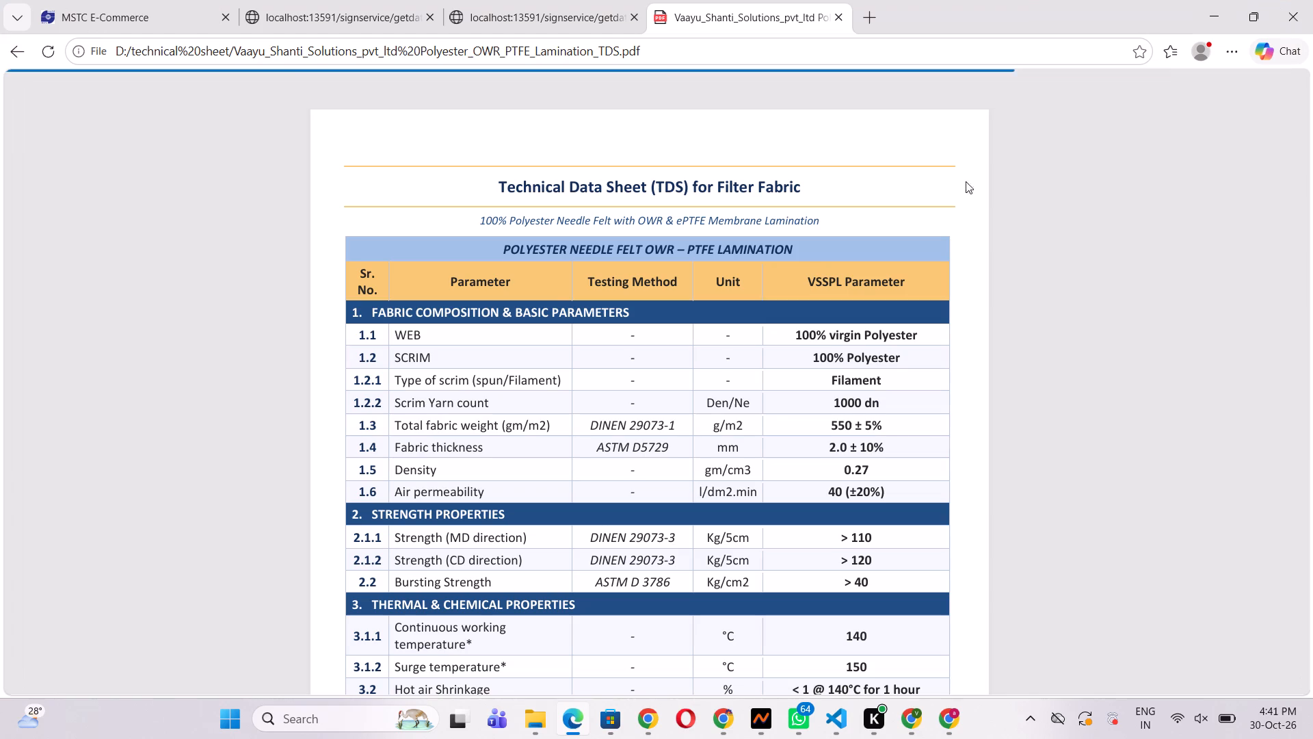
pyautogui.click(1312, 16)
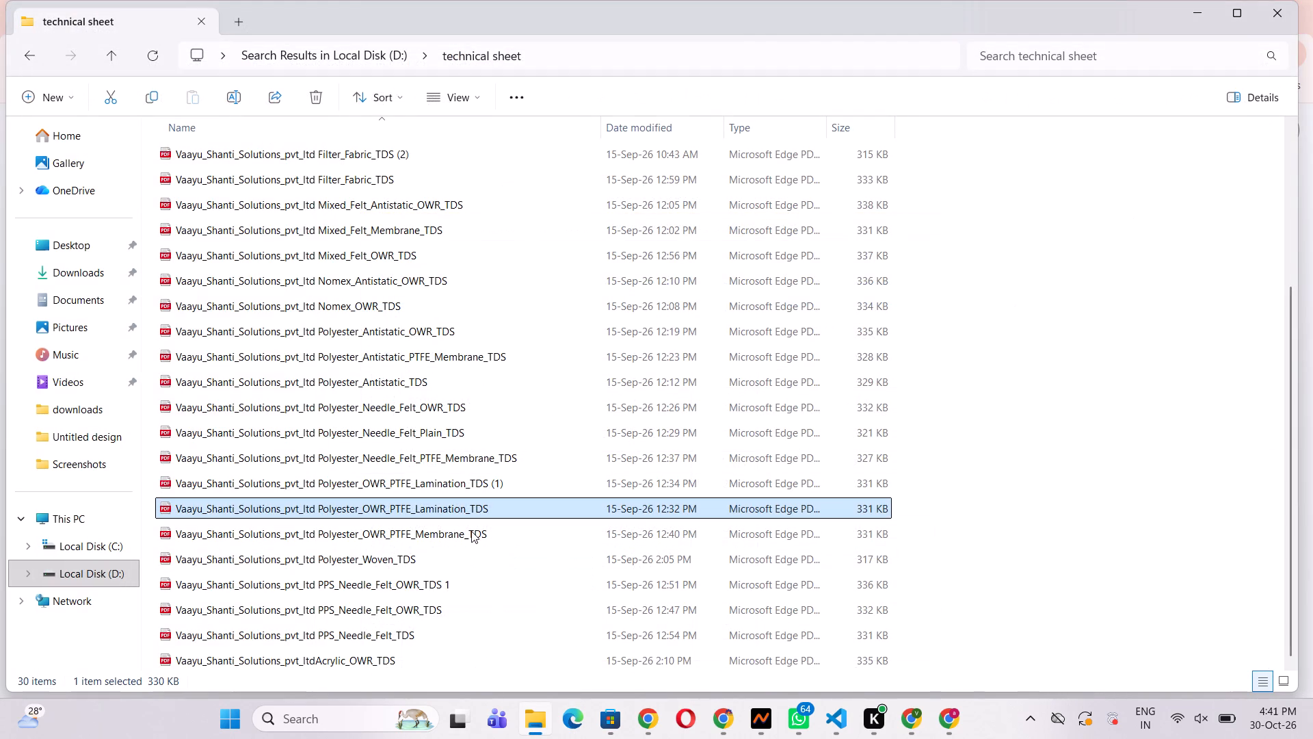
pyautogui.click(500, 484)
pyautogui.doubleClick(1040, 503)
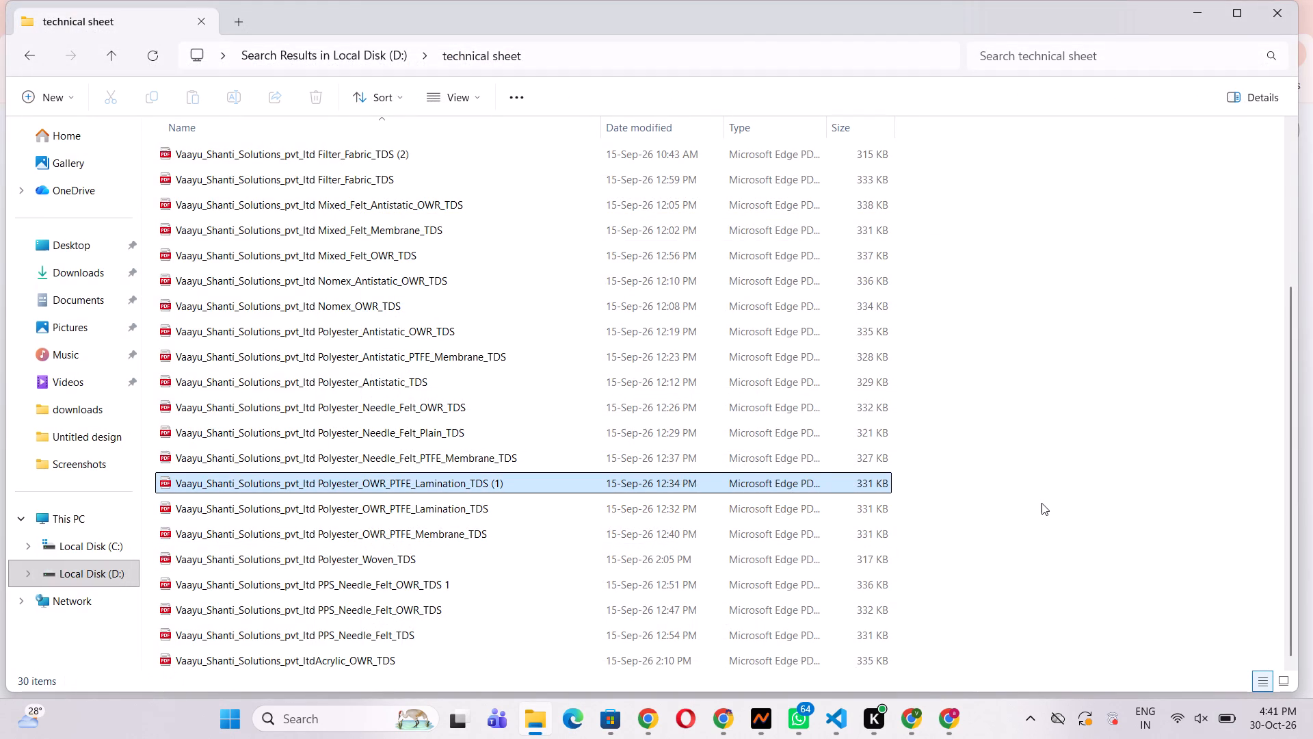
# Open the Filter_Bag_Acrylic_TDS PDF, look through its technical parameters and close it.
pyautogui.scroll(13, 1042, 503)
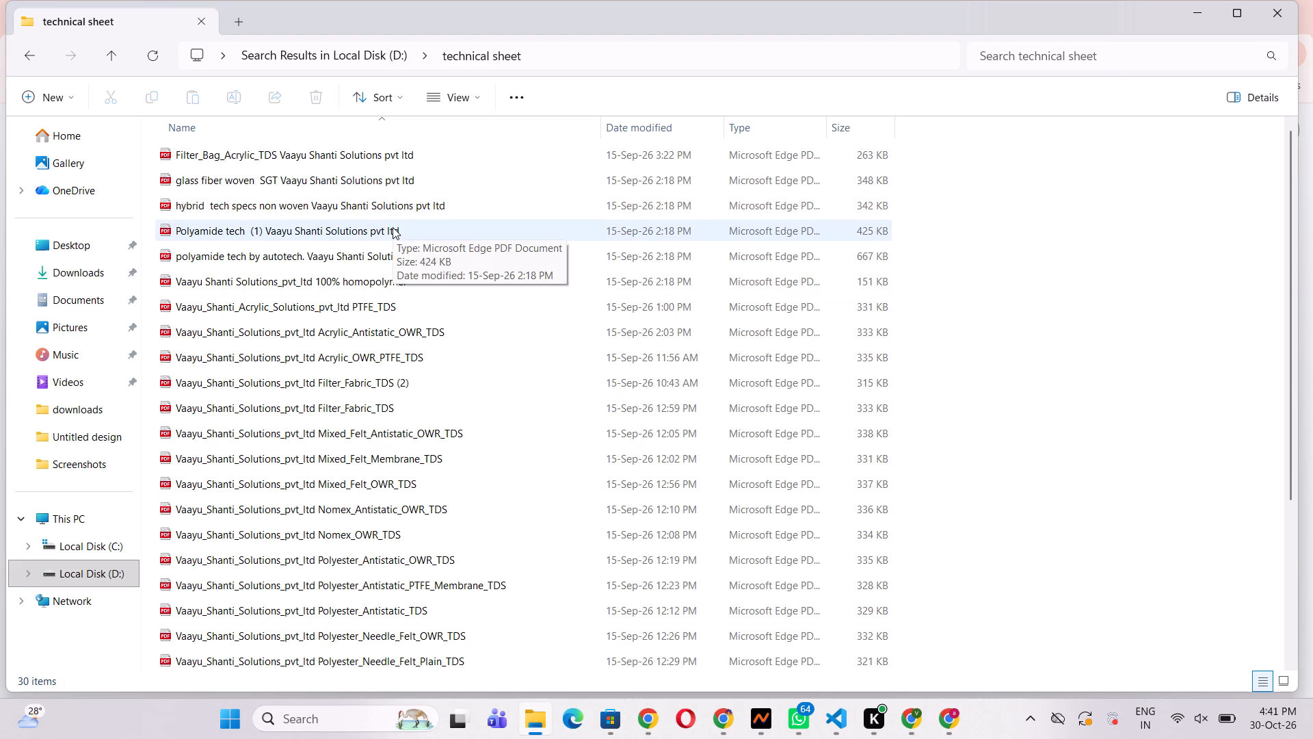
pyautogui.click(354, 161)
pyautogui.doubleClick(354, 161)
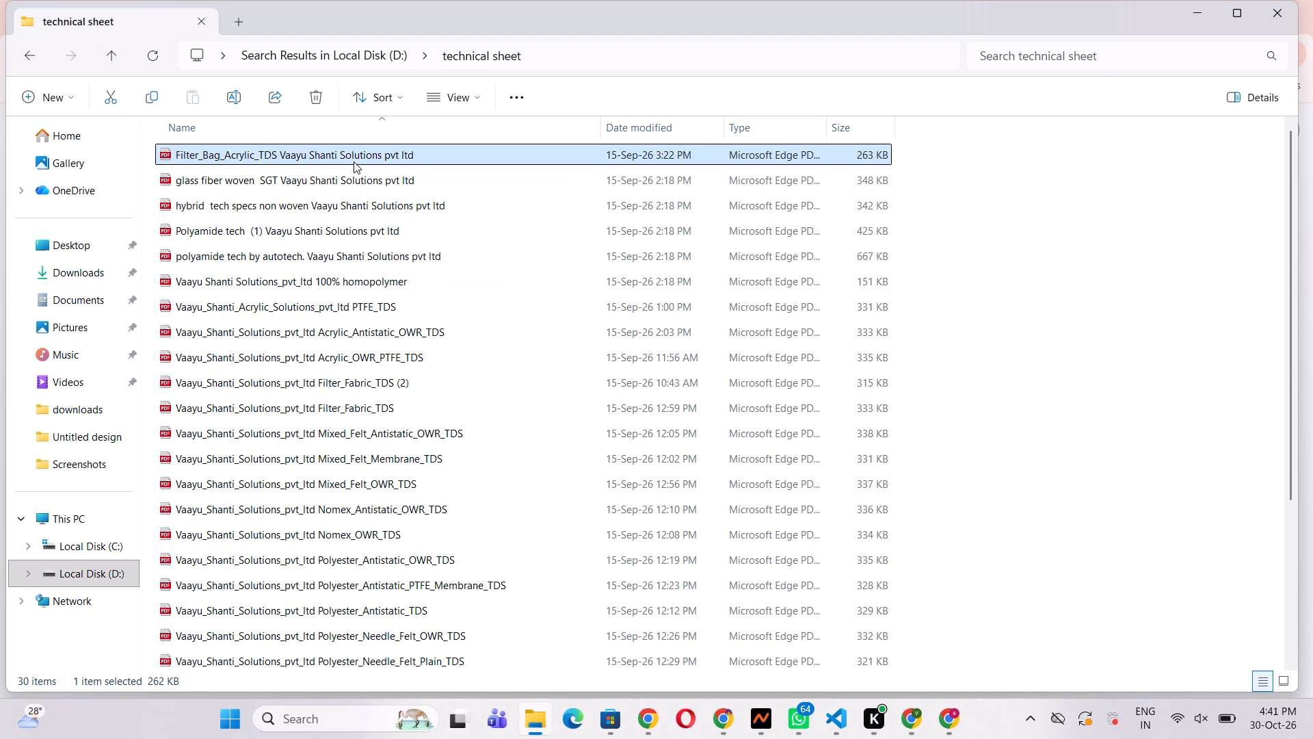
pyautogui.scroll(-3, 790, 308)
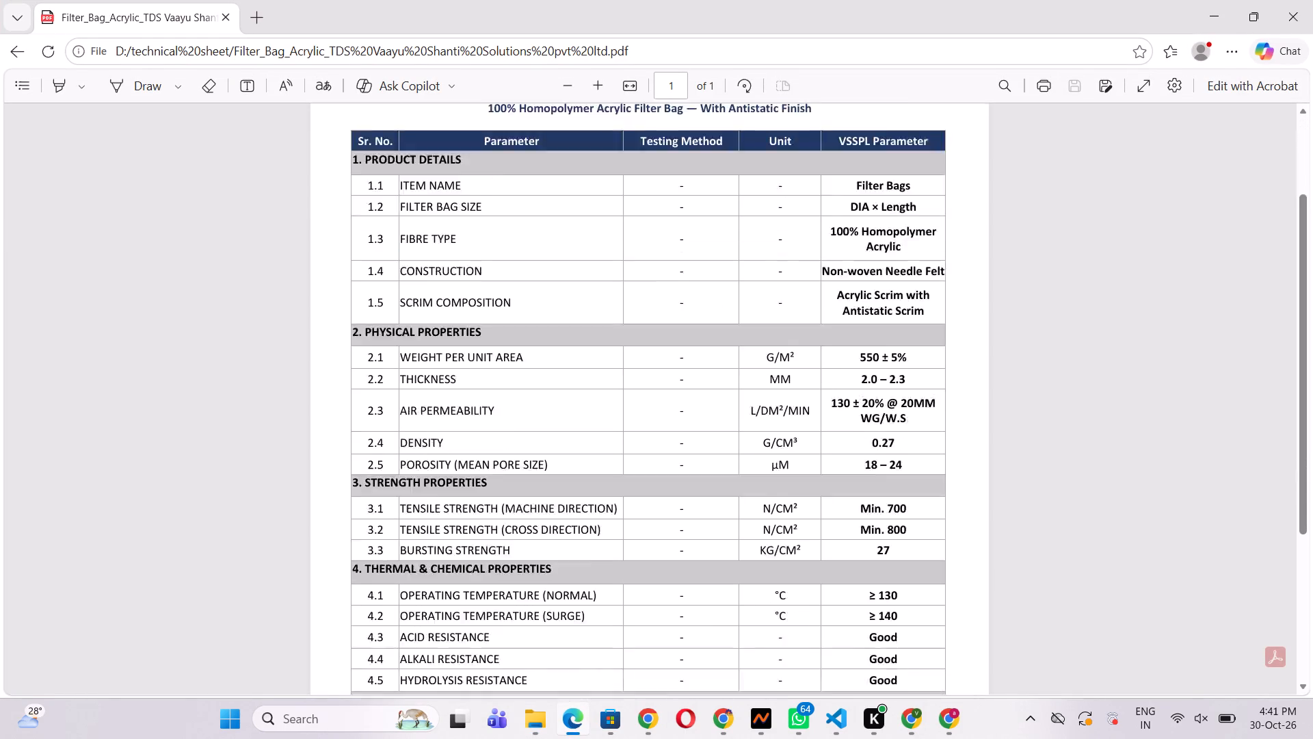
pyautogui.scroll(-4, 790, 308)
pyautogui.scroll(10, 790, 308)
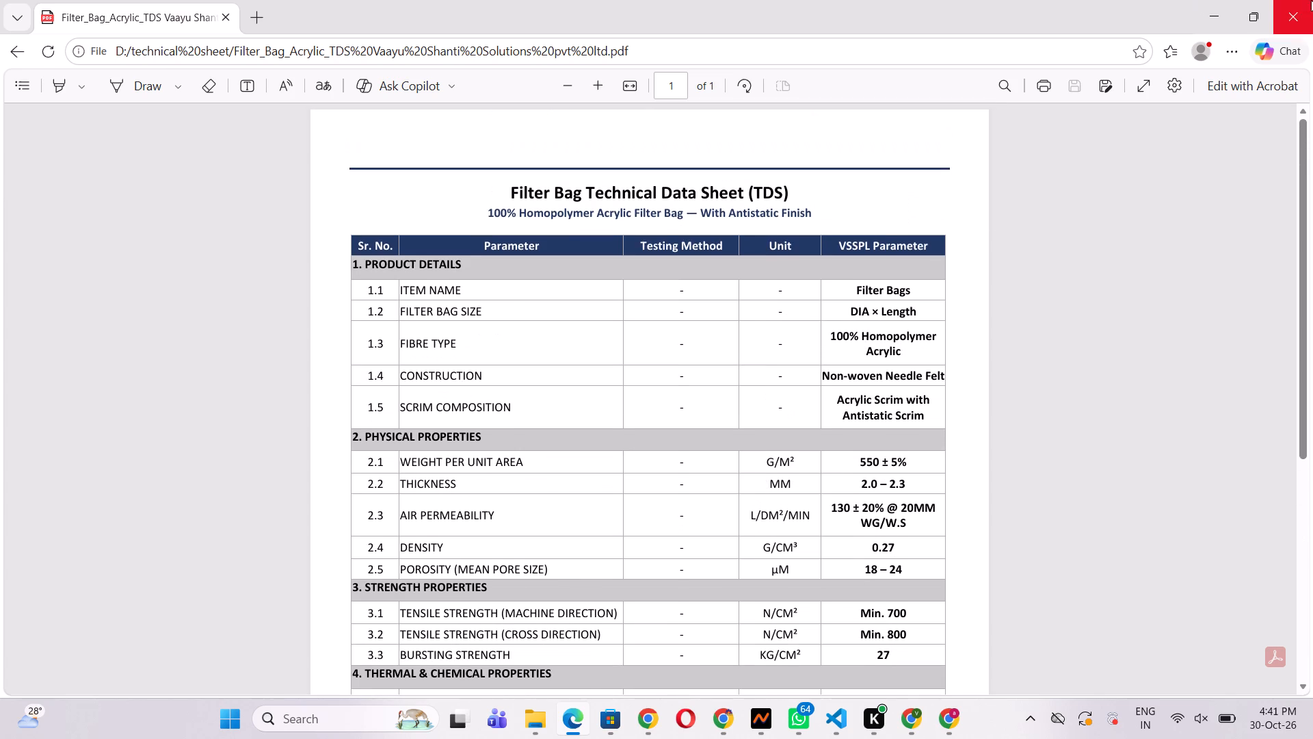
pyautogui.click(1299, 8)
# Minimise the local technical sheet folder window to return to the technical sheet folder in Google Drive.
pyautogui.click(1180, 356)
pyautogui.click(1202, 12)
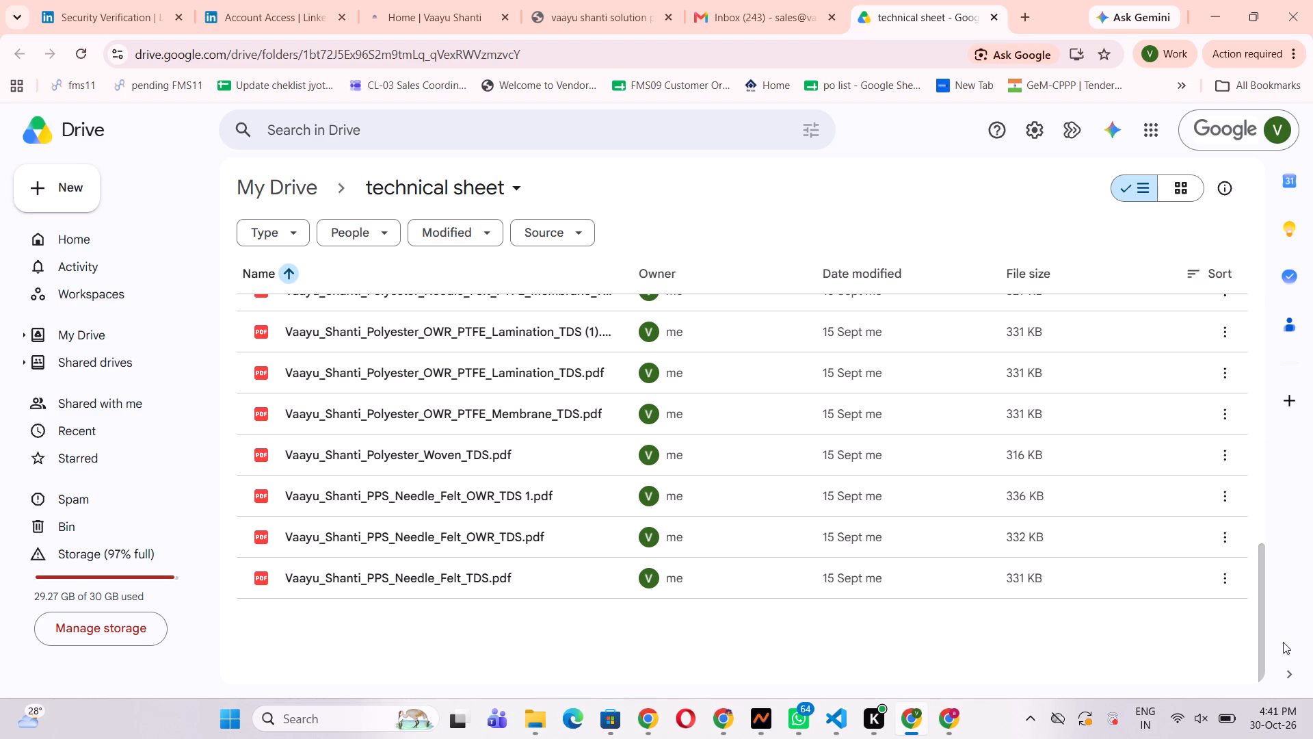
# Look through the whole list of technical sheet PDFs in the Drive folder, from the first file to the last.
pyautogui.moveTo(1260, 634); pyautogui.dragTo(1245, 181)
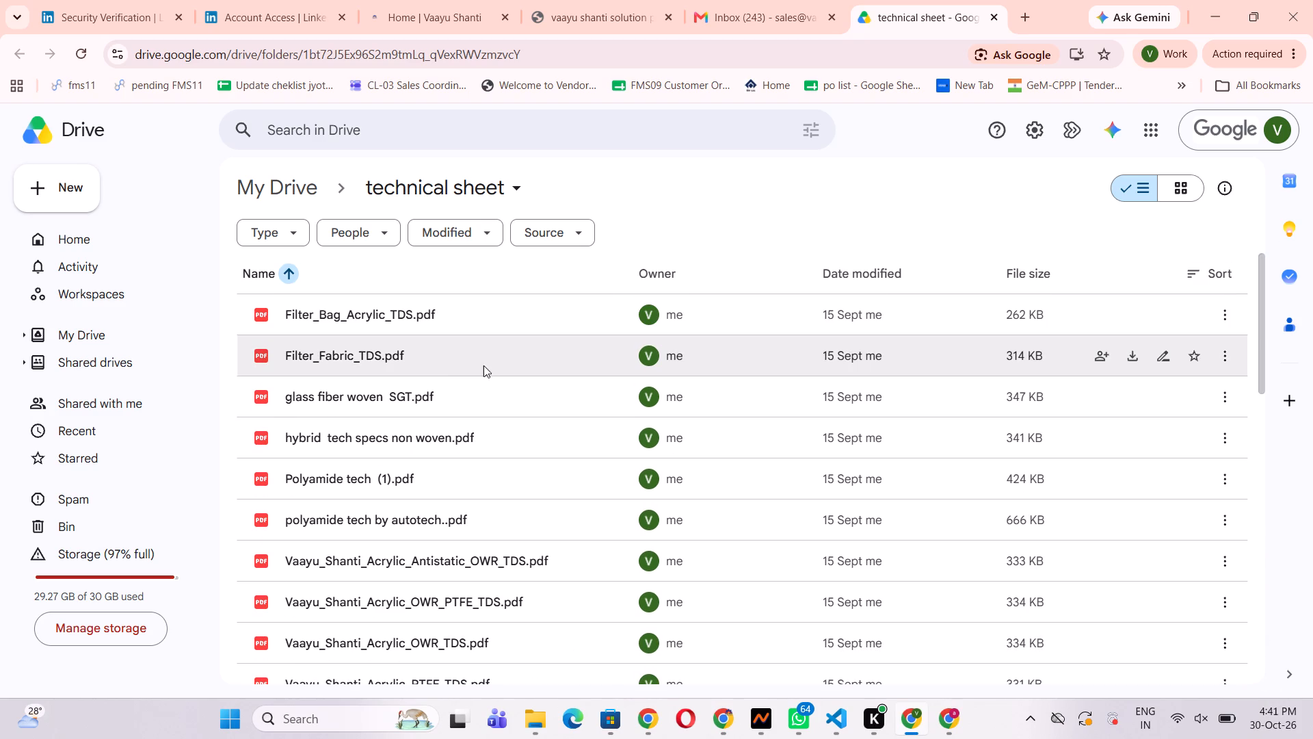
pyautogui.scroll(-17, 450, 363)
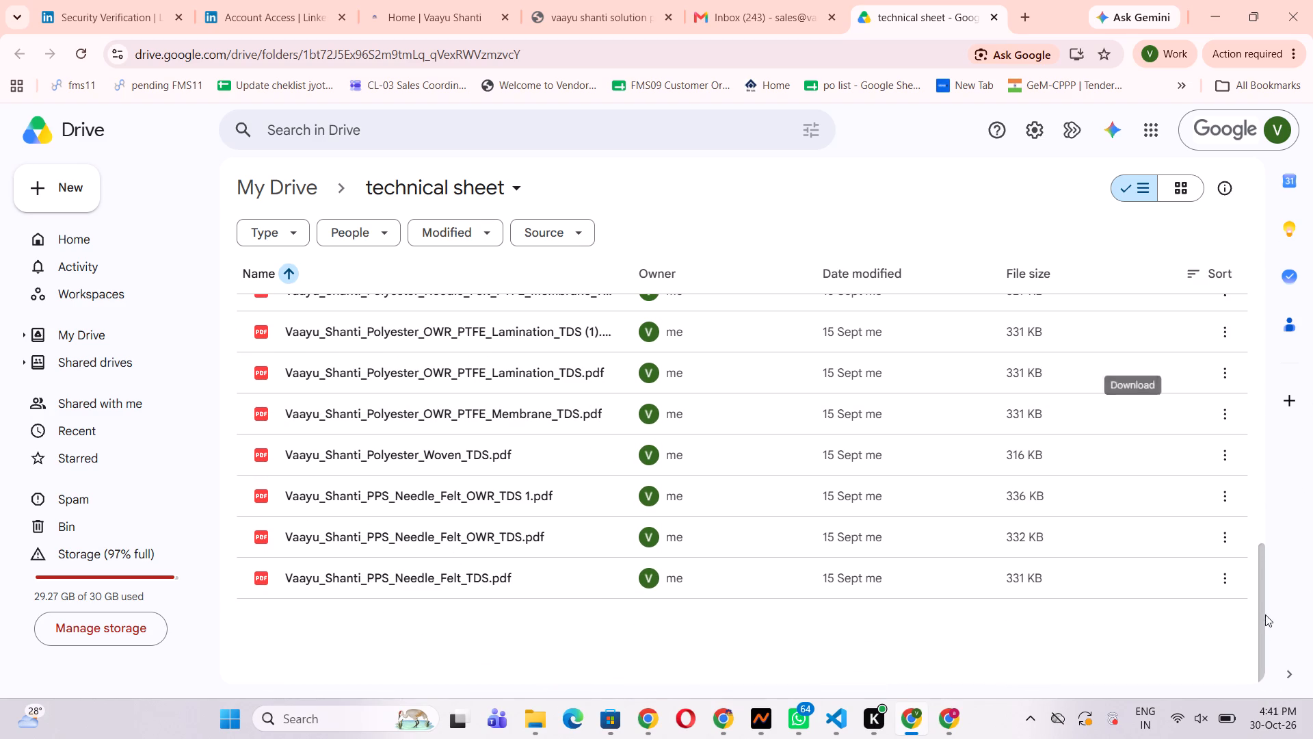
pyautogui.moveTo(1261, 619); pyautogui.dragTo(1273, 495)
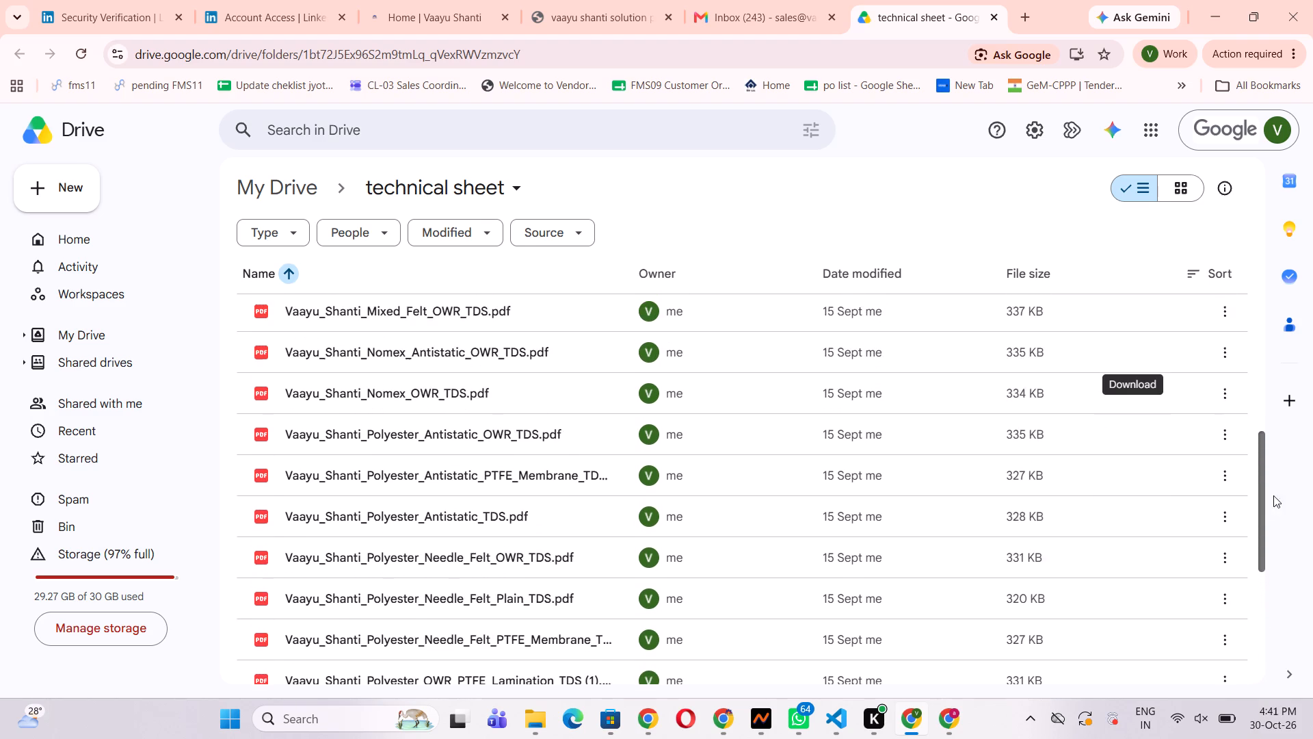
pyautogui.moveTo(1273, 495); pyautogui.dragTo(1262, 266)
pyautogui.moveTo(1262, 284); pyautogui.dragTo(1286, 643)
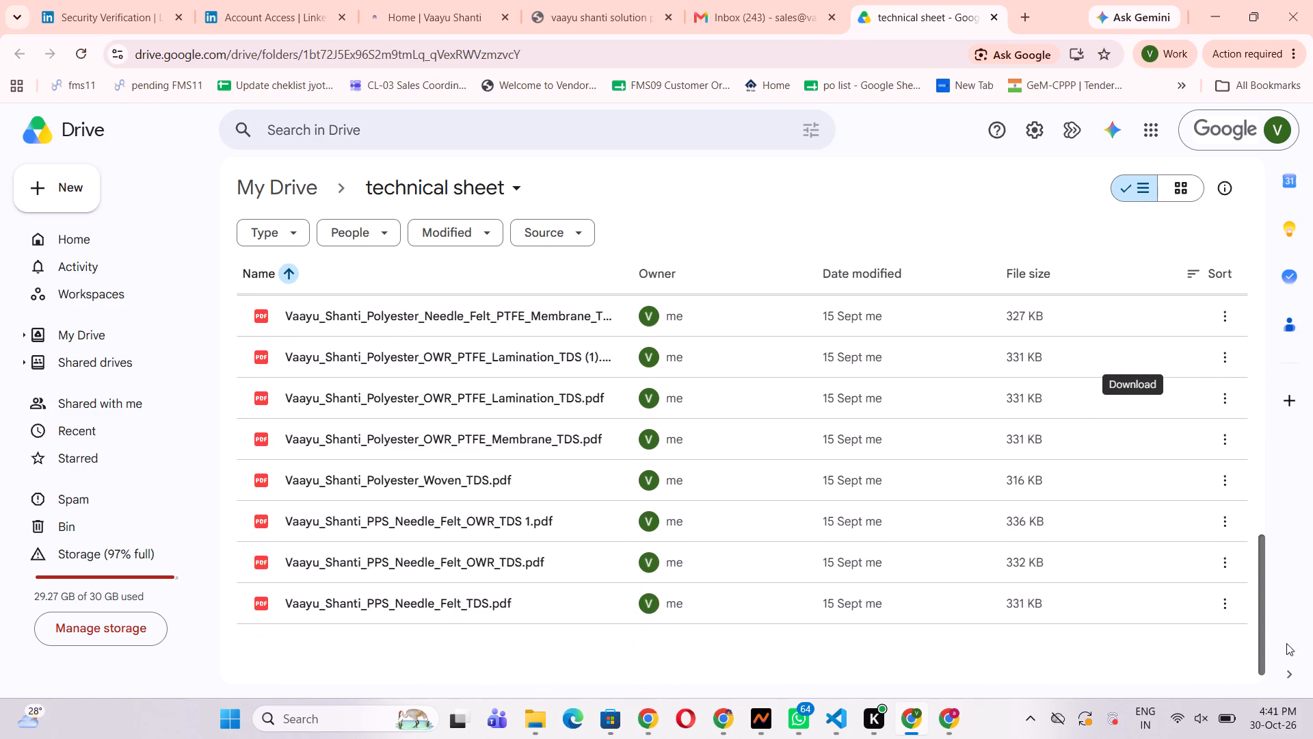
pyautogui.moveTo(1286, 643); pyautogui.dragTo(1288, 666)
pyautogui.click(808, 651)
pyautogui.moveTo(425, 634); pyautogui.dragTo(440, 576)
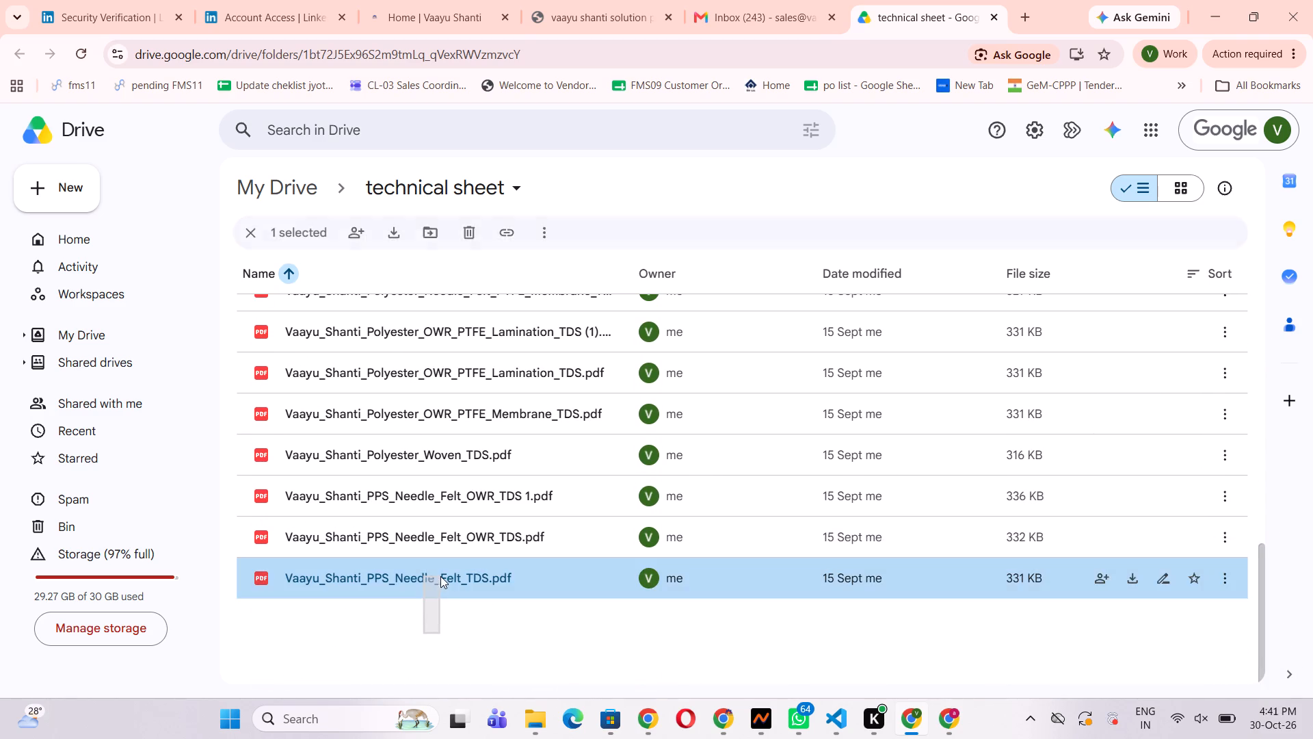
pyautogui.moveTo(440, 576); pyautogui.dragTo(446, 612)
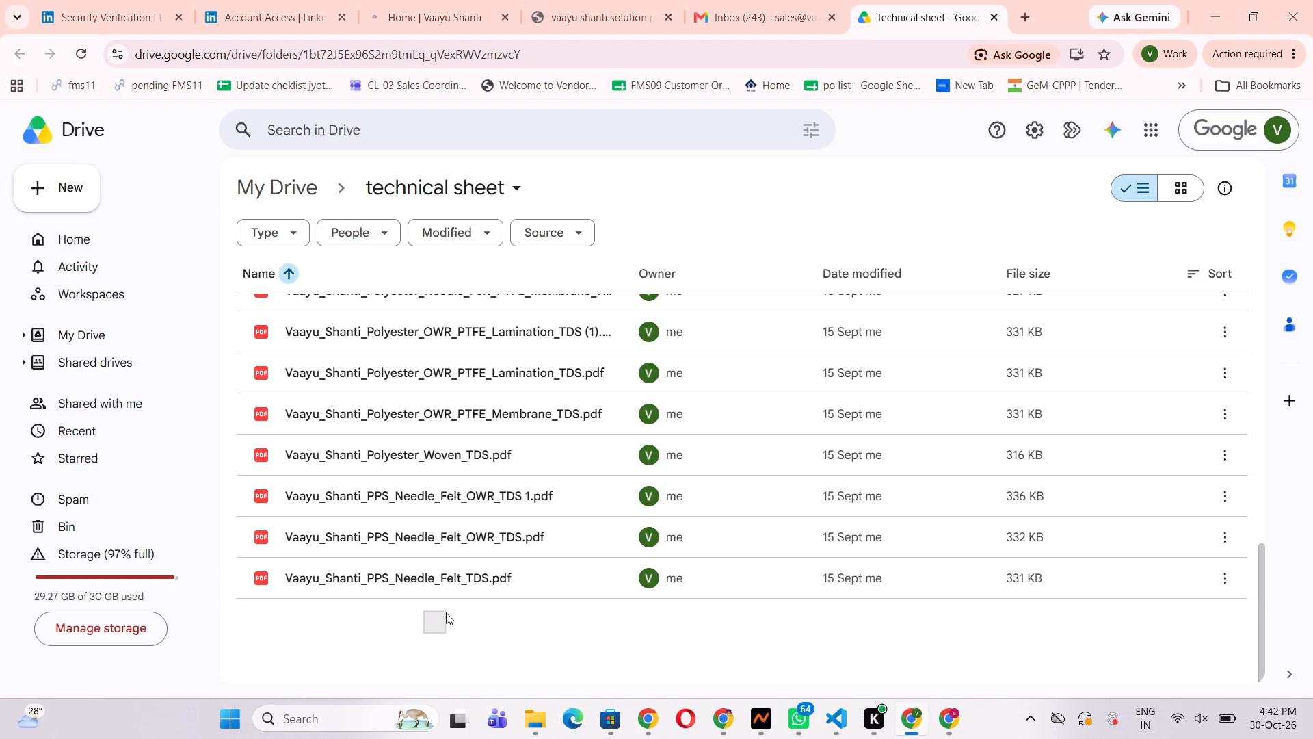
pyautogui.moveTo(446, 612); pyautogui.dragTo(458, 616)
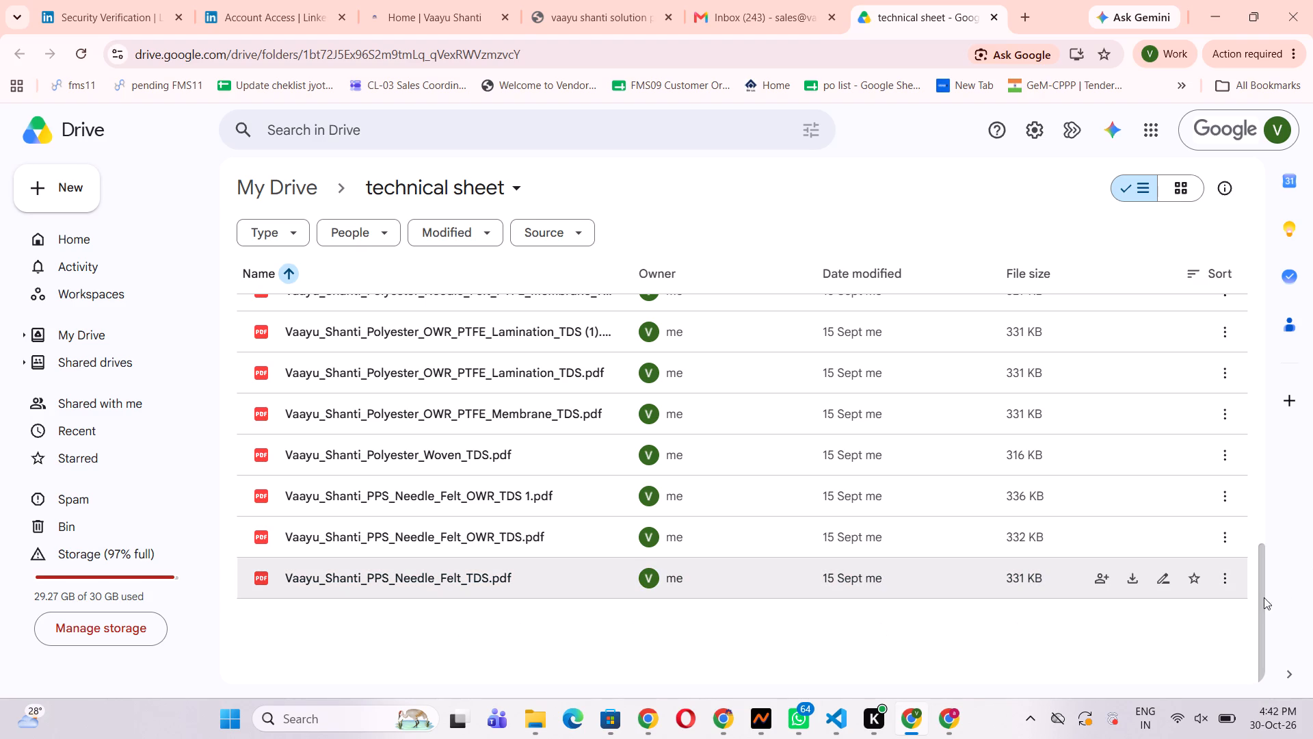
pyautogui.moveTo(1261, 615); pyautogui.dragTo(1271, 272)
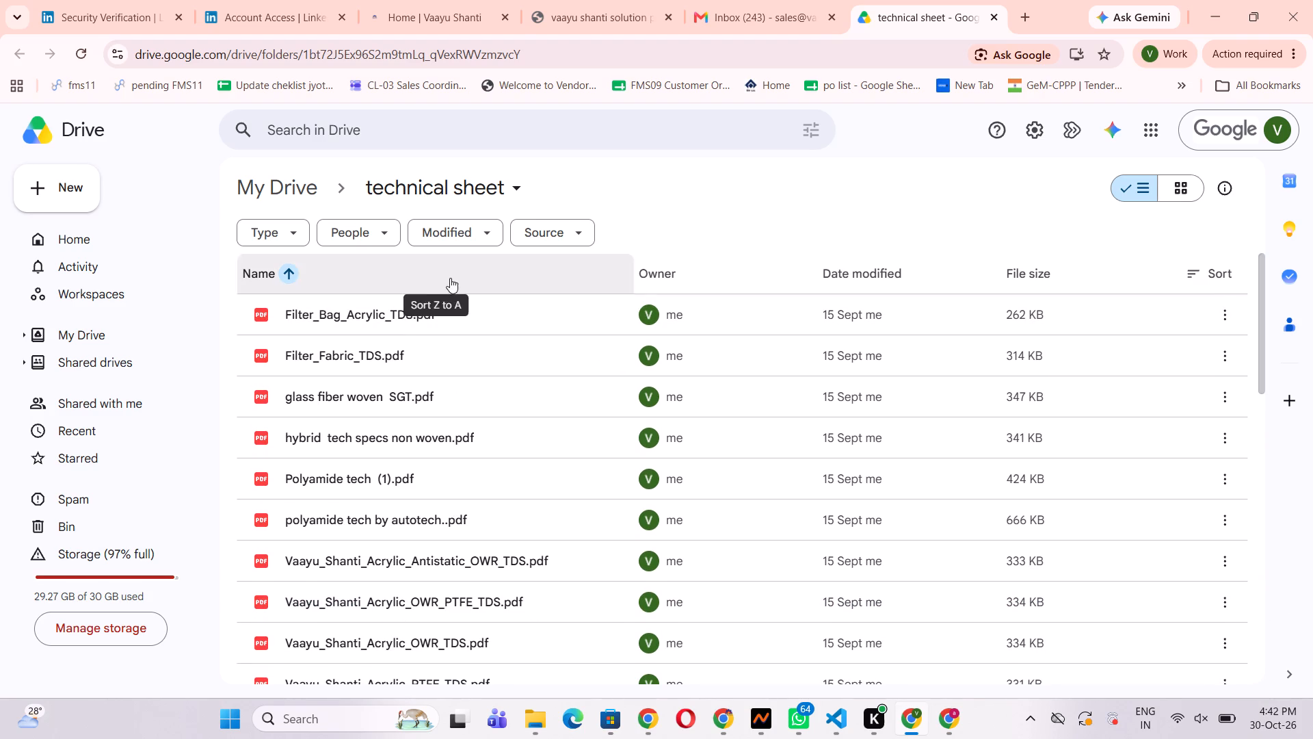
pyautogui.click(687, 230)
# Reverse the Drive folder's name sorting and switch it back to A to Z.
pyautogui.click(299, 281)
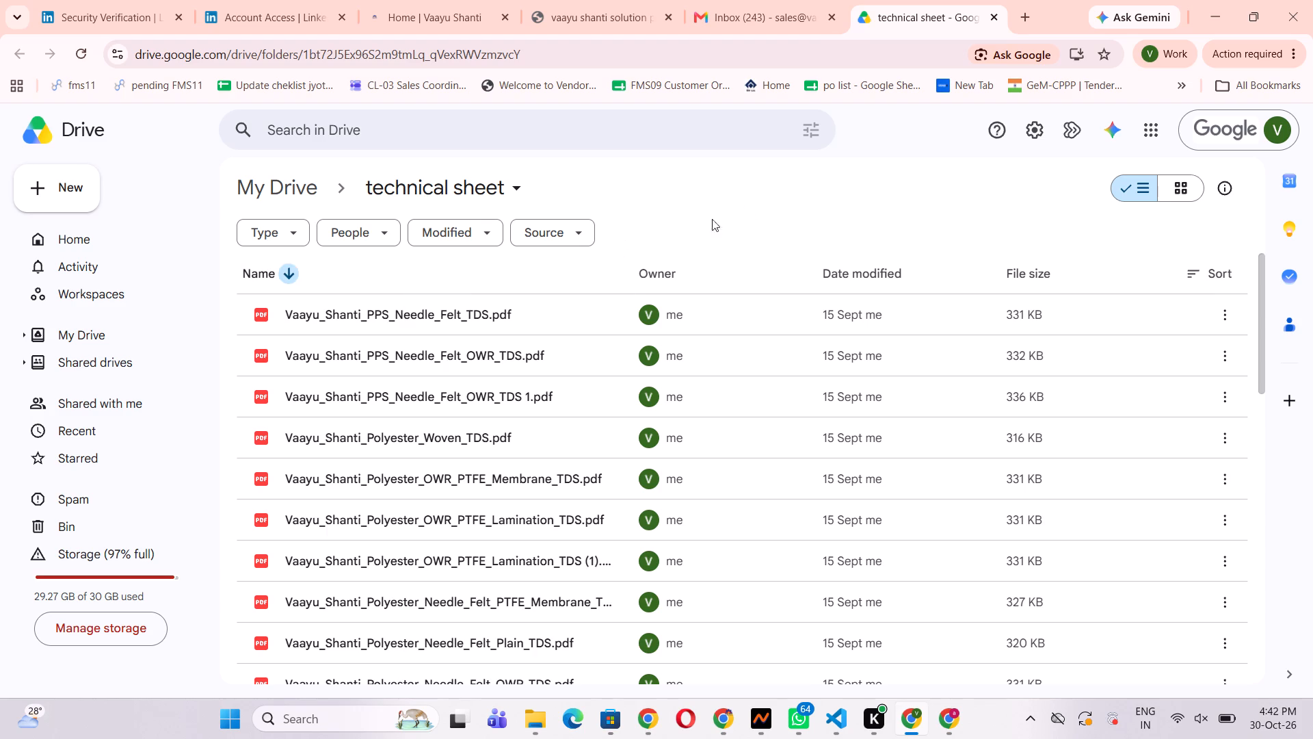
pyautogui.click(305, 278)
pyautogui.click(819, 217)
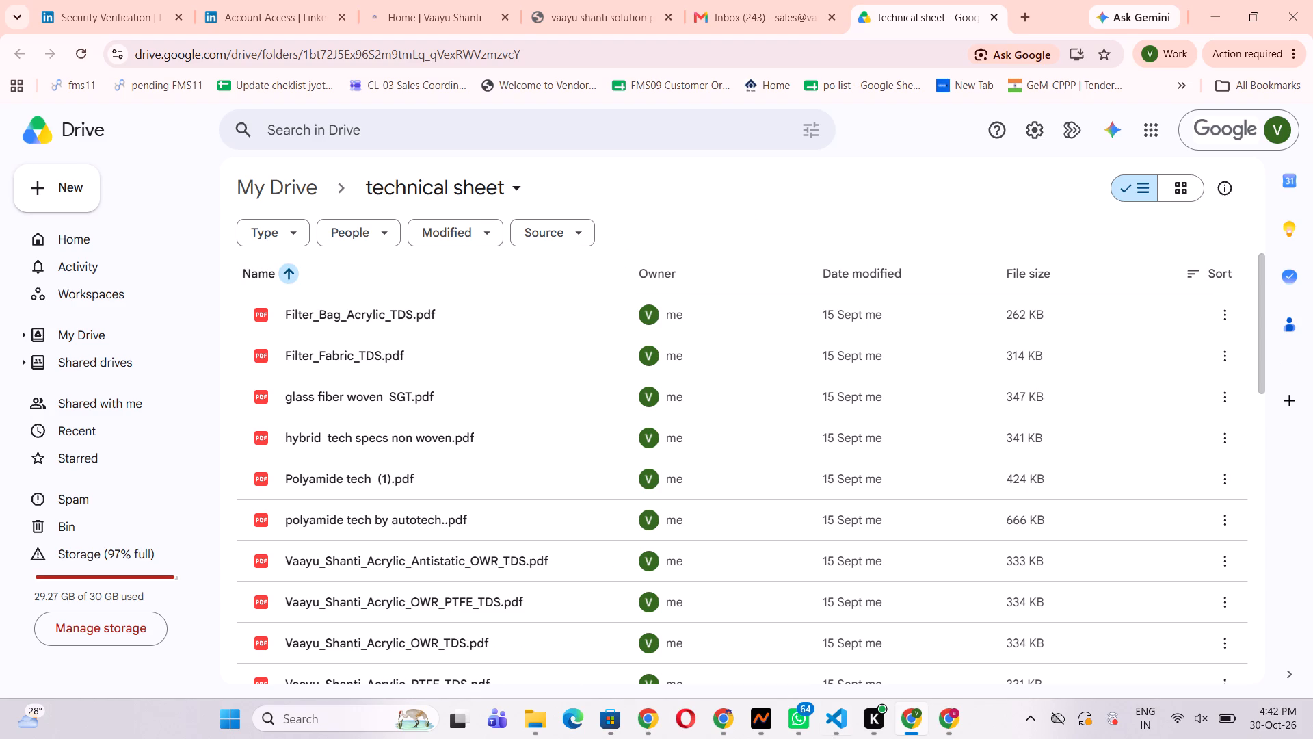
# Bring up the local technical sheet folder, look through its PDF list for comparison and minimise it.
pyautogui.click(535, 734)
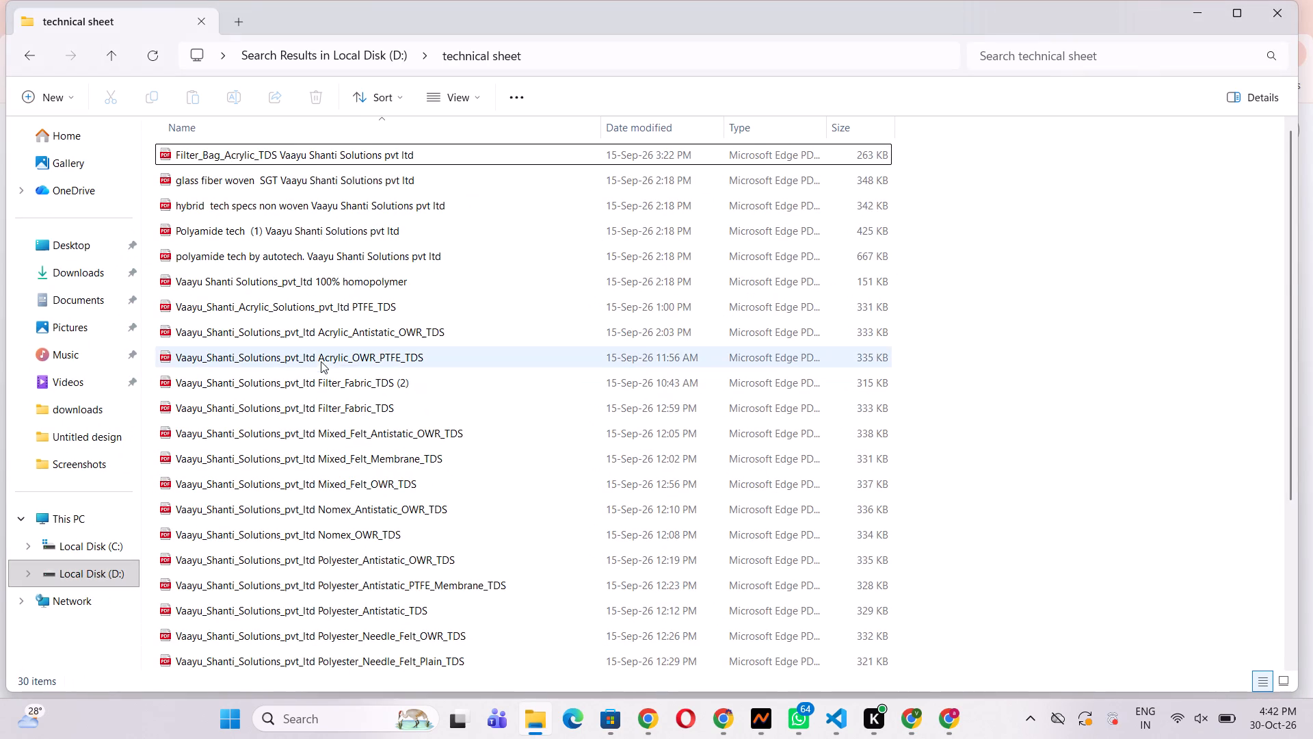
pyautogui.scroll(-17, 322, 360)
pyautogui.click(1236, 356)
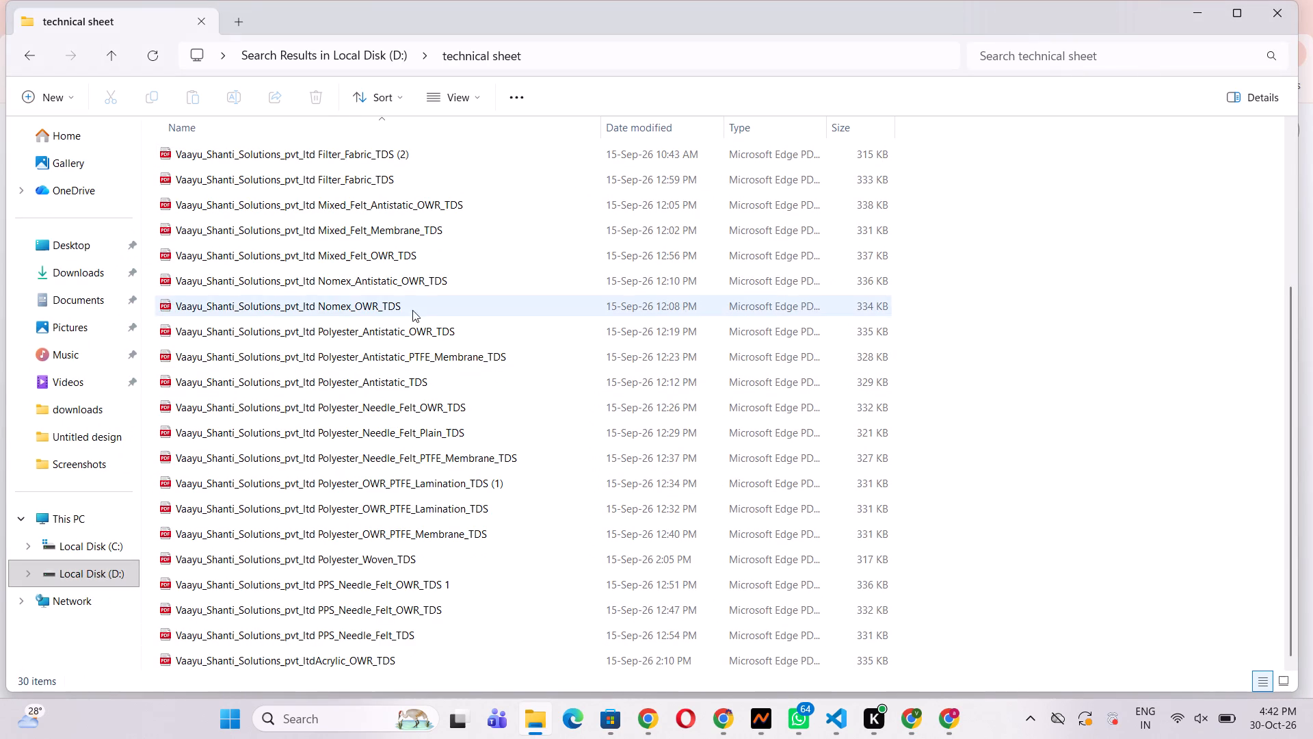
pyautogui.click(1199, 325)
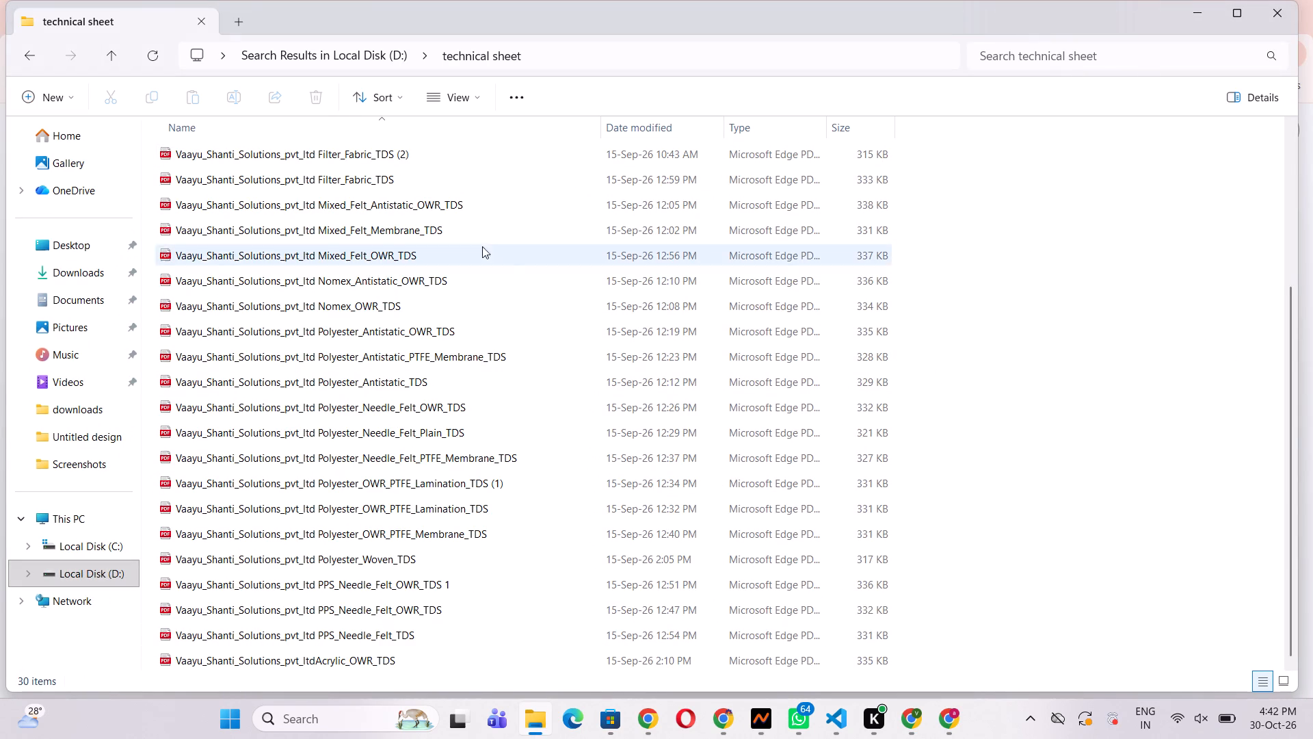
pyautogui.click(1140, 301)
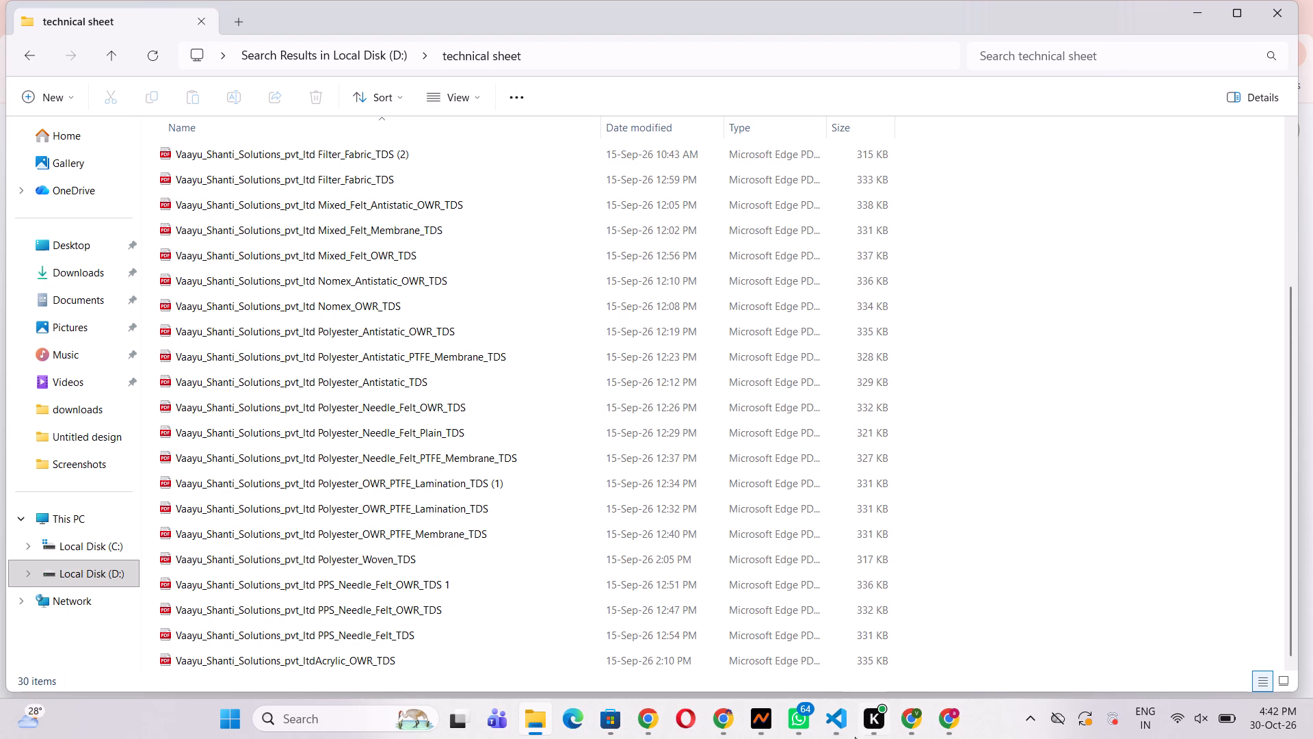
pyautogui.click(1189, 11)
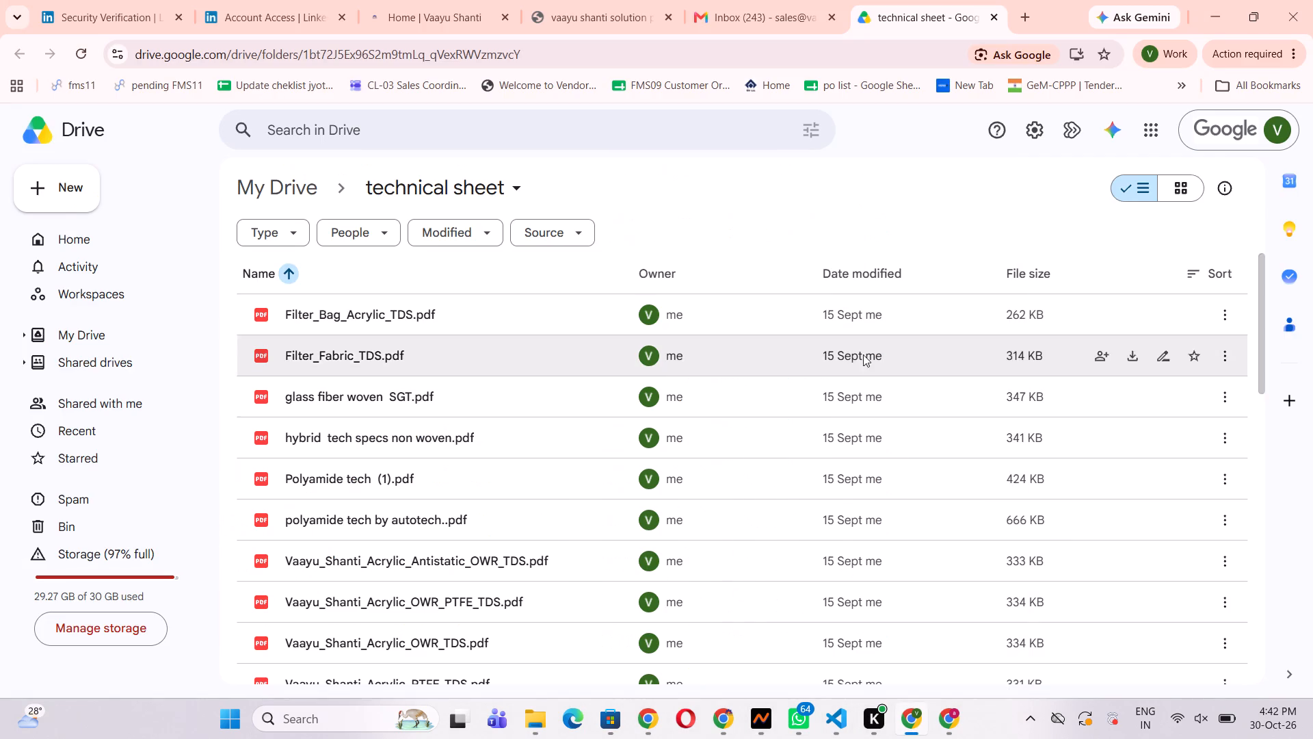
# Sort the files in the Drive technical sheet folder by date modified.
pyautogui.click(715, 228)
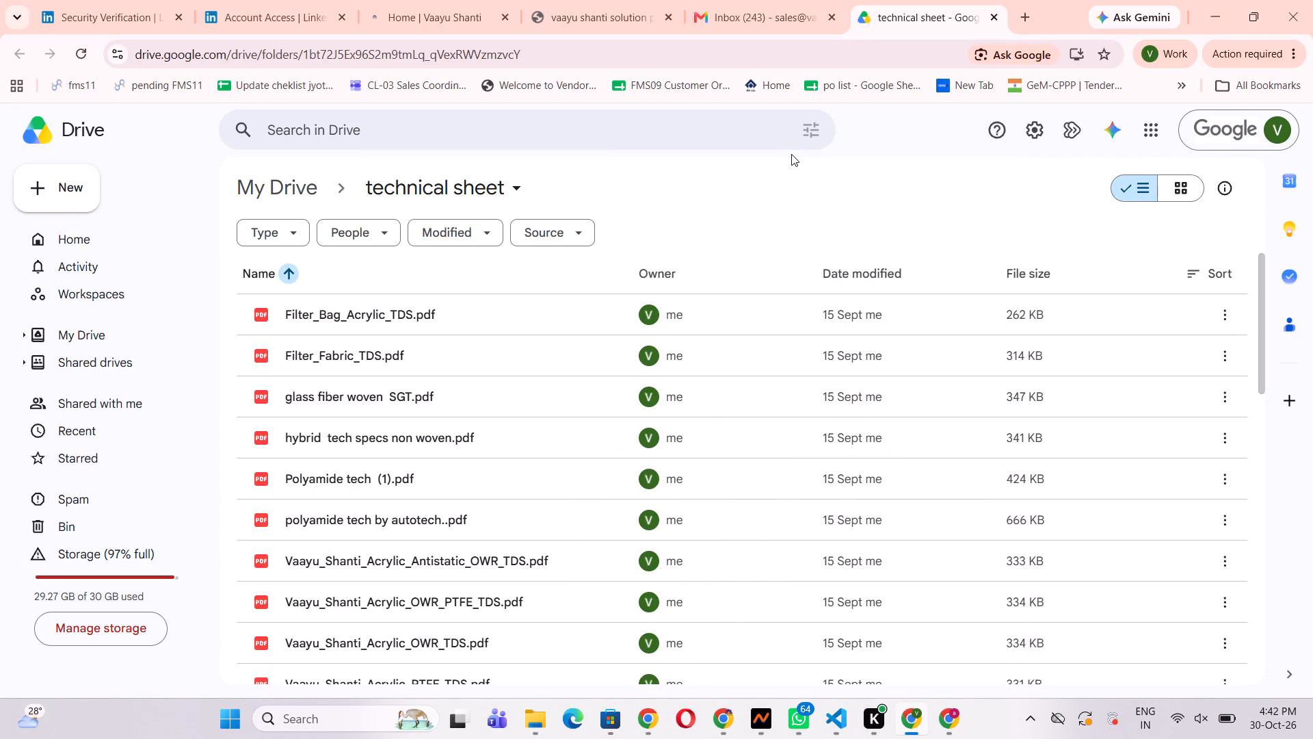
pyautogui.click(921, 259)
pyautogui.click(929, 209)
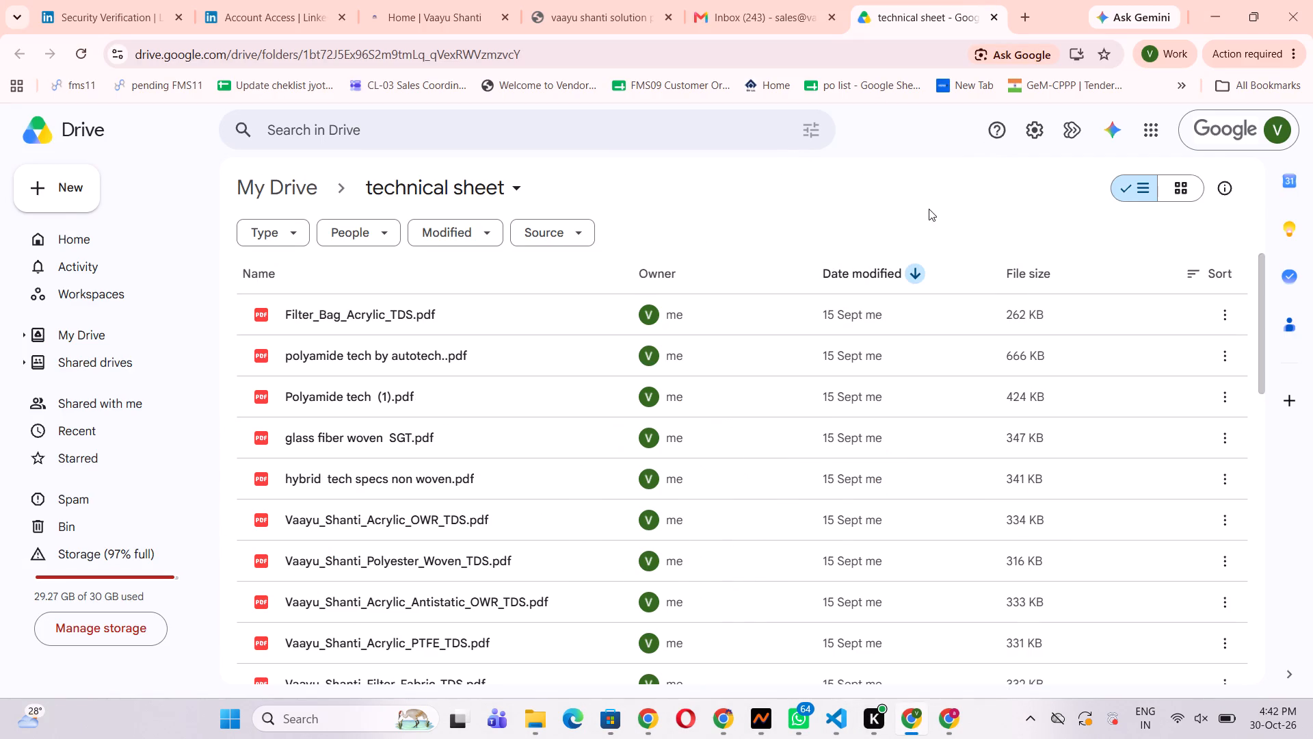
pyautogui.click(1027, 10)
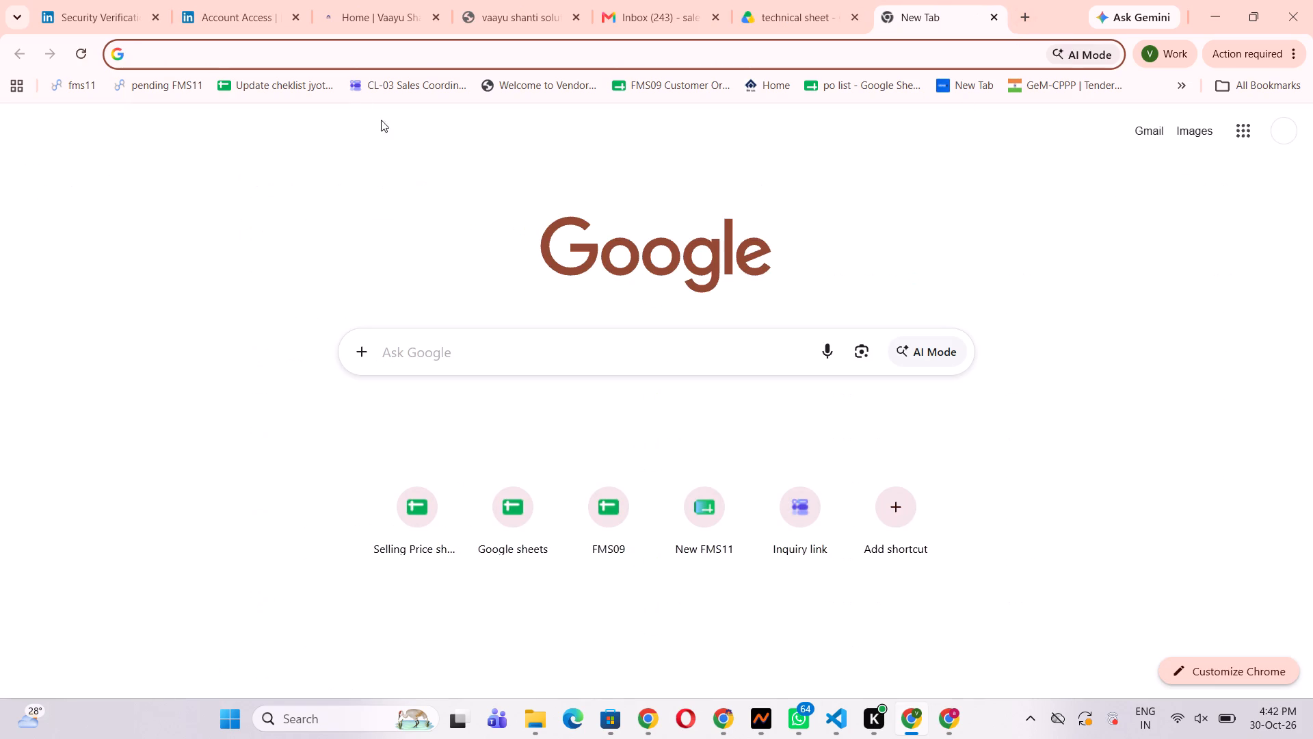
pyautogui.click(674, 52)
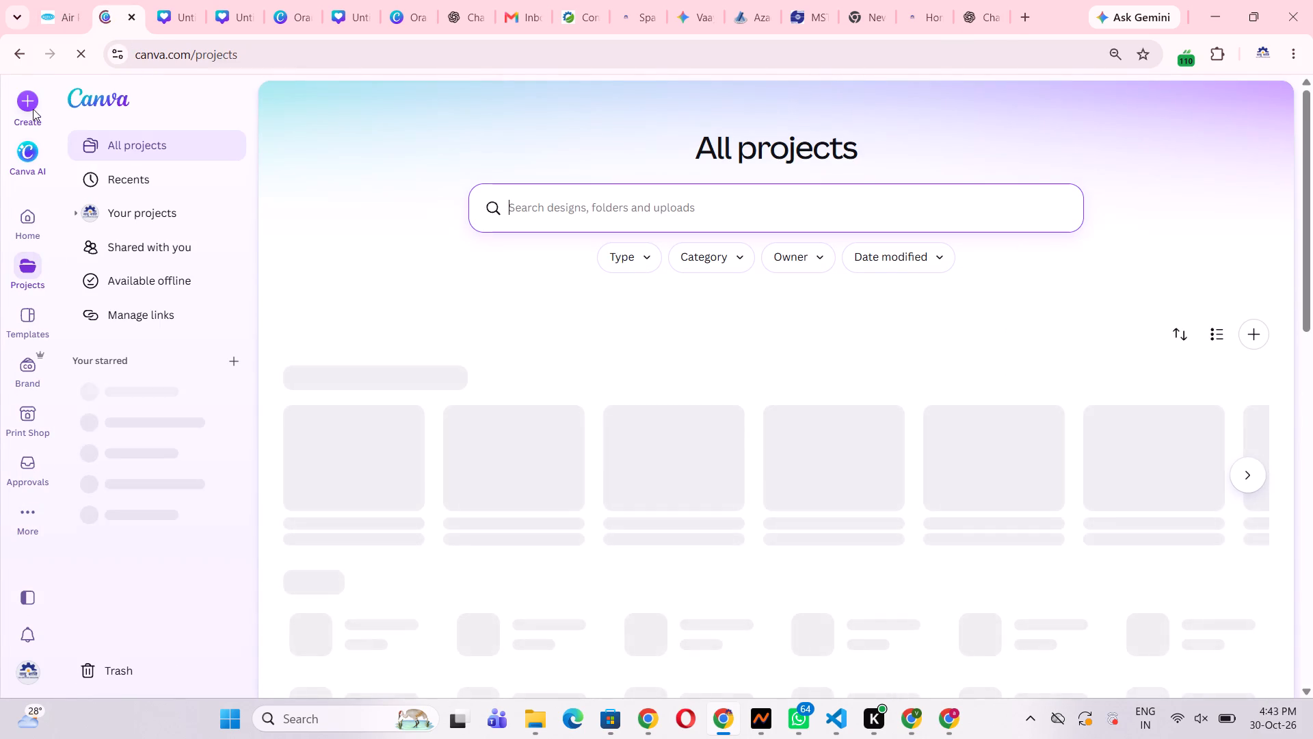
pyautogui.click(33, 109)
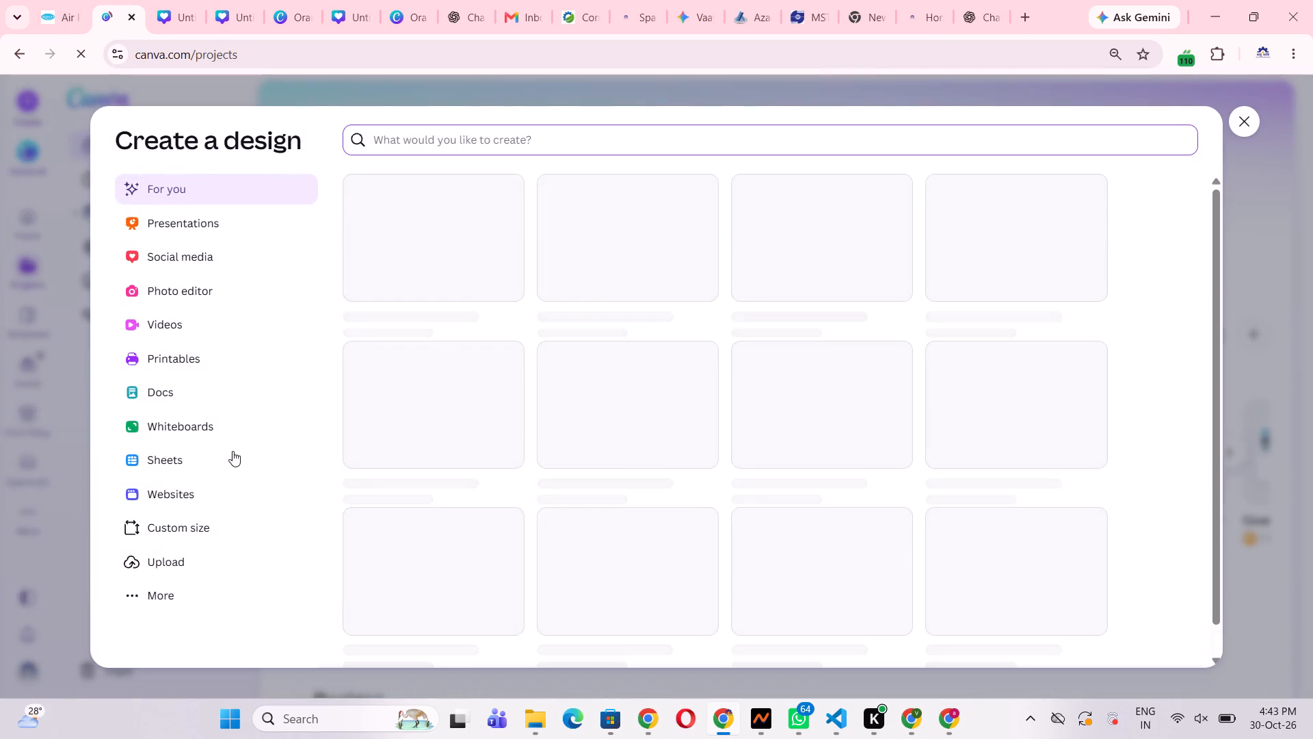
pyautogui.click(241, 228)
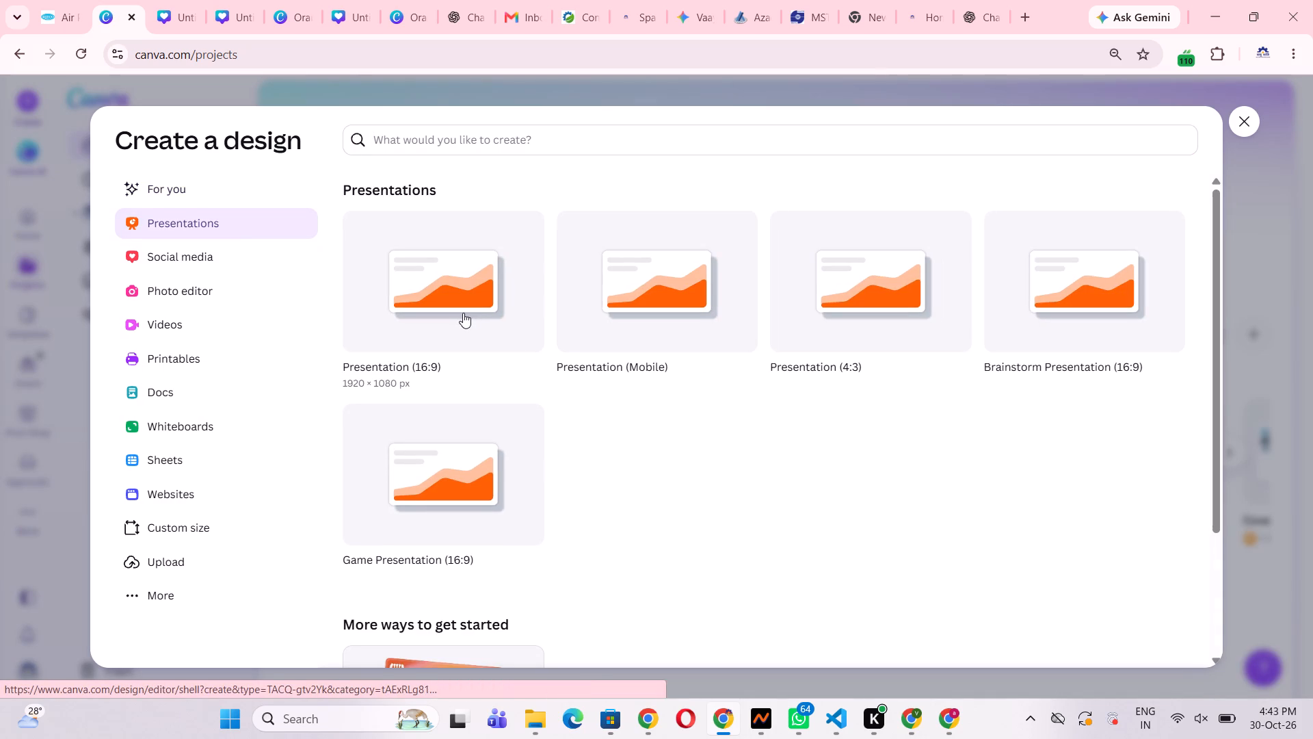
pyautogui.click(463, 313)
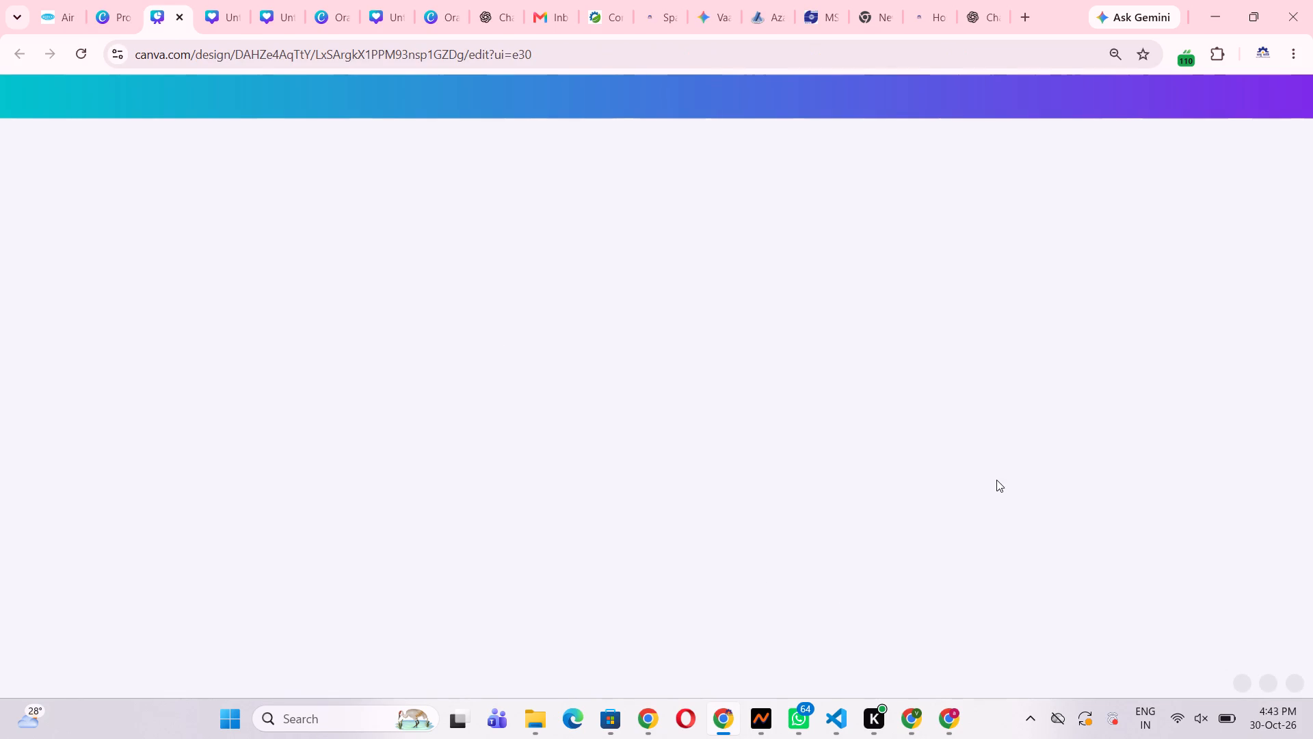
# Draw a straight vertical line about 1,112 long down the blank slide and position it at the slide's horizontal centre.
pyautogui.click(1175, 394)
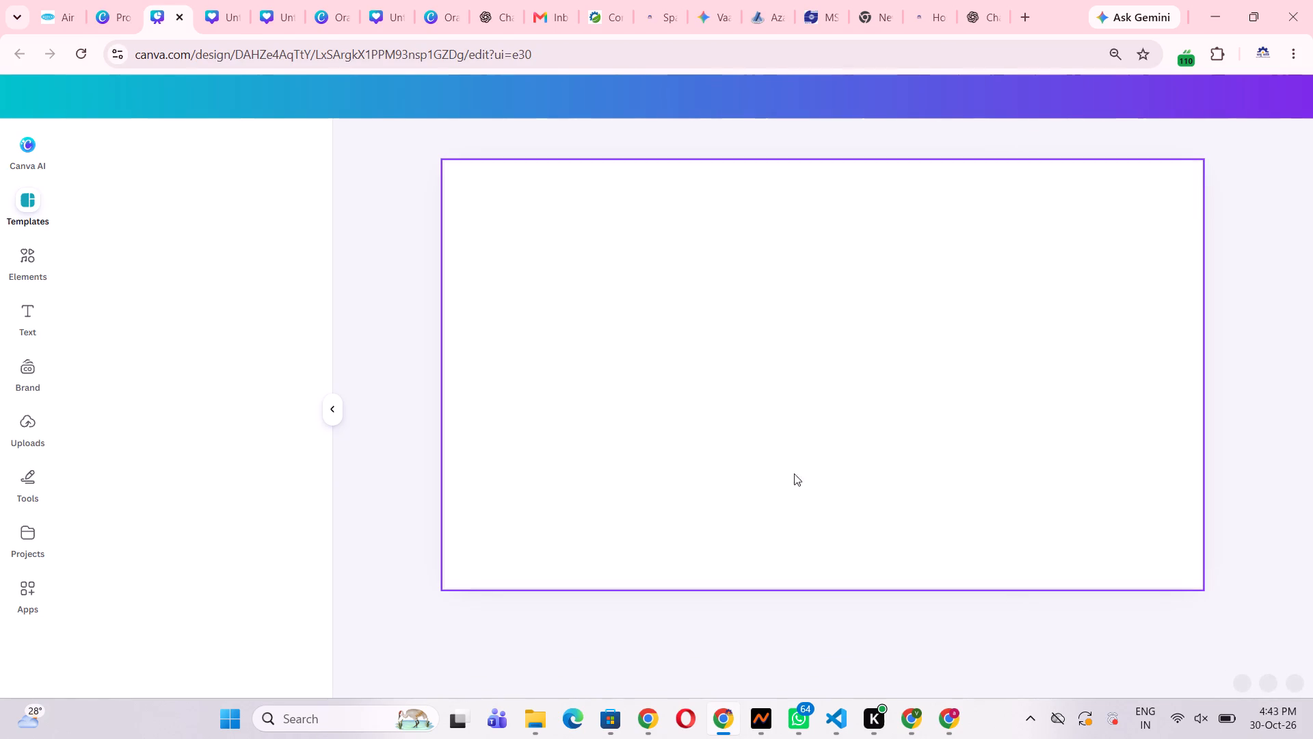
pyautogui.click(332, 411)
pyautogui.click(1176, 426)
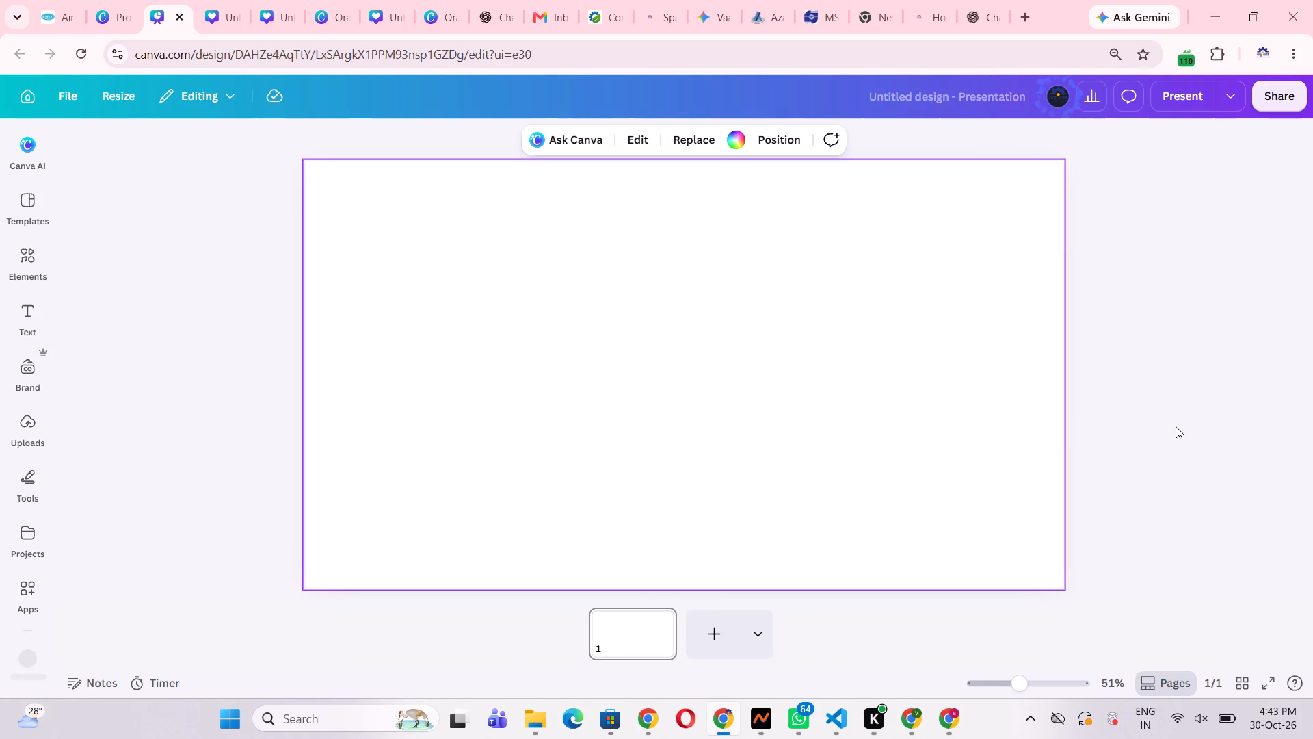
pyautogui.click(13, 487)
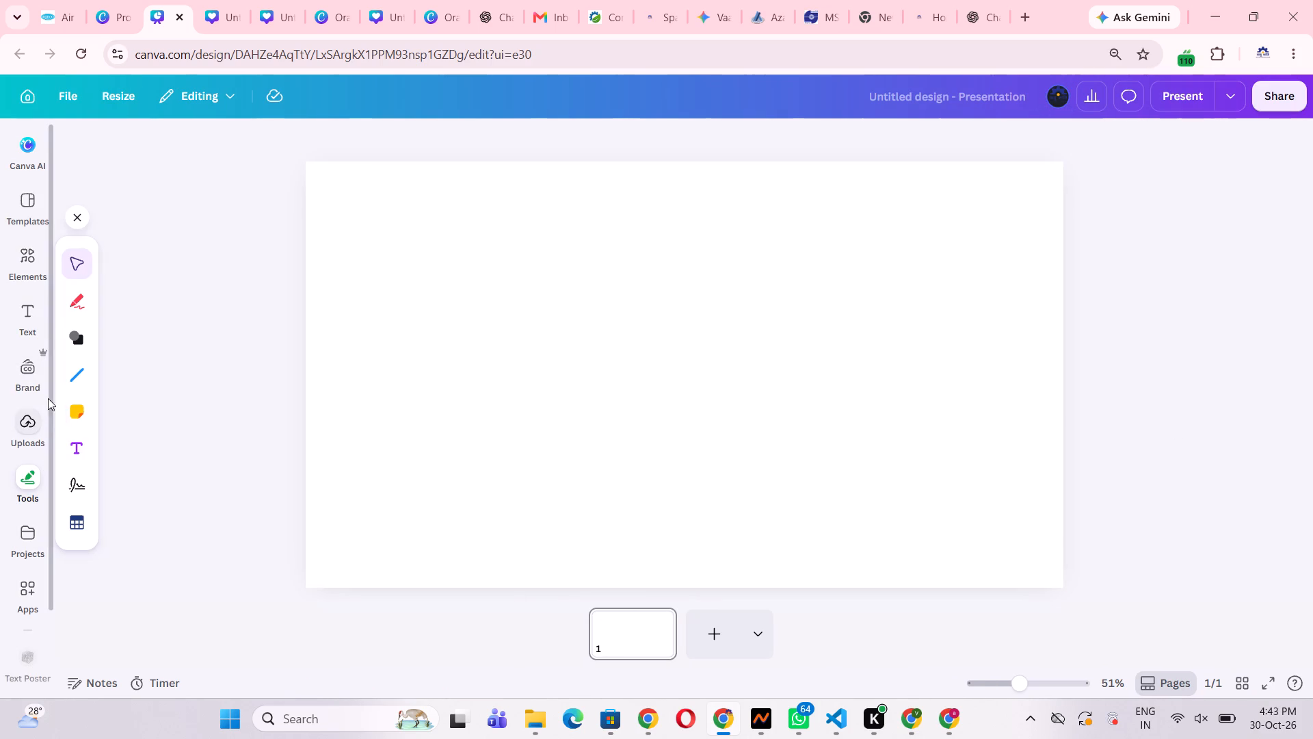
pyautogui.click(79, 380)
pyautogui.moveTo(701, 168); pyautogui.dragTo(700, 169)
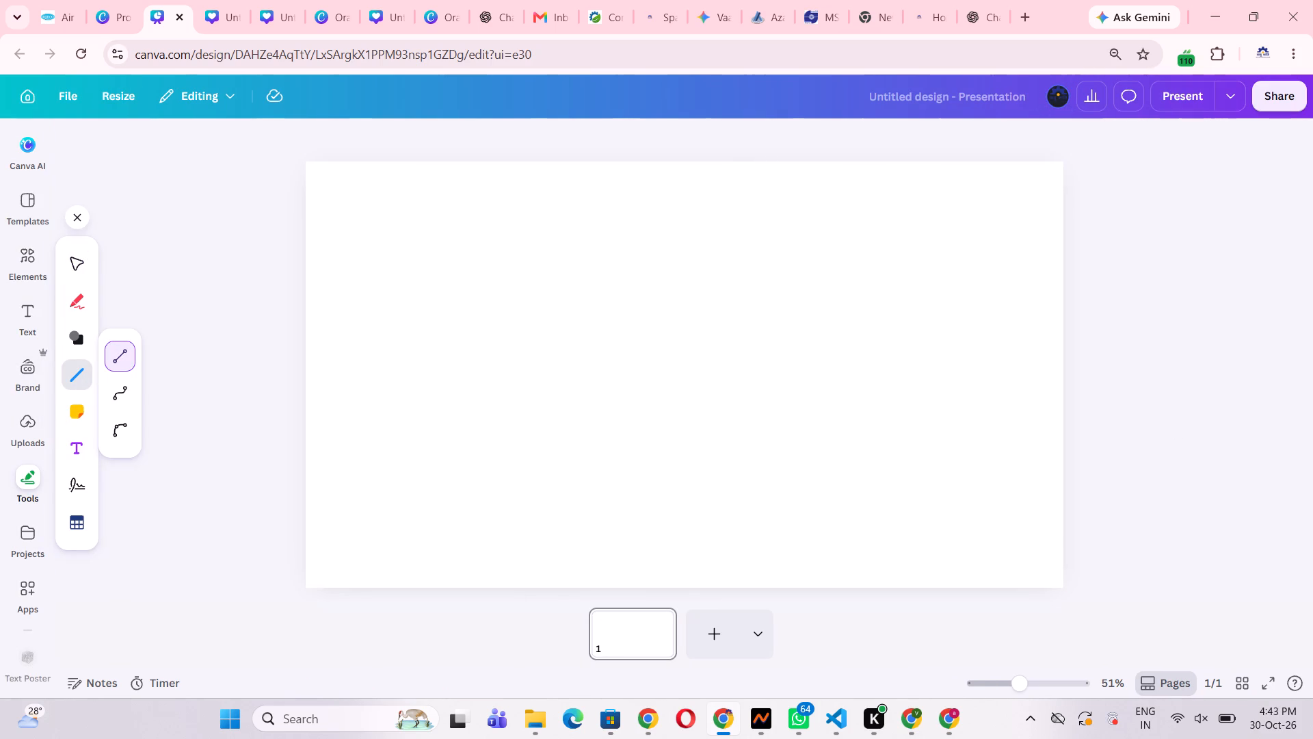
pyautogui.moveTo(700, 169); pyautogui.dragTo(700, 295)
pyautogui.moveTo(700, 295); pyautogui.dragTo(703, 624)
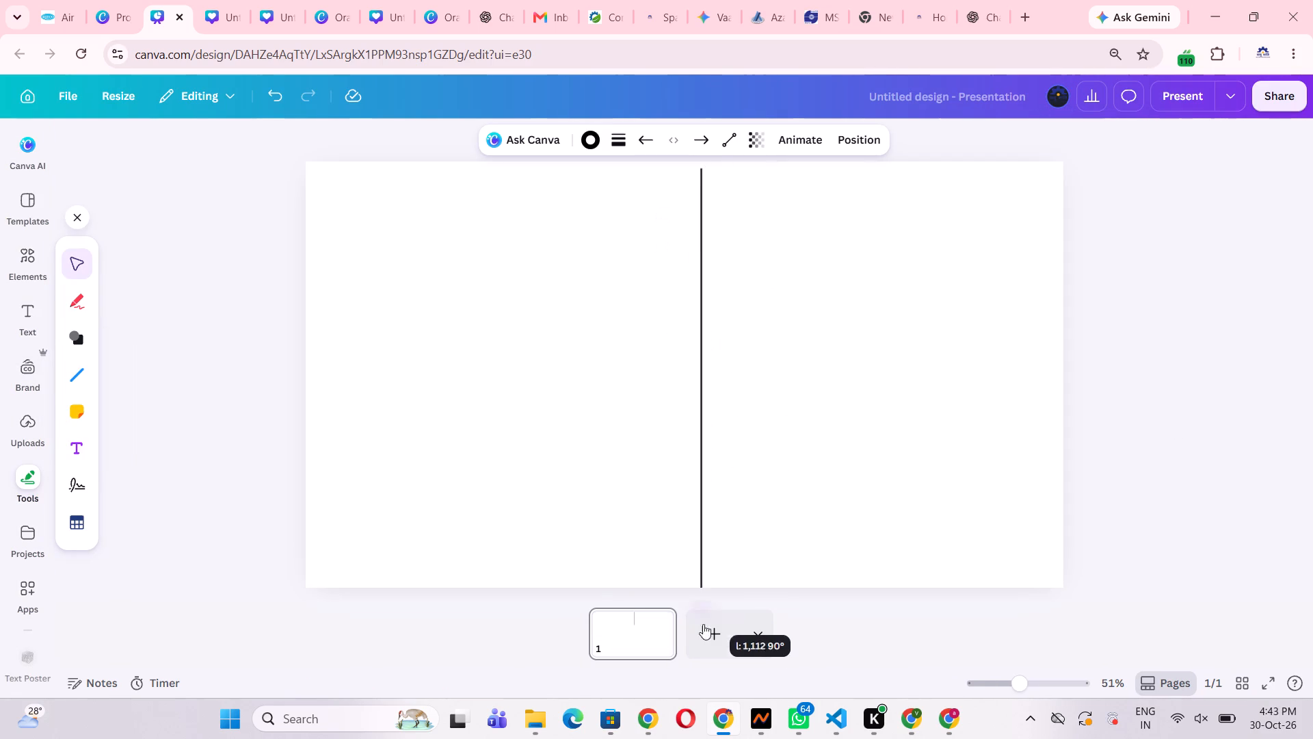
pyautogui.moveTo(703, 624); pyautogui.dragTo(700, 632)
pyautogui.moveTo(668, 414); pyautogui.dragTo(652, 415)
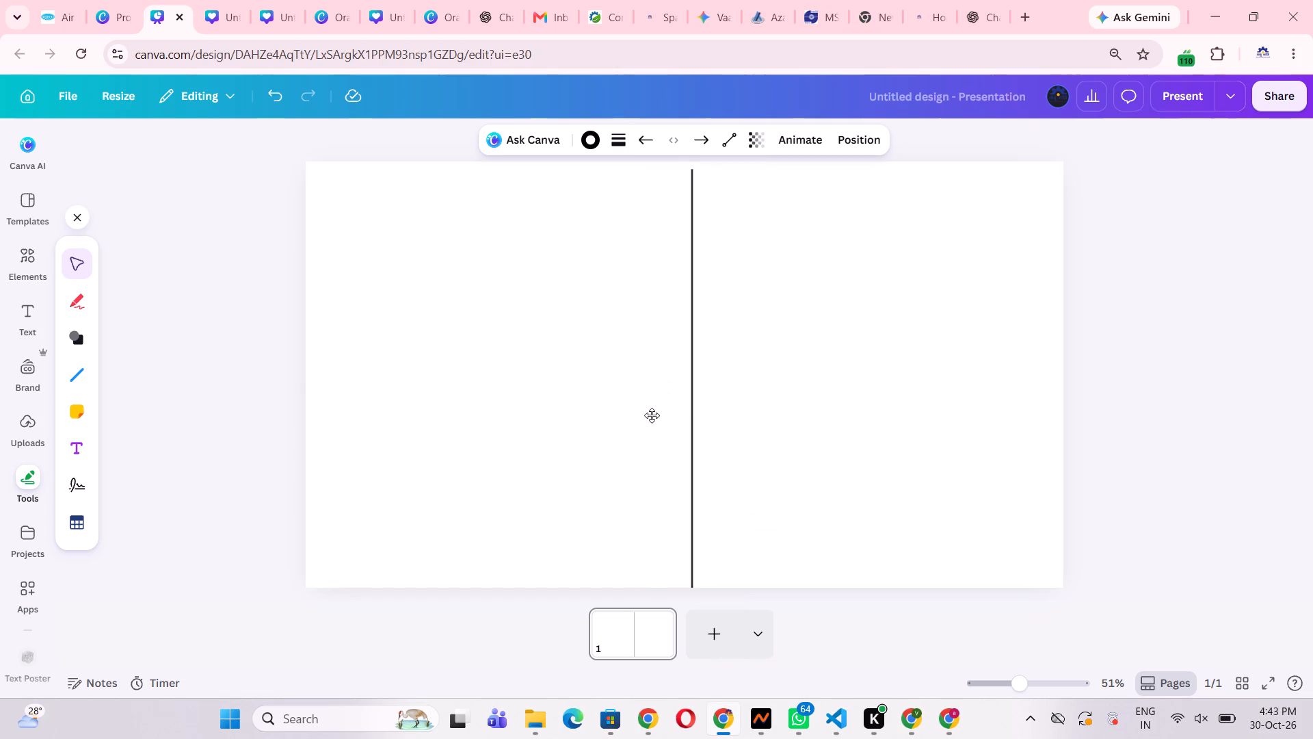
pyautogui.moveTo(652, 415); pyautogui.dragTo(636, 398)
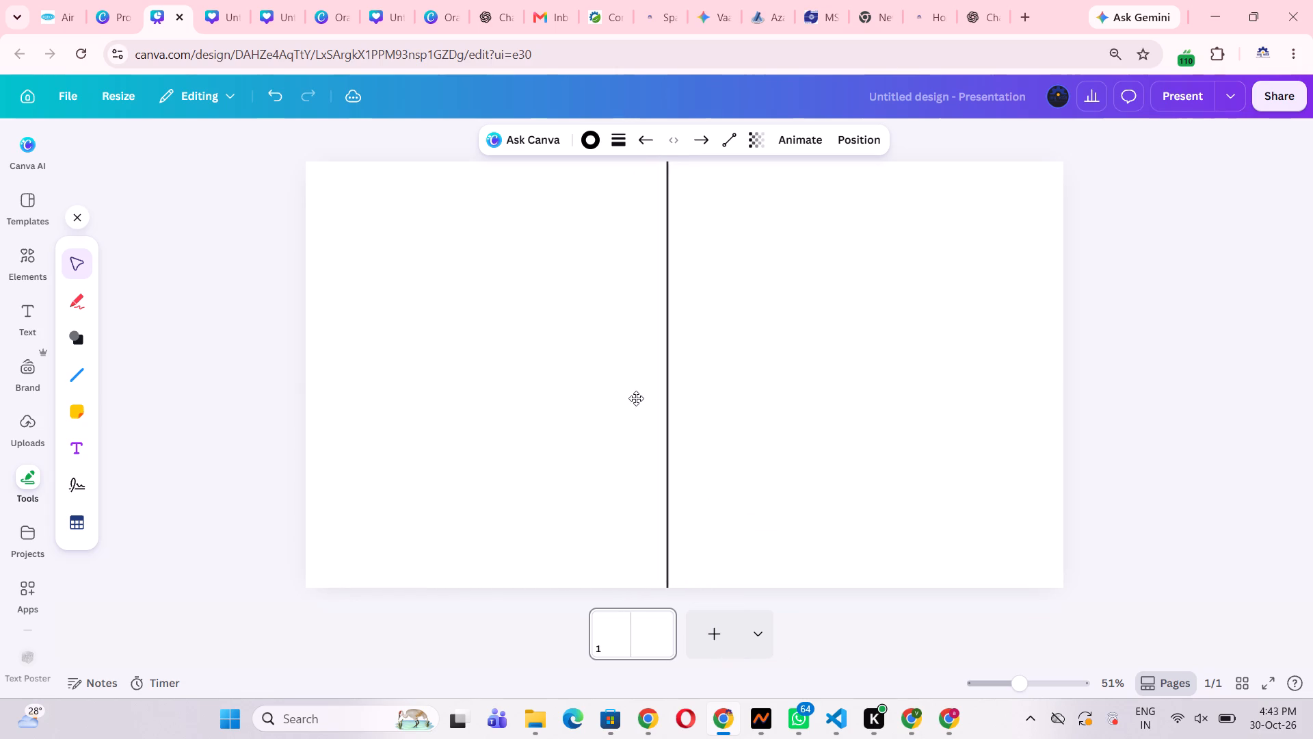
pyautogui.moveTo(636, 398); pyautogui.dragTo(646, 399)
pyautogui.click(824, 437)
pyautogui.click(693, 410)
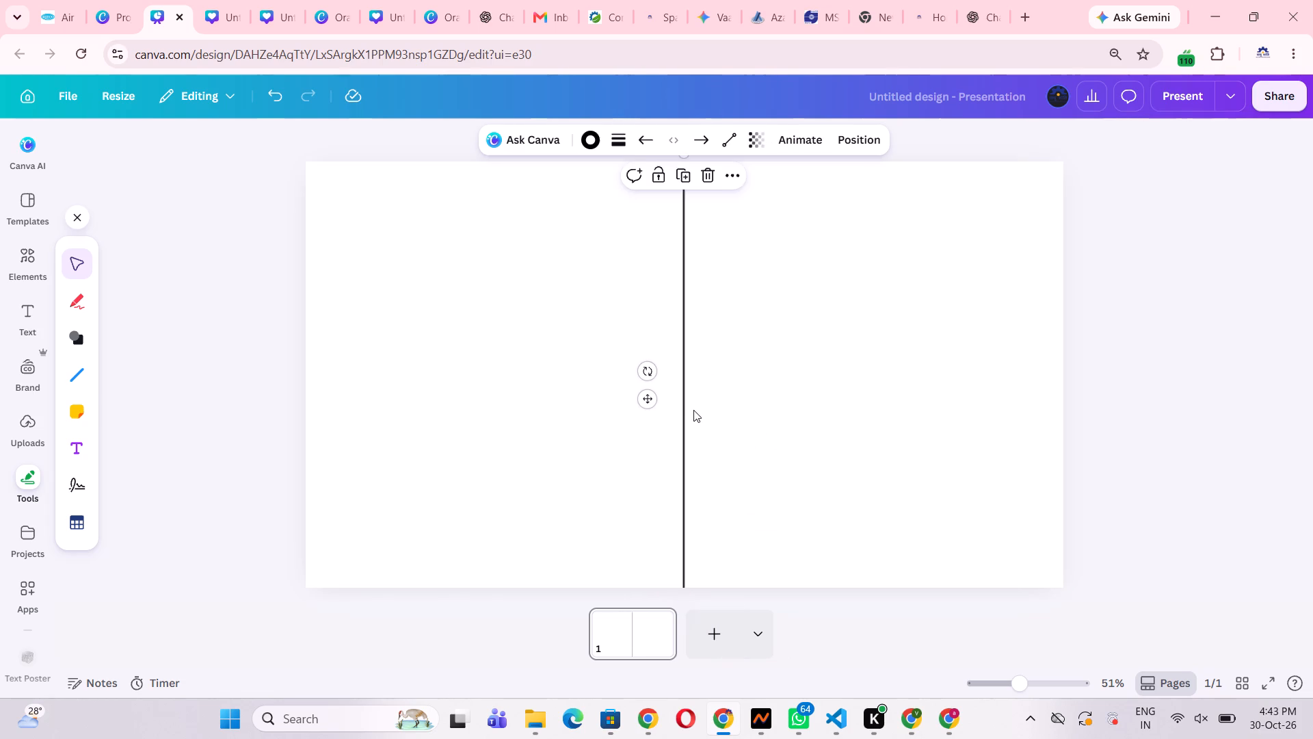
# Draw a near-horizontal line from the vertical line to just past the slide's right edge, positioned at mid-height.
pyautogui.click(73, 377)
pyautogui.click(129, 358)
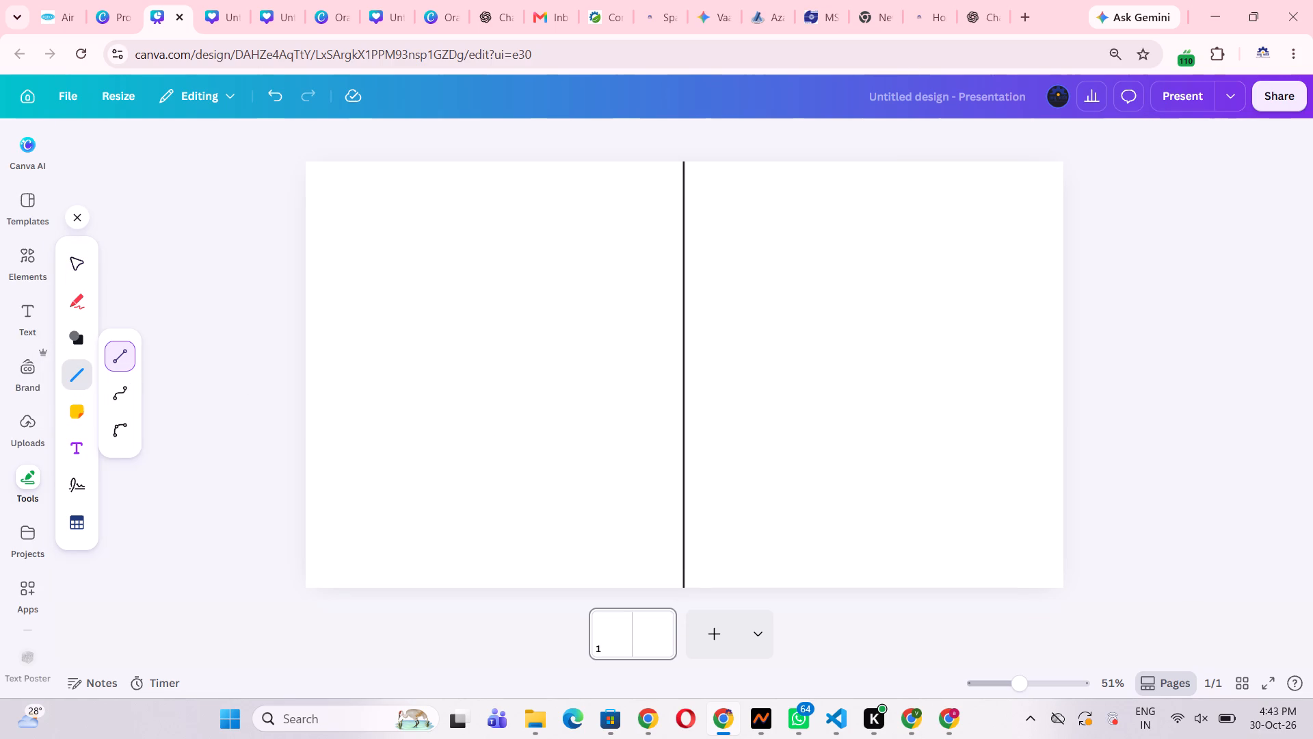
pyautogui.moveTo(684, 376); pyautogui.dragTo(1090, 396)
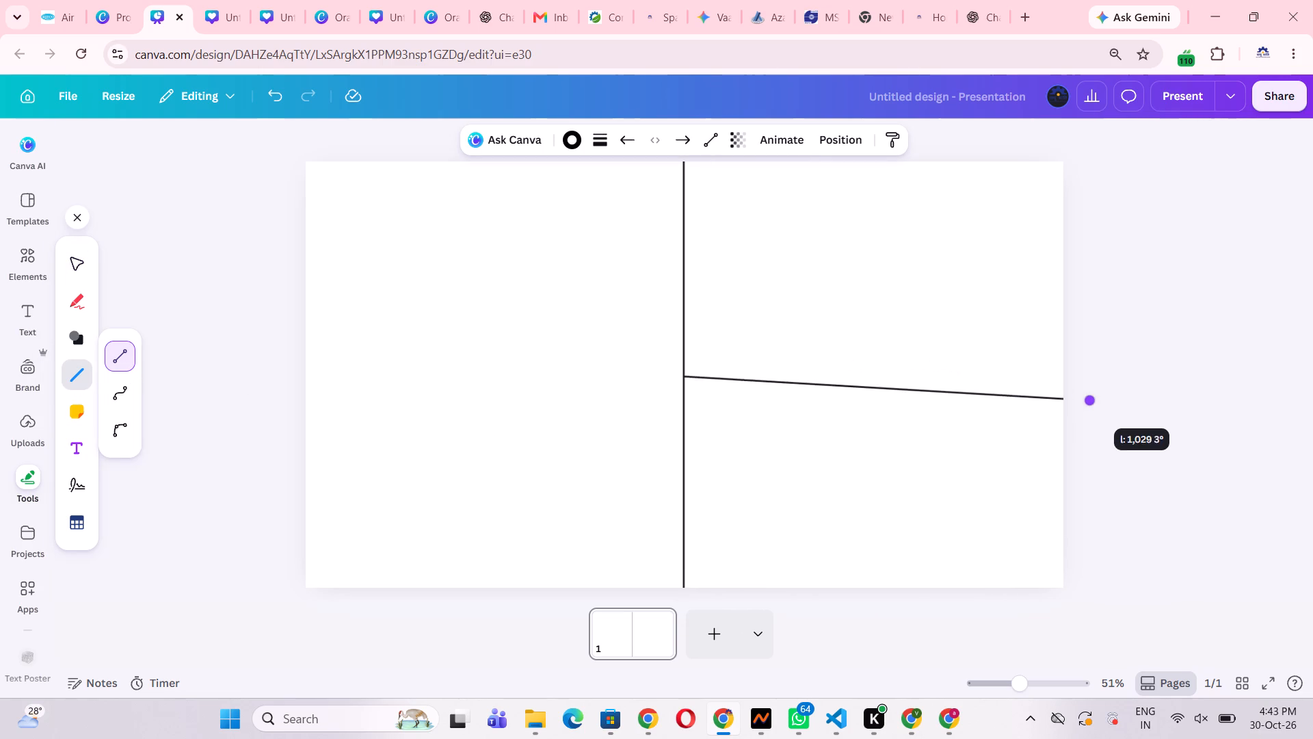
pyautogui.moveTo(1090, 396); pyautogui.dragTo(1091, 372)
pyautogui.click(905, 418)
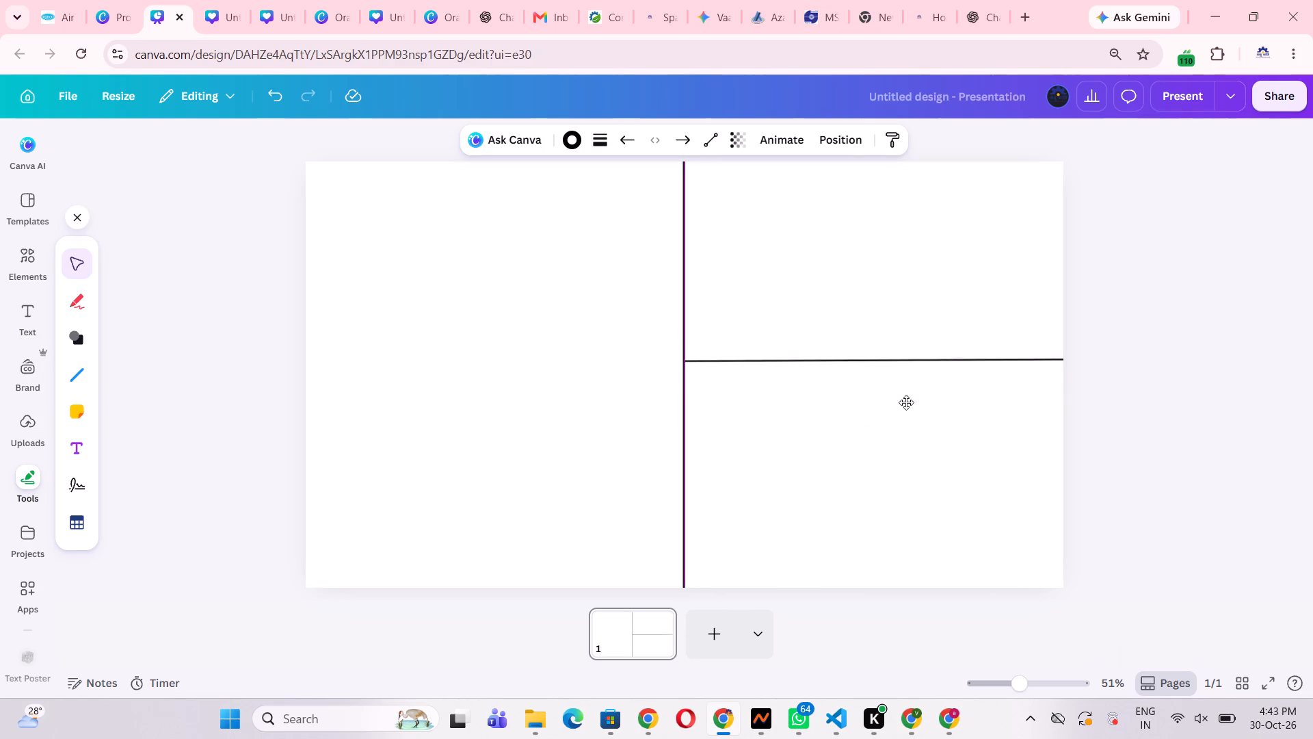
pyautogui.click(955, 471)
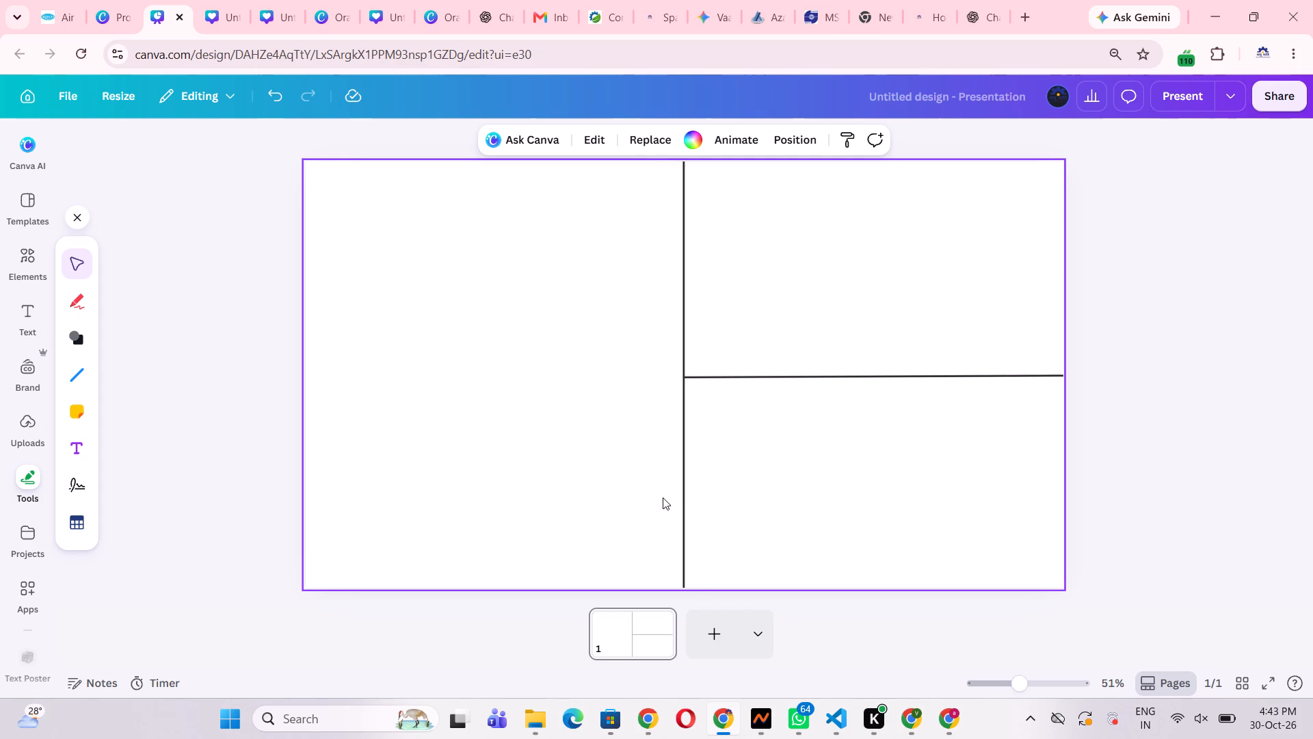
# Move the vertical divider line slightly left of the slide's centre.
pyautogui.moveTo(683, 493); pyautogui.dragTo(630, 510)
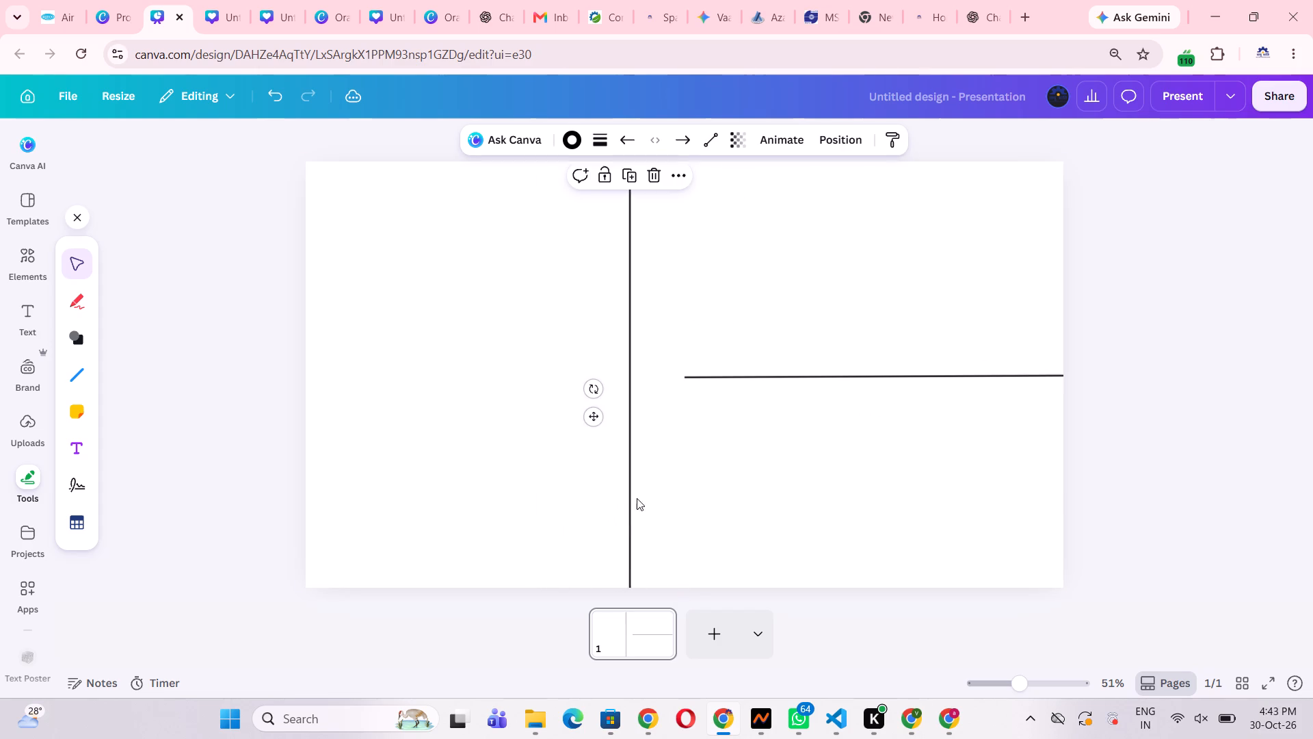
# Move the horizontal line left to meet the vertical divider and extend its right end past the slide edge, about 1,127 long.
pyautogui.moveTo(847, 380); pyautogui.dragTo(798, 380)
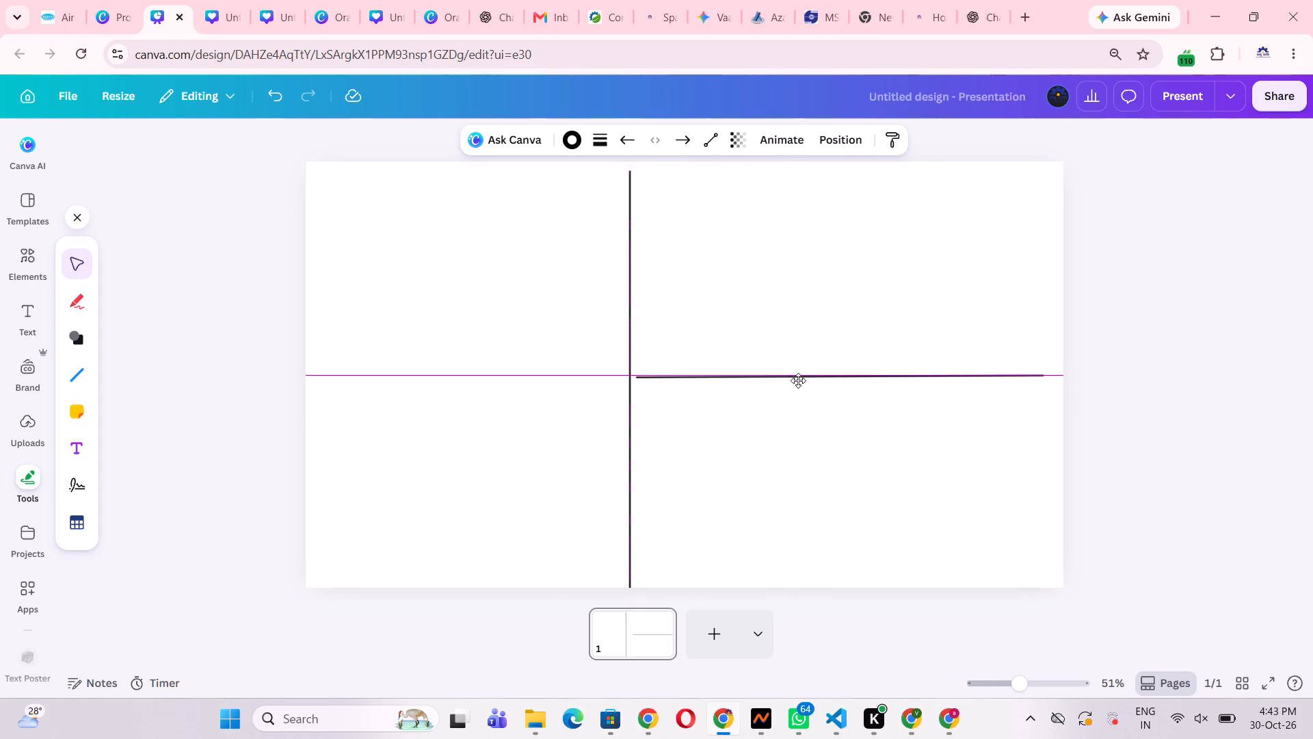
pyautogui.moveTo(798, 380); pyautogui.dragTo(794, 380)
pyautogui.click(905, 454)
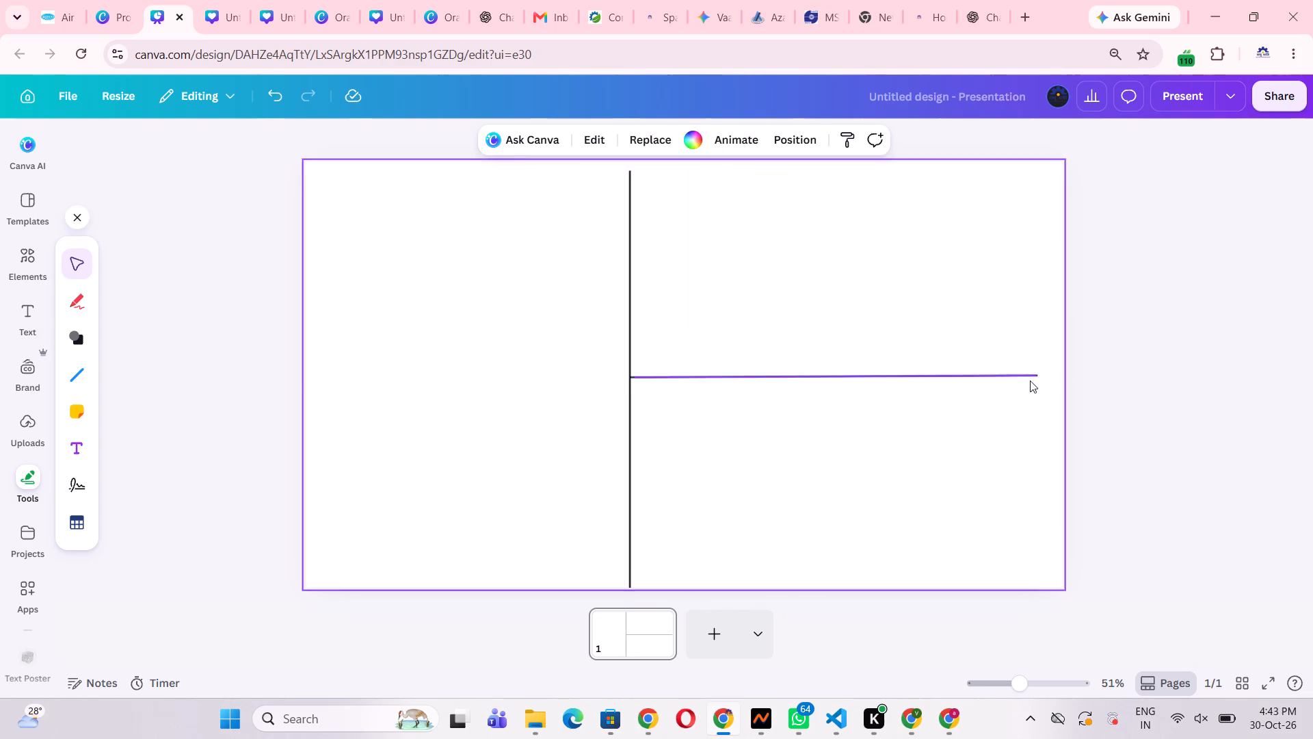
pyautogui.click(1030, 380)
pyautogui.moveTo(1033, 378); pyautogui.dragTo(1068, 376)
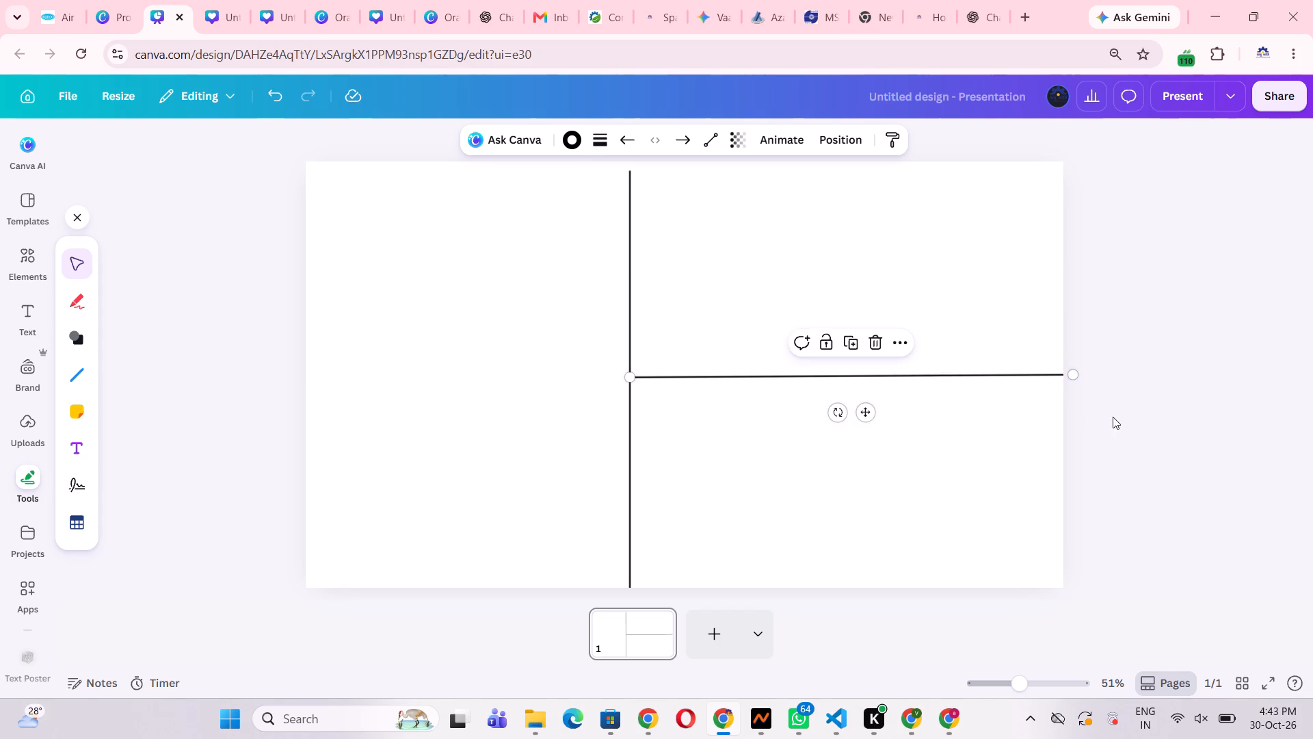
pyautogui.moveTo(1076, 374); pyautogui.dragTo(1077, 383)
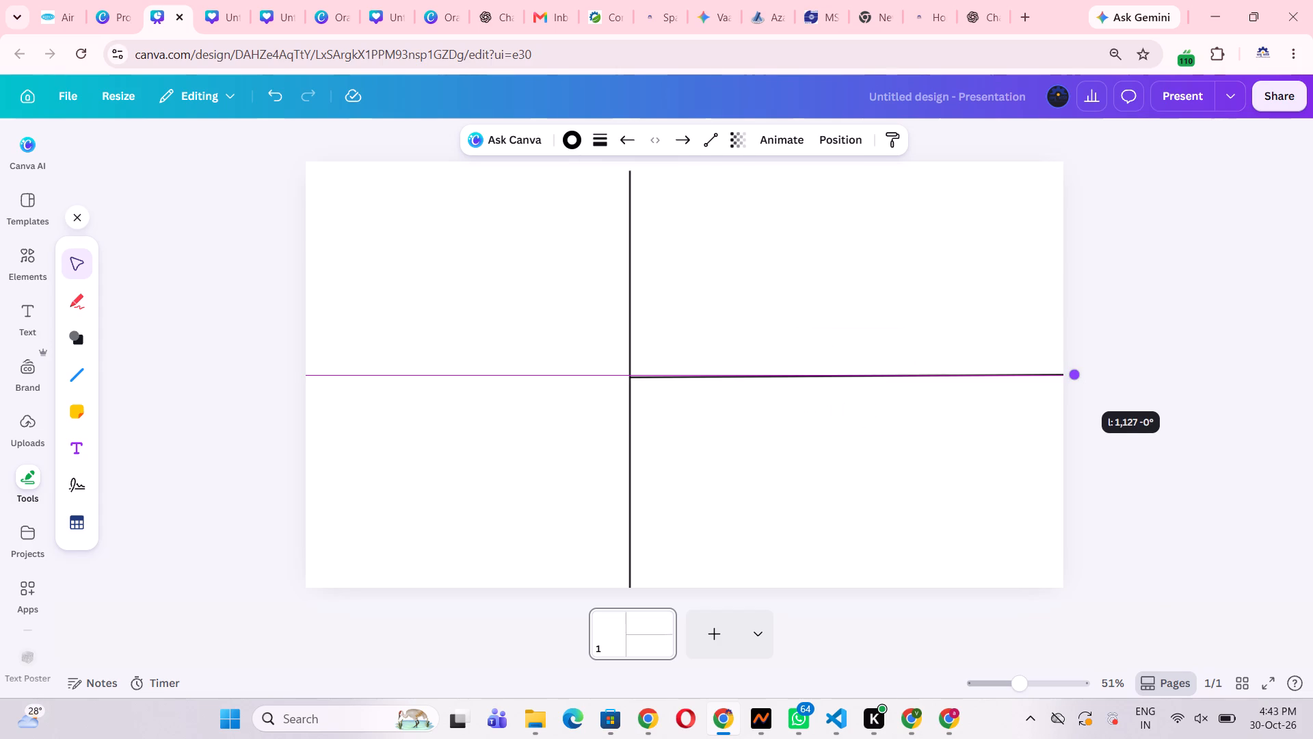
pyautogui.moveTo(1077, 383); pyautogui.dragTo(1077, 384)
pyautogui.click(823, 497)
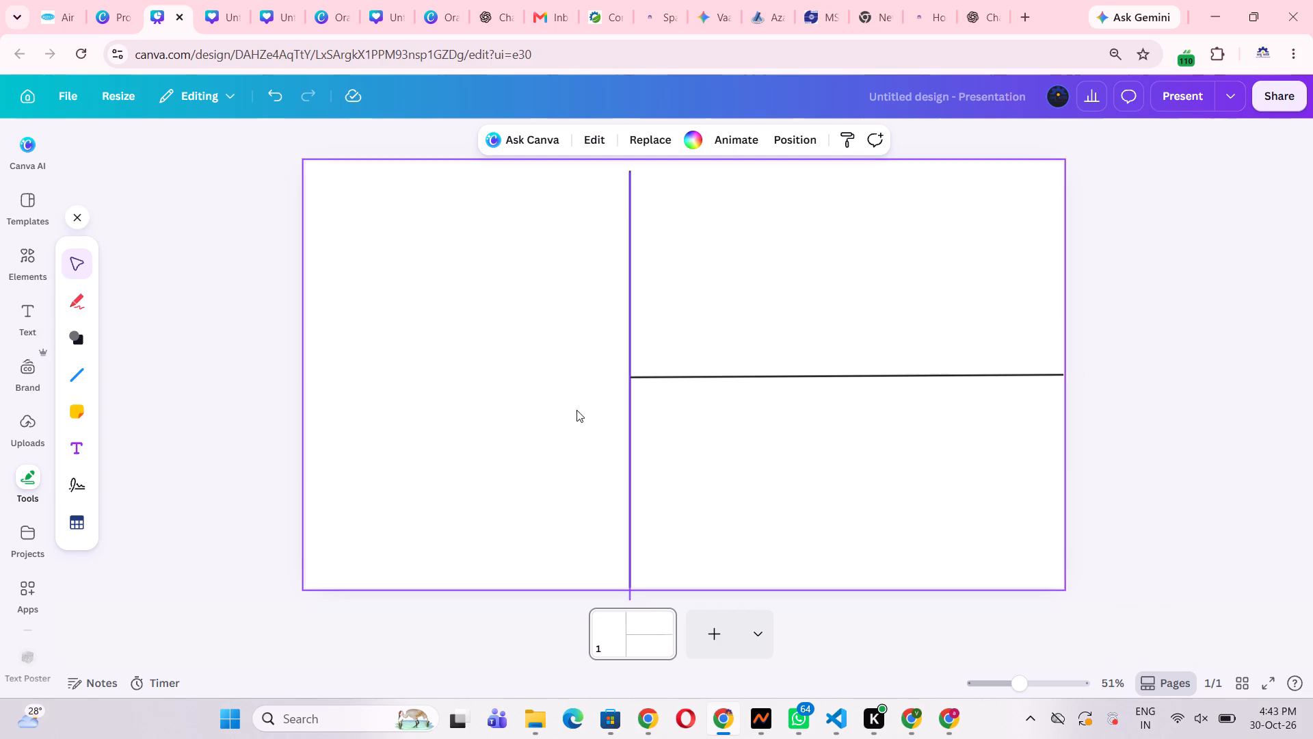
pyautogui.click(807, 472)
pyautogui.click(1154, 471)
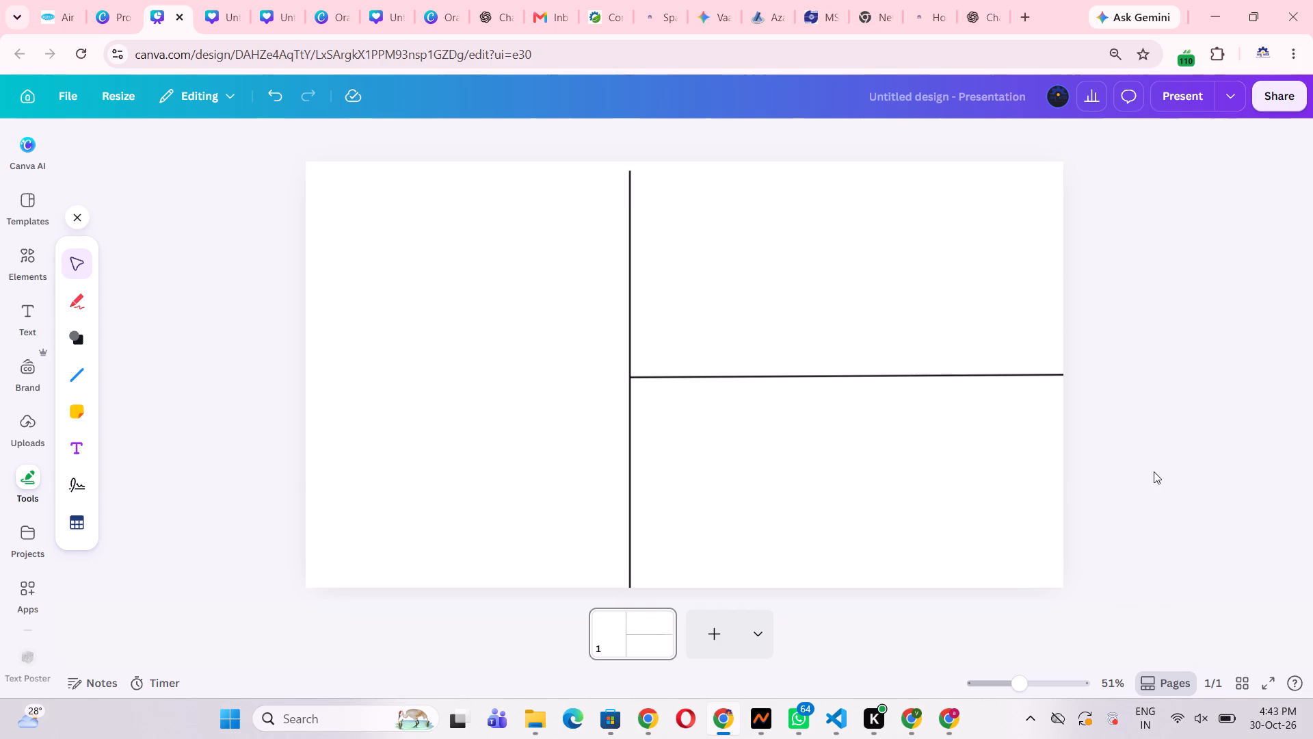
# Extend the vertical divider's upper end past the slide's top edge so the line spans the full slide height.
pyautogui.click(625, 281)
pyautogui.click(671, 229)
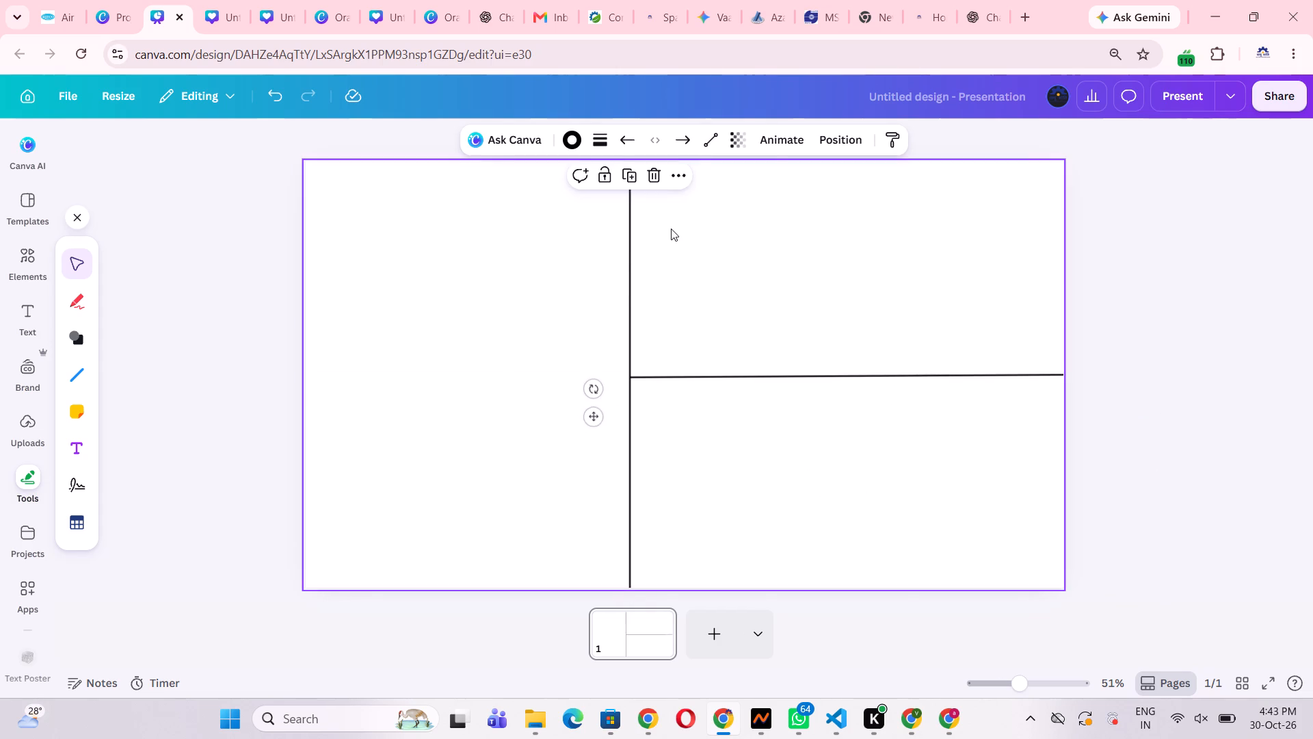
pyautogui.click(633, 207)
pyautogui.scroll(3, 668, 286)
pyautogui.click(593, 178)
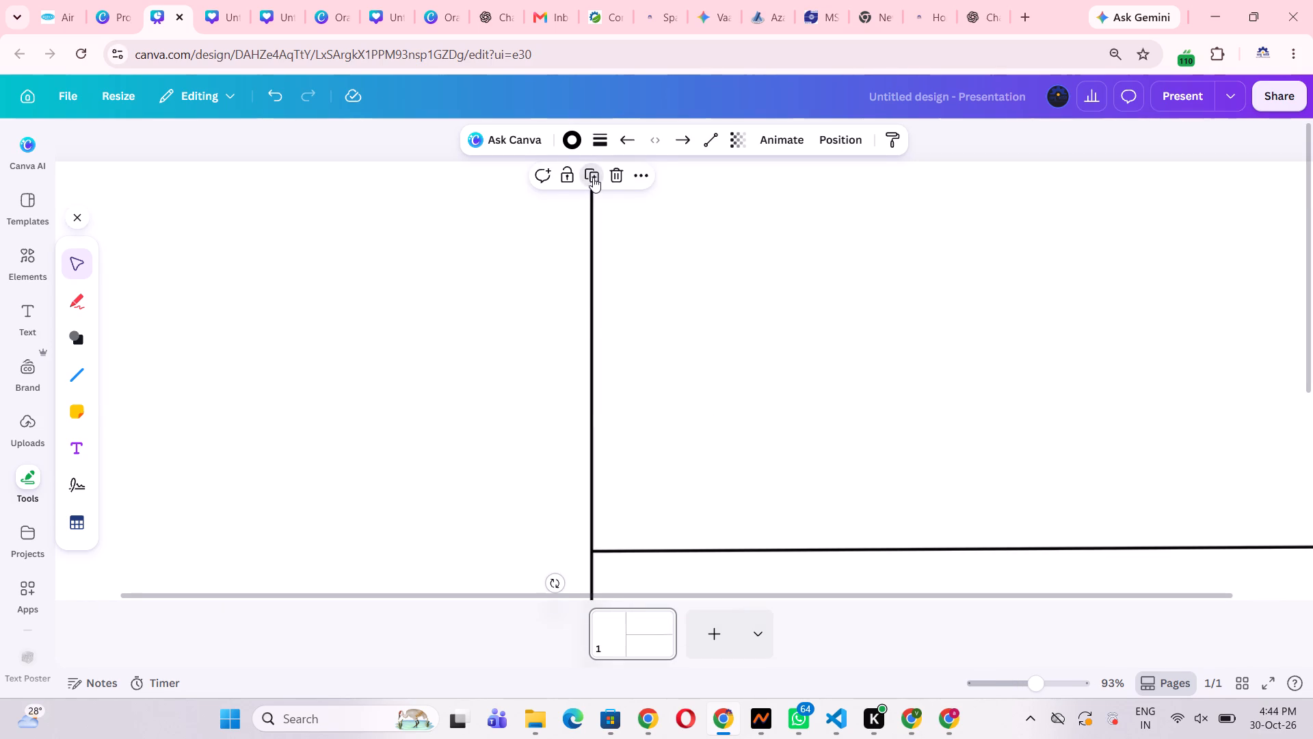
pyautogui.press('Delete')
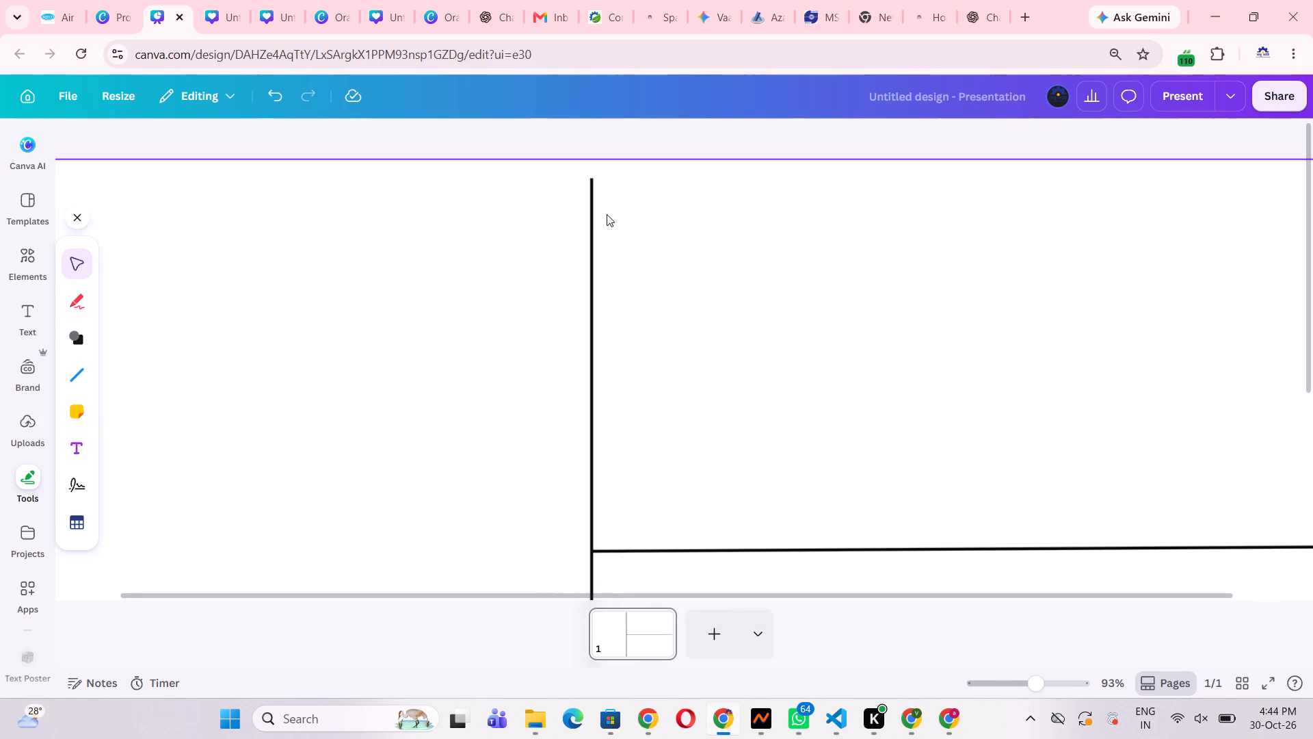
pyautogui.click(594, 197)
pyautogui.scroll(1, 594, 213)
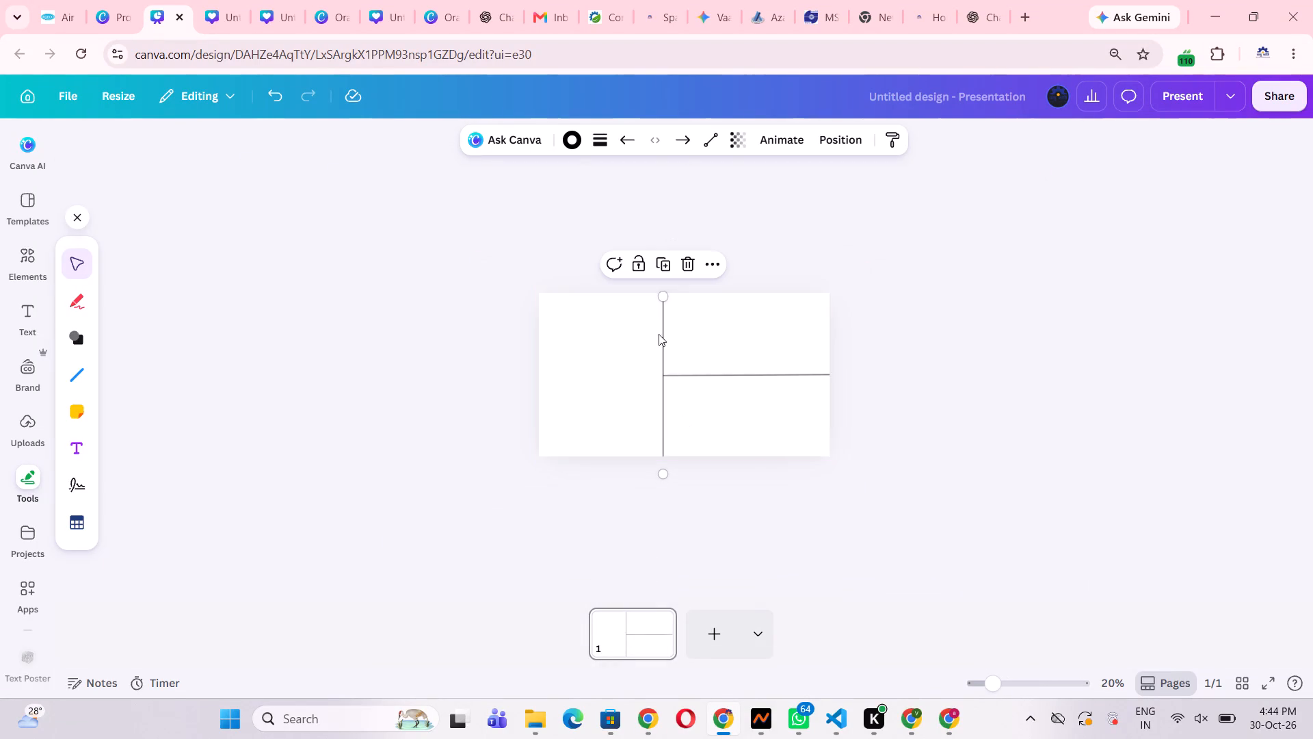
pyautogui.moveTo(664, 297); pyautogui.dragTo(664, 287)
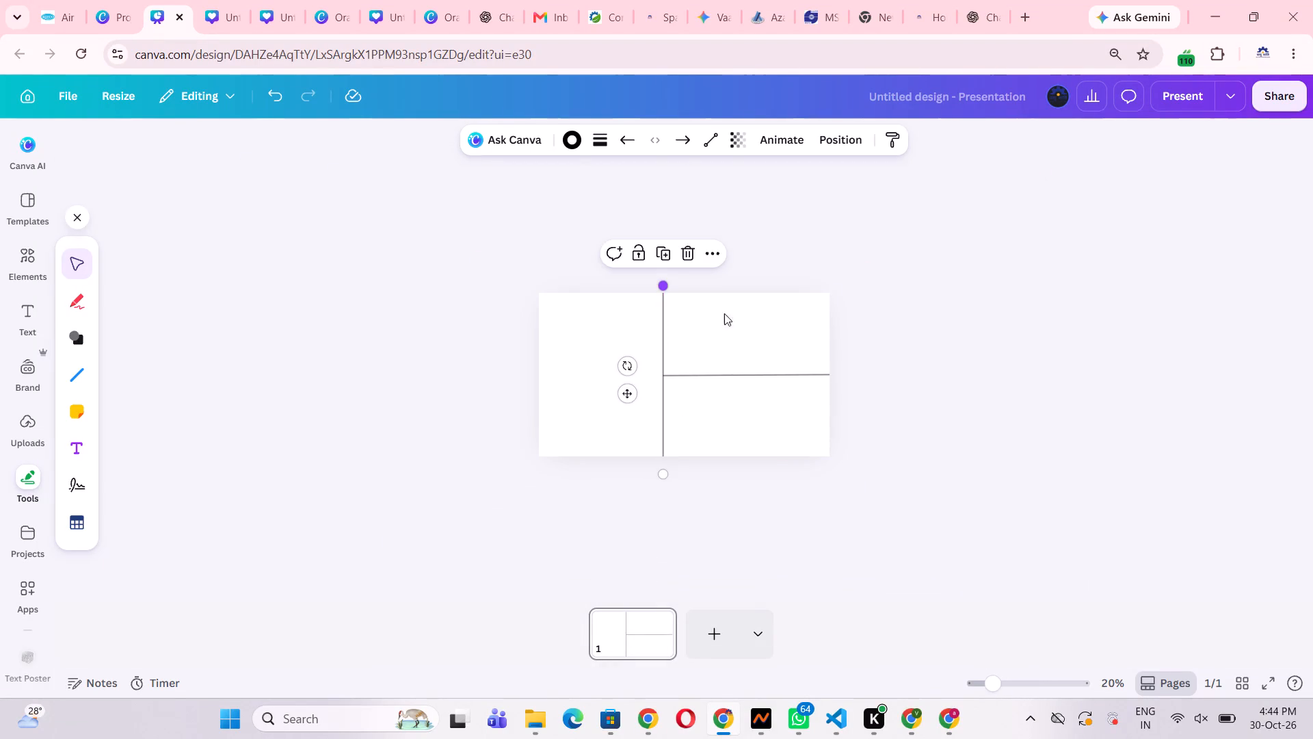
pyautogui.click(953, 358)
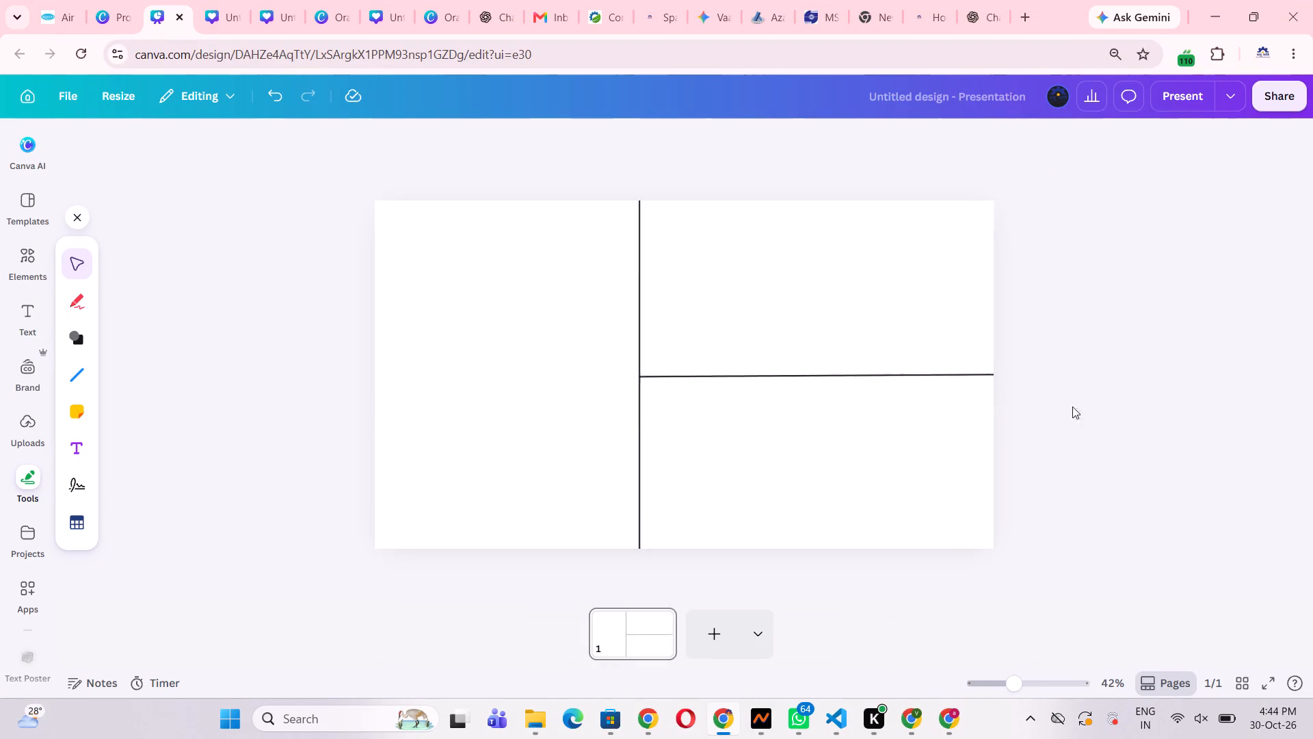
pyautogui.click(1082, 408)
pyautogui.click(1031, 445)
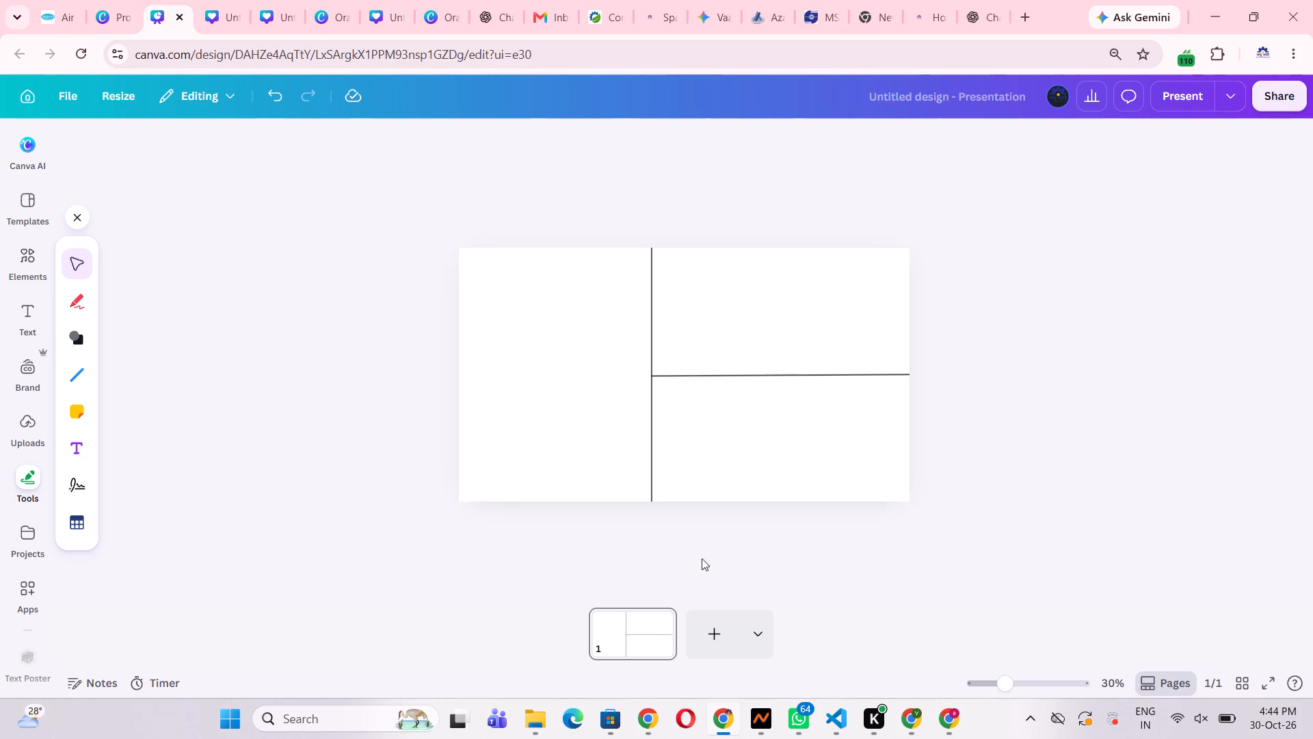
pyautogui.click(315, 473)
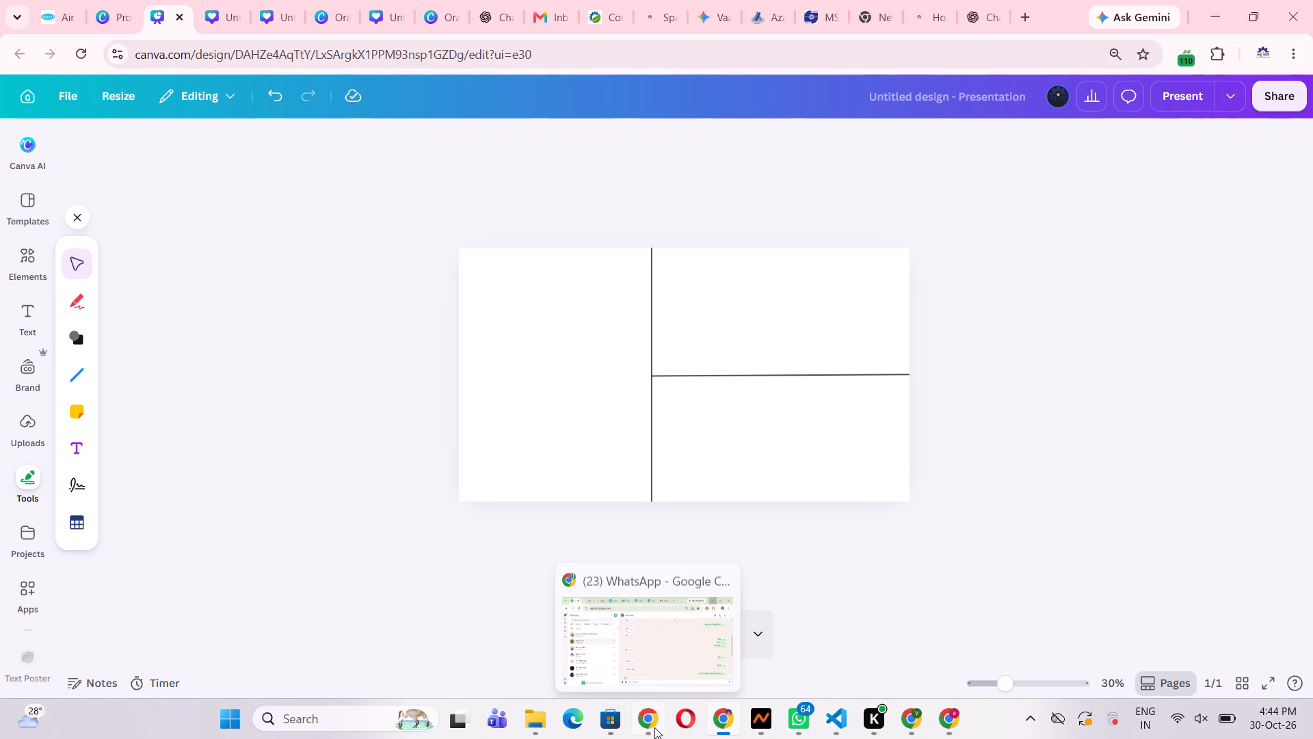
# Open Filter_Bag_Acrylic_TDS from the local technical sheet folder in File Explorer and review its data table and layout.
pyautogui.click(540, 729)
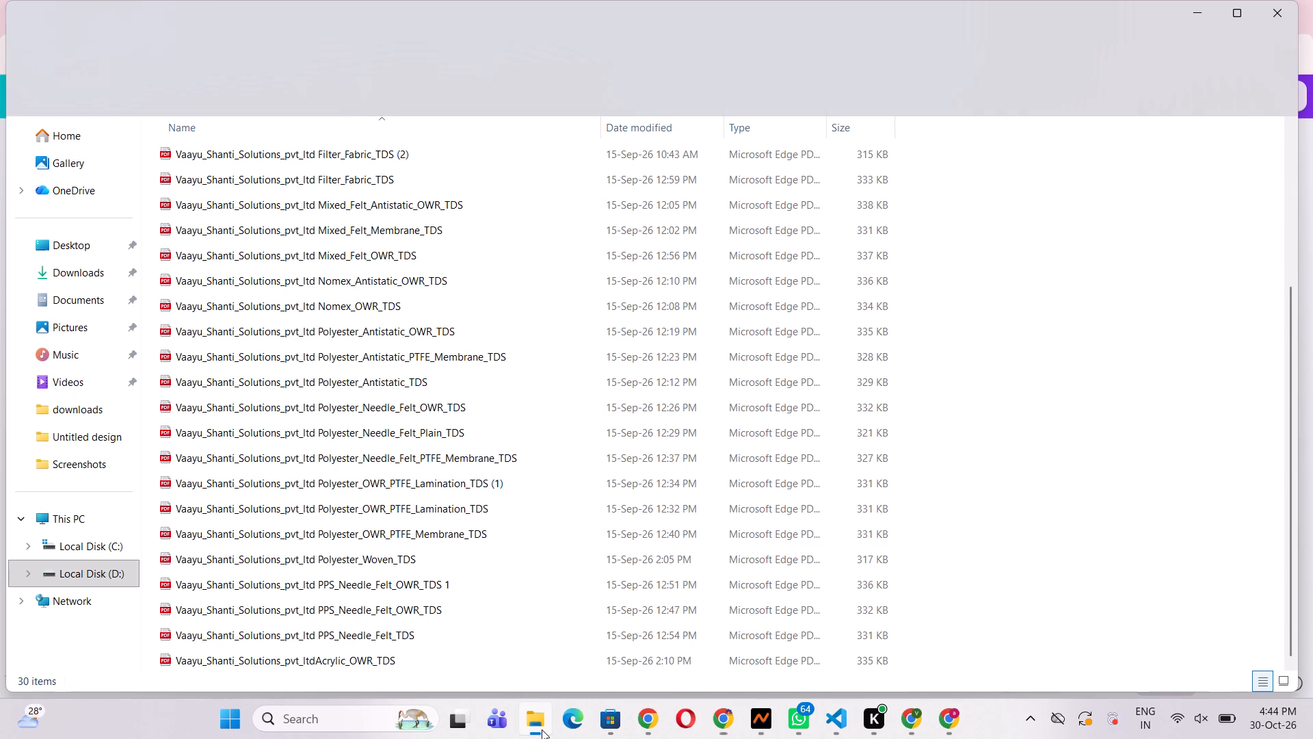
pyautogui.scroll(13, 243, 409)
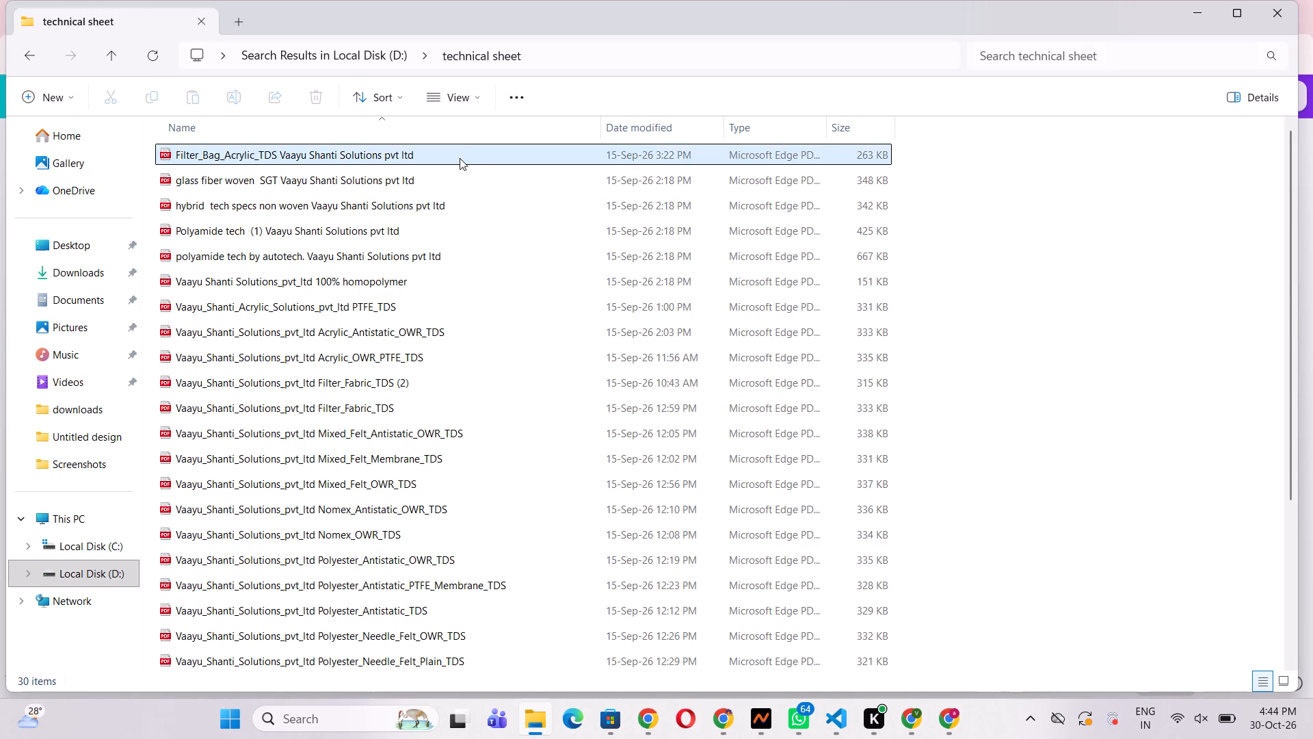
pyautogui.doubleClick(459, 161)
pyautogui.scroll(-3, 529, 281)
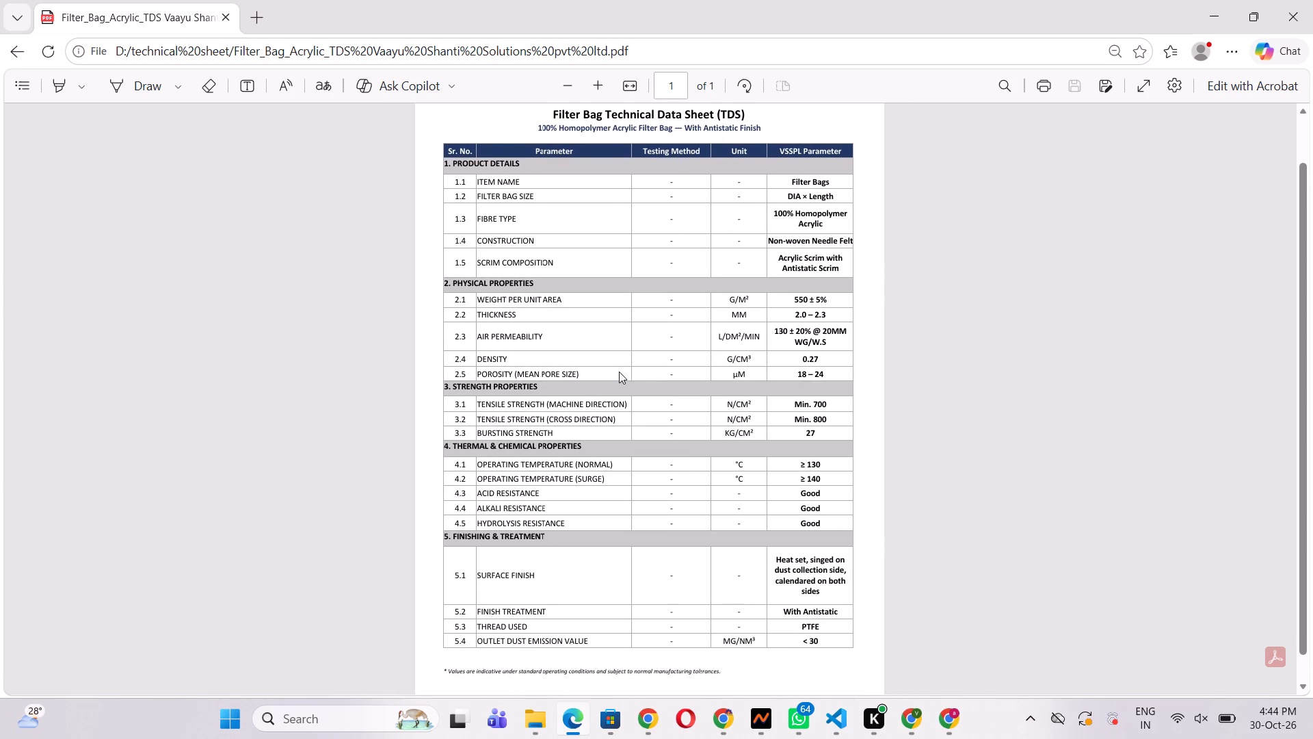
pyautogui.click(155, 343)
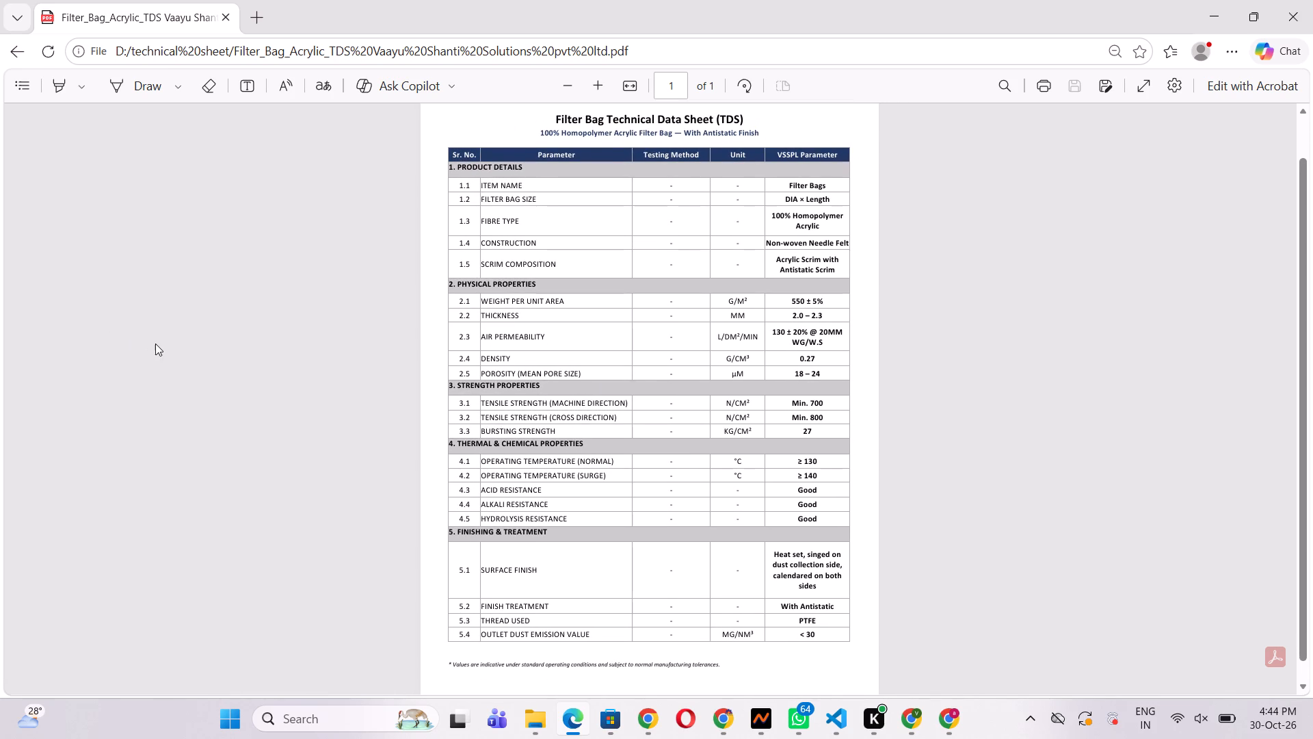
pyautogui.scroll(2, 510, 396)
pyautogui.scroll(-2, 510, 396)
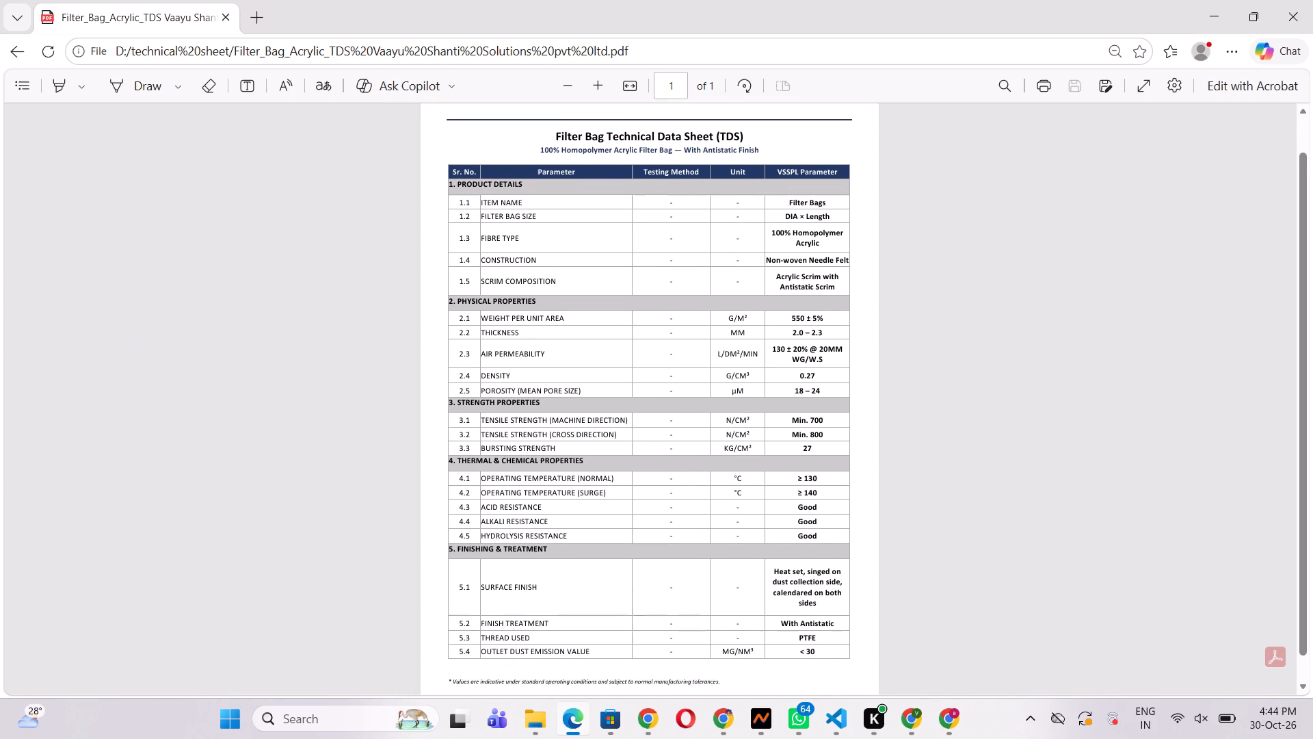
pyautogui.click(1164, 83)
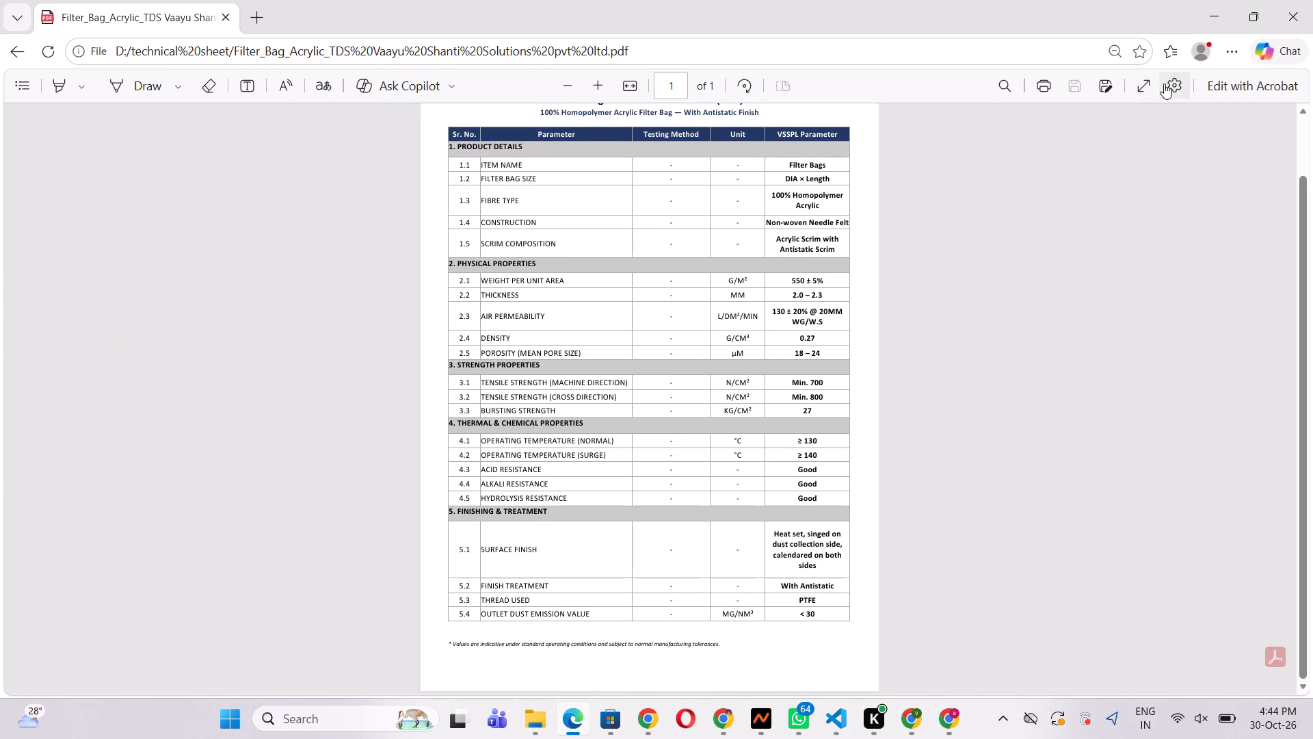
# Leave the acrylic filter bag PDF, look through the files in the technical sheet folder, and return to the Canva design.
pyautogui.click(1137, 283)
pyautogui.click(1227, 21)
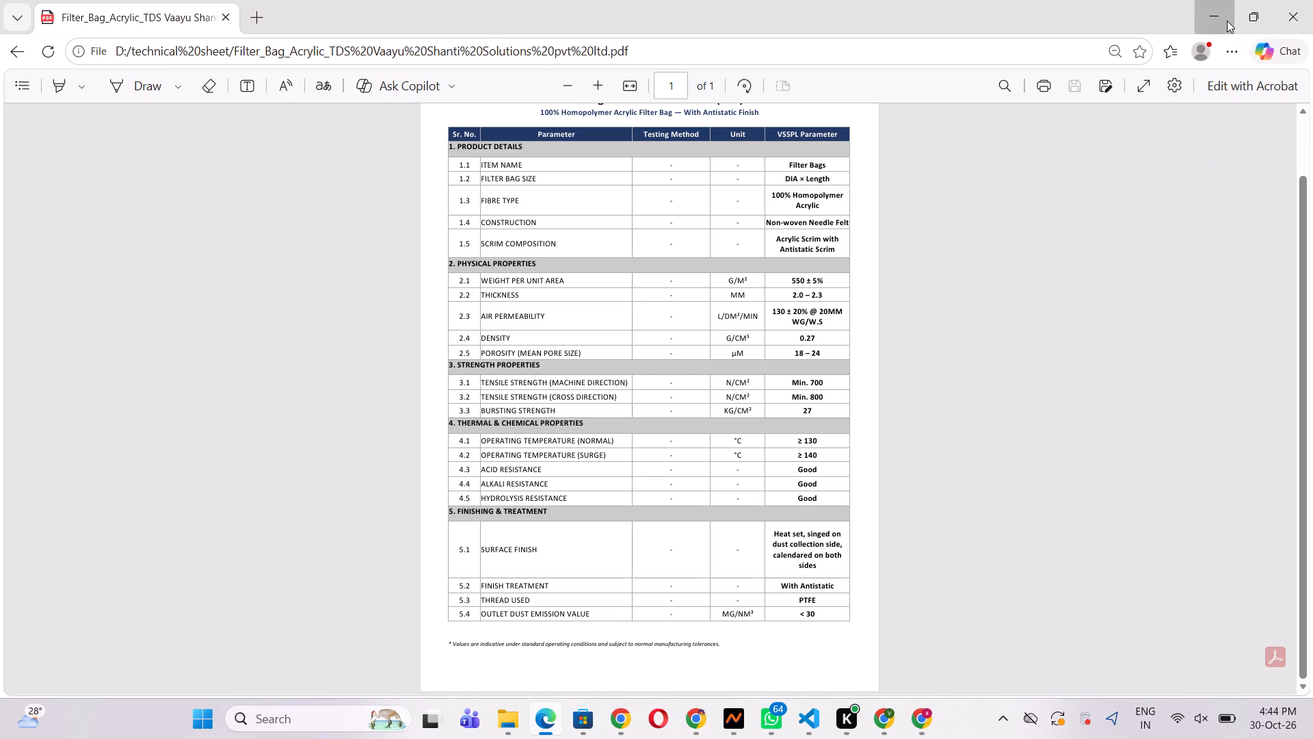
pyautogui.click(1035, 430)
pyautogui.scroll(-9, 505, 395)
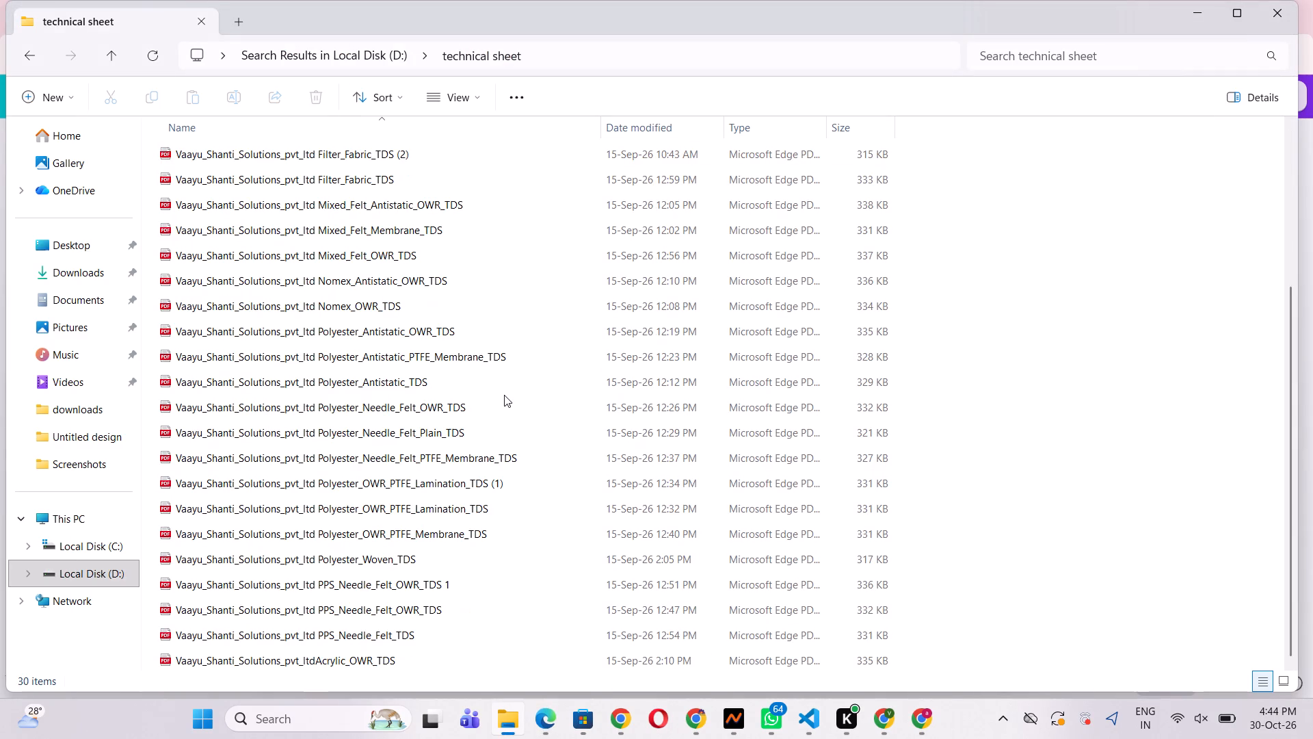
pyautogui.scroll(5, 518, 429)
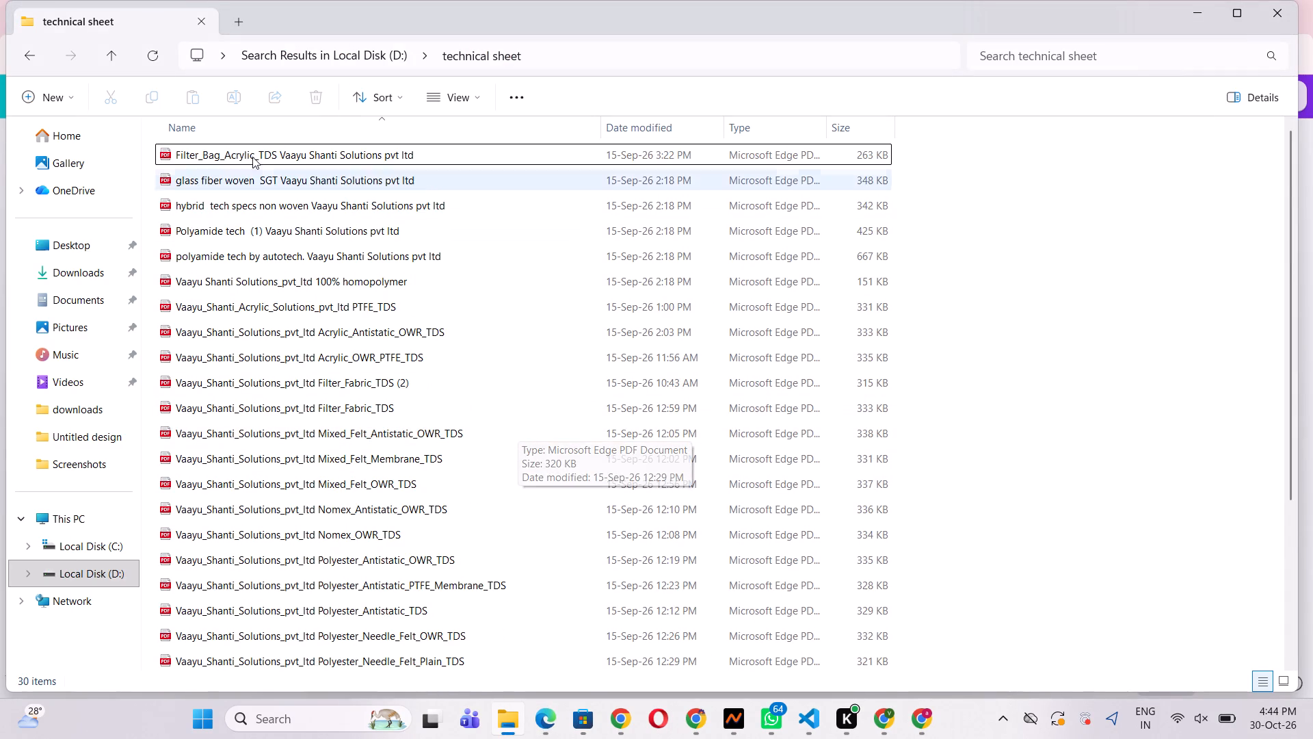
pyautogui.click(1194, 21)
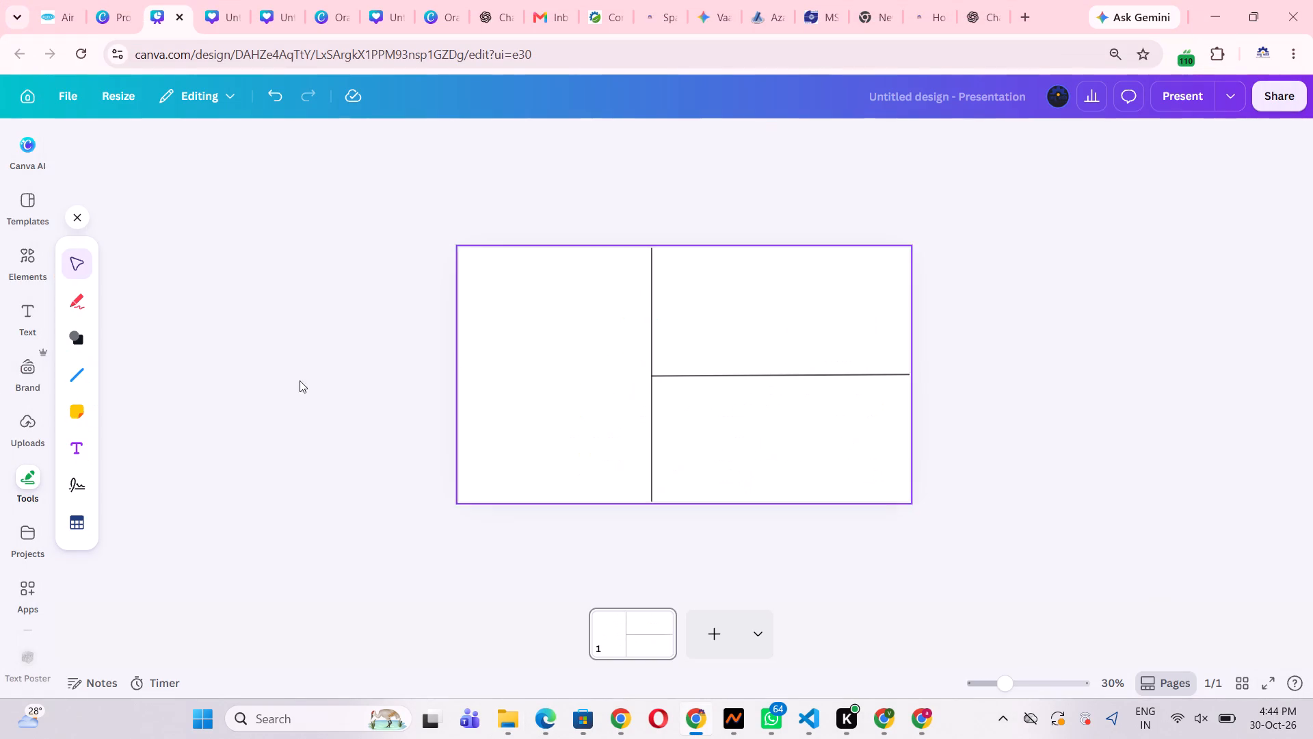
# Look for the technical sheets among the Canva uploads' folders and files, opening the Catlogue Vaayu shanti PDF.
pyautogui.click(27, 429)
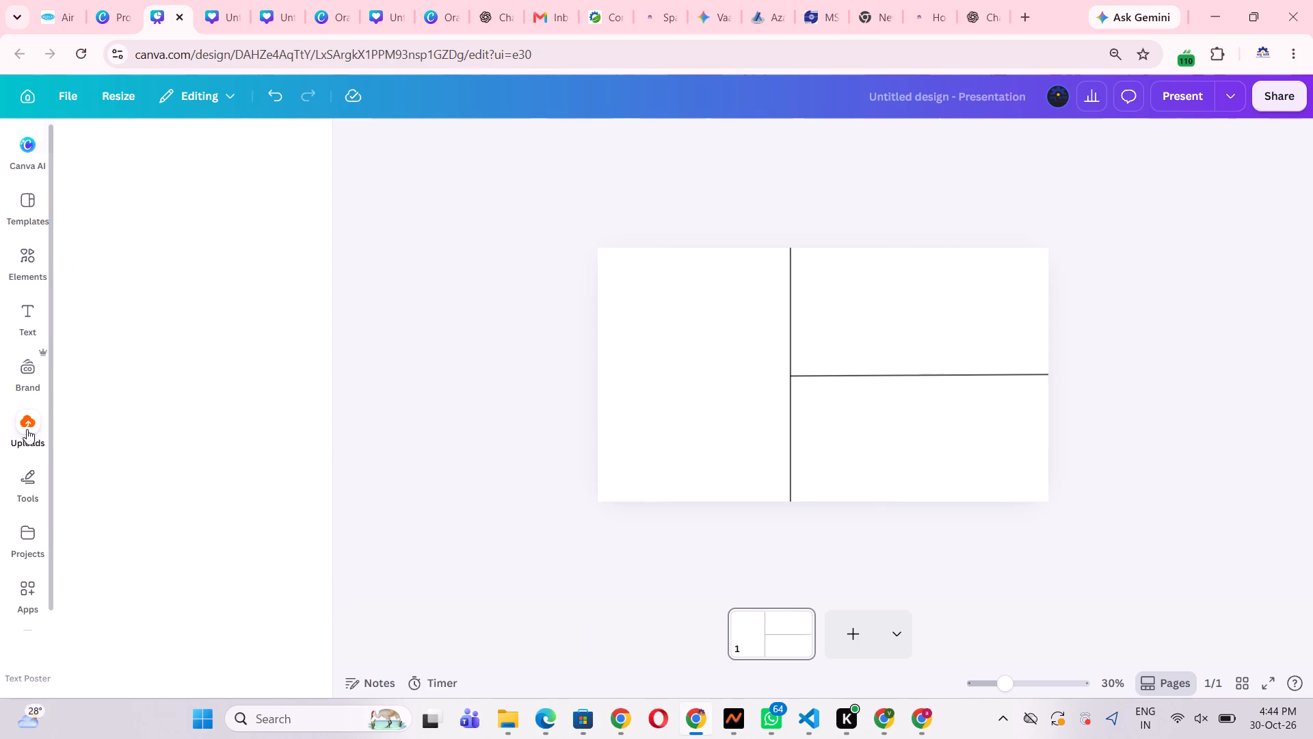
pyautogui.click(135, 153)
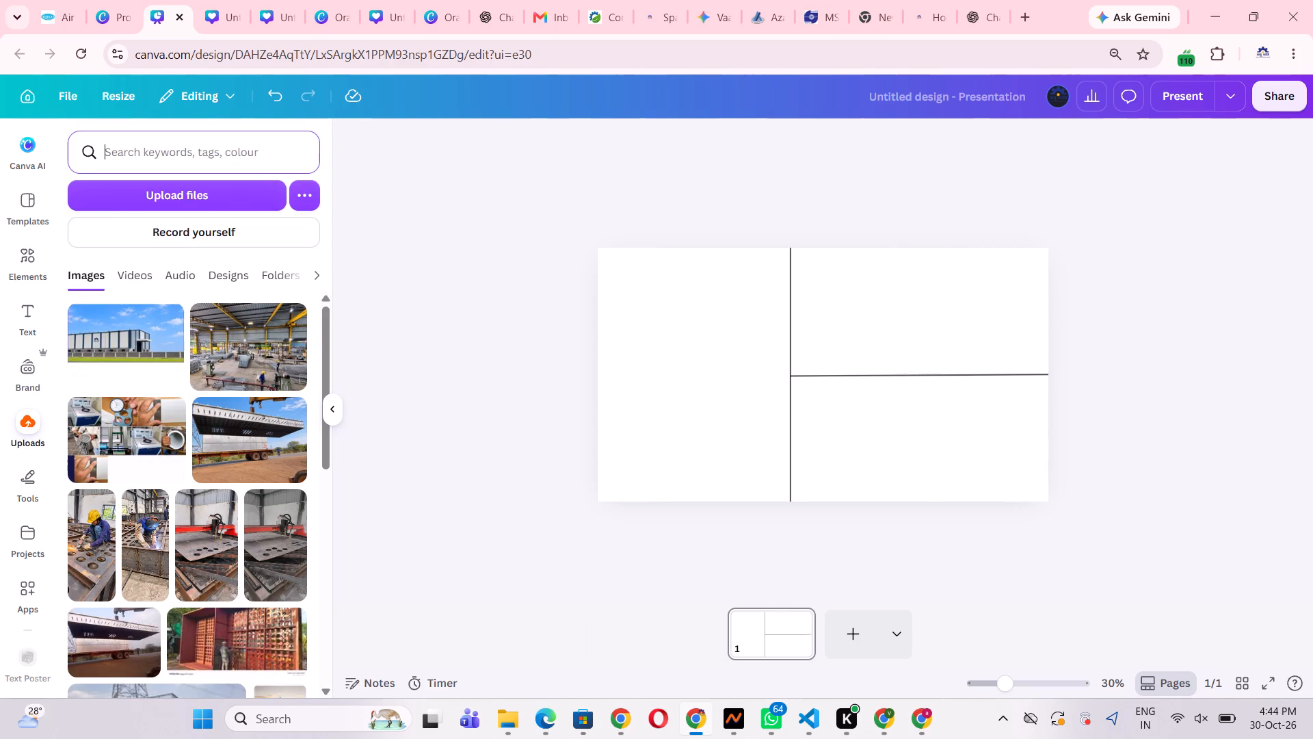
pyautogui.click(278, 278)
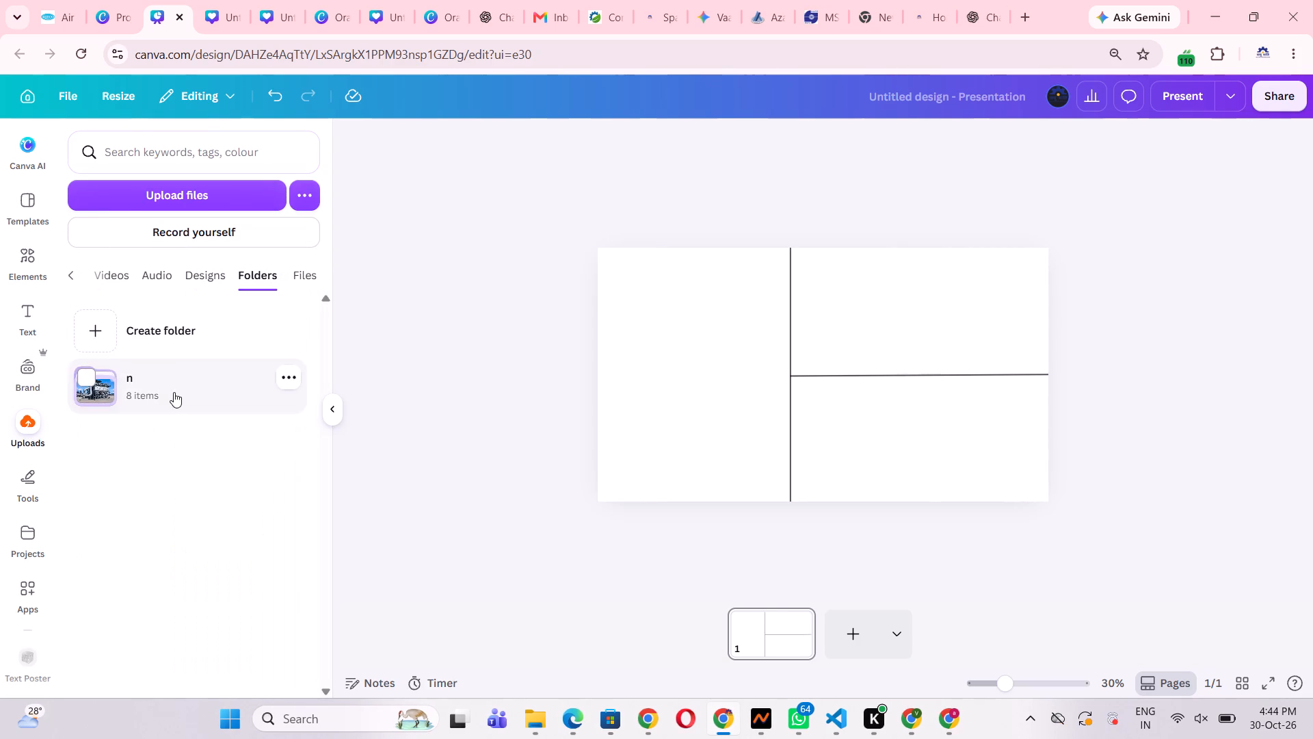
pyautogui.click(186, 487)
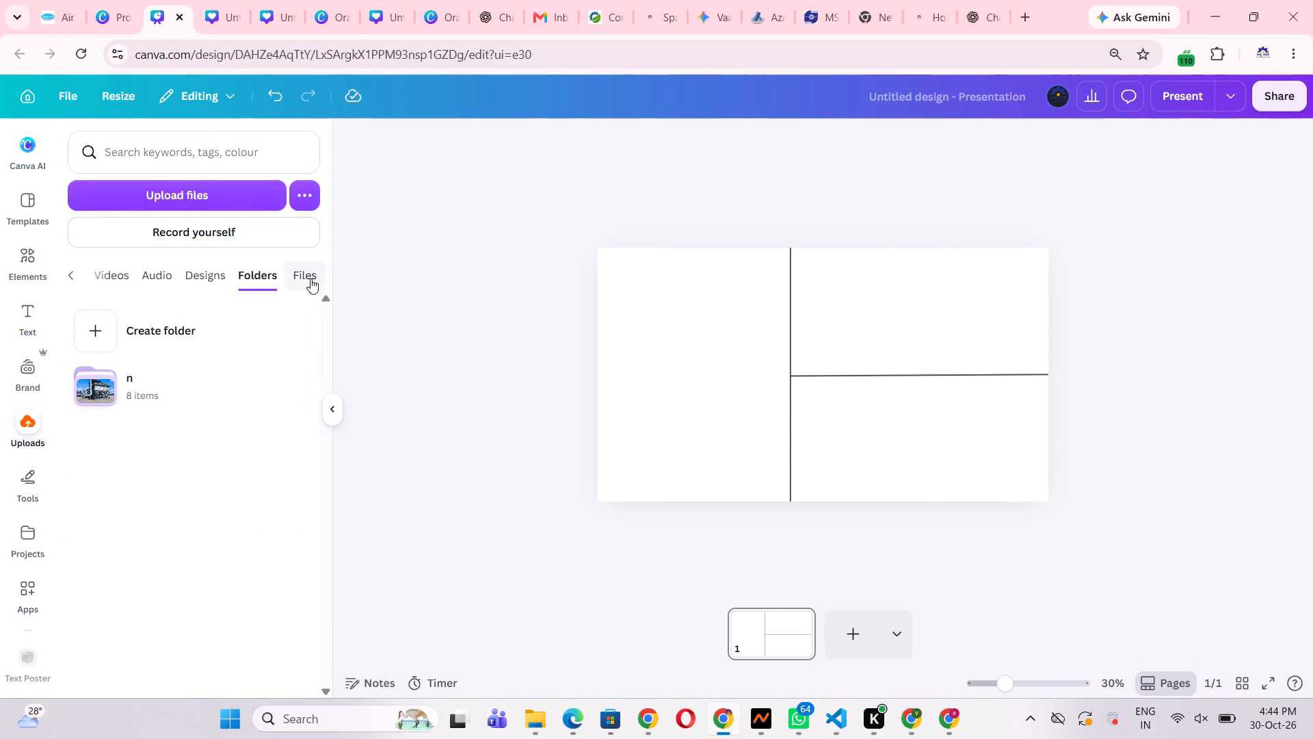
pyautogui.click(310, 278)
pyautogui.click(142, 366)
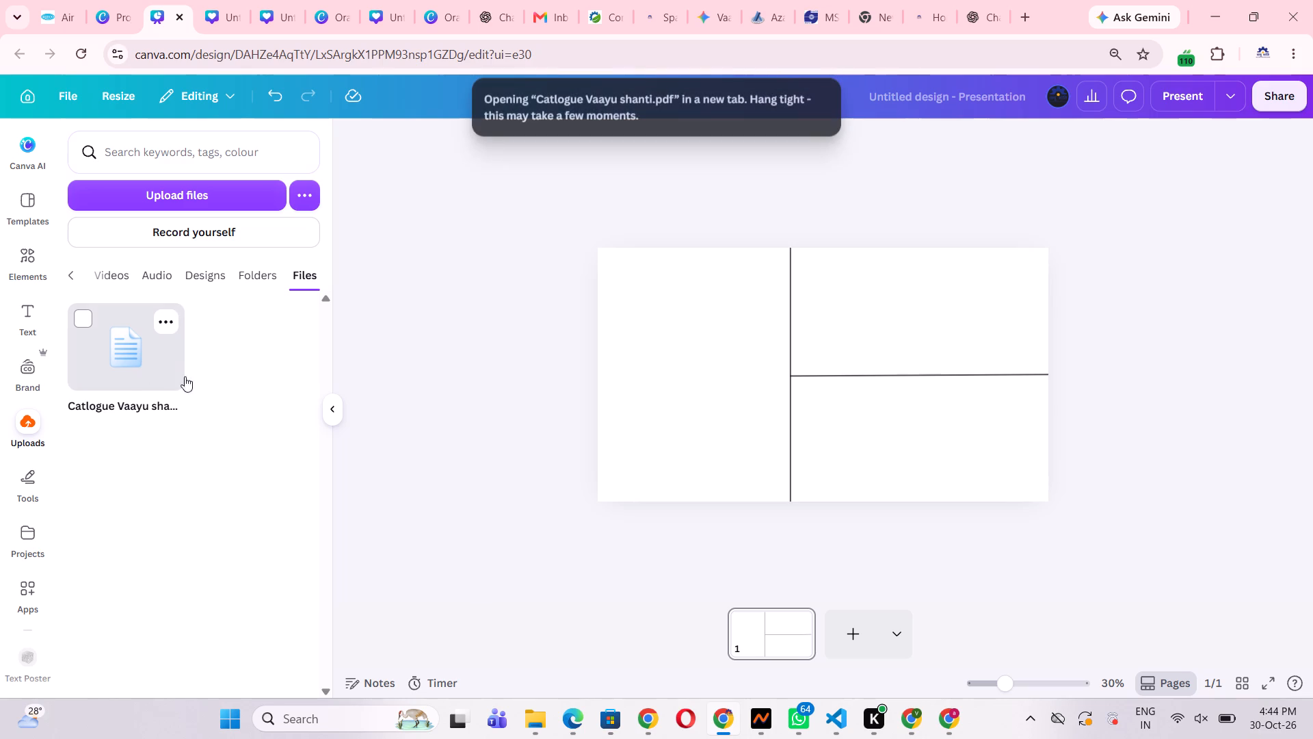
# Search the Canva uploads for "technical".
pyautogui.click(174, 140)
pyautogui.write('technical')
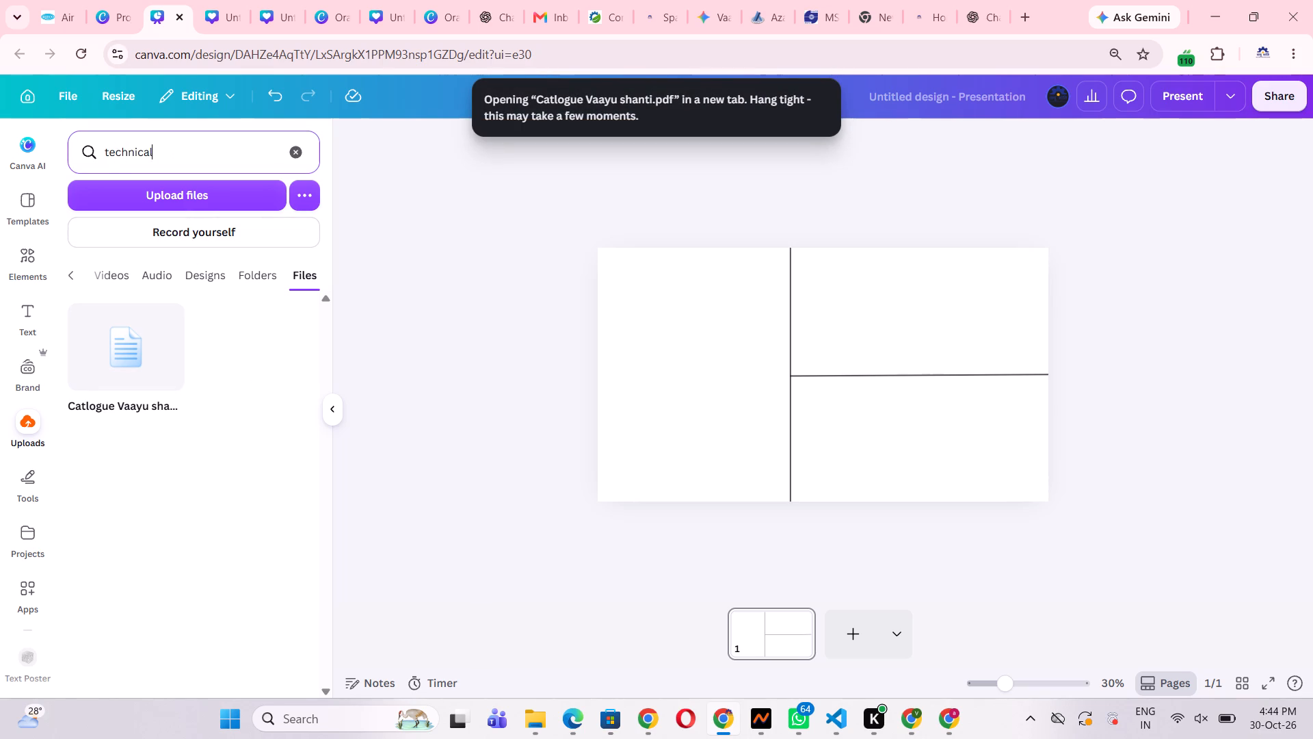
pyautogui.press('Return')
pyautogui.scroll(-4, 170, 437)
pyautogui.scroll(4, 178, 445)
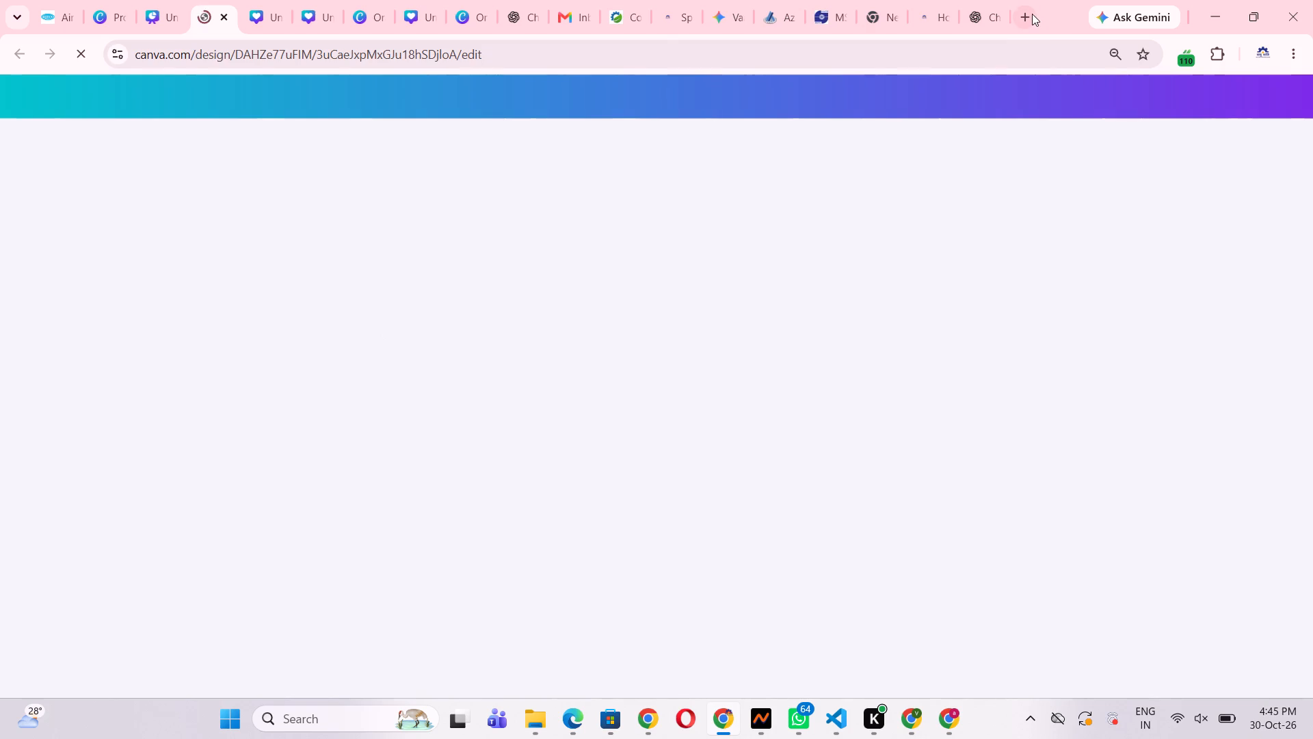
# Search the web in a new tab for "bulk pdf to jpg" and open the PDF24 Tools PDF to JPG converter.
pyautogui.click(1032, 14)
pyautogui.write('bil')
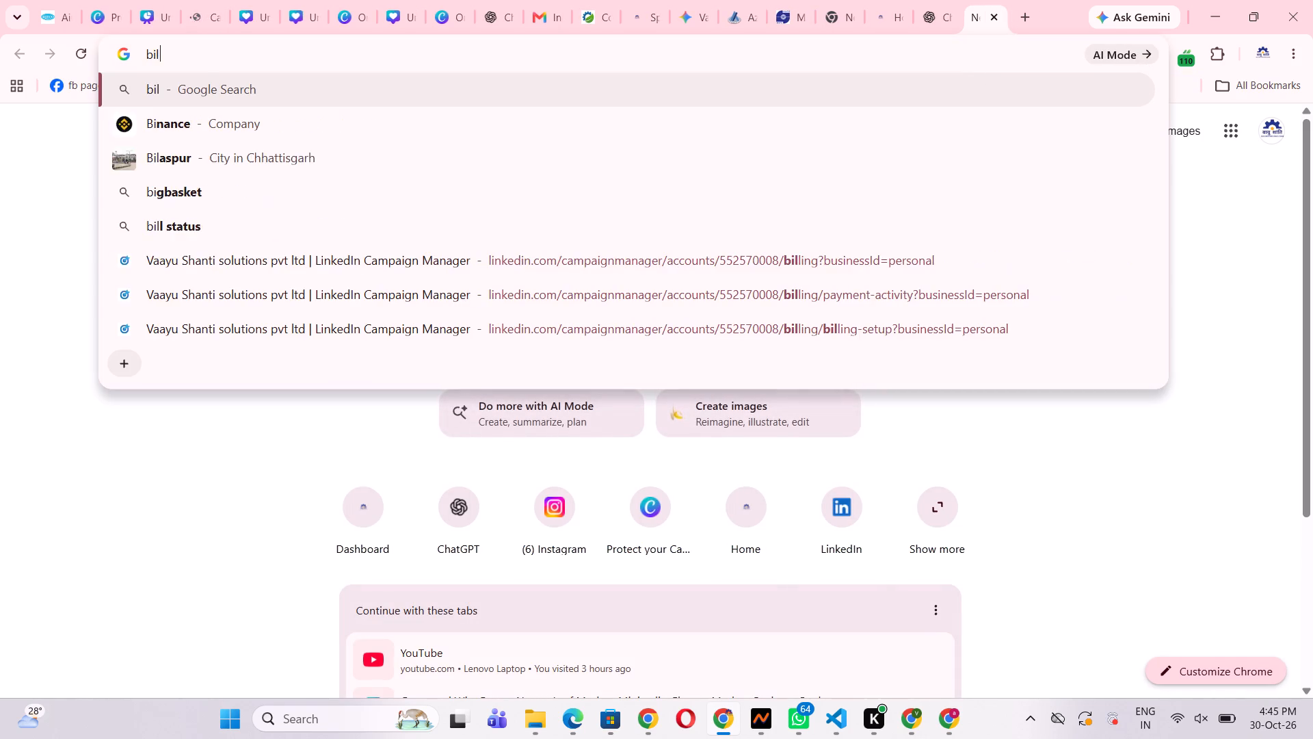
pyautogui.press('BackSpace')
pyautogui.press('BackSpace')
pyautogui.write('ulk pdf to')
pyautogui.press('space')
pyautogui.write('jpg')
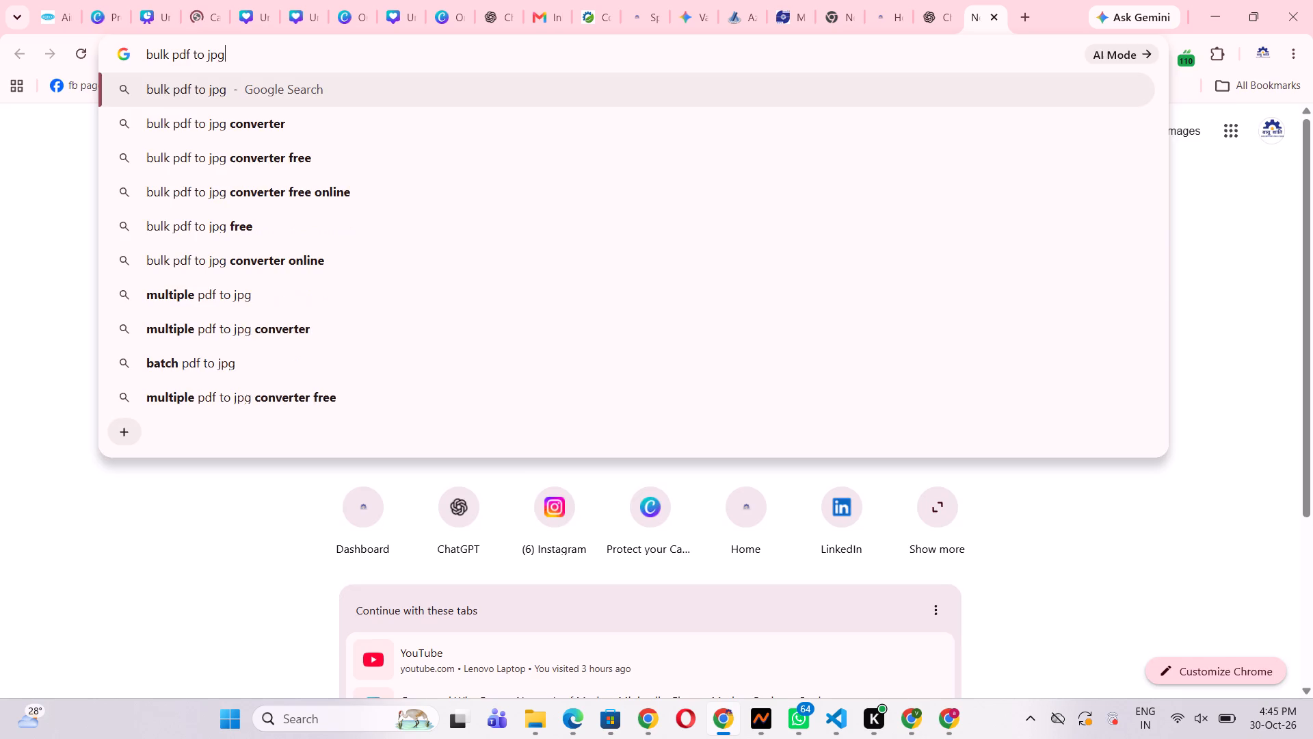
pyautogui.press('Return')
pyautogui.click(442, 271)
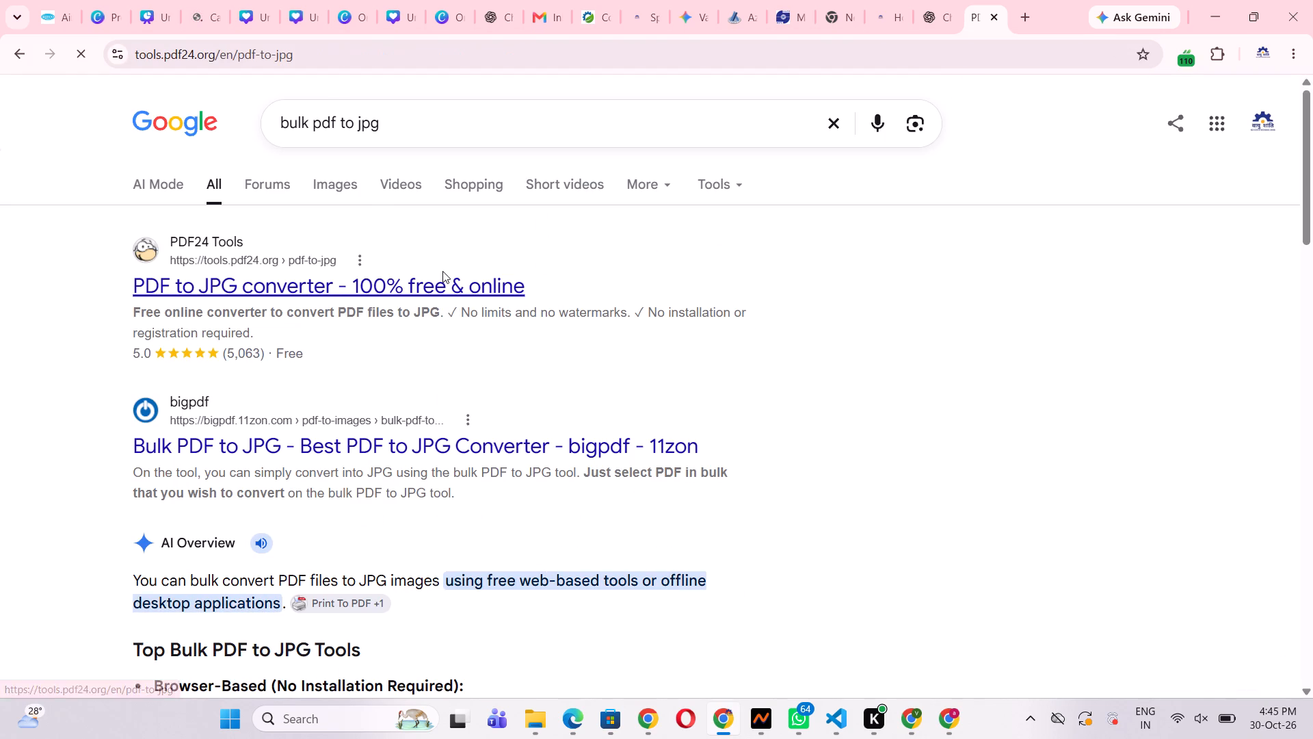
# Load all PDFs from the technical sheet folder on Local Disk (D:) into the PDF to JPG converter.
pyautogui.click(613, 415)
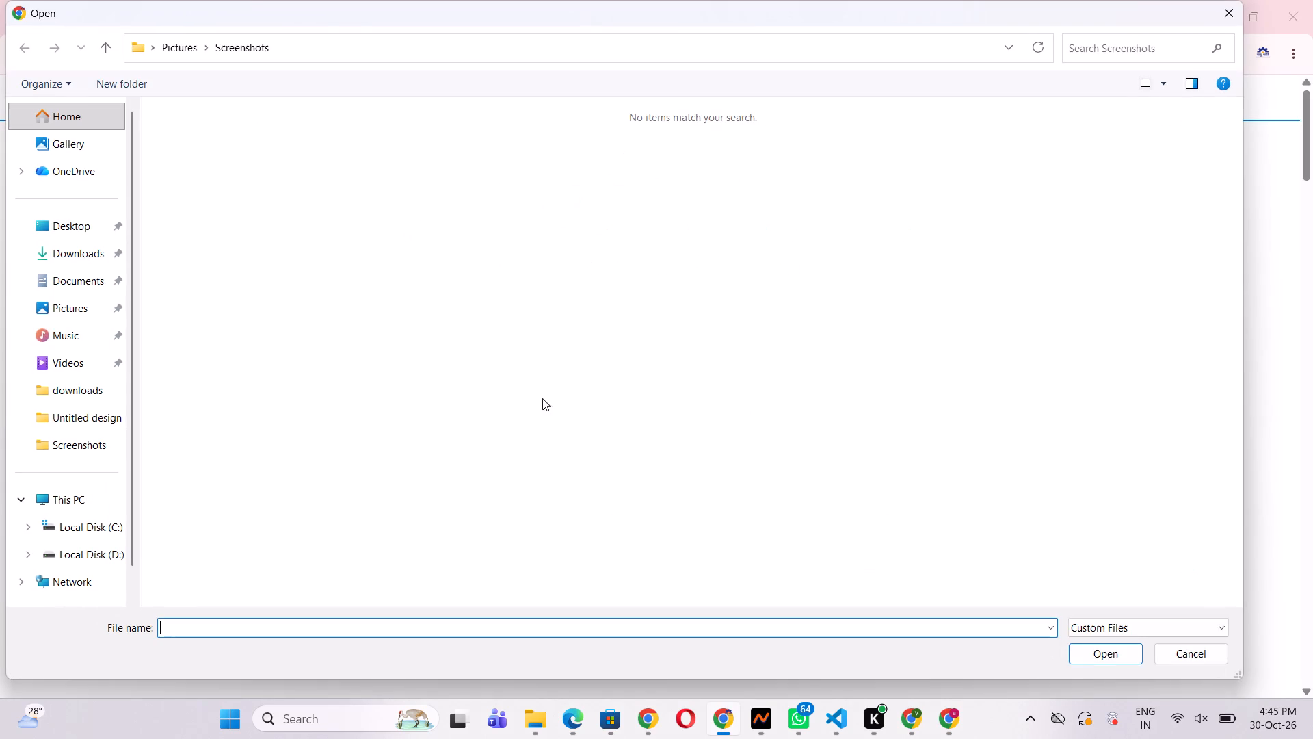
pyautogui.click(59, 552)
pyautogui.click(1142, 49)
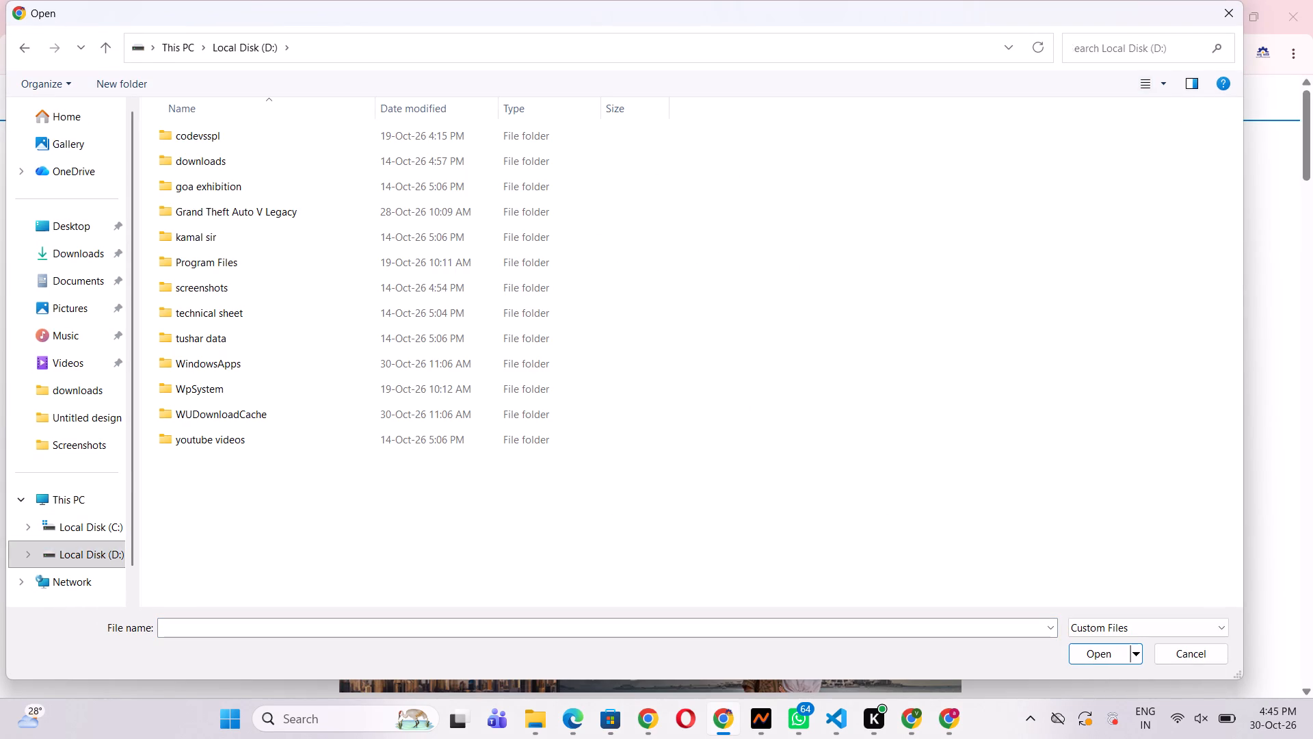
pyautogui.write('technical')
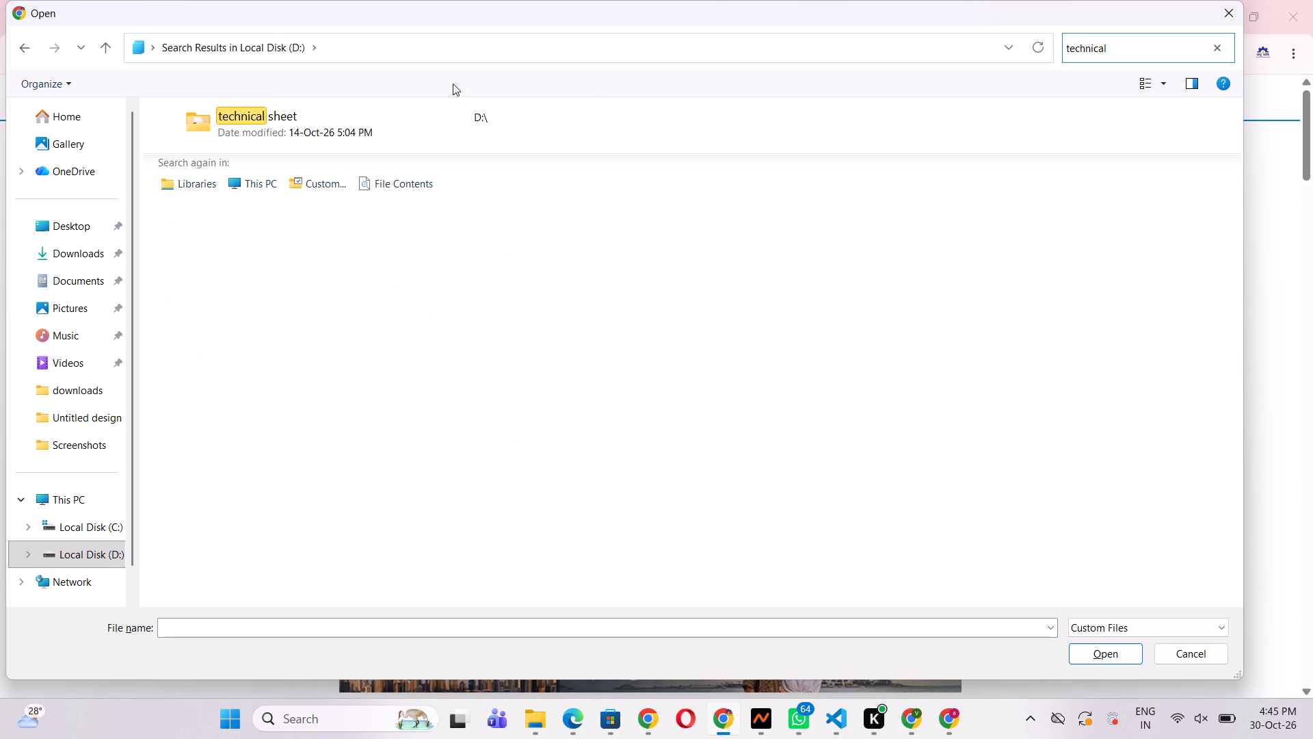
pyautogui.doubleClick(393, 122)
pyautogui.scroll(6, 157, 148)
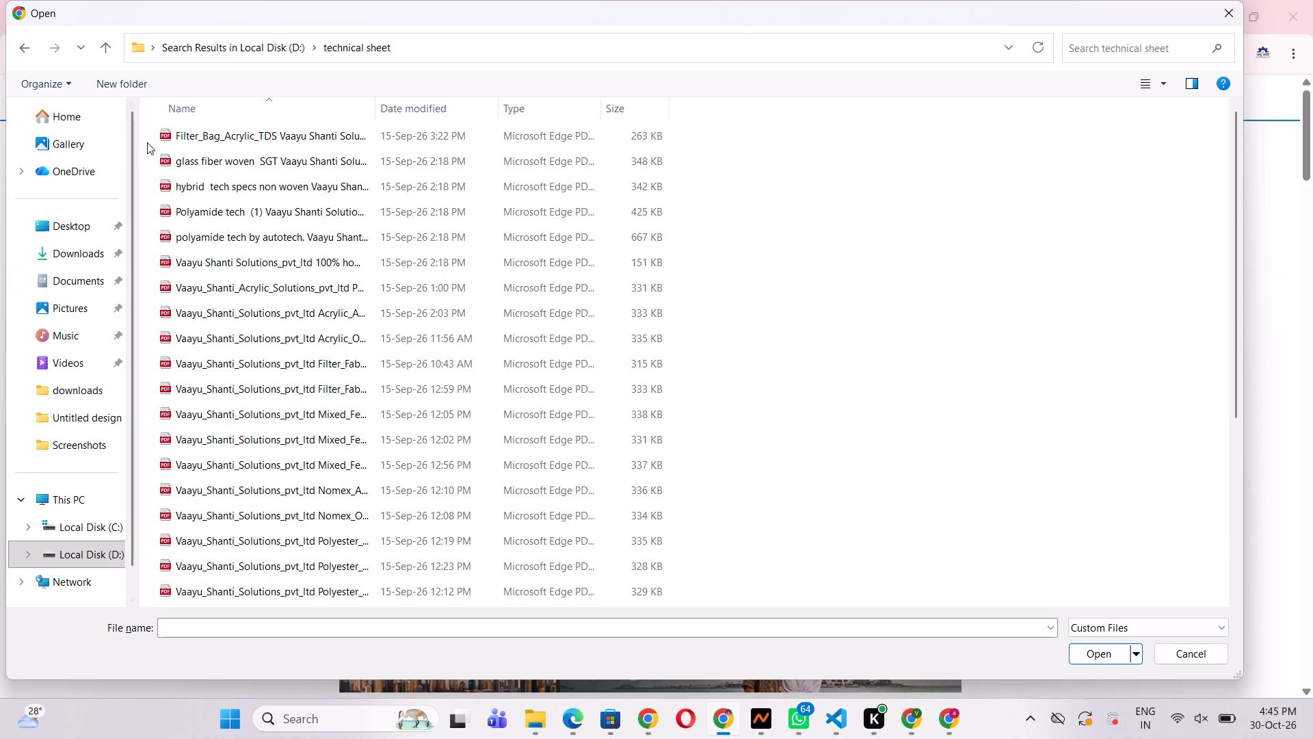
pyautogui.moveTo(145, 138); pyautogui.dragTo(425, 738)
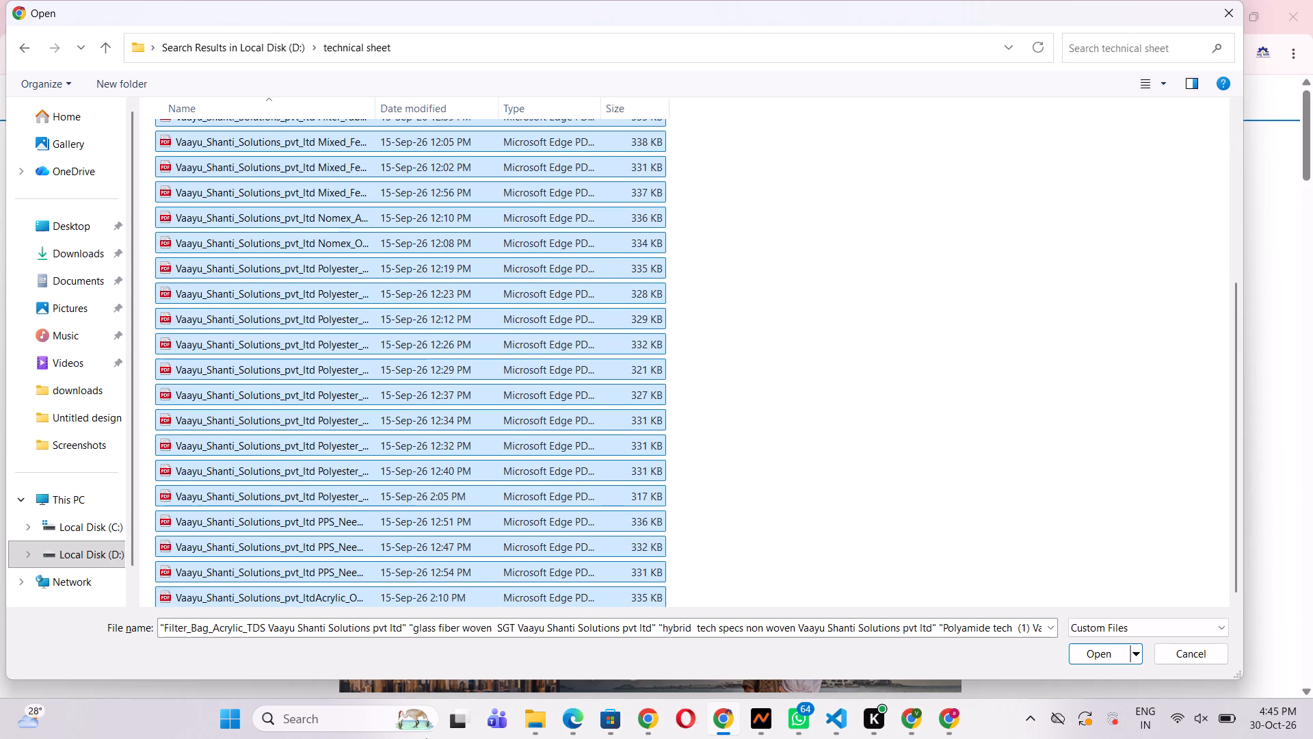
pyautogui.click(1108, 645)
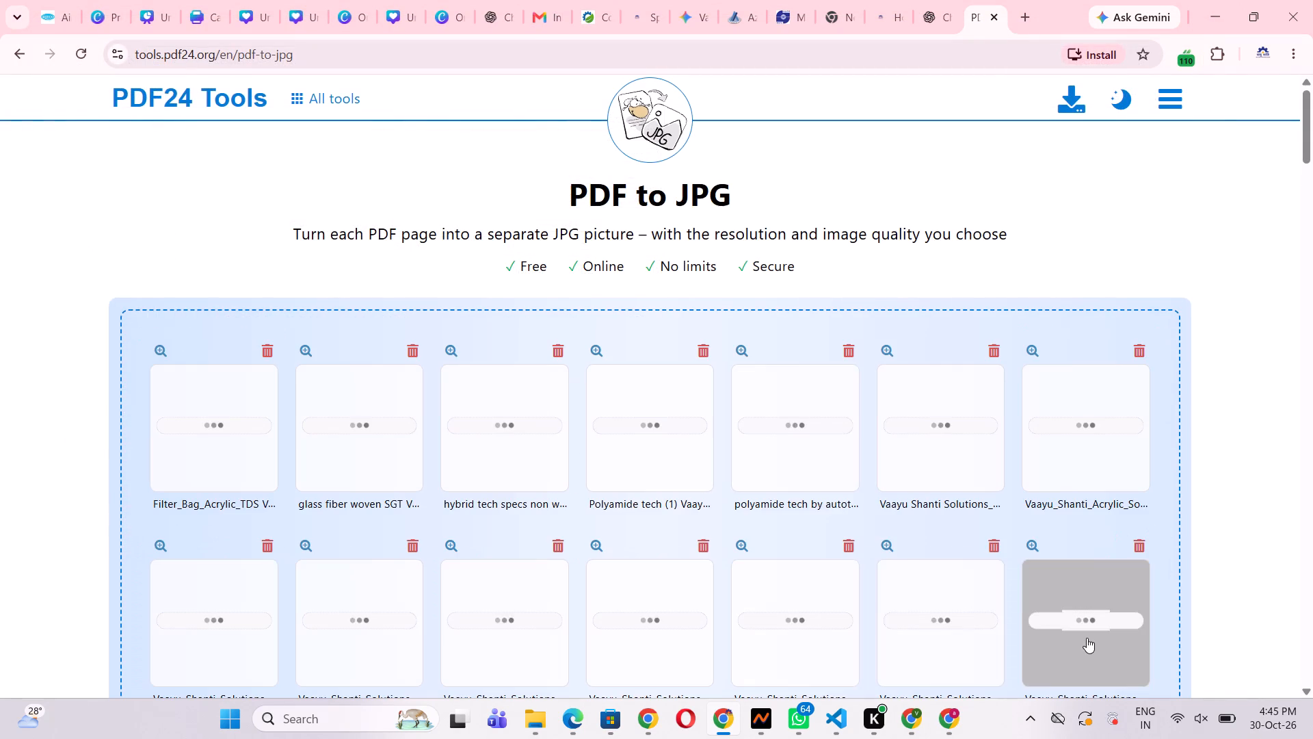
# Check the upload progress and thumbnails of all technical sheets in the converter's file grid.
pyautogui.scroll(-3, 763, 481)
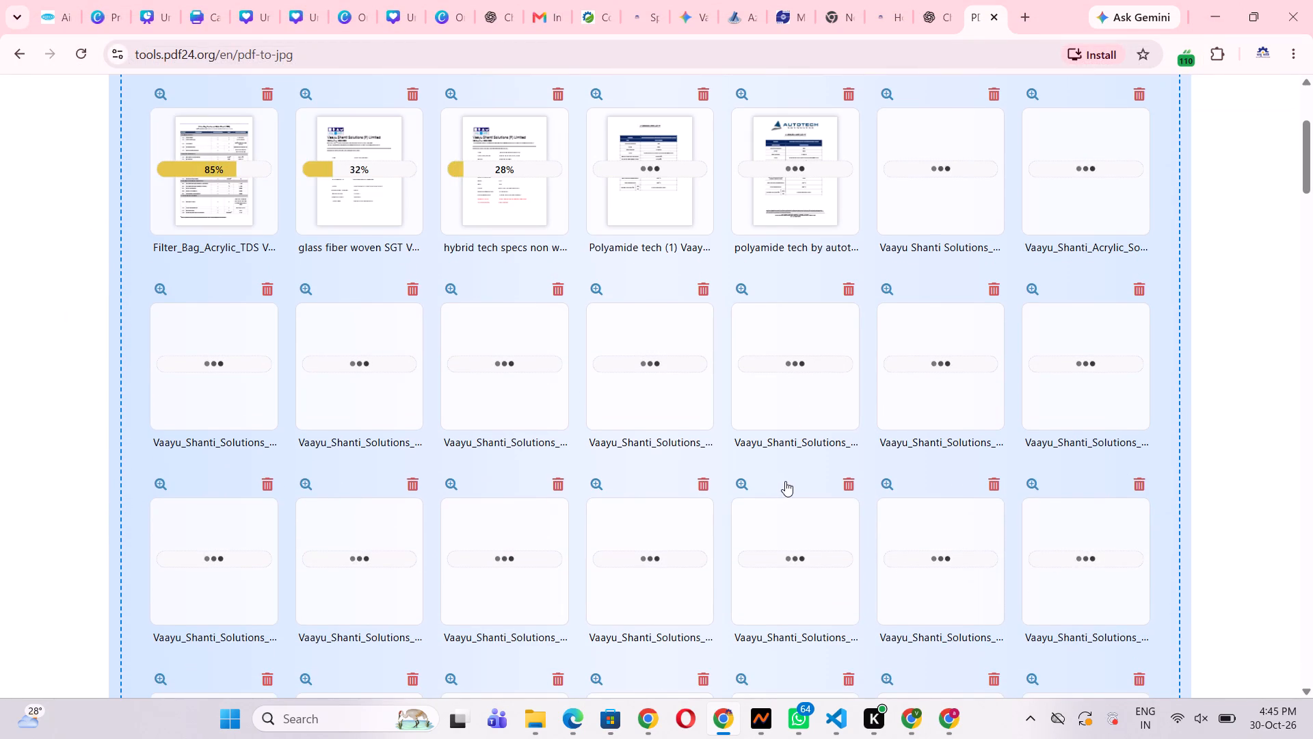
pyautogui.scroll(-3, 785, 481)
pyautogui.scroll(3, 785, 481)
pyautogui.scroll(-1, 785, 481)
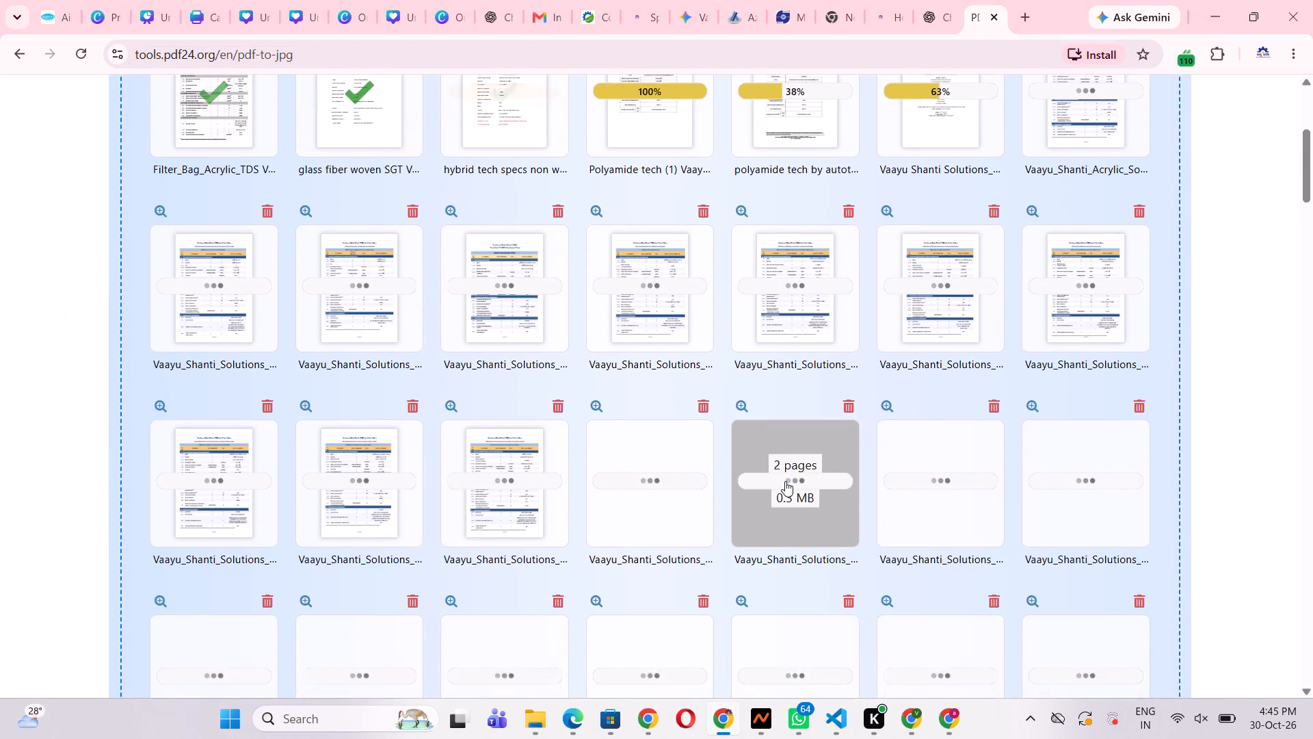
pyautogui.scroll(-7, 785, 481)
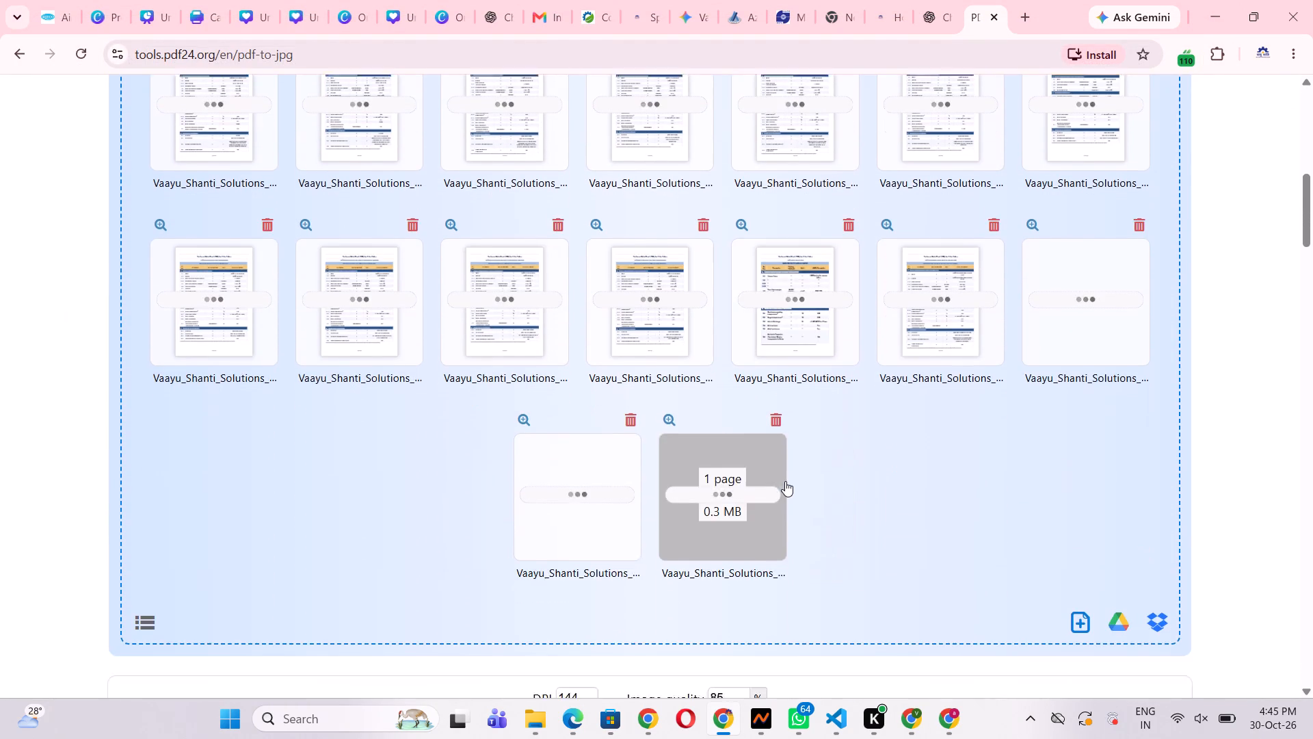
pyautogui.scroll(4, 785, 481)
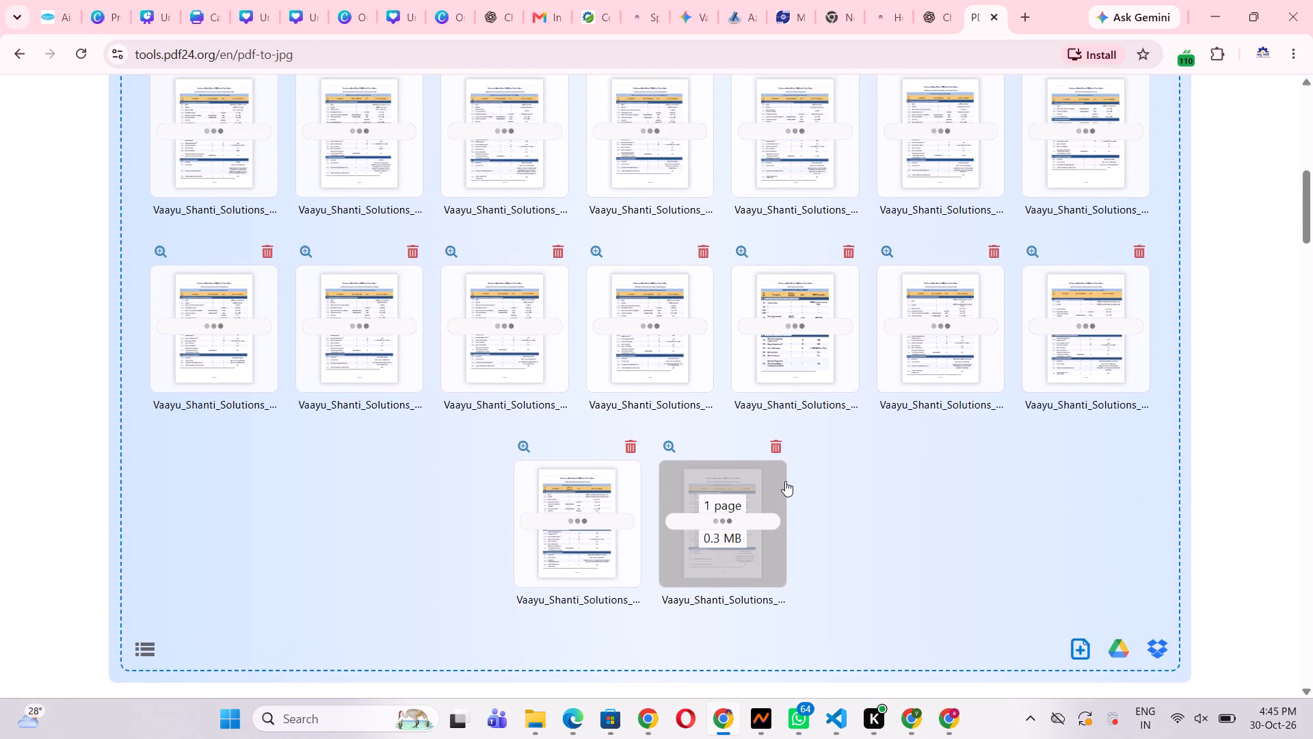
pyautogui.scroll(5, 785, 481)
pyautogui.scroll(-6, 785, 481)
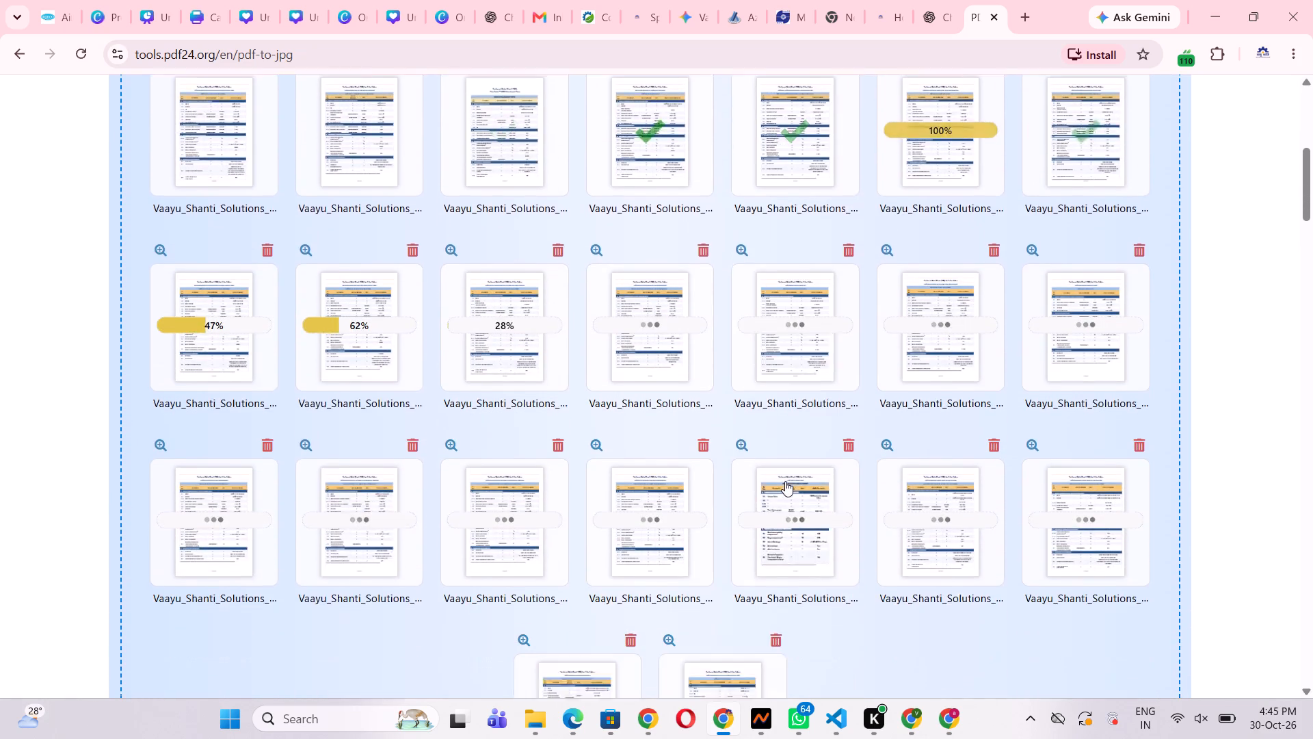
pyautogui.scroll(6, 785, 481)
pyautogui.scroll(-6, 785, 481)
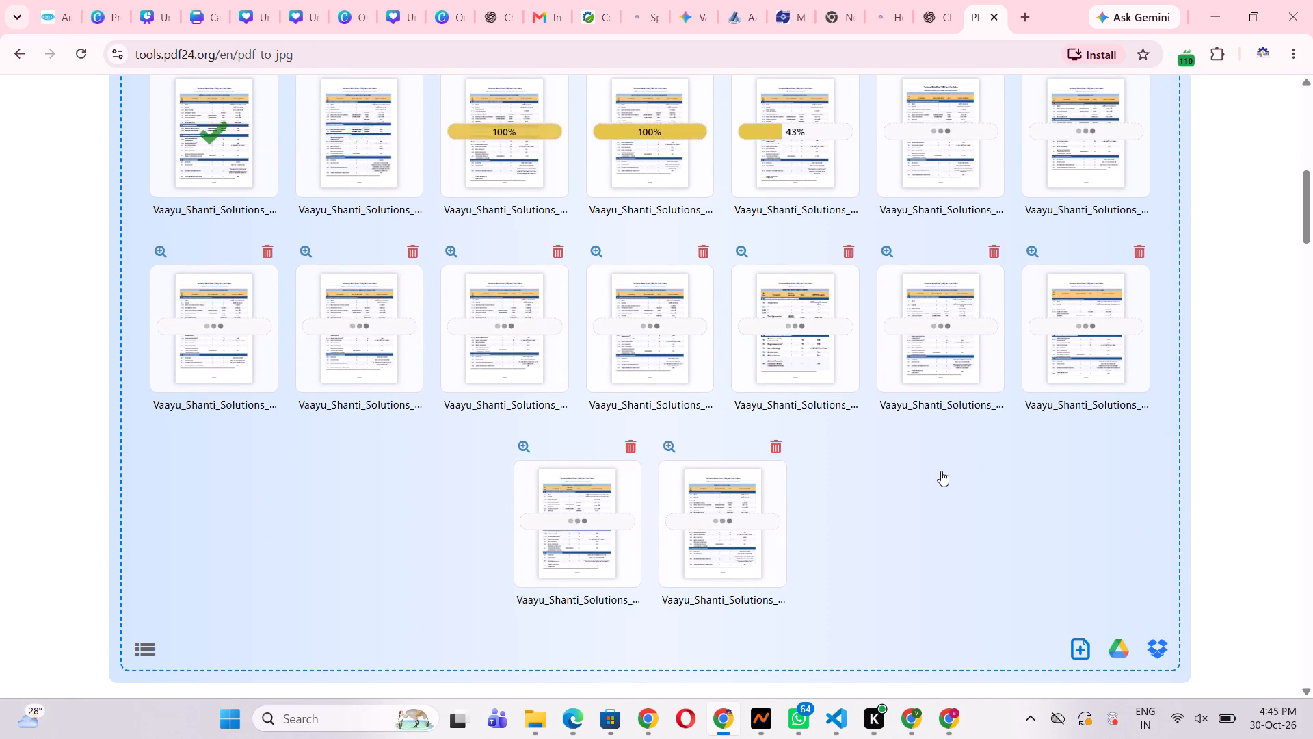
pyautogui.scroll(-3, 918, 469)
pyautogui.scroll(7, 918, 469)
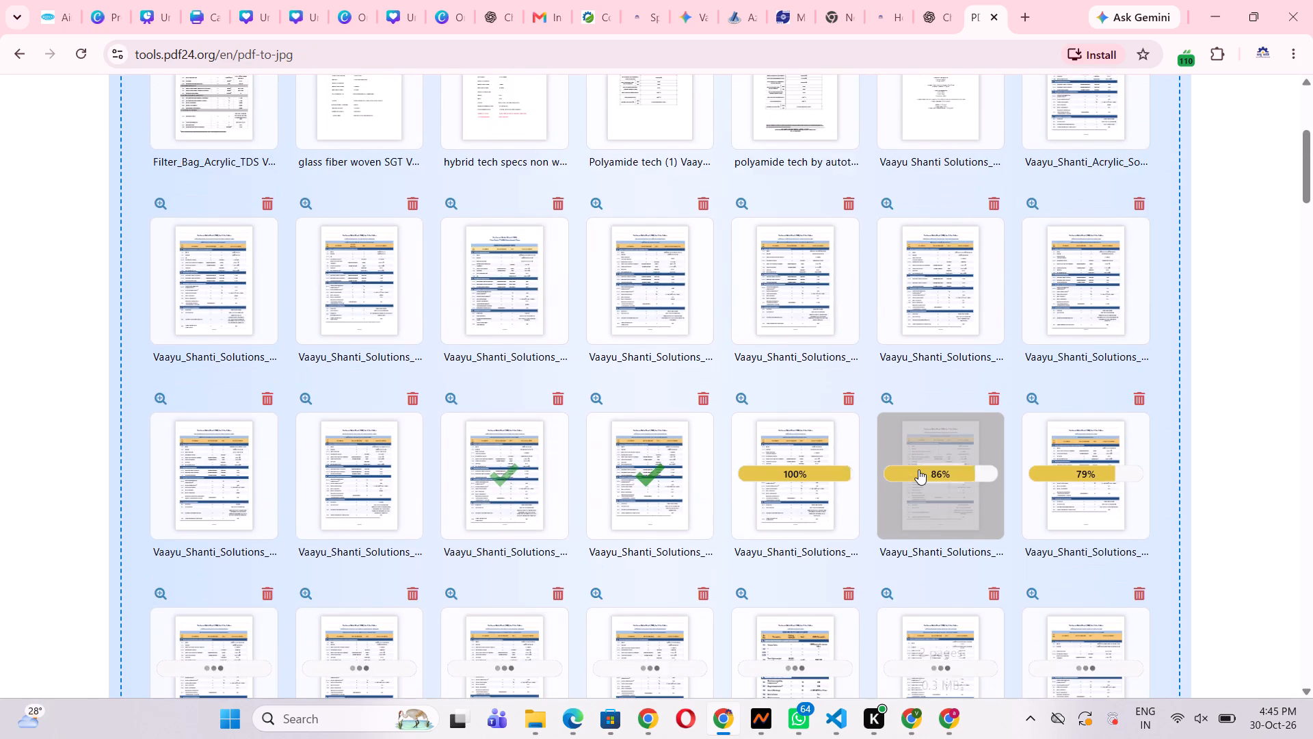
pyautogui.scroll(2, 918, 469)
pyautogui.scroll(-6, 918, 469)
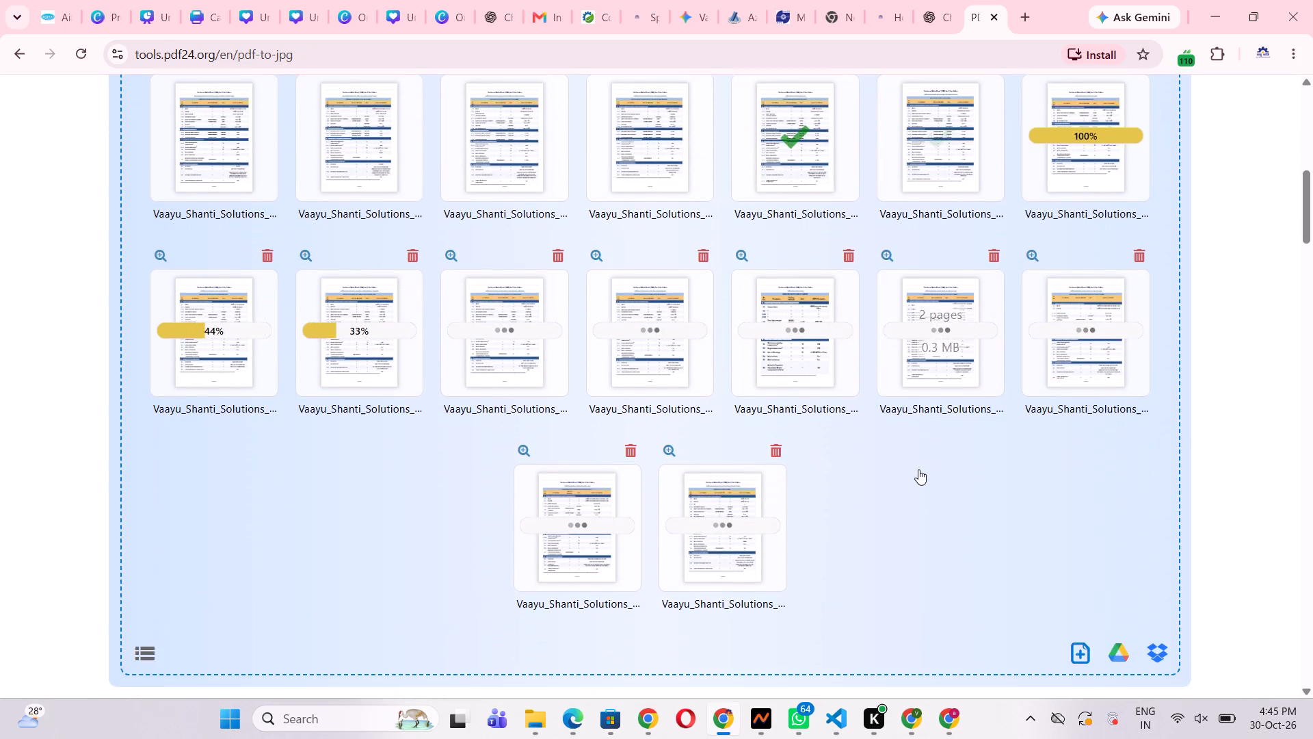
pyautogui.scroll(-1, 918, 469)
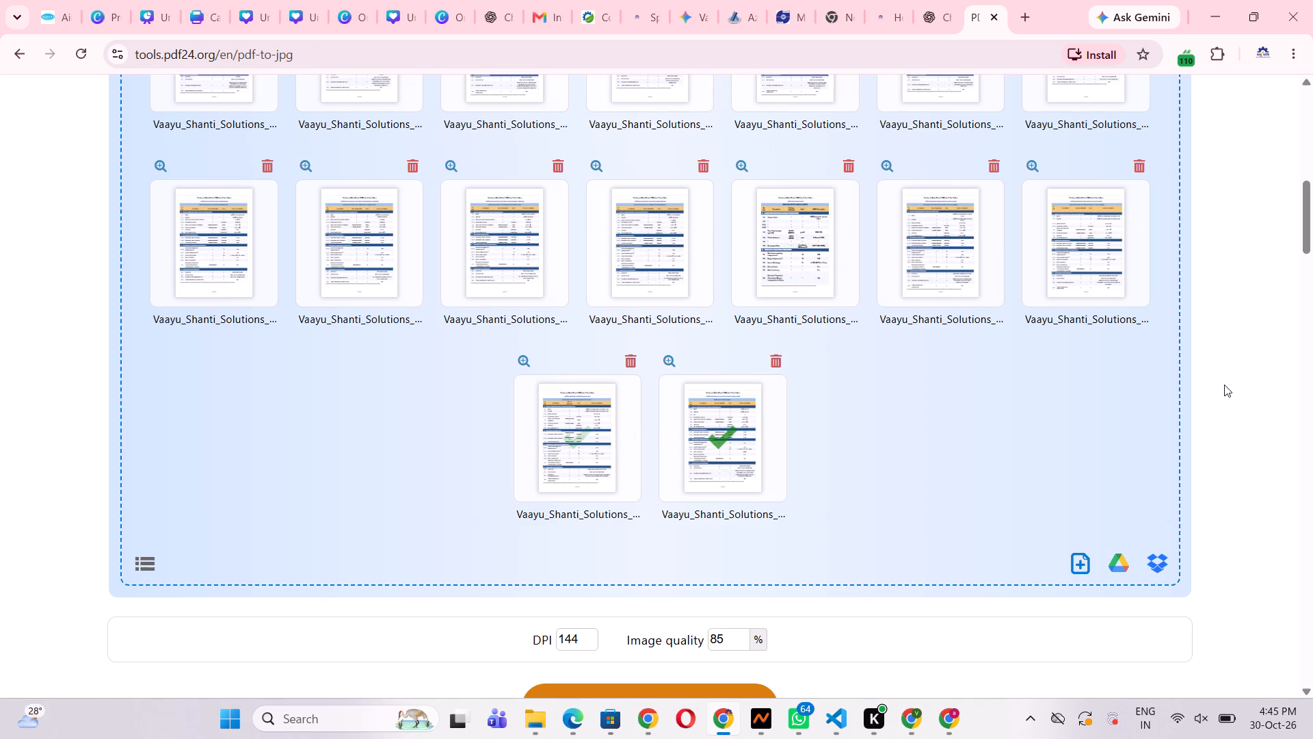
pyautogui.scroll(-4, 734, 500)
pyautogui.scroll(12, 690, 409)
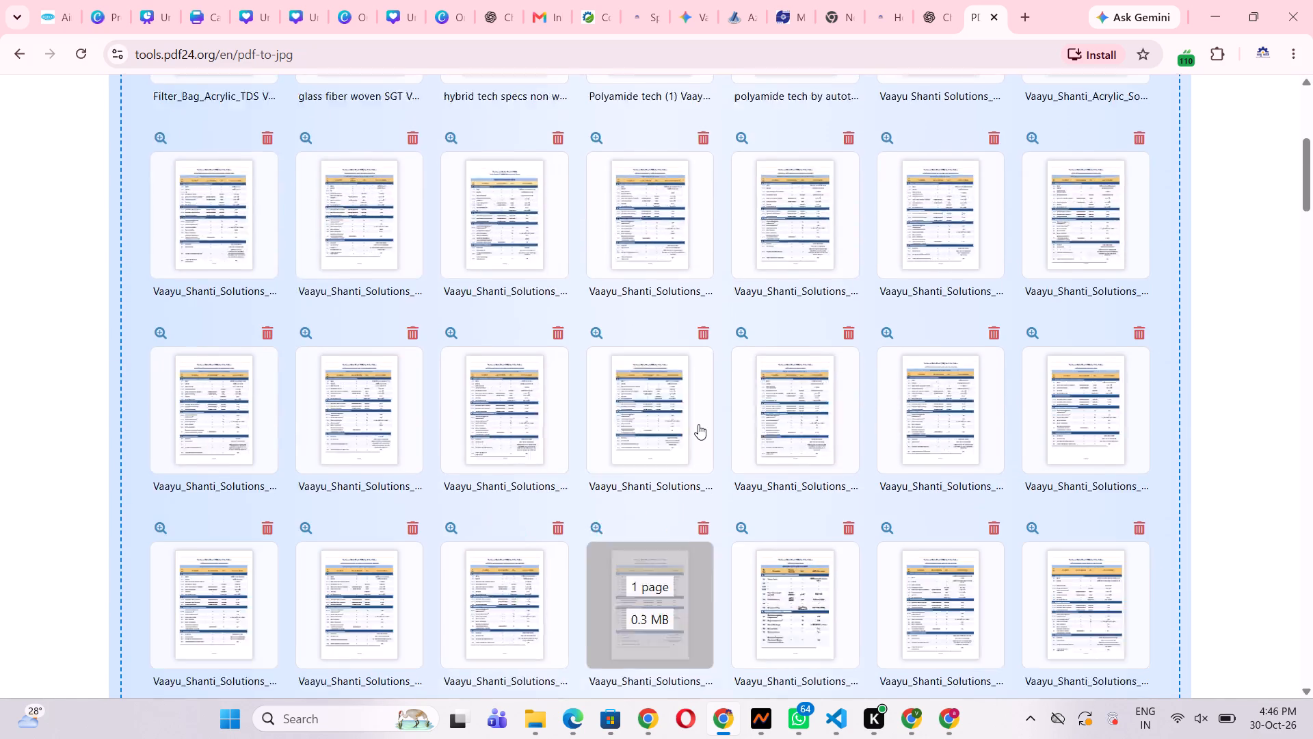
# Convert all loaded technical sheet PDFs to JPG, keeping the default DPI and image quality.
pyautogui.scroll(-13, 698, 425)
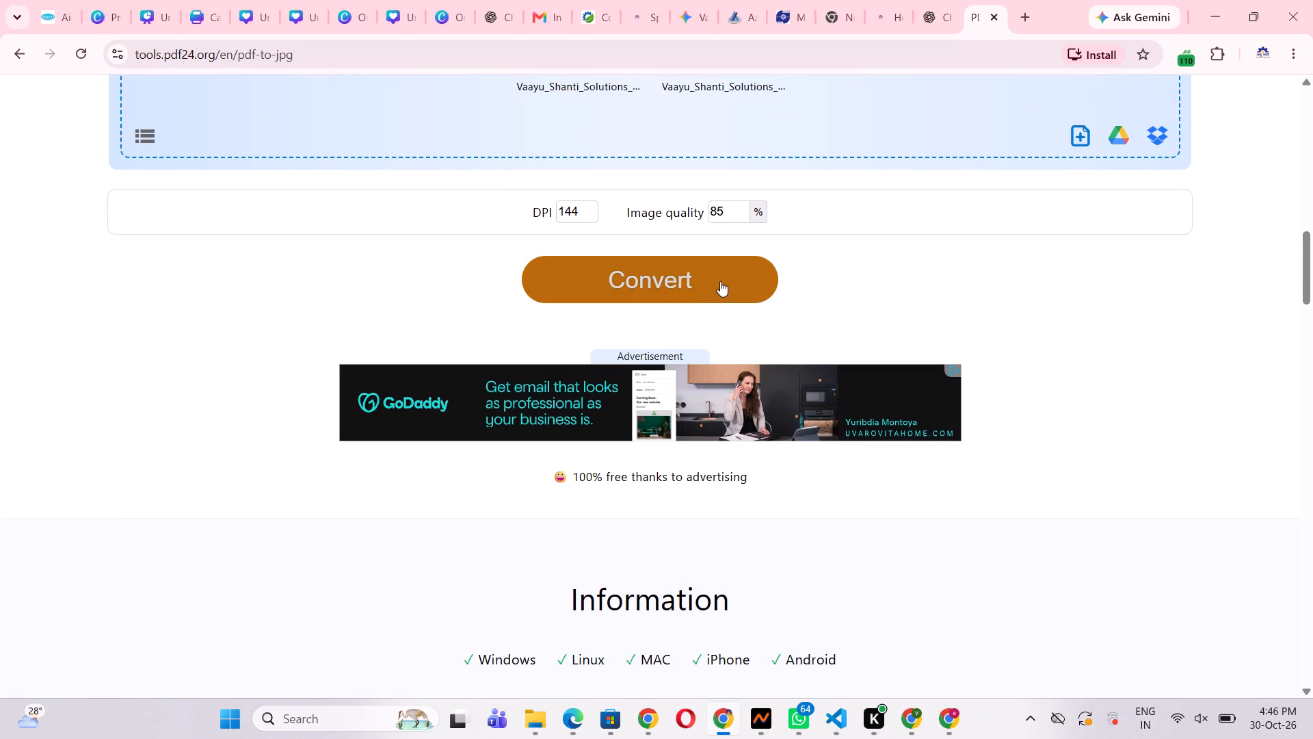
pyautogui.click(724, 281)
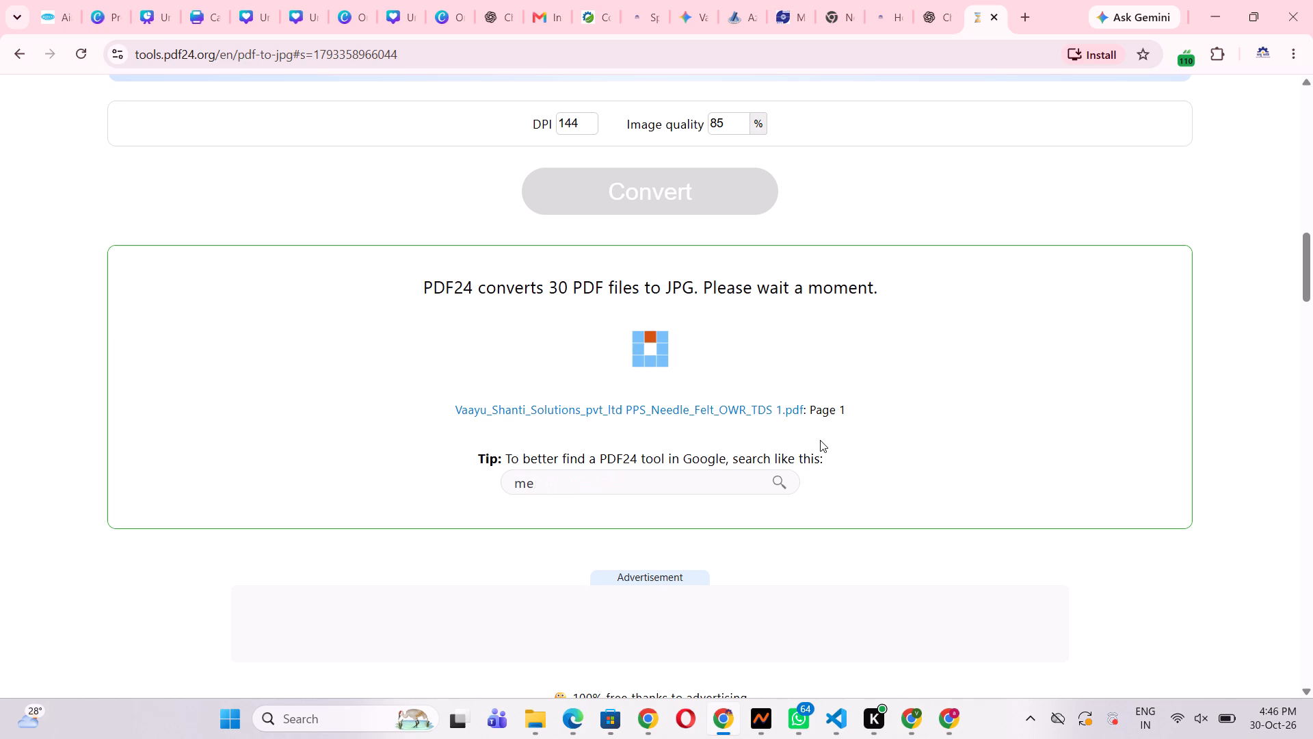
pyautogui.scroll(-3, 826, 448)
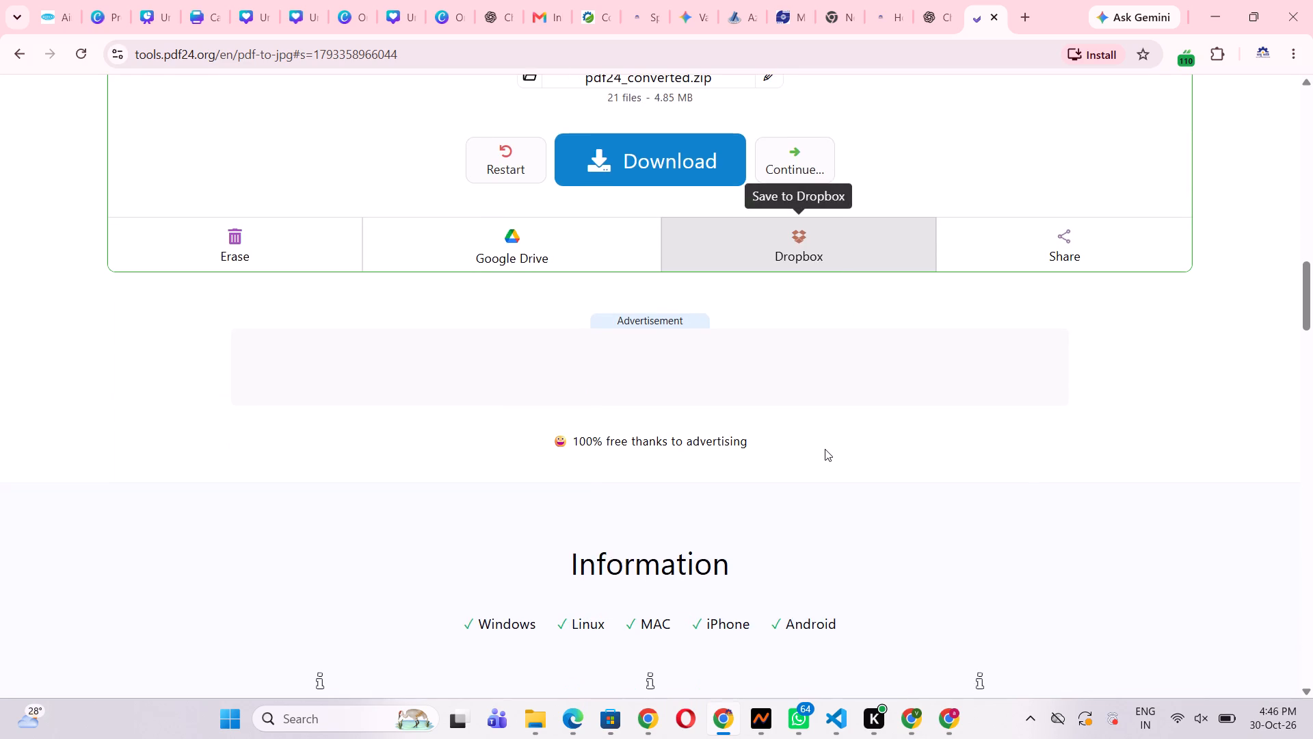
pyautogui.scroll(3, 825, 449)
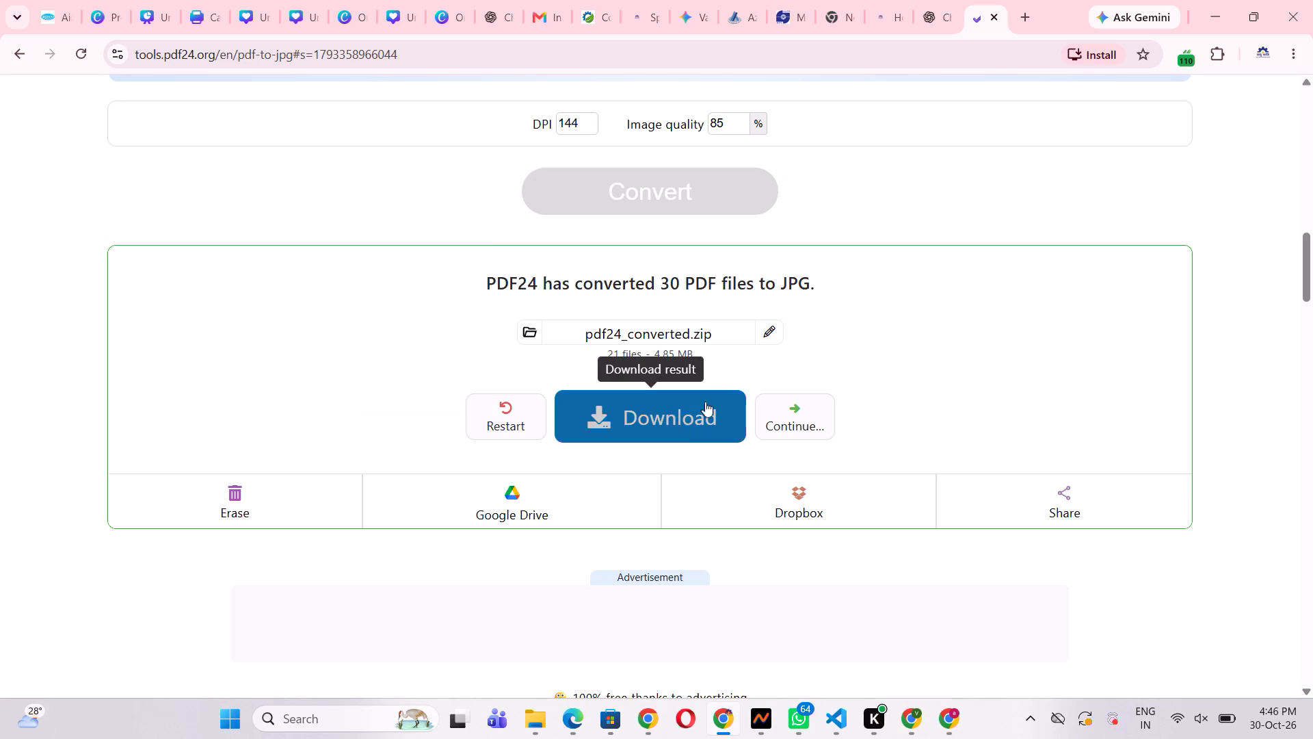
# Examine the technical sheet thumbnails in the converter's file grid and the summary of the conversion result.
pyautogui.scroll(20, 861, 365)
pyautogui.scroll(-3, 866, 371)
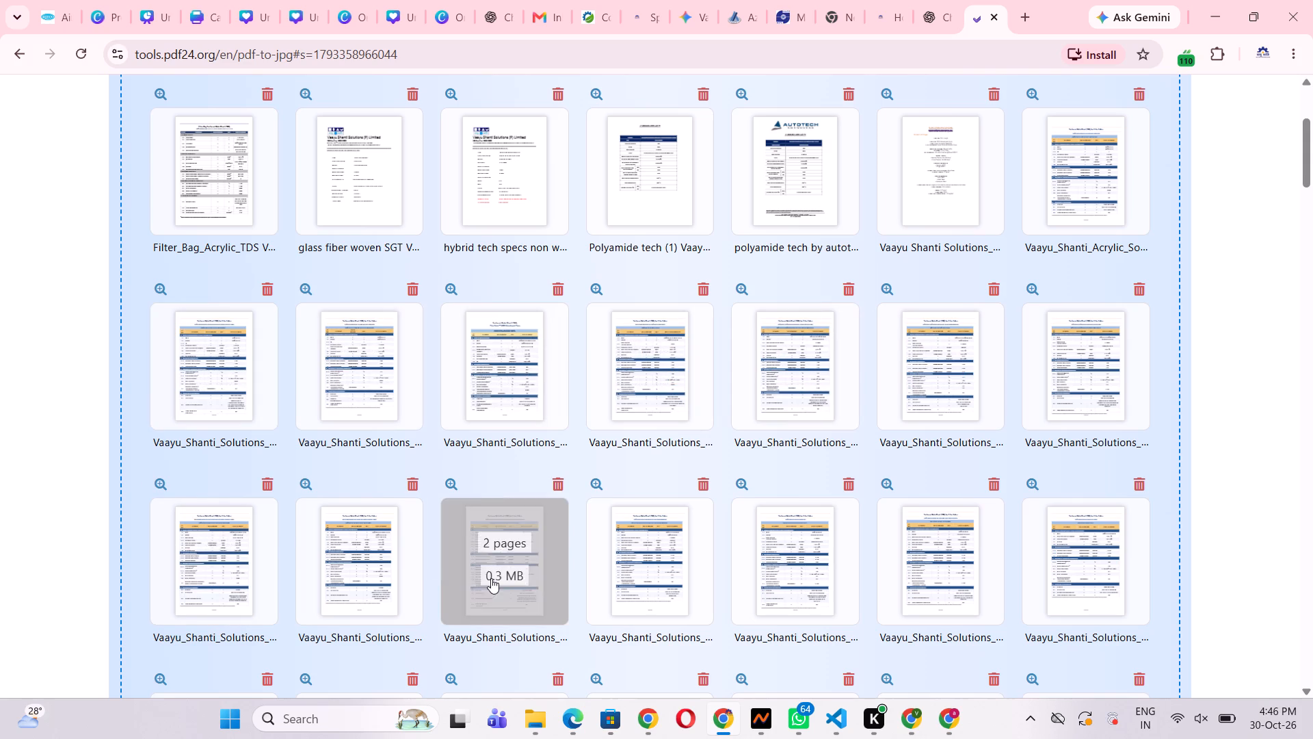
pyautogui.scroll(-1, 1091, 586)
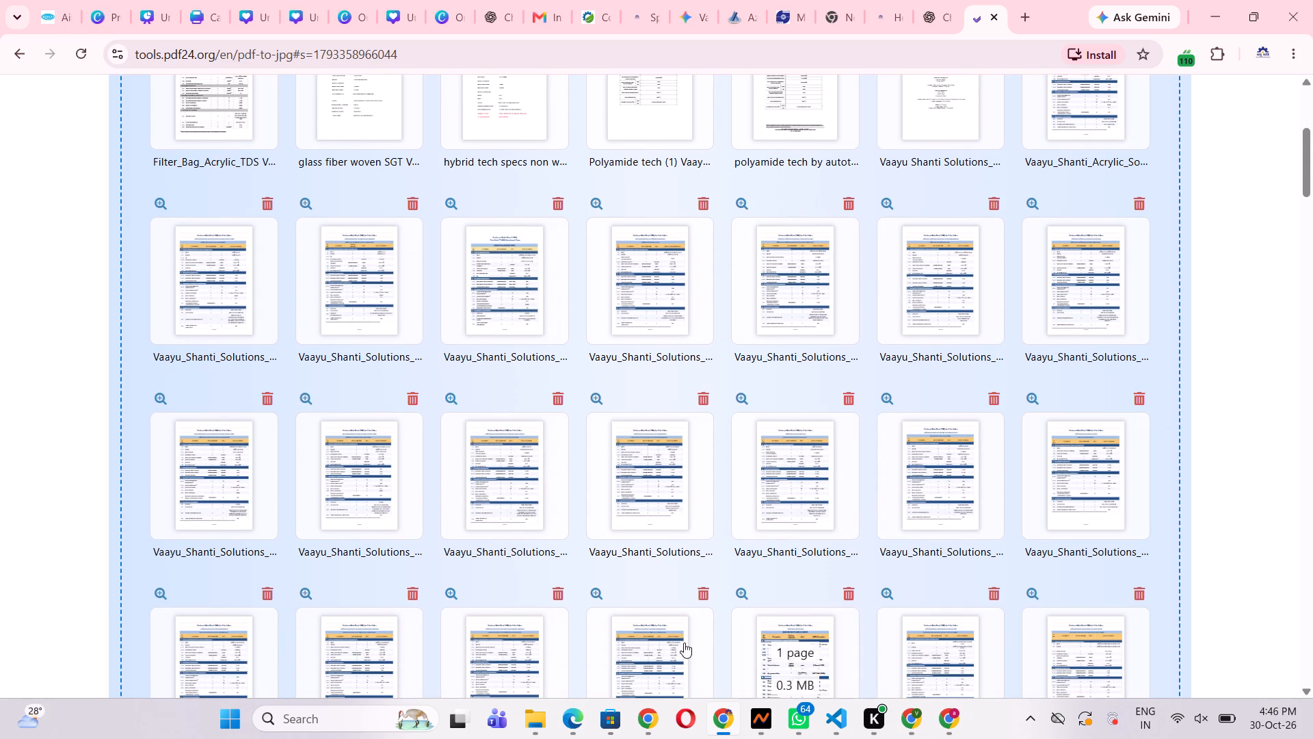
pyautogui.scroll(-4, 227, 644)
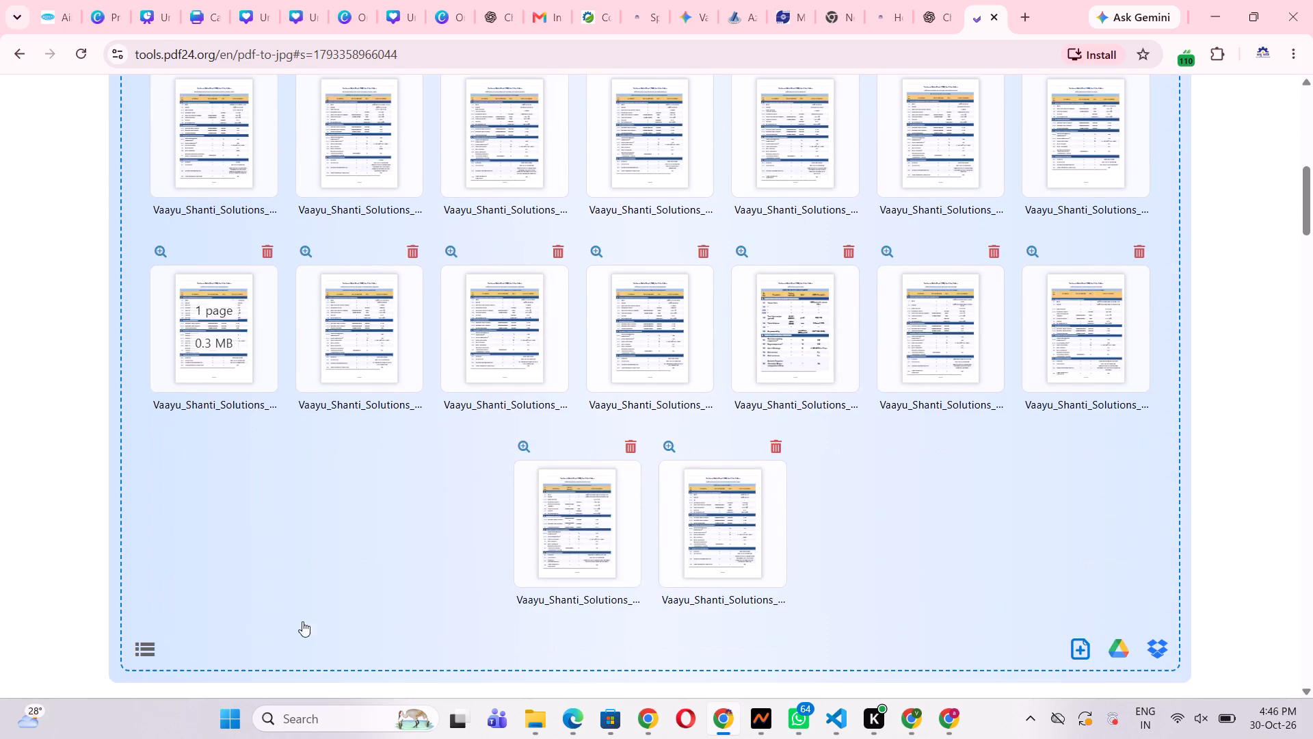
pyautogui.scroll(-6, 830, 553)
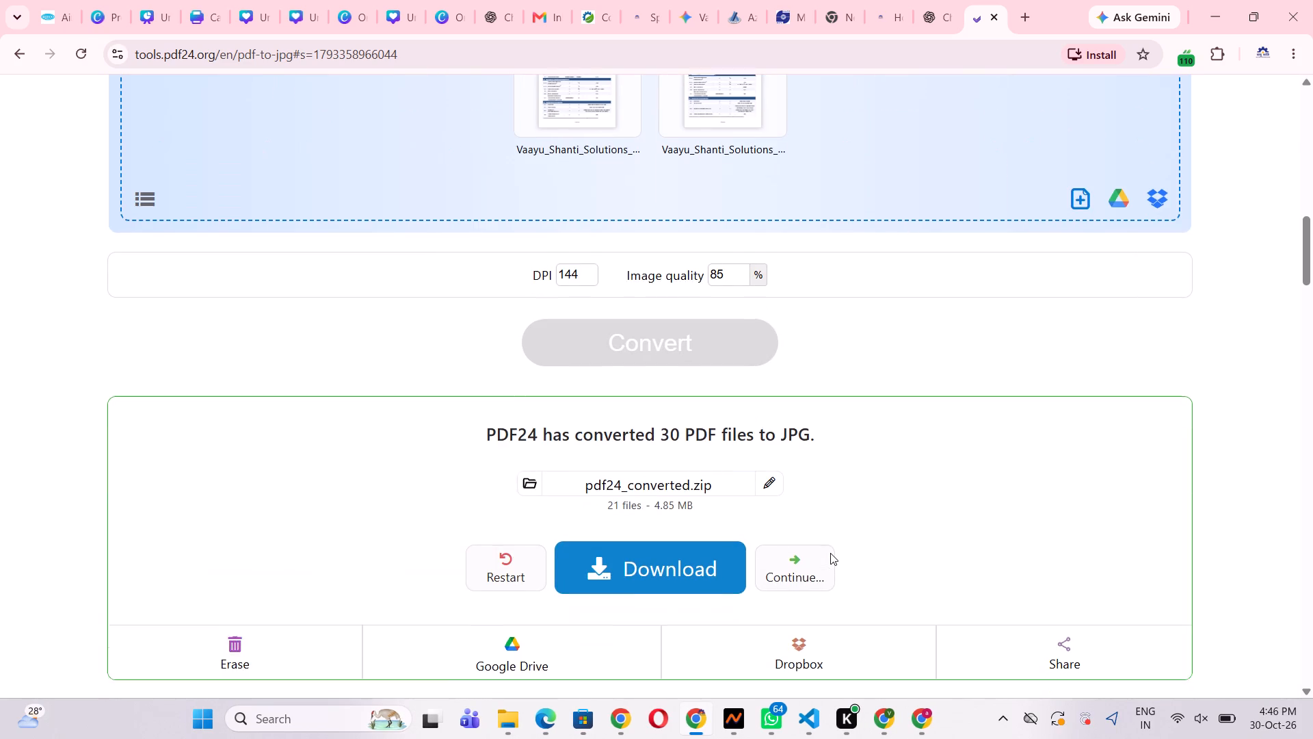
pyautogui.scroll(-1, 830, 553)
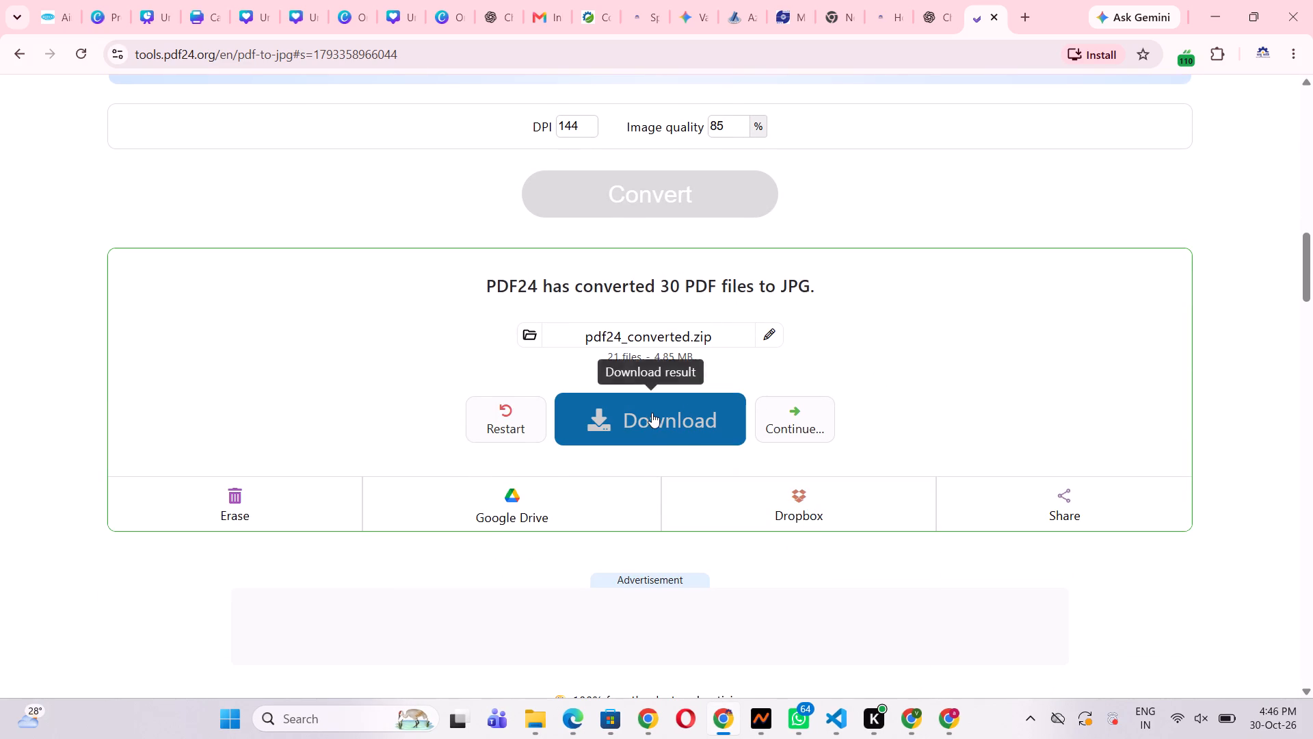
# Download the converted JPG images as pdf24_converted.zip and check the browser's recent downloads.
pyautogui.click(685, 425)
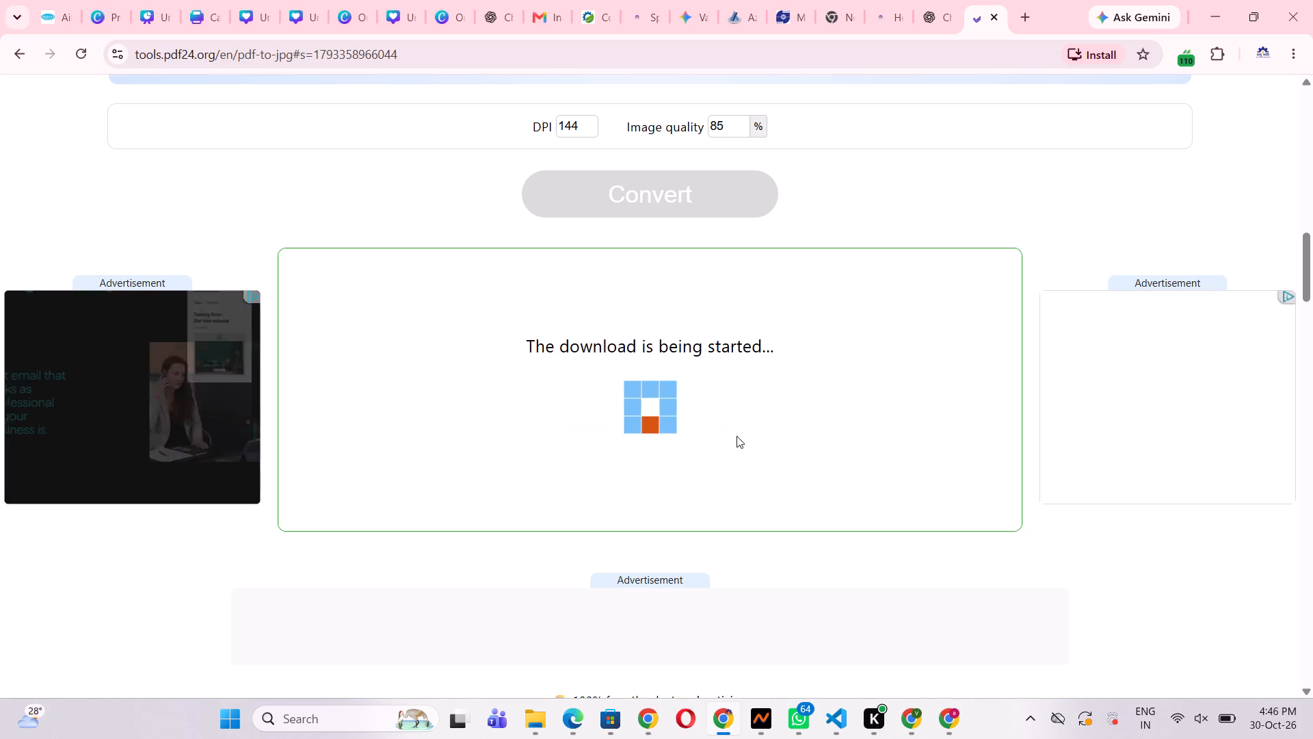
pyautogui.click(1230, 53)
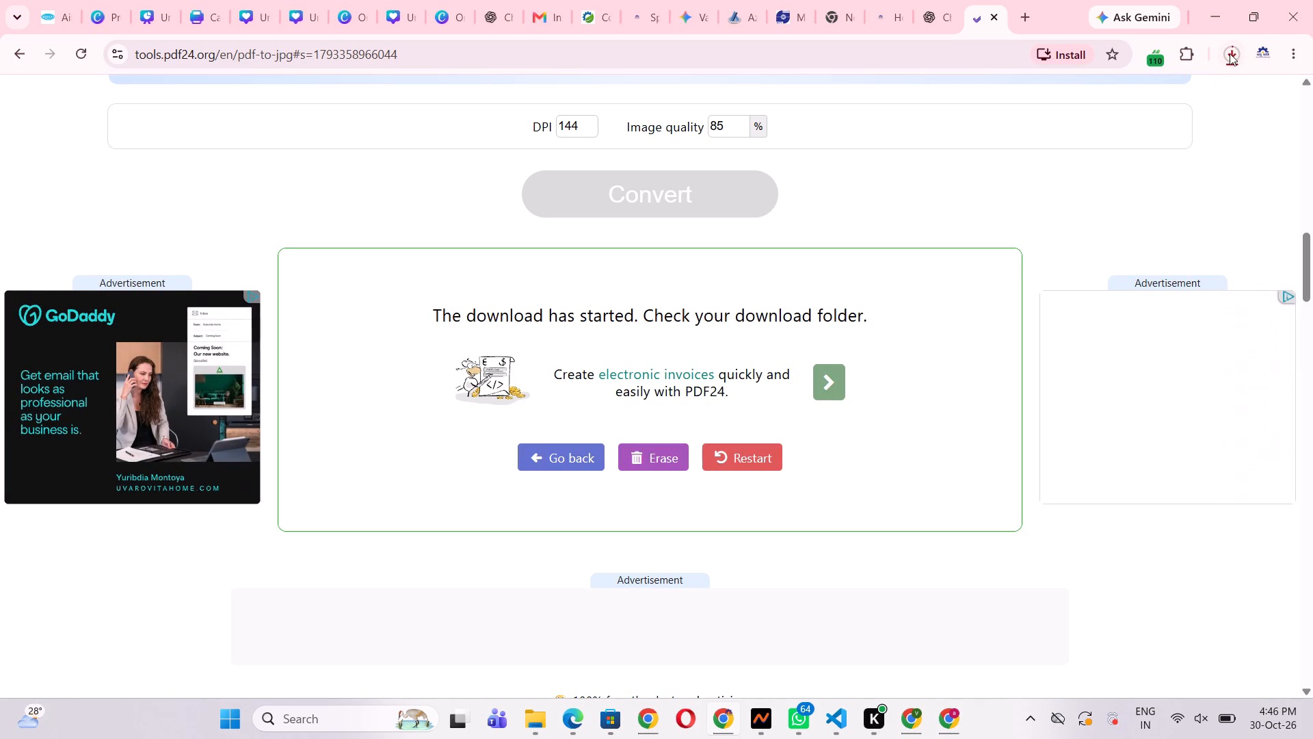
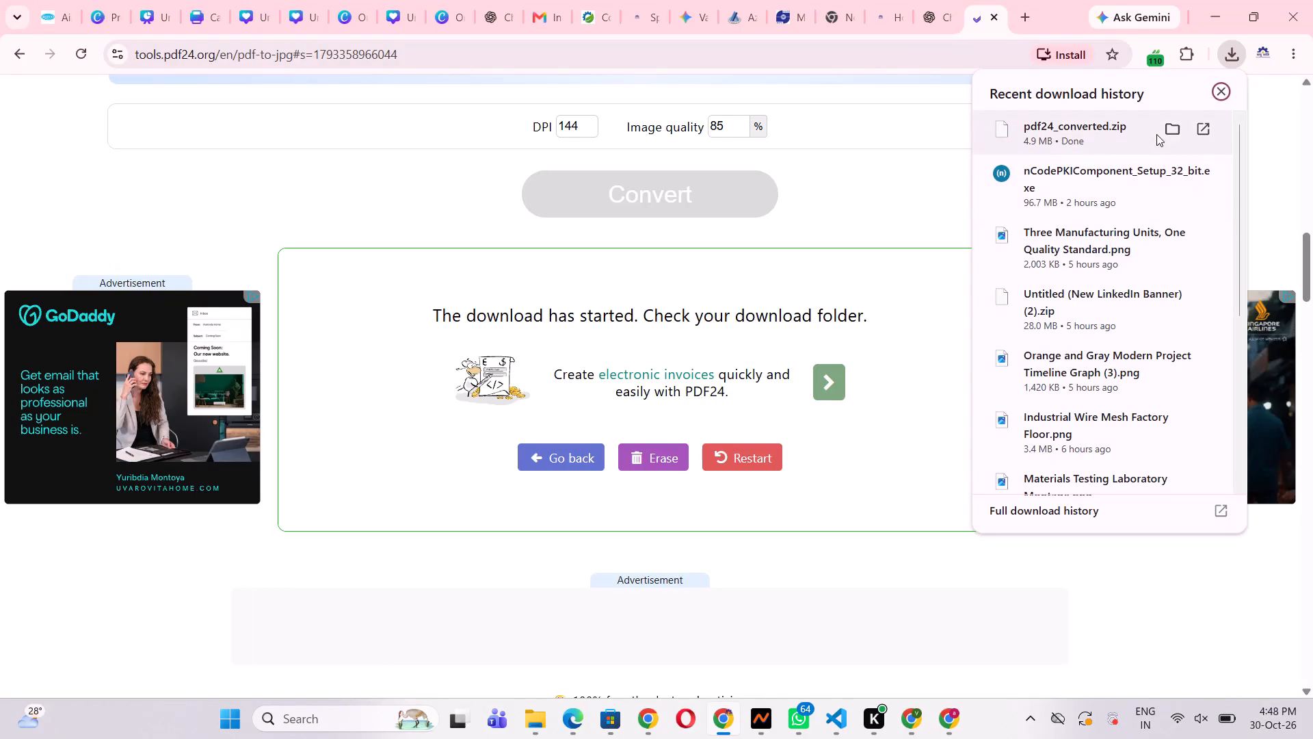
# Extract pdf24_converted.zip from the Downloads folder into the default pdf24_converted destination folder.
pyautogui.click(1165, 133)
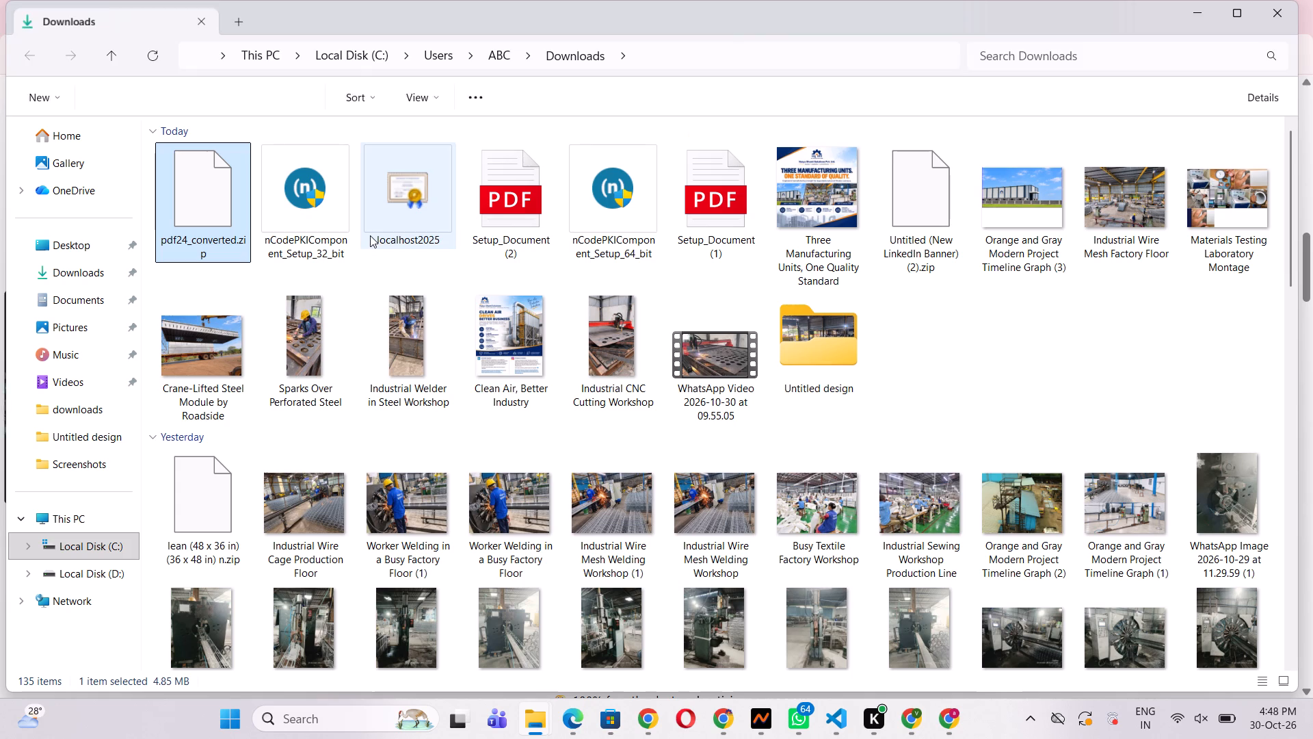
pyautogui.rightClick(220, 227)
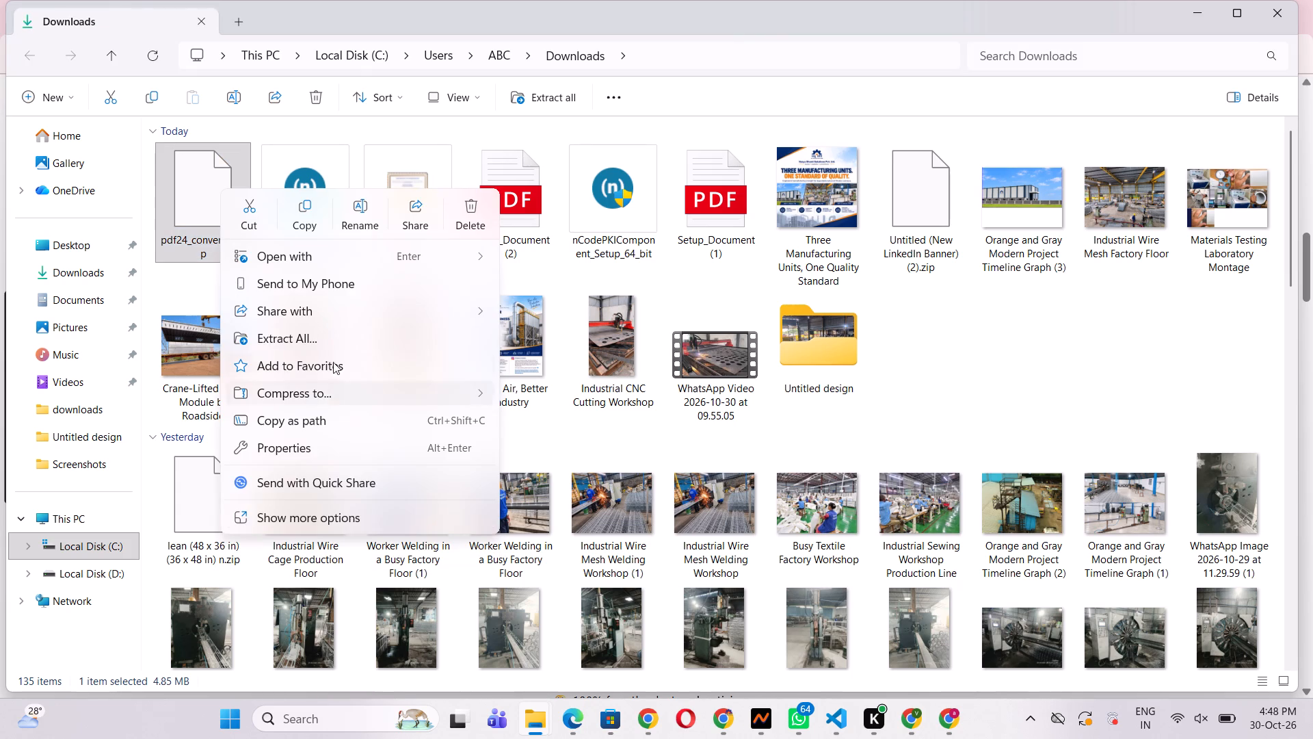
pyautogui.click(334, 336)
pyautogui.click(811, 528)
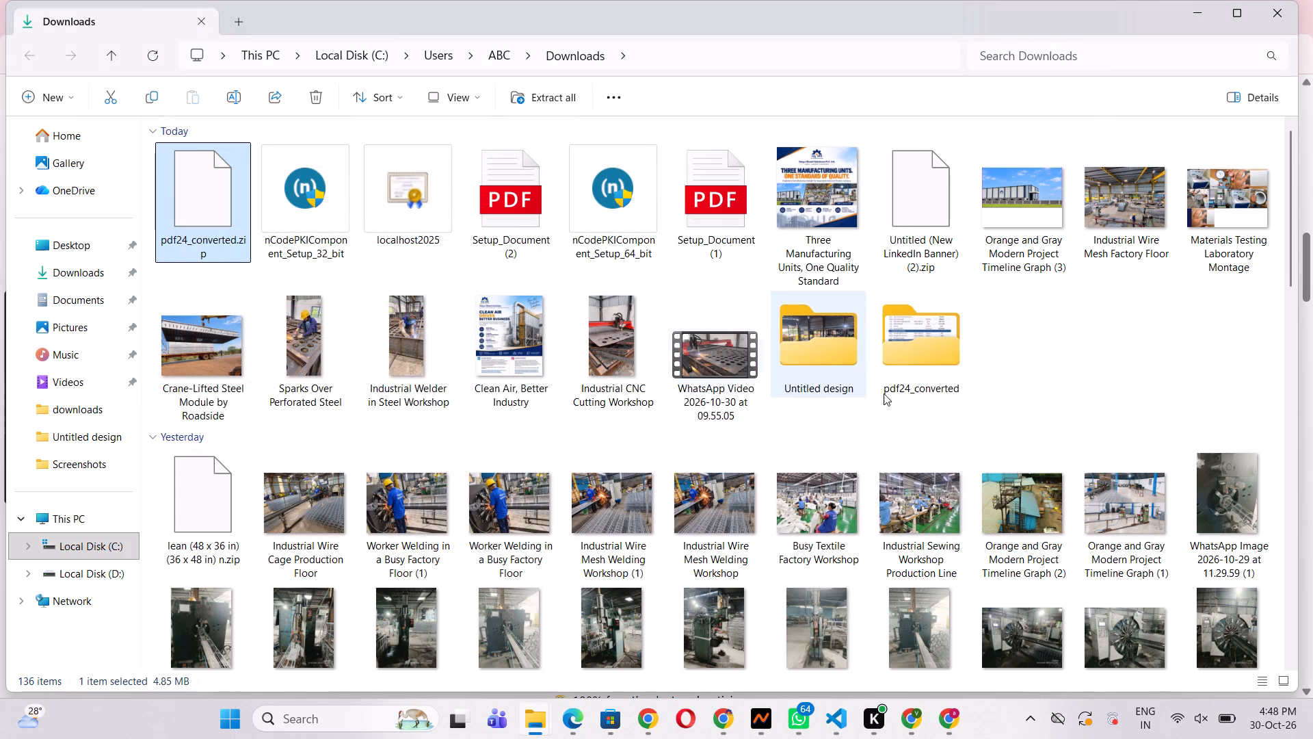
# Open the extracted pdf24_converted folder and look through its JPG files and subfolders.
pyautogui.doubleClick(953, 376)
pyautogui.scroll(-9, 414, 312)
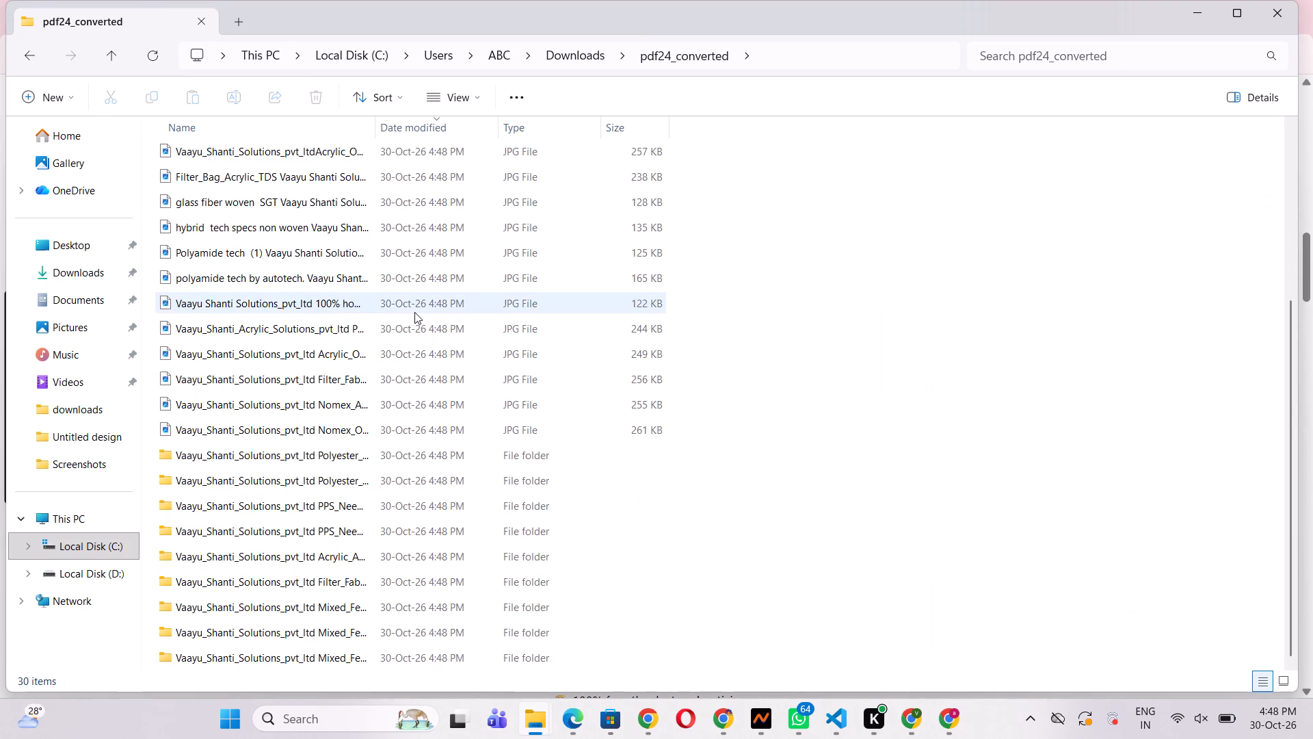
pyautogui.scroll(-9, 414, 312)
pyautogui.scroll(13, 419, 326)
pyautogui.scroll(-9, 421, 329)
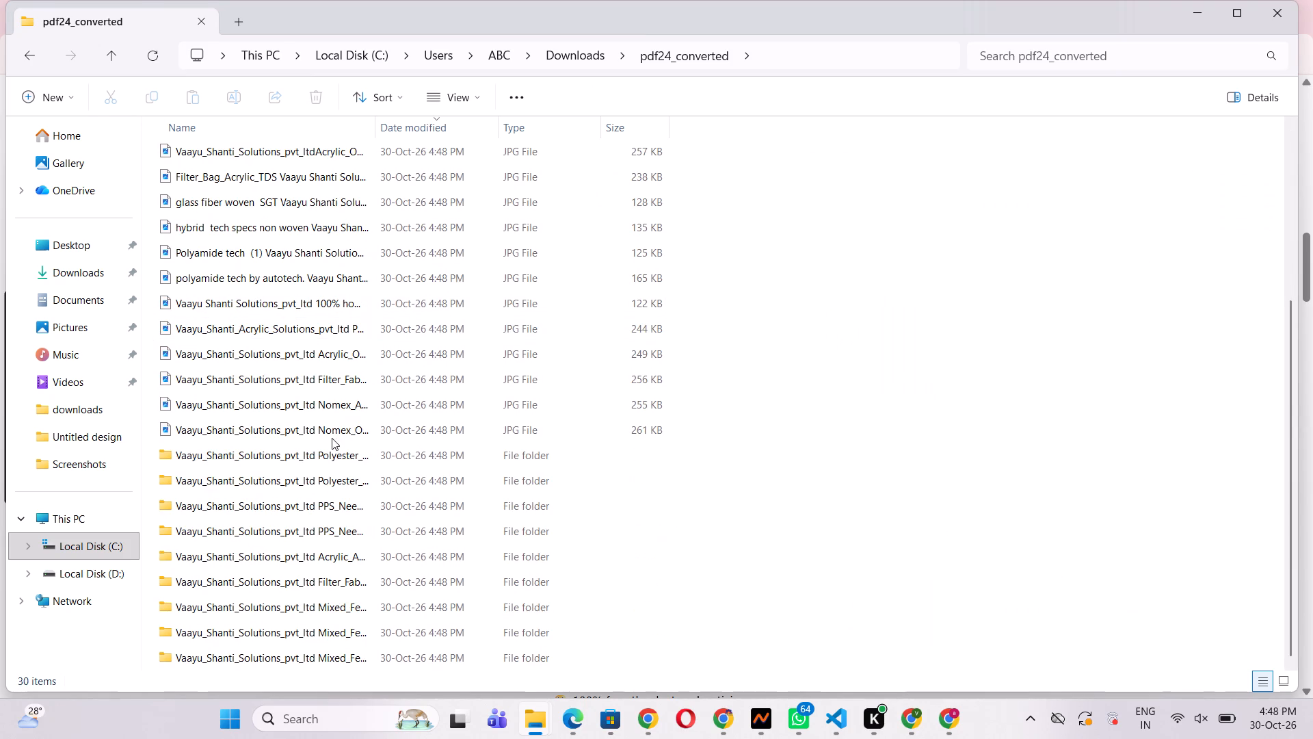
# Open the Polyester_Antistatic_OWR_TDS subfolder and view its page images 0001 and 0002.
pyautogui.doubleClick(302, 454)
pyautogui.doubleClick(215, 177)
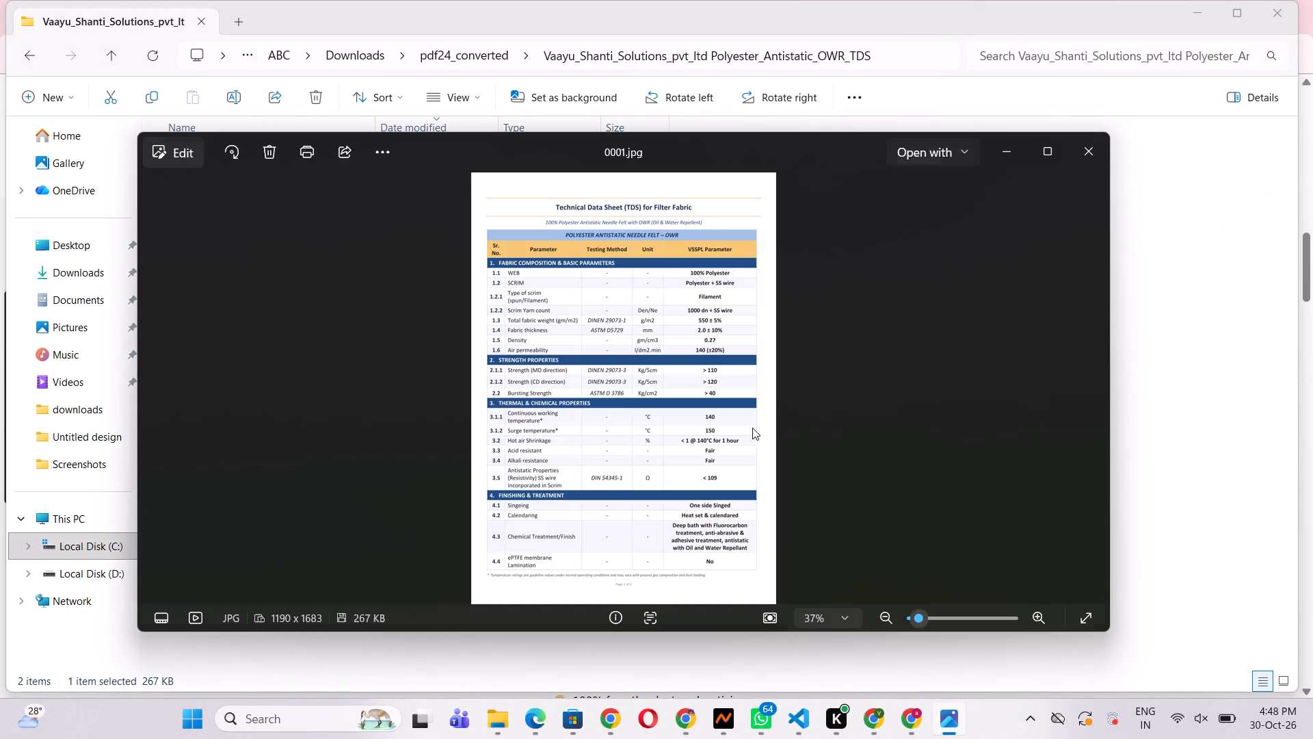
pyautogui.click(150, 391)
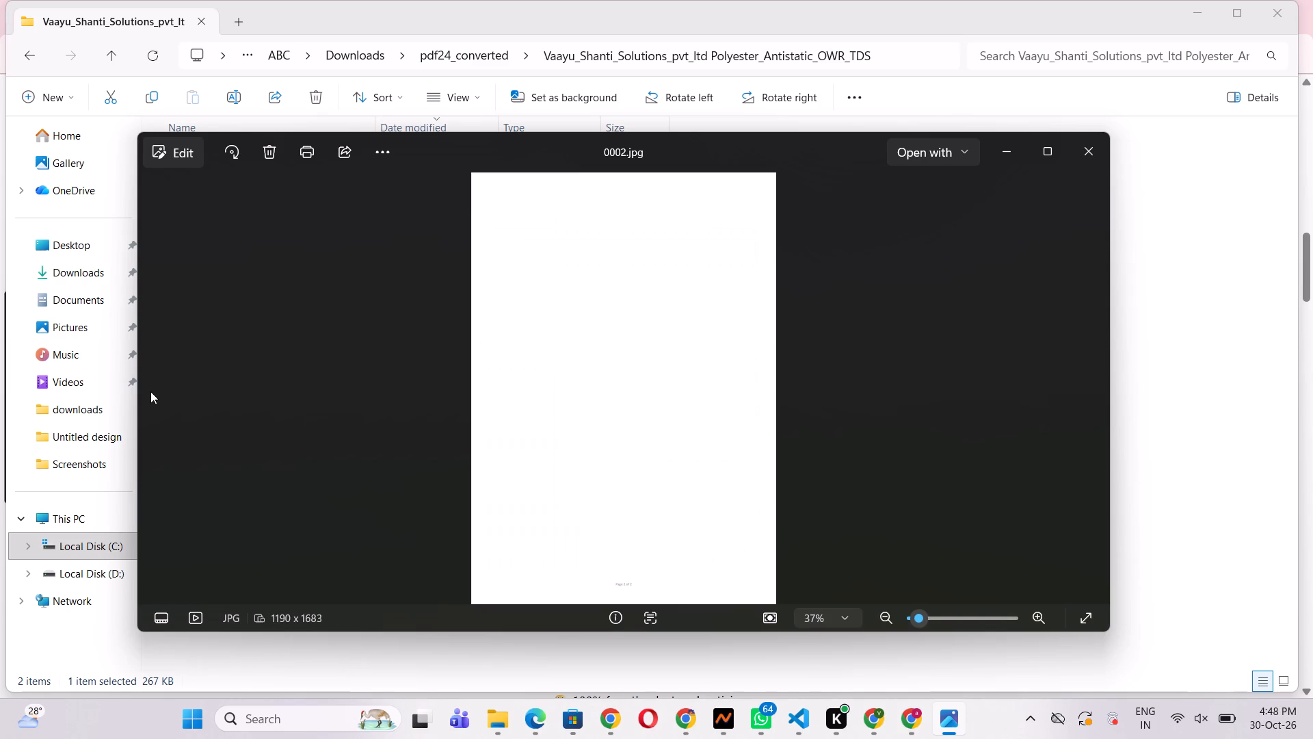
pyautogui.click(1107, 147)
pyautogui.click(1088, 159)
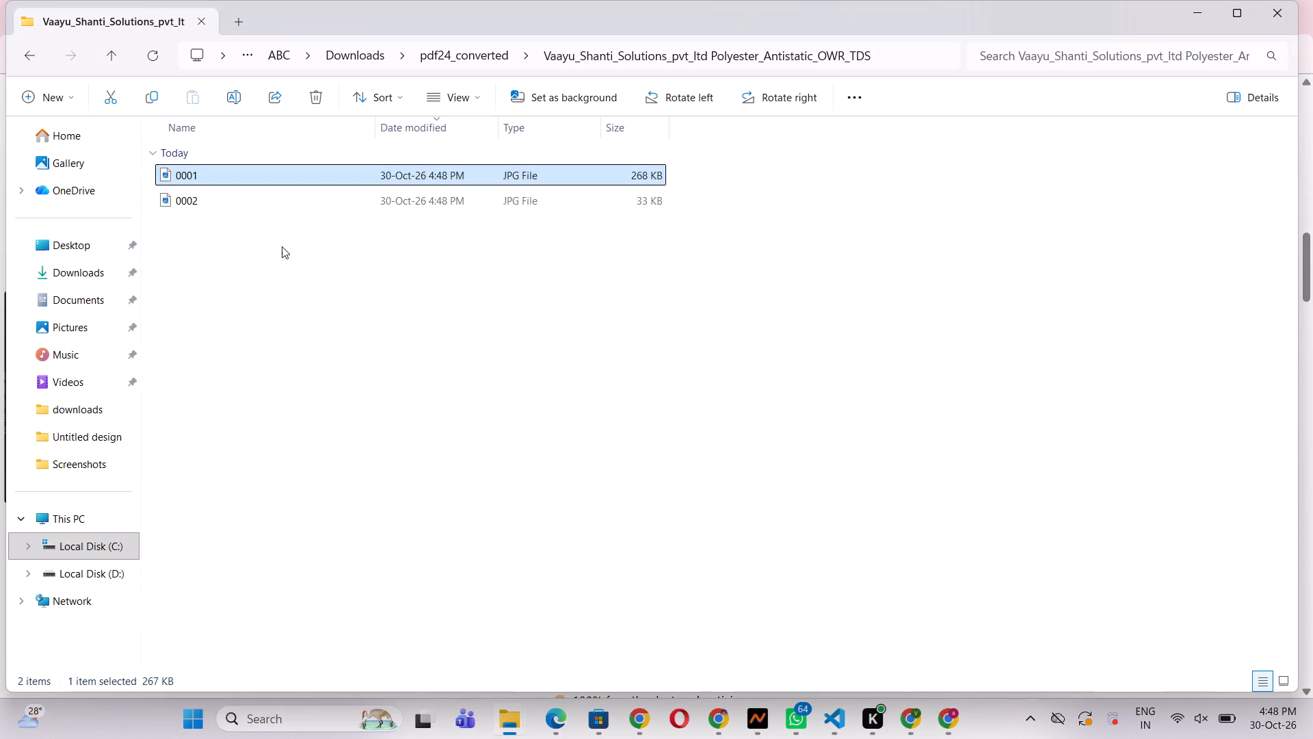
# Check page image 0002 in the Polyester_Antistatic_OWR_TDS subfolder once more and delete that file.
pyautogui.doubleClick(176, 192)
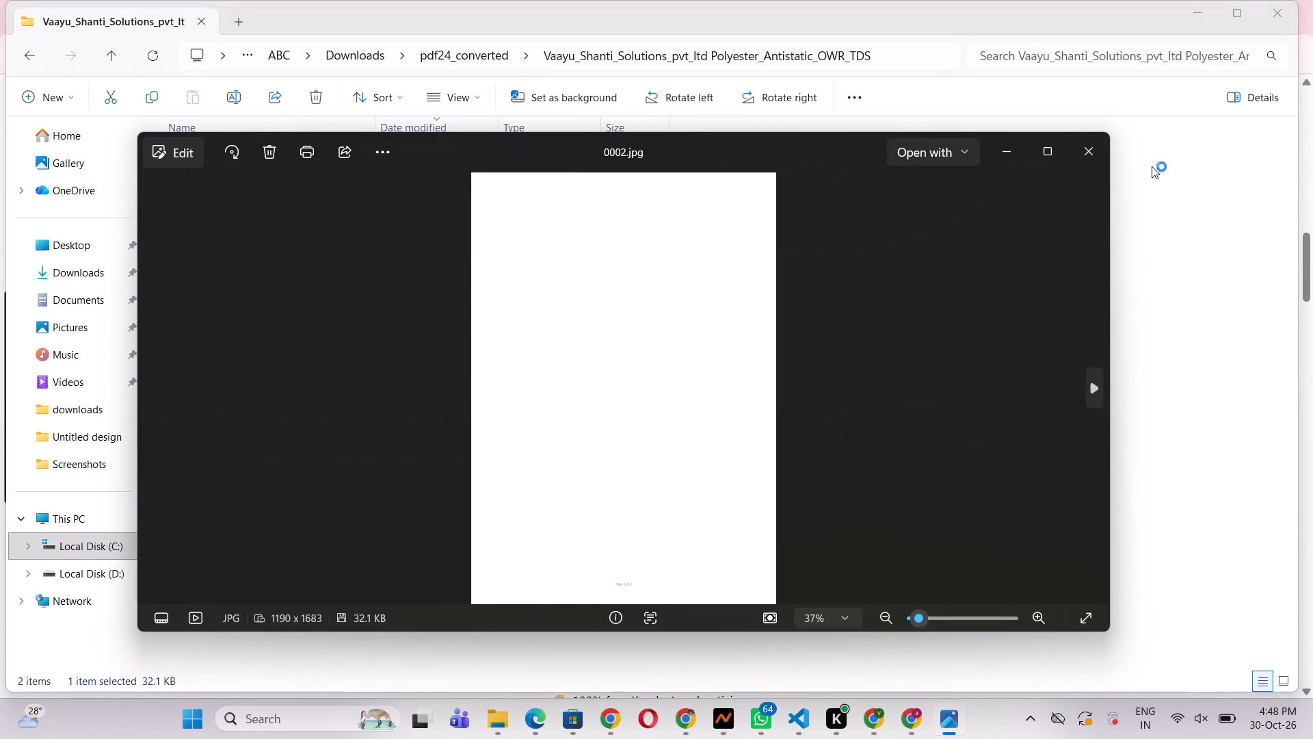
pyautogui.click(1089, 151)
pyautogui.press('Delete')
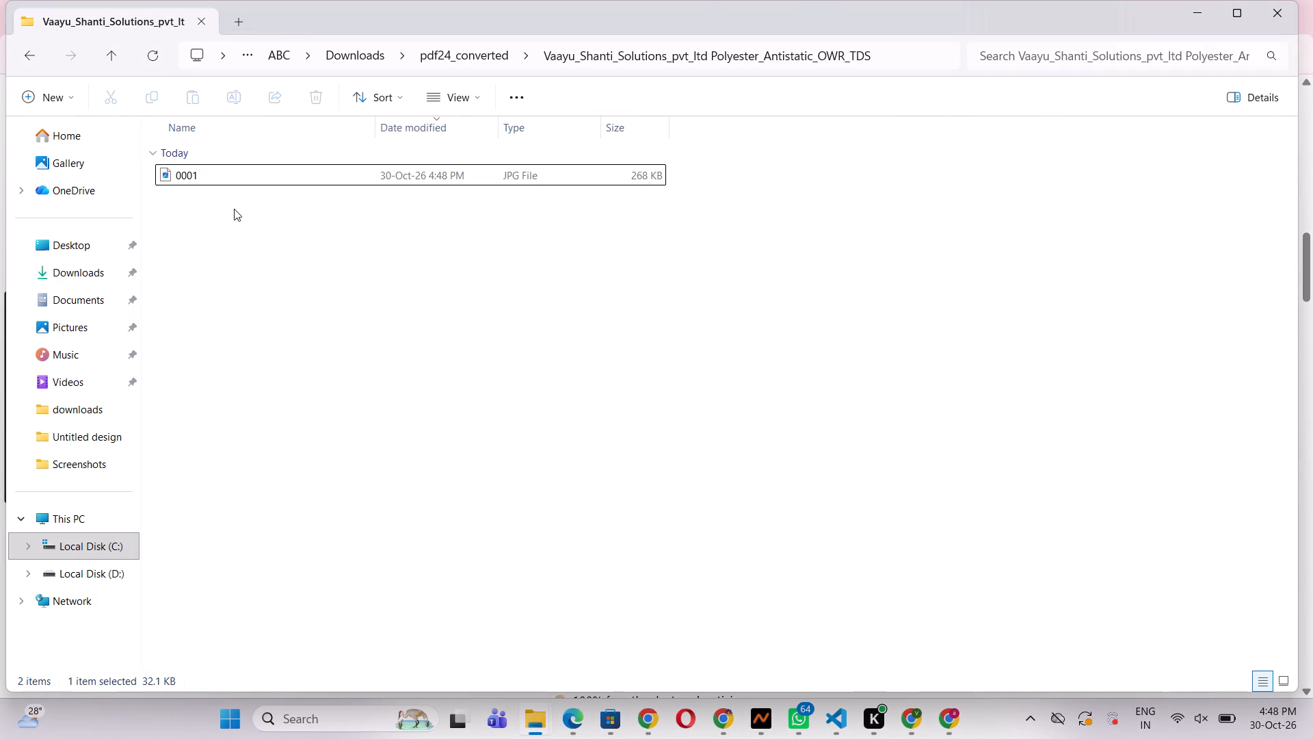
# Go back to the pdf24_converted folder and look over its list of JPG files and subfolders.
pyautogui.click(29, 59)
pyautogui.scroll(-7, 286, 454)
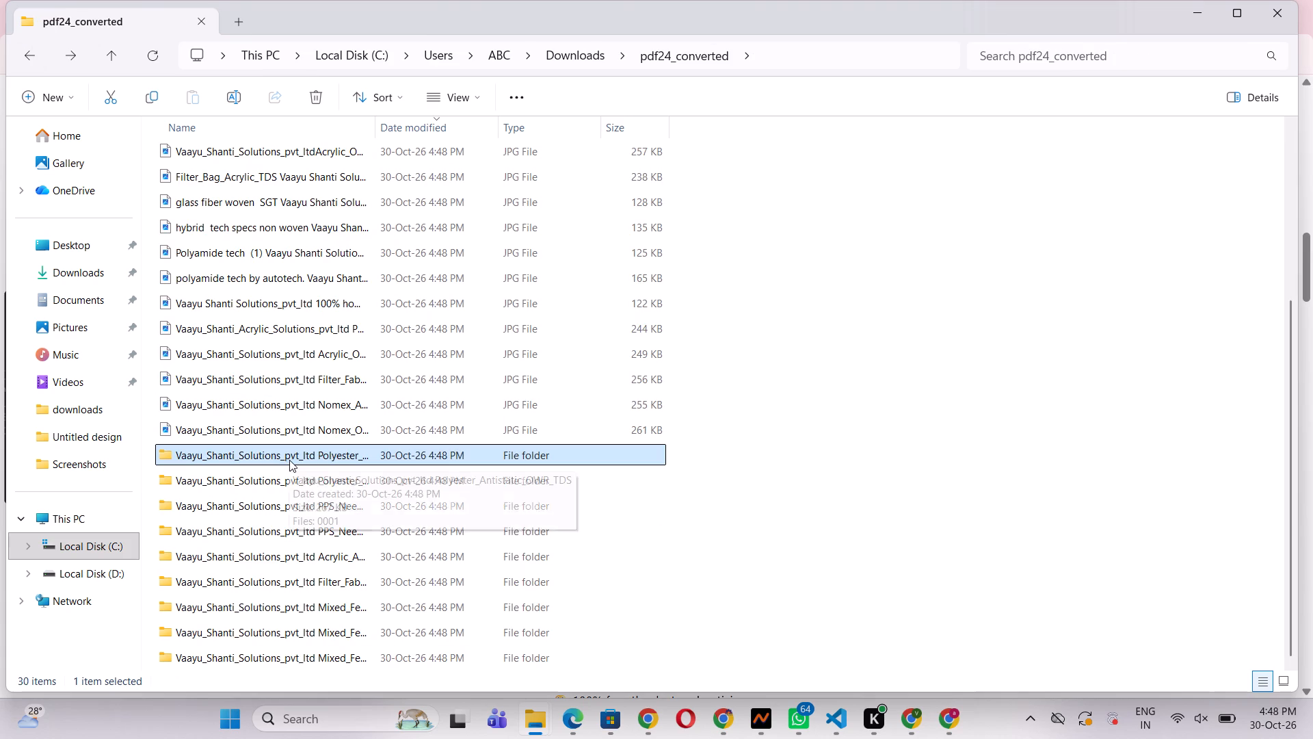
pyautogui.scroll(-5, 289, 460)
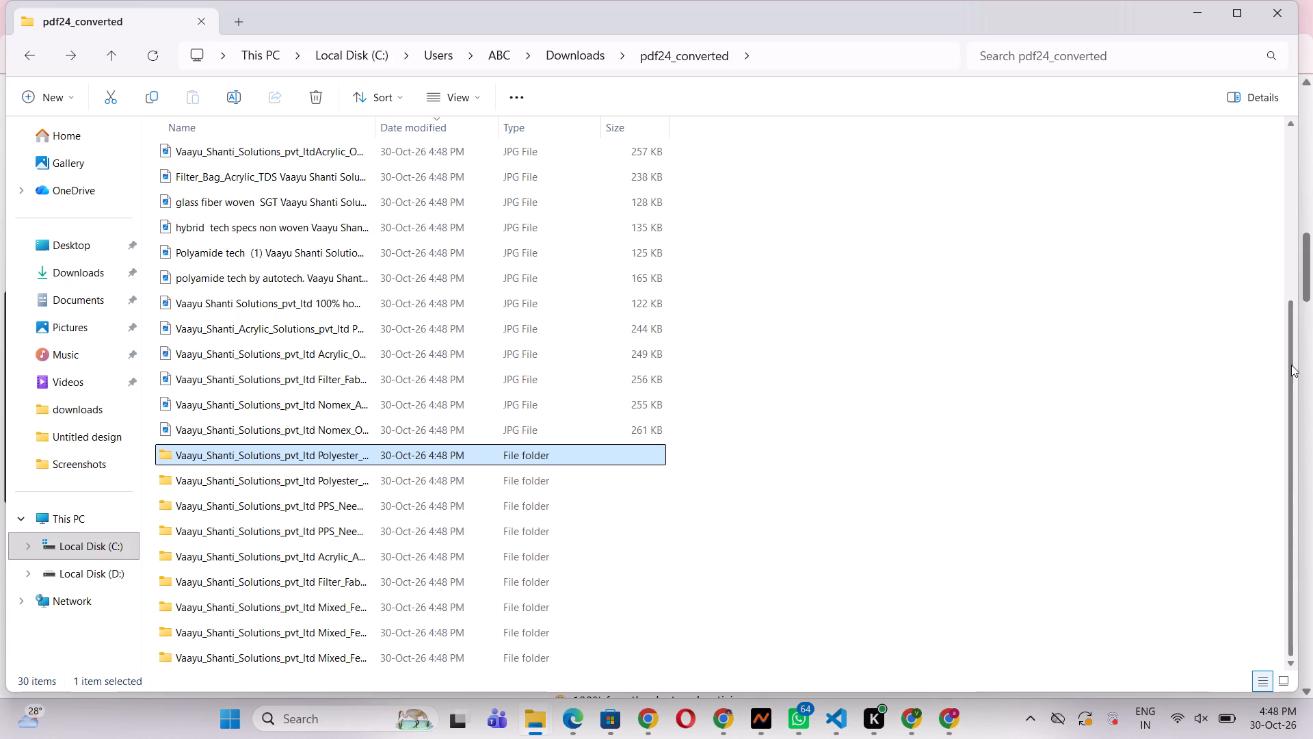
pyautogui.moveTo(1291, 365); pyautogui.dragTo(1305, 183)
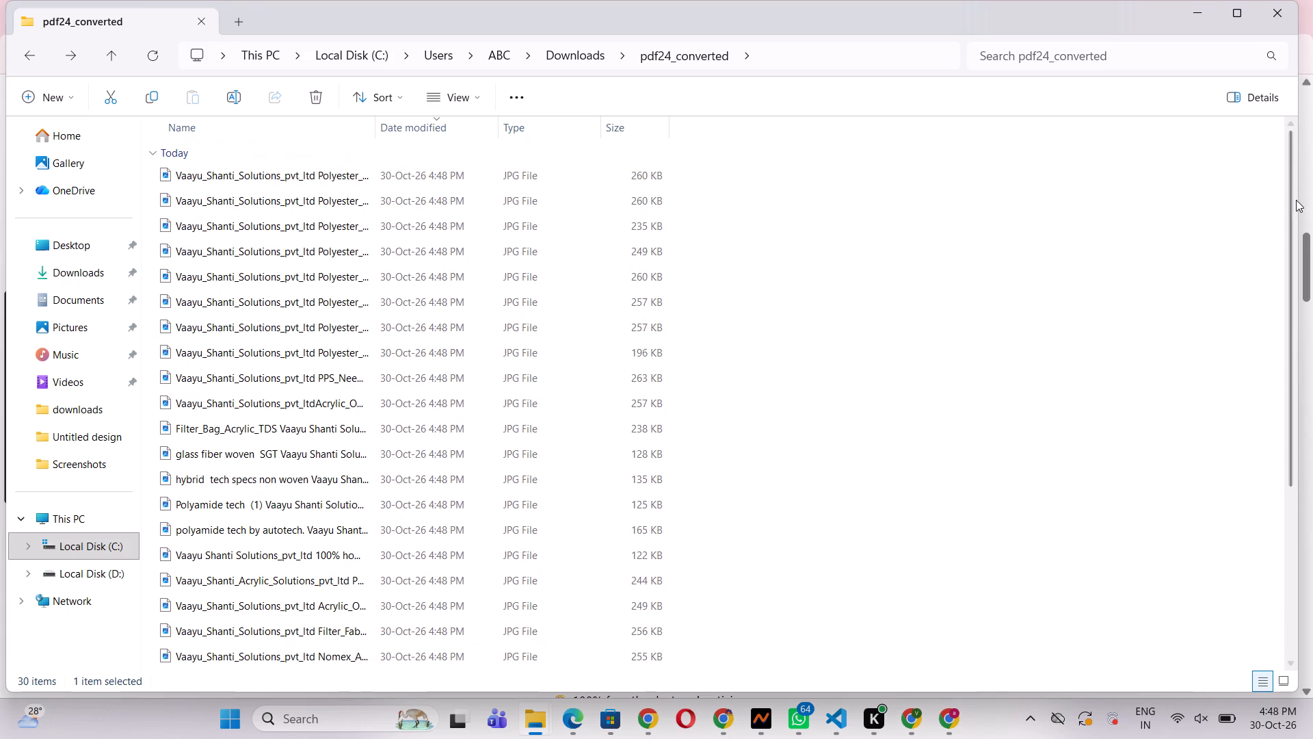
pyautogui.moveTo(1293, 205); pyautogui.dragTo(1291, 235)
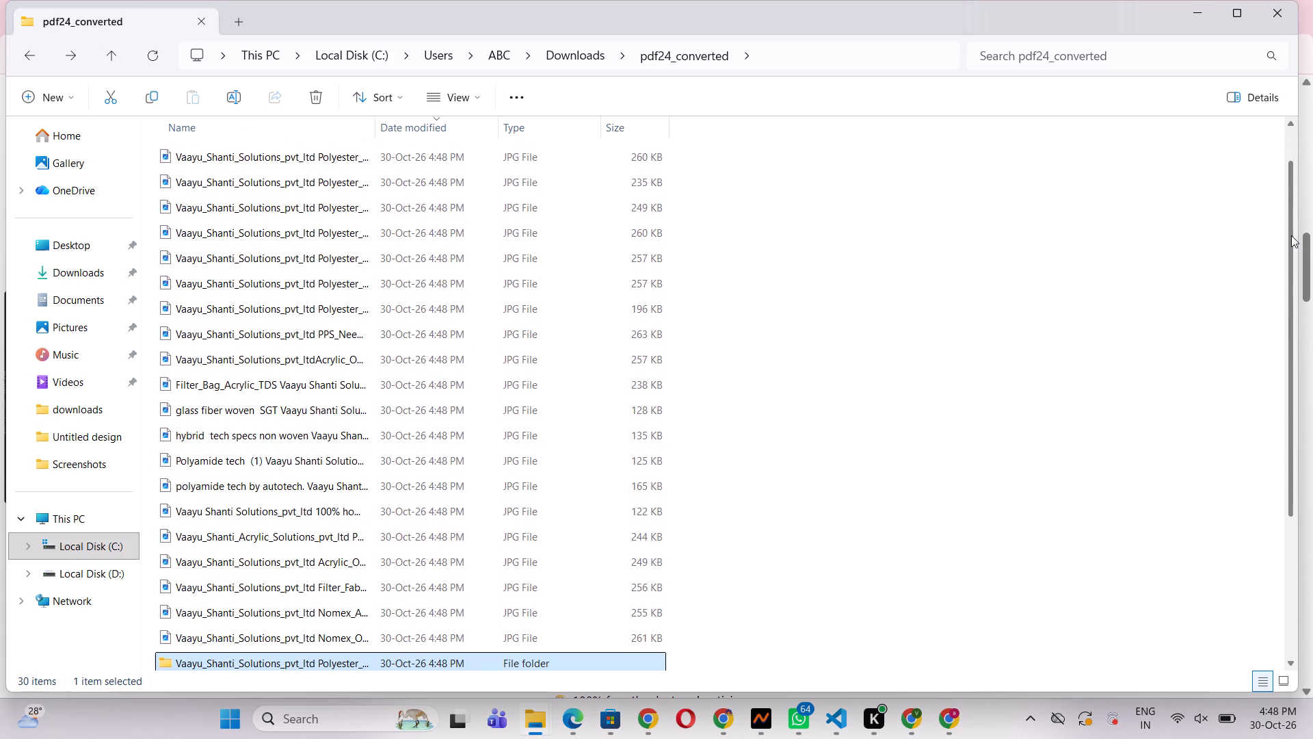
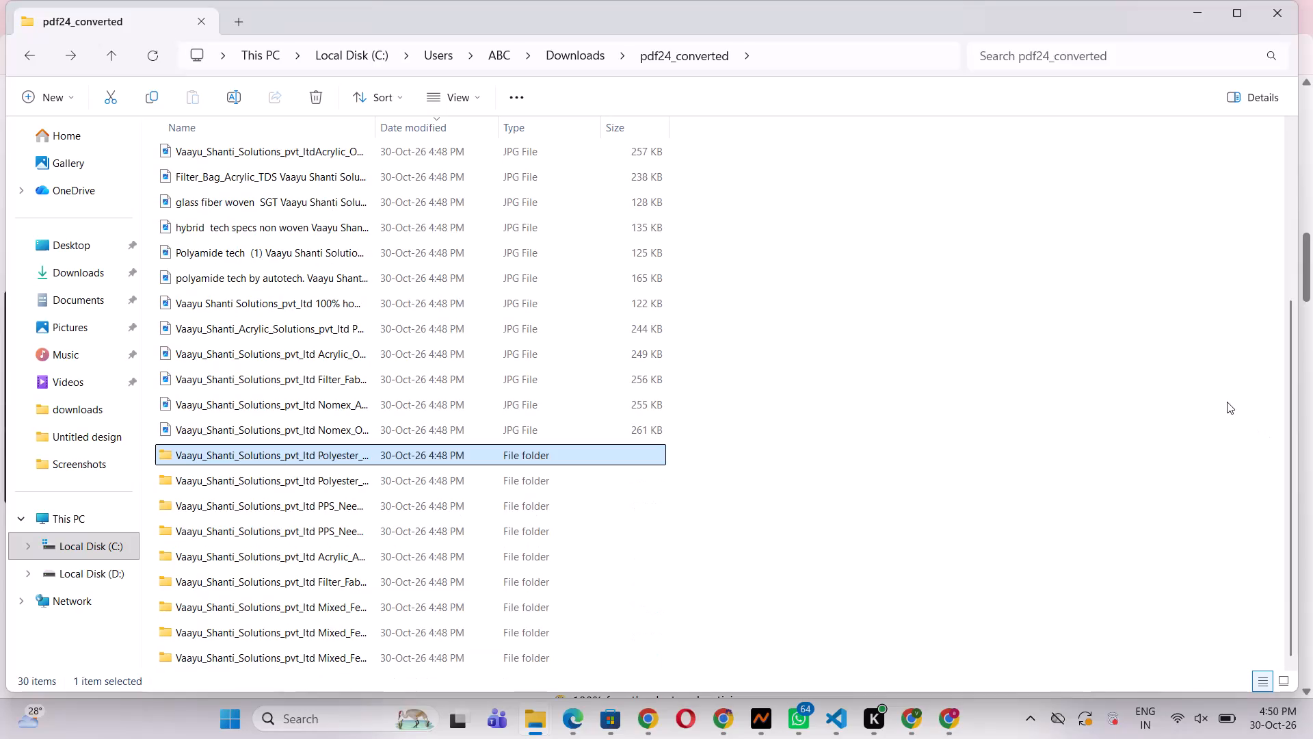
# Check the contents of the Polyester_Antistatic_OWR_TDS subfolder and return to the pdf24_converted folder.
pyautogui.scroll(-3, 1226, 402)
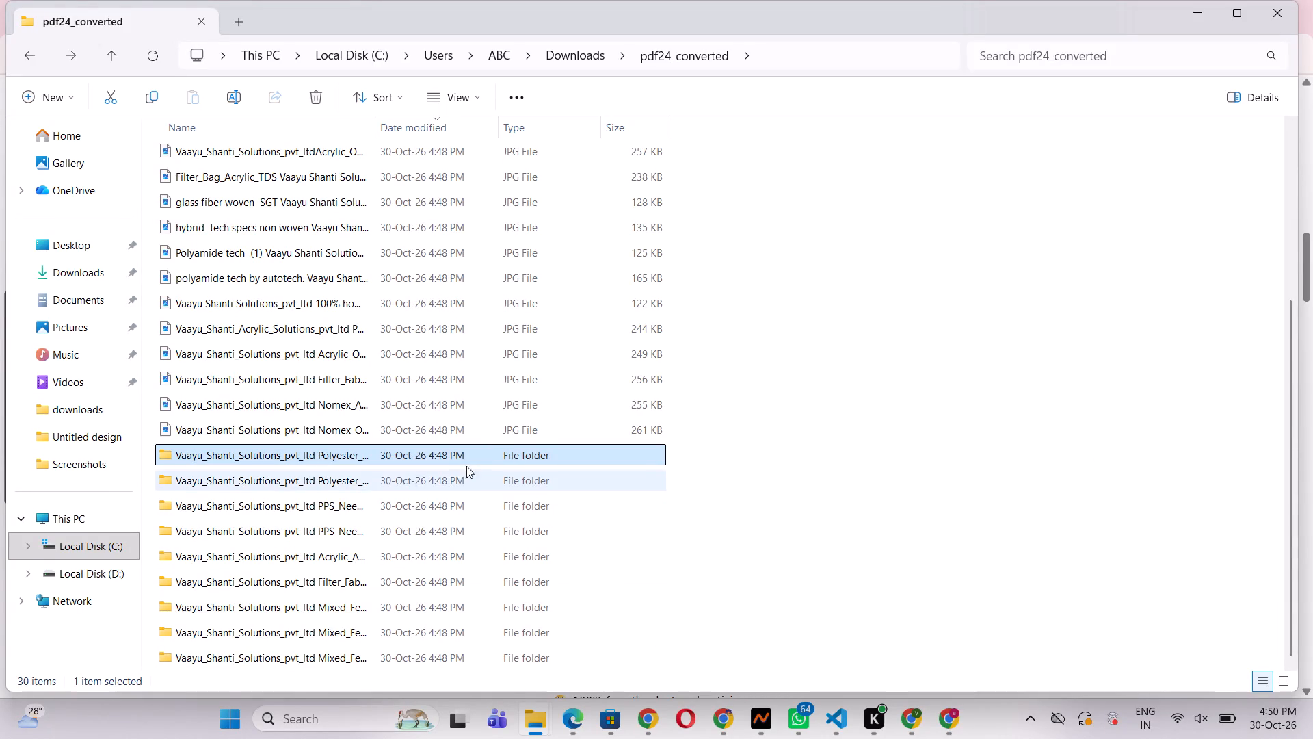
pyautogui.click(677, 503)
pyautogui.doubleClick(584, 449)
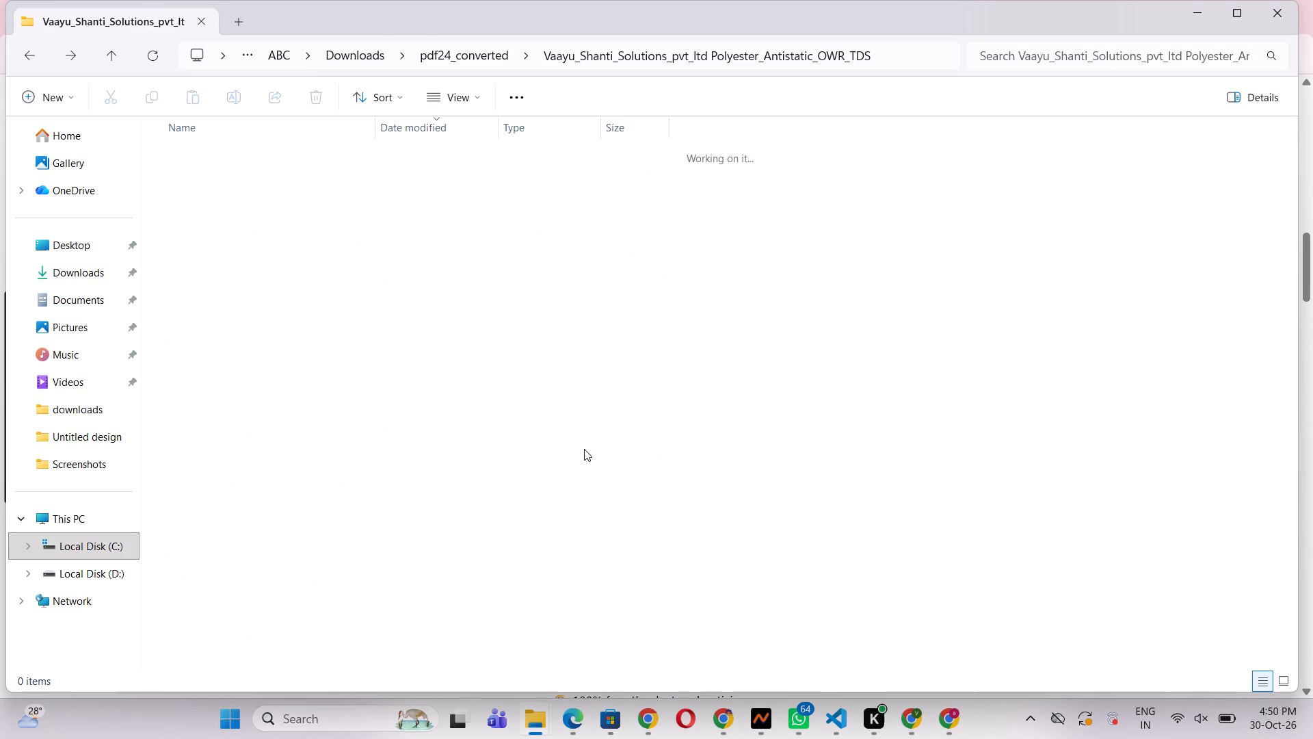
pyautogui.click(29, 67)
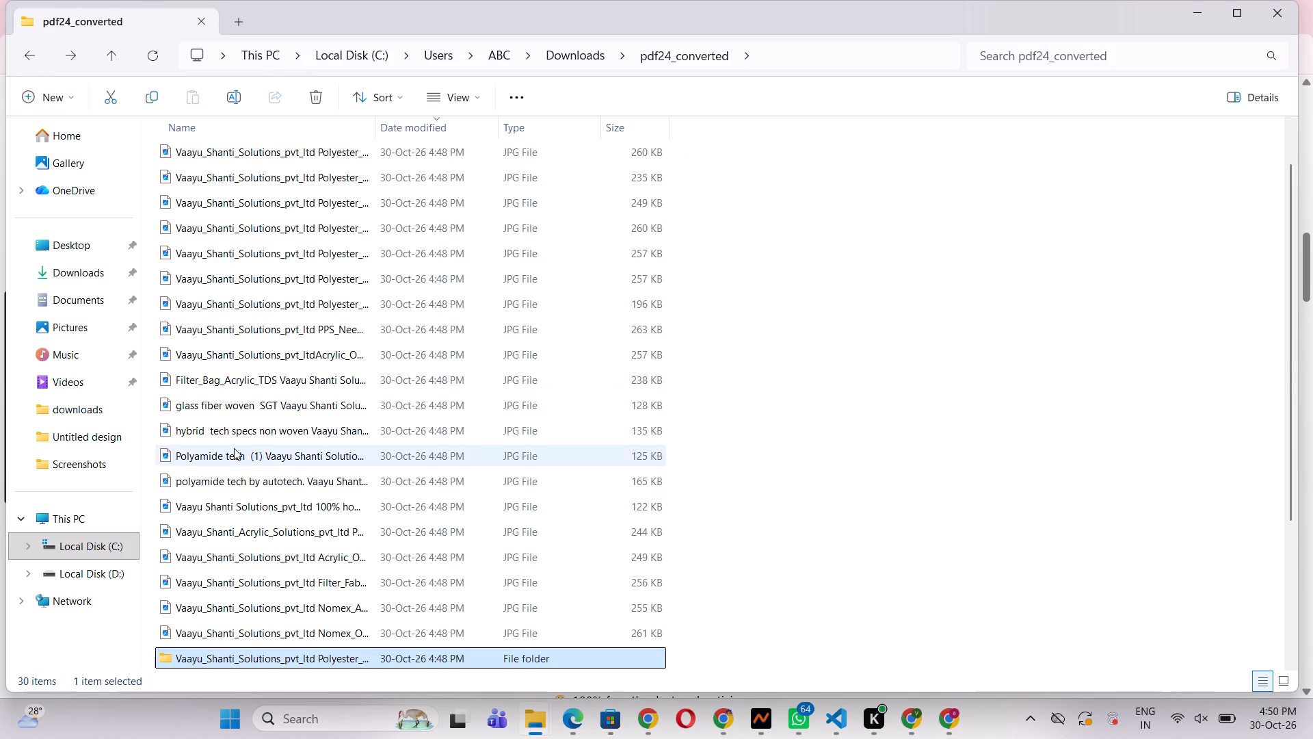
# Open the Polyester_Antistatic_TDS subfolder, view its page image 0001 and close the image.
pyautogui.scroll(-5, 263, 544)
pyautogui.click(260, 477)
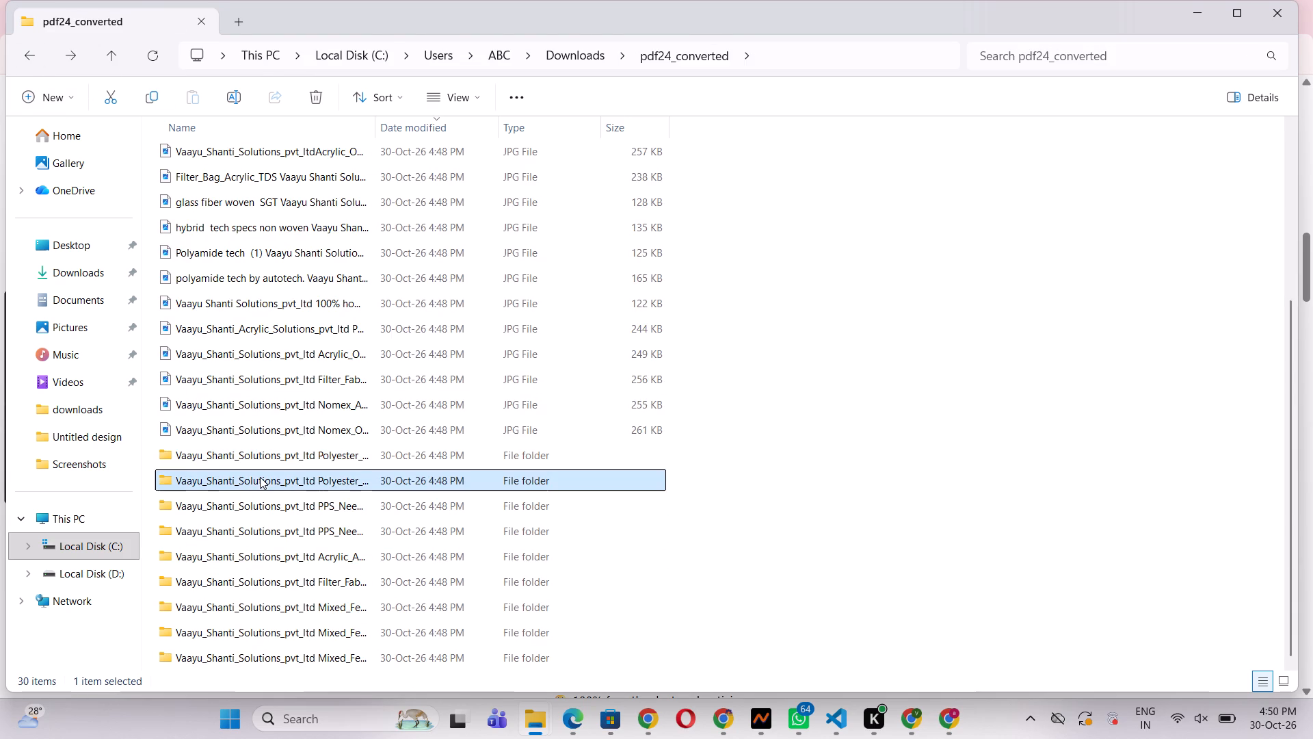
pyautogui.click(609, 554)
pyautogui.doubleClick(463, 474)
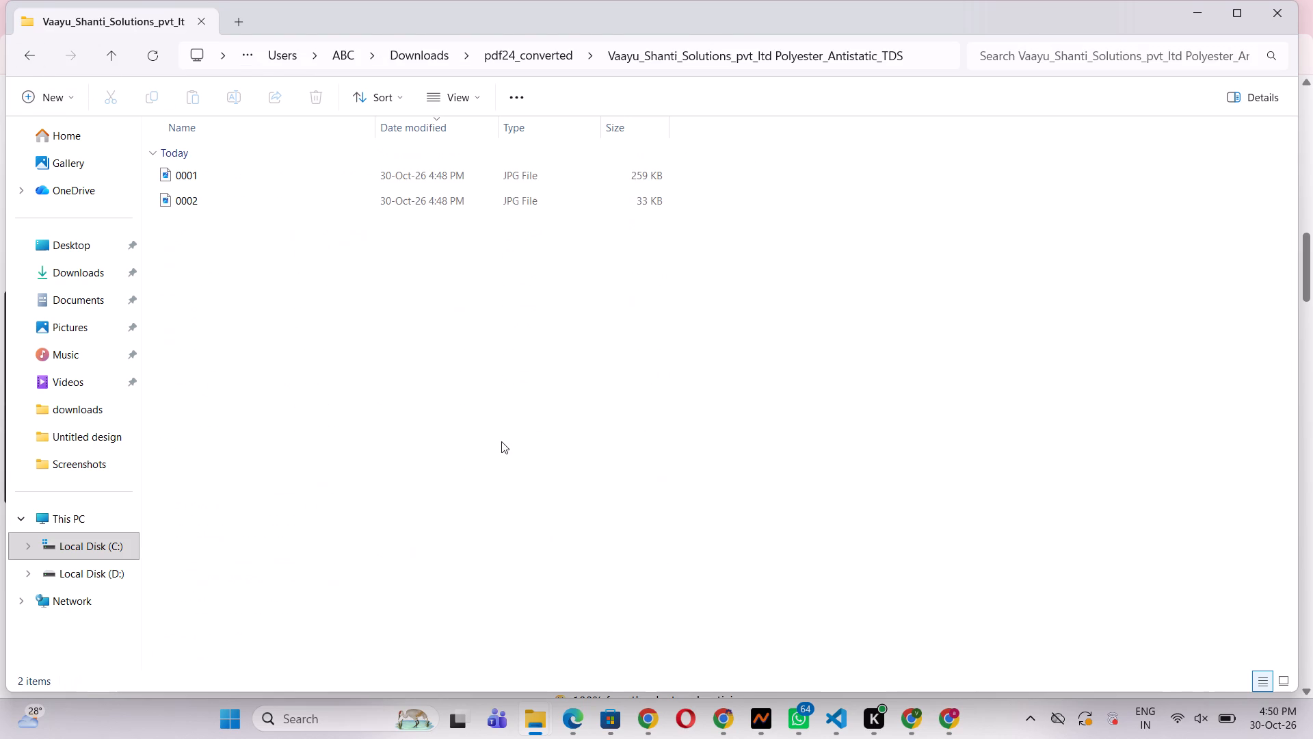
pyautogui.click(224, 186)
pyautogui.doubleClick(226, 173)
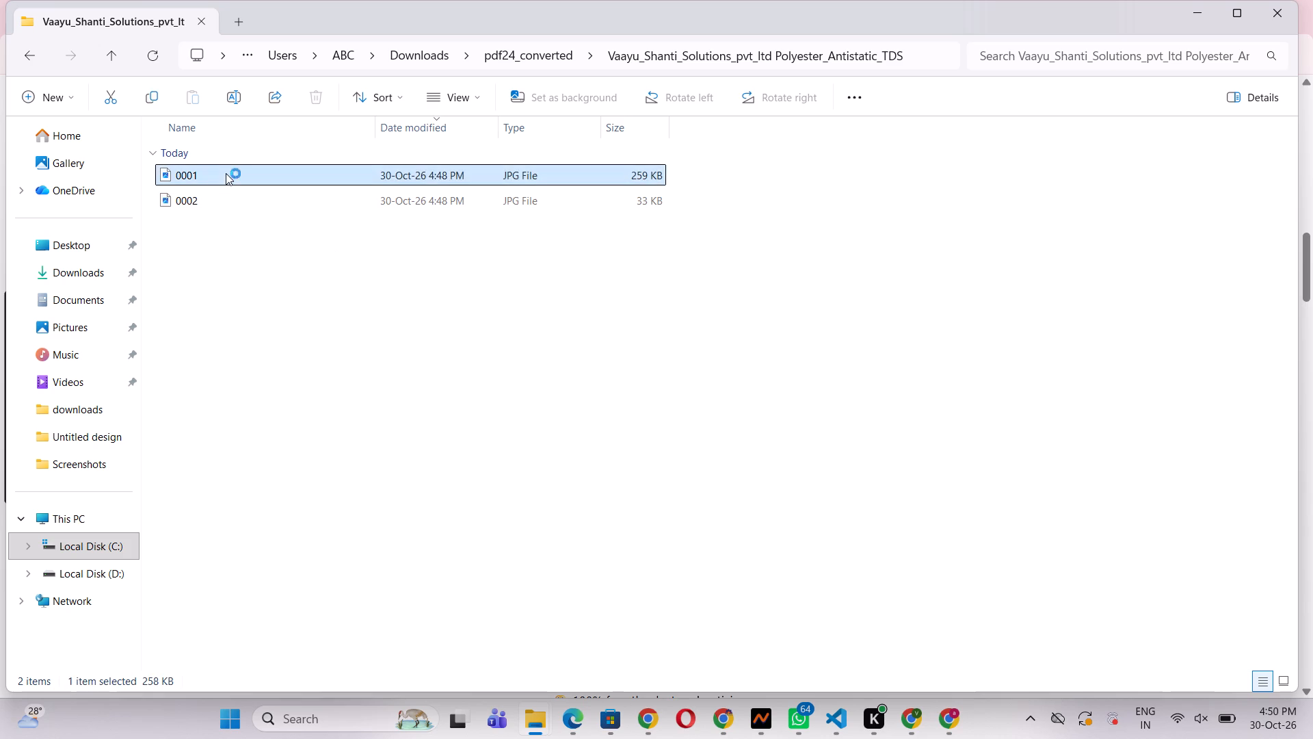
pyautogui.click(1088, 152)
pyautogui.click(1125, 288)
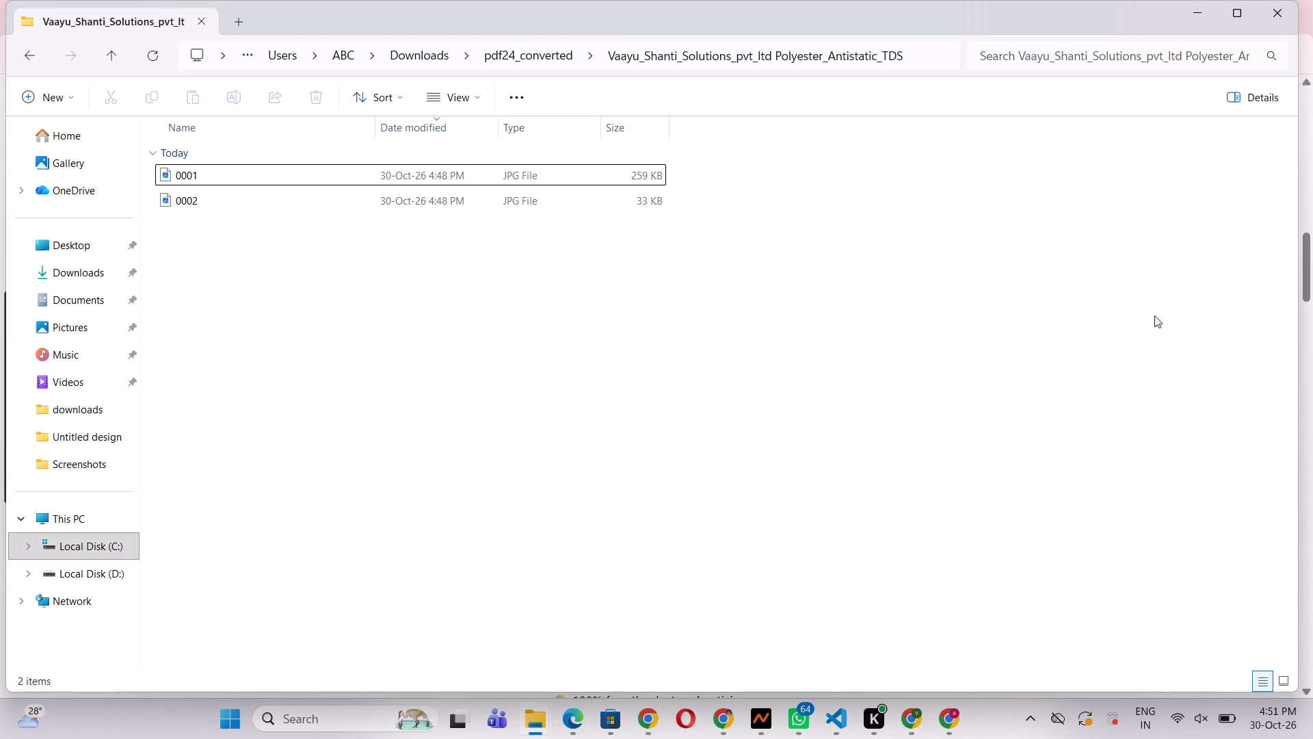
# Move page image 0001 out of the Polyester_Antistatic_OWR_TDS subfolder into the pdf24_converted folder.
pyautogui.click(27, 64)
pyautogui.scroll(-4, 402, 526)
pyautogui.scroll(-4, 354, 569)
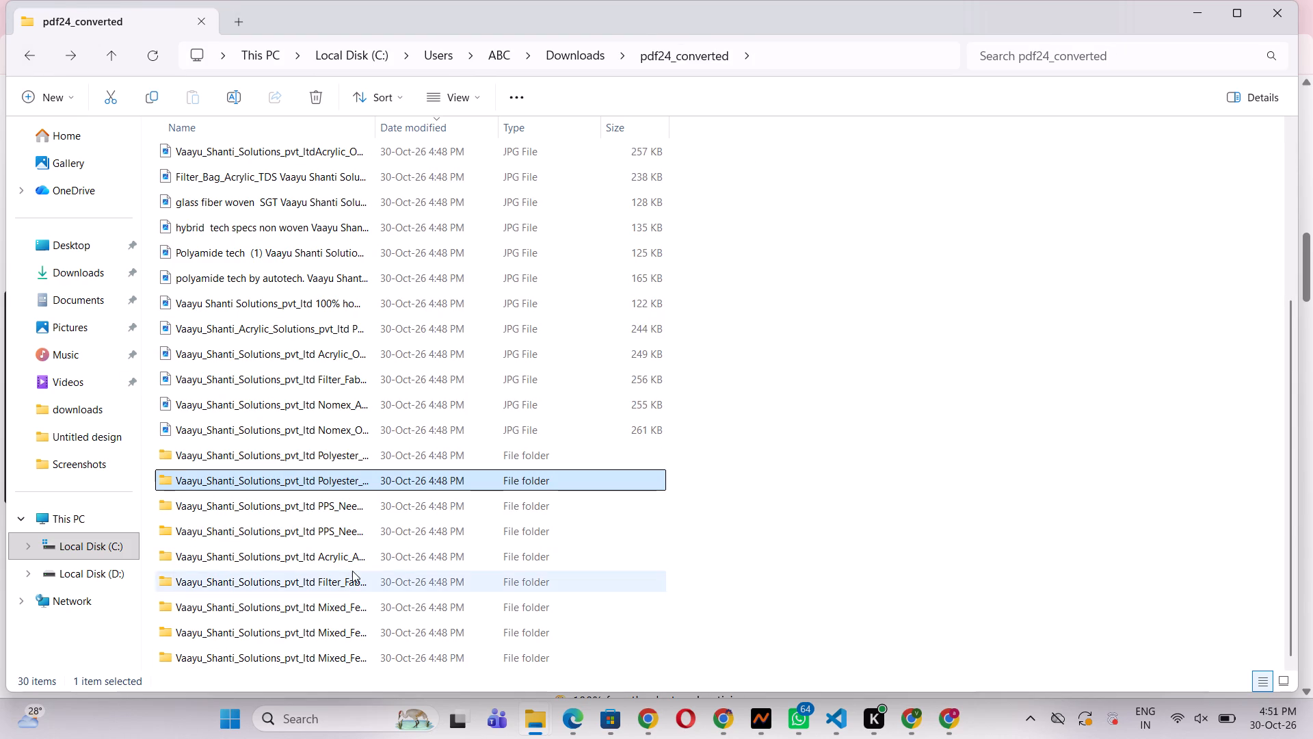
pyautogui.doubleClick(209, 458)
pyautogui.click(209, 174)
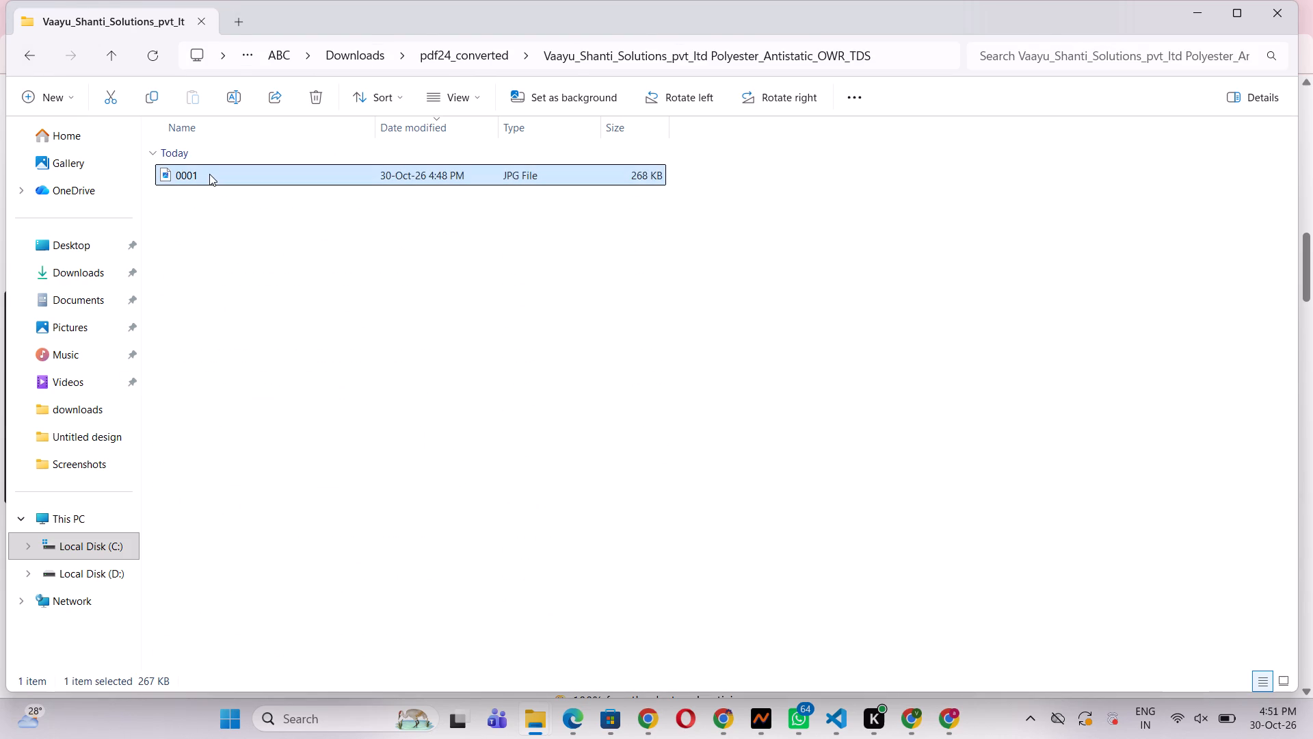
pyautogui.hotkey('ctrl', 'x')
pyautogui.click(27, 51)
pyautogui.click(851, 372)
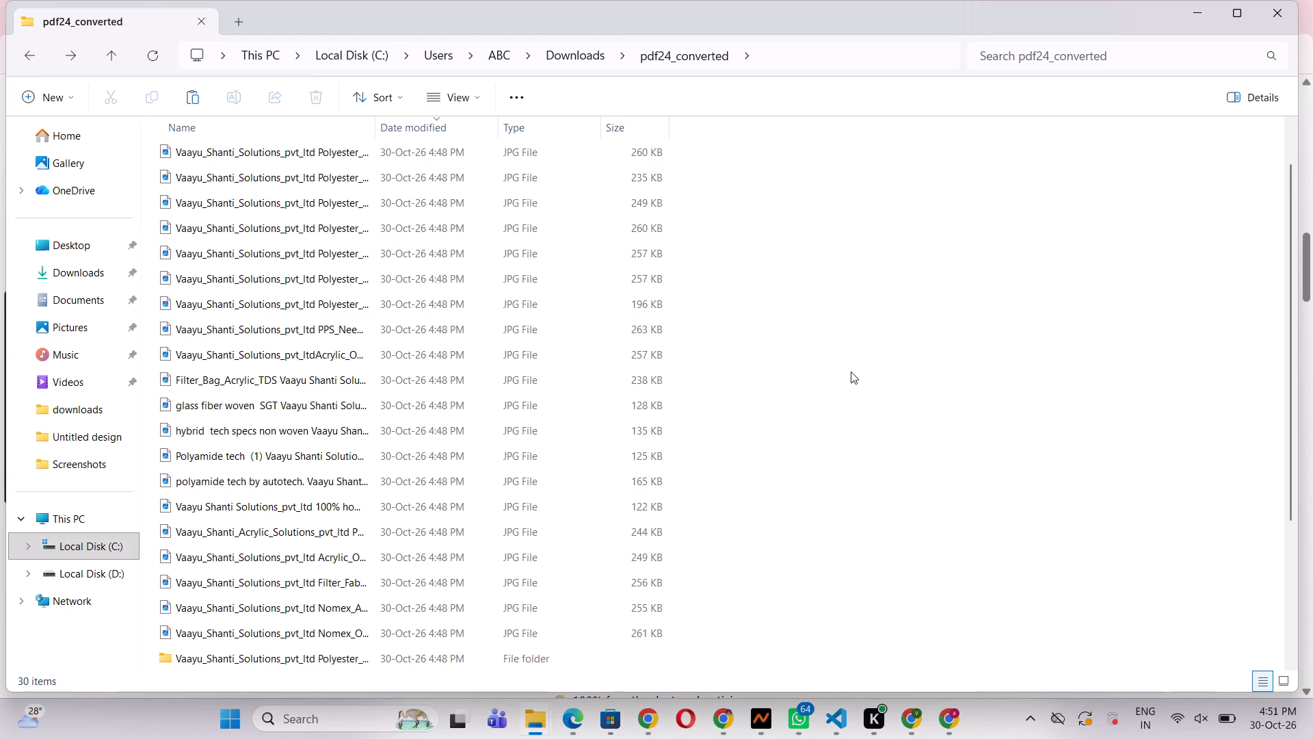
pyautogui.hotkey('ctrl', 'v')
# Check the Polyester_Antistatic_OWR_TDS subfolder for remaining files and delete that subfolder.
pyautogui.scroll(-8, 827, 467)
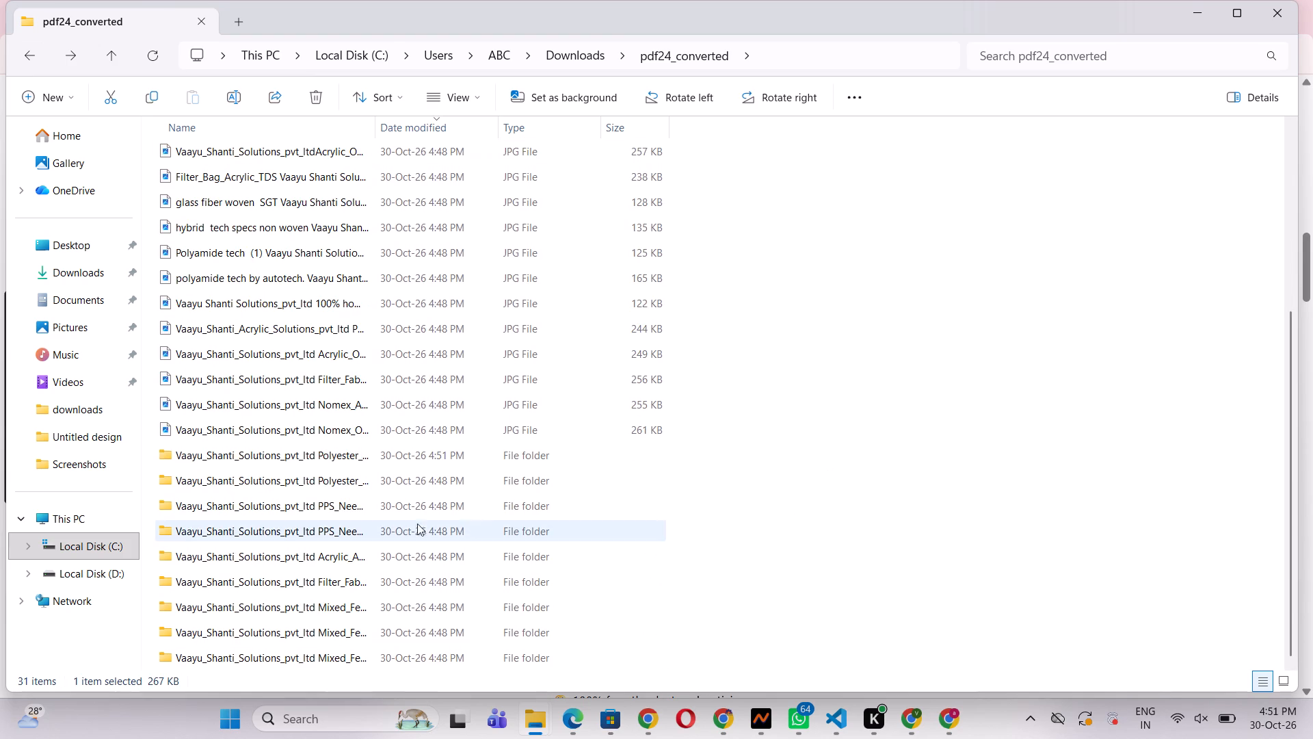
pyautogui.doubleClick(276, 462)
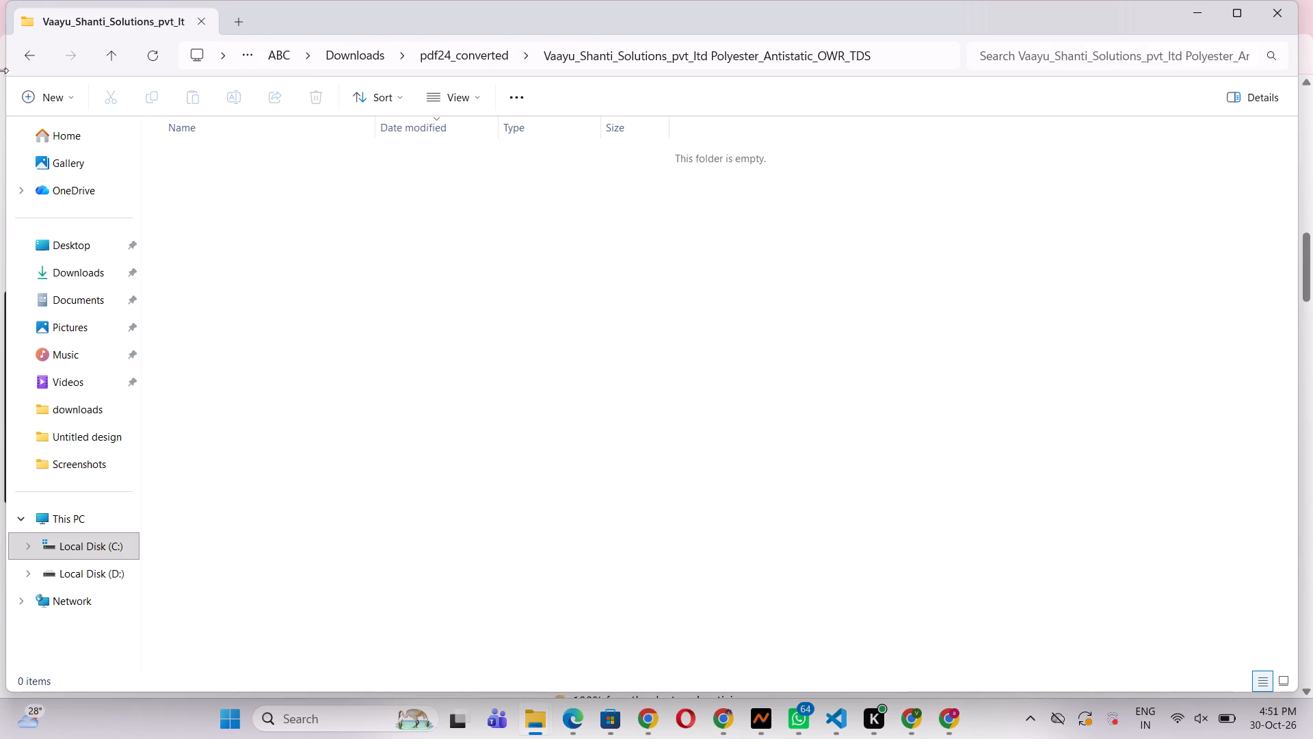
pyautogui.click(25, 59)
pyautogui.press('Delete')
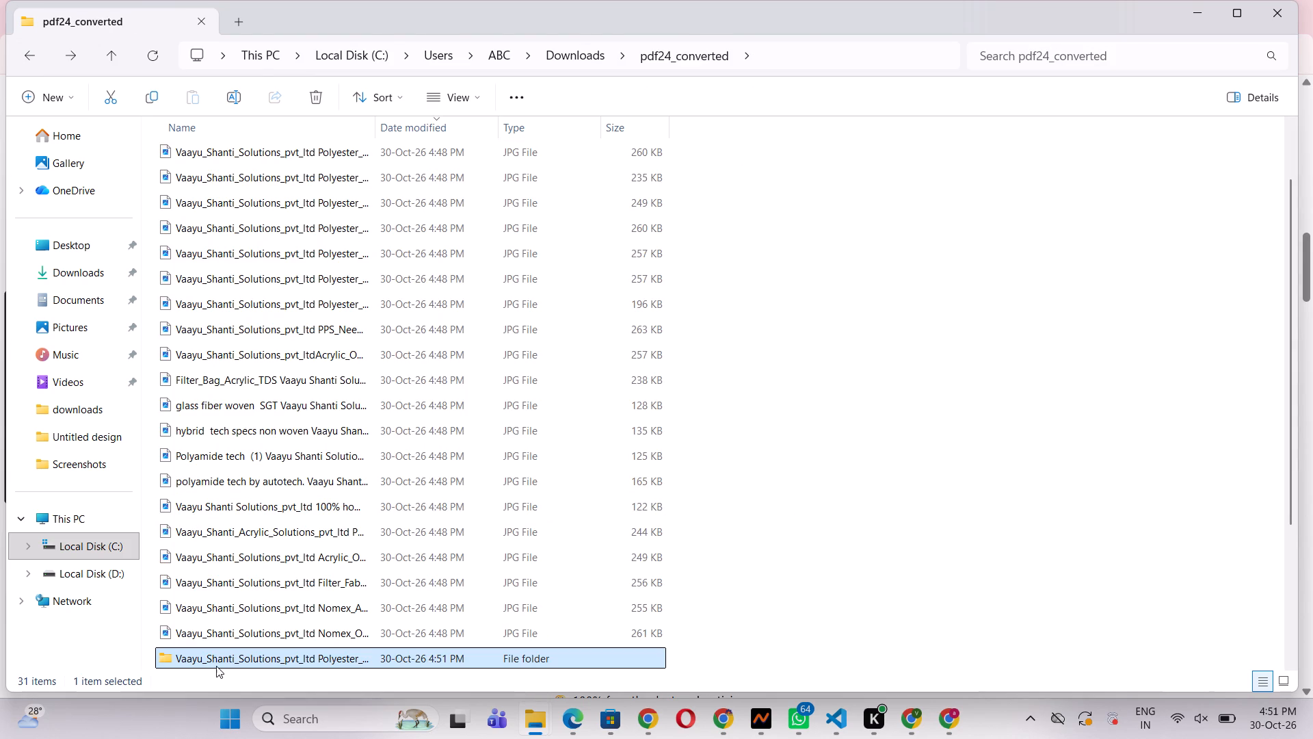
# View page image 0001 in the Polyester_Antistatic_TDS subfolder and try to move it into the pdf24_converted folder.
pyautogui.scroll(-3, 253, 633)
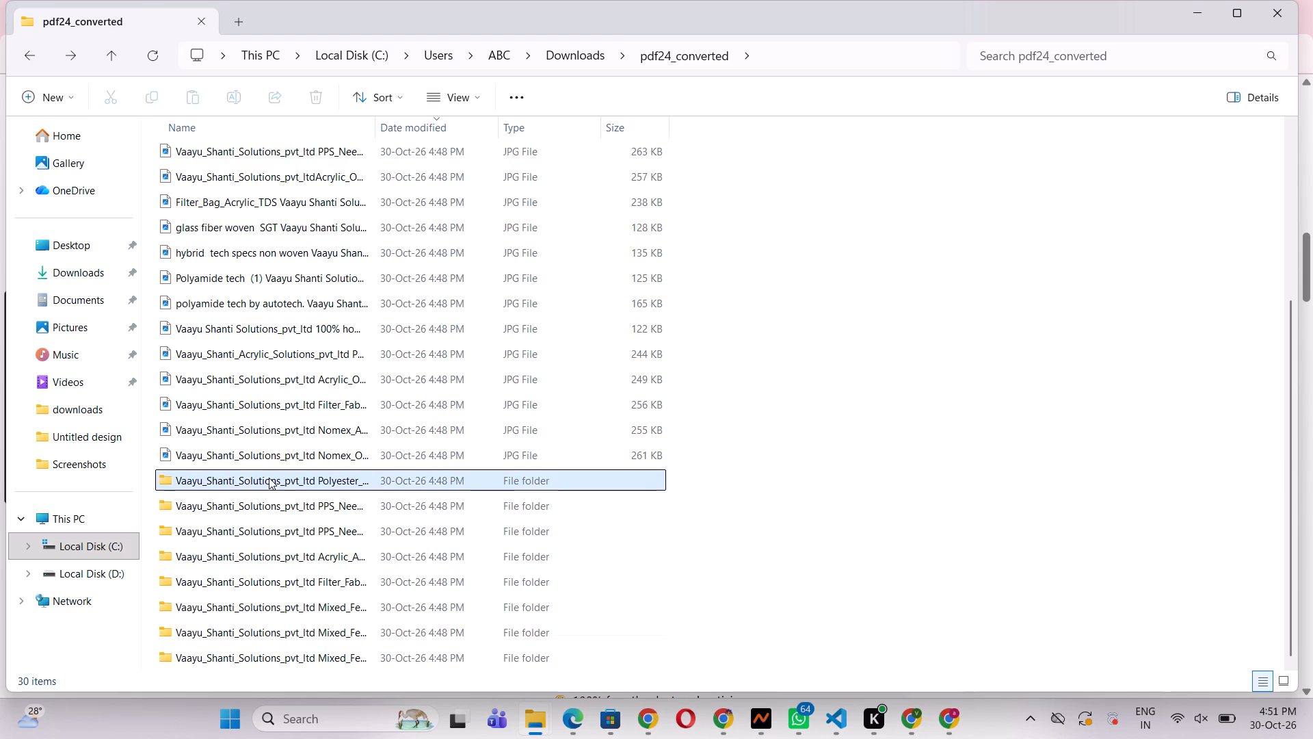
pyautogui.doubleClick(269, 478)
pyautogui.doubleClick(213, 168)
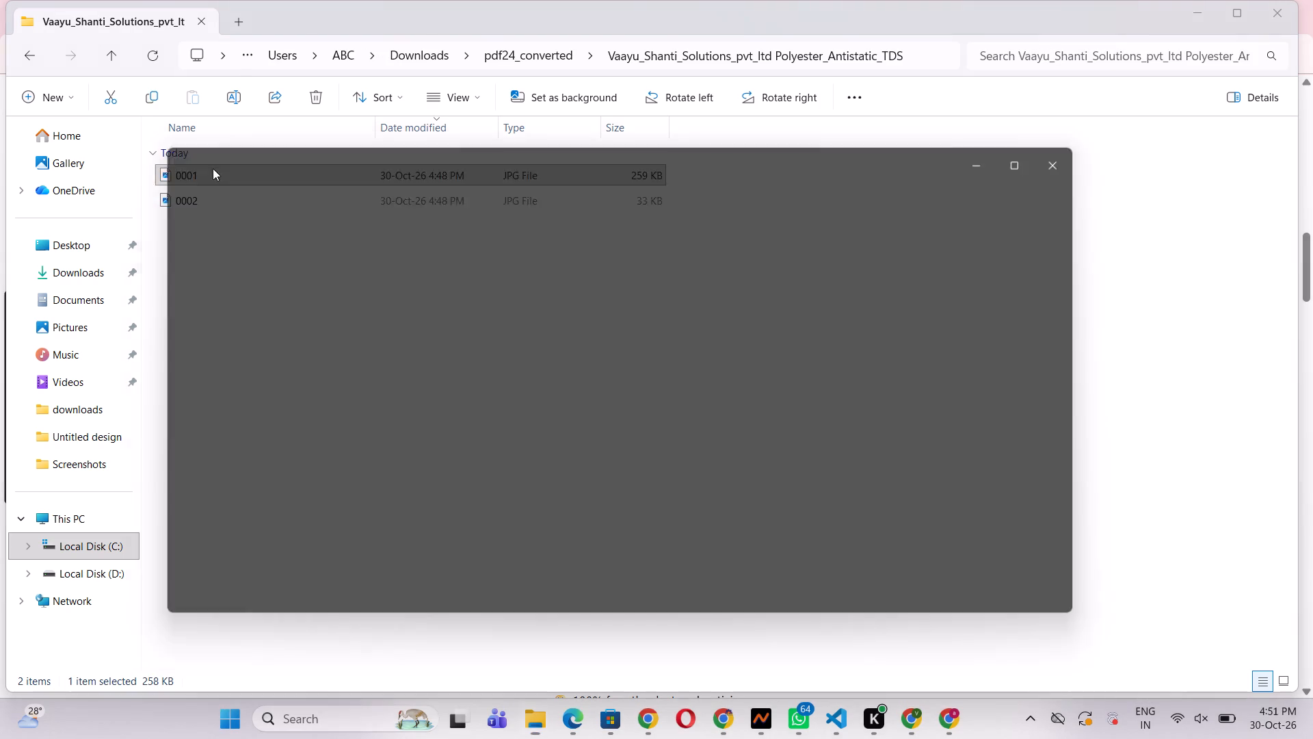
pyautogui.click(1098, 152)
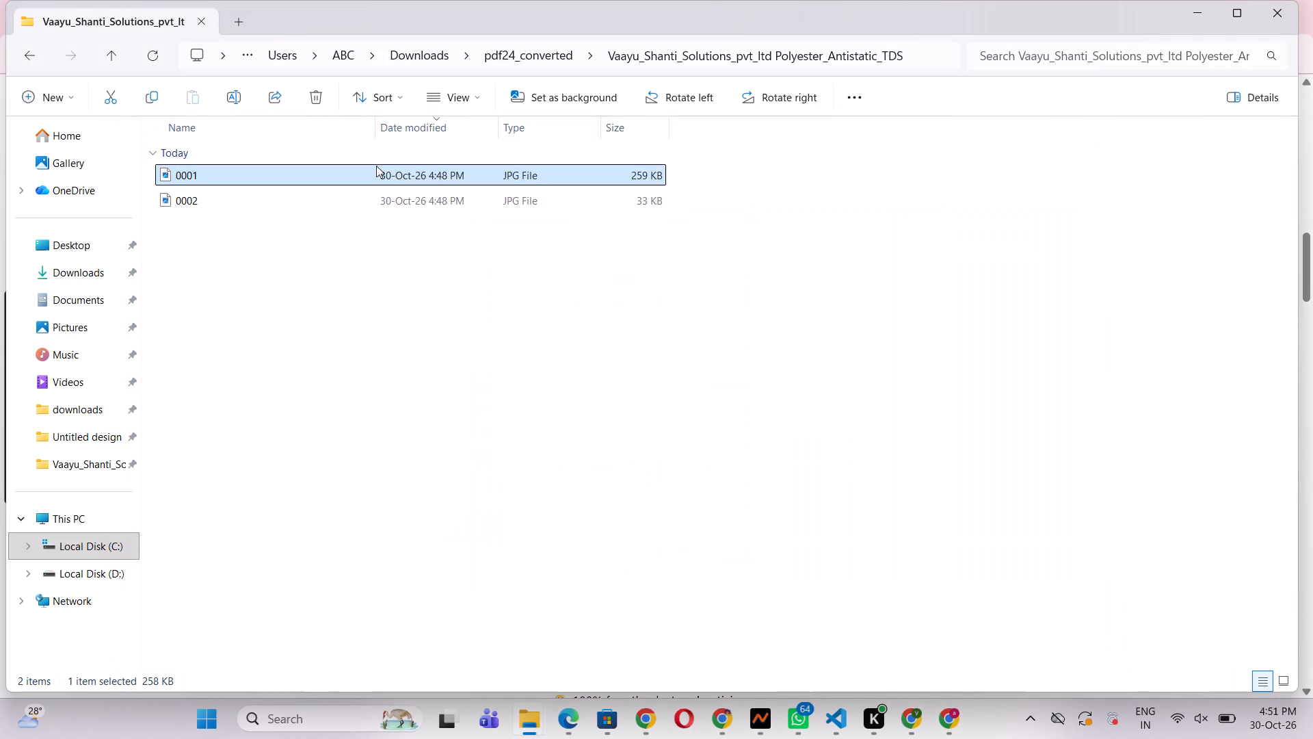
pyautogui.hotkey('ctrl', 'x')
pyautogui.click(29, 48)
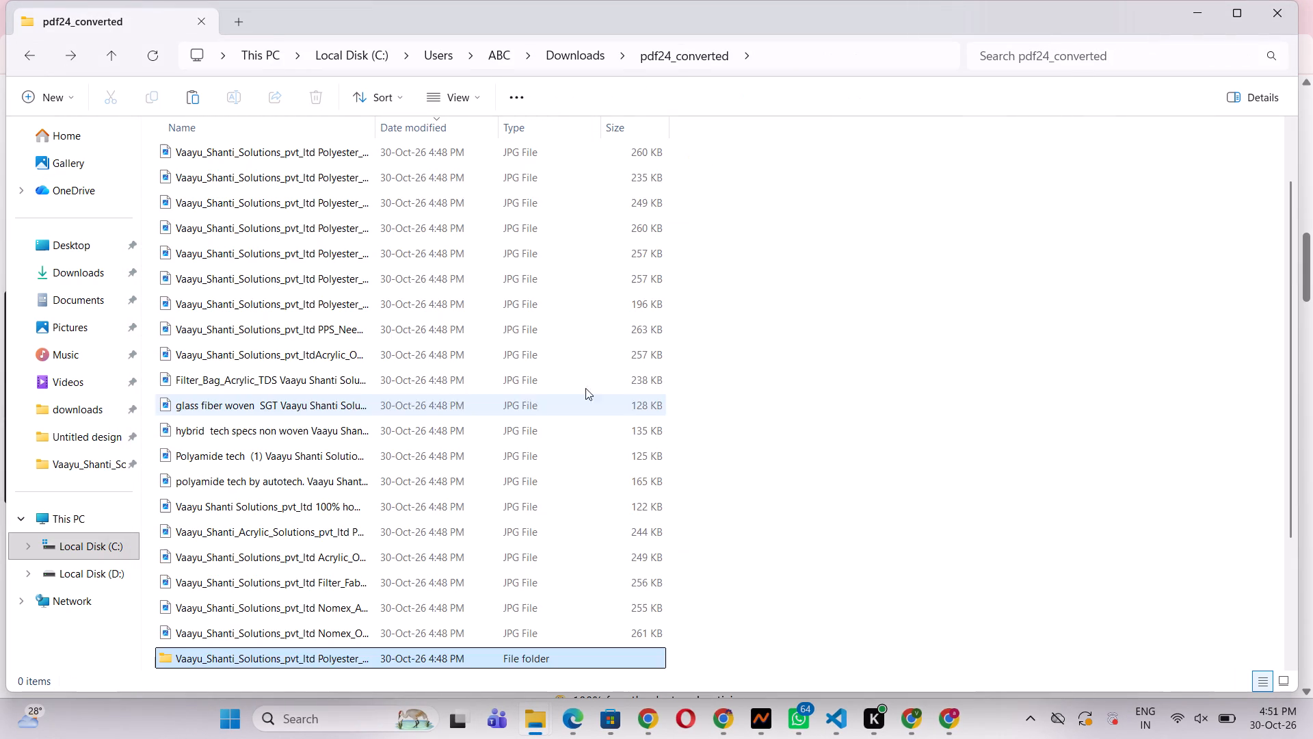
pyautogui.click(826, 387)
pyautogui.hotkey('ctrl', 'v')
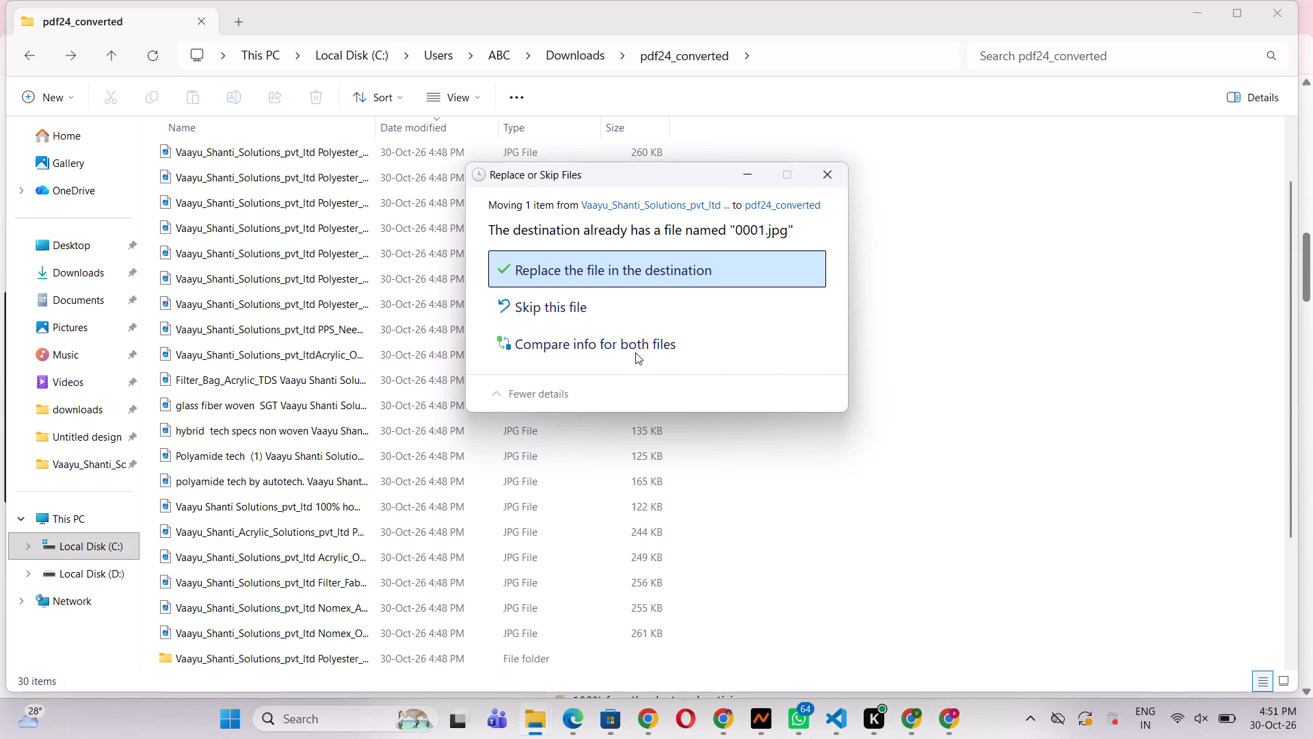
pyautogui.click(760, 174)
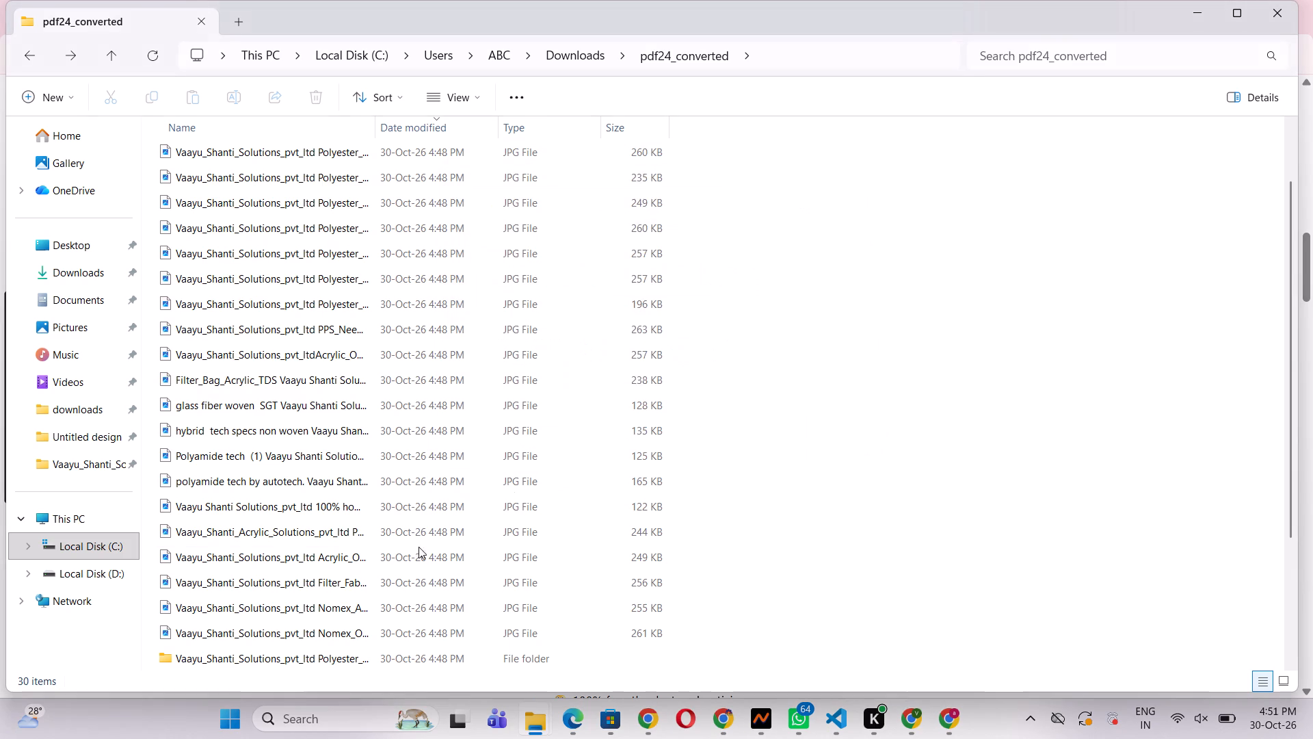
# Rename page image 0001 in the Polyester_Antistatic_TDS subfolder as 0001a.
pyautogui.scroll(-11, 409, 551)
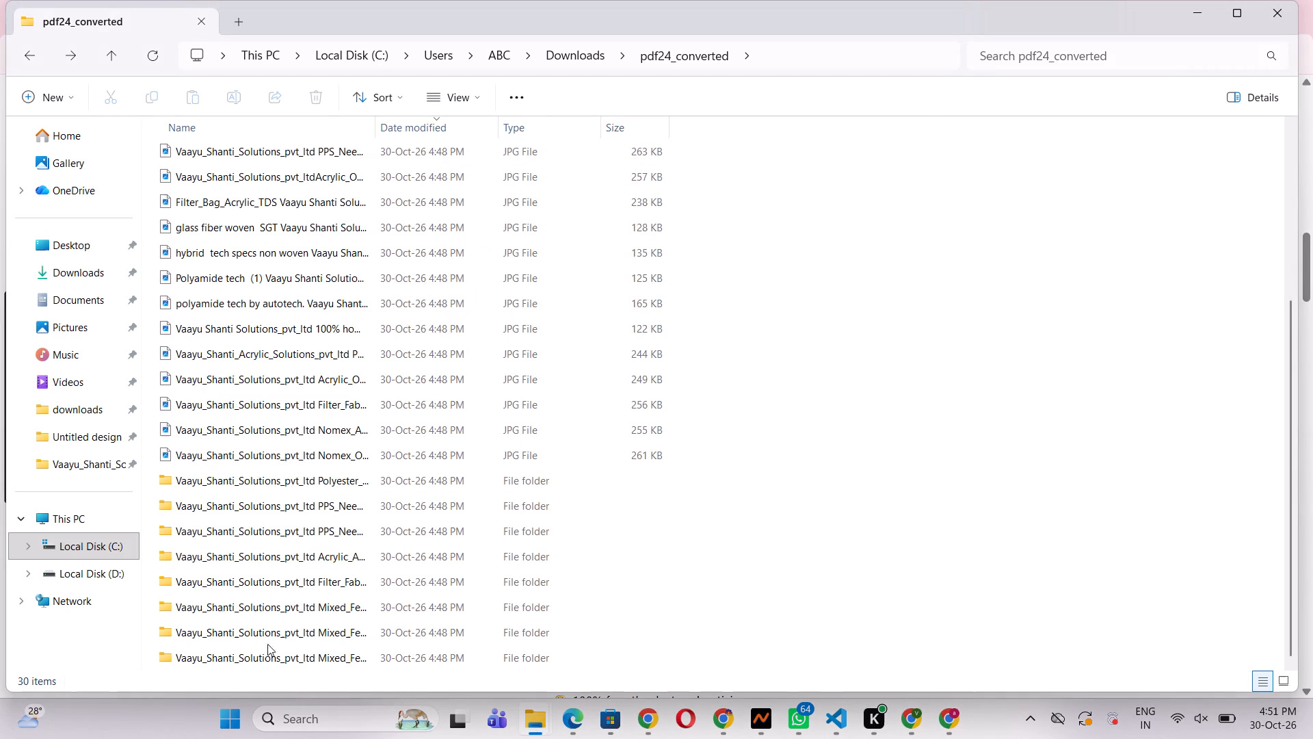
pyautogui.doubleClick(269, 487)
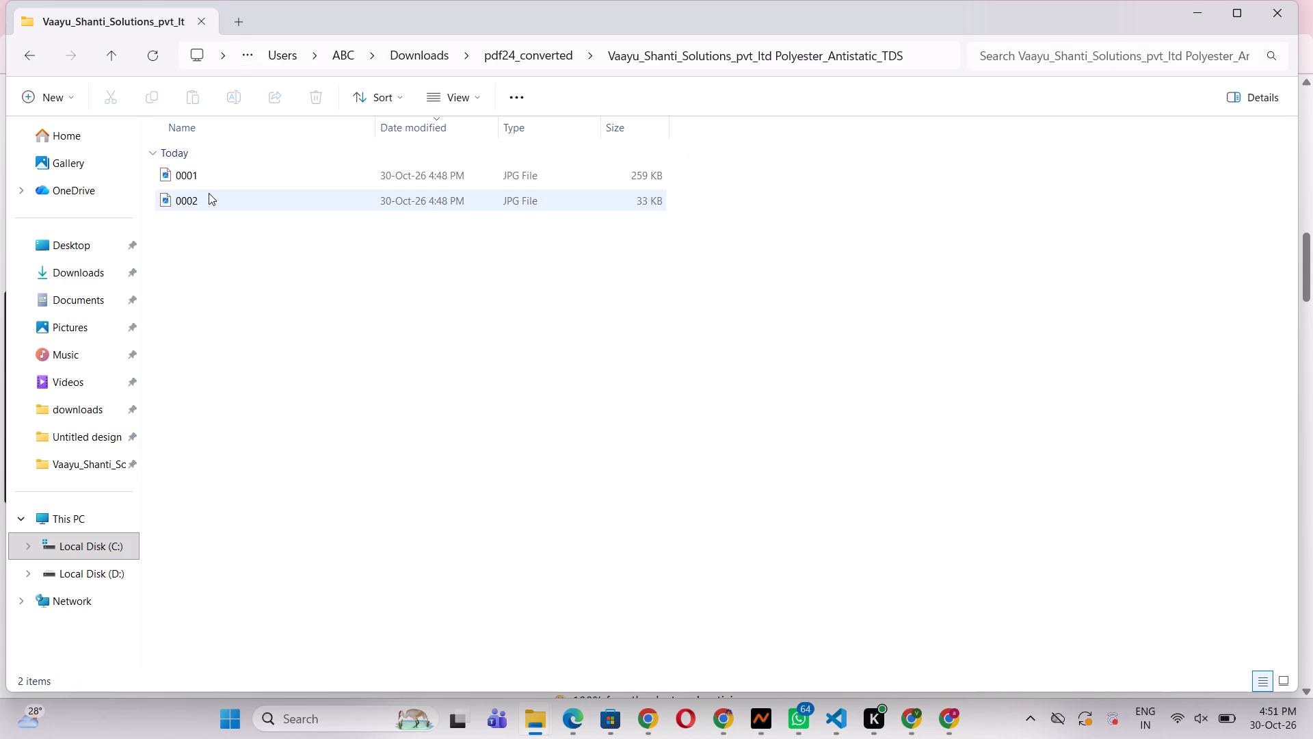
pyautogui.click(208, 177)
pyautogui.click(233, 98)
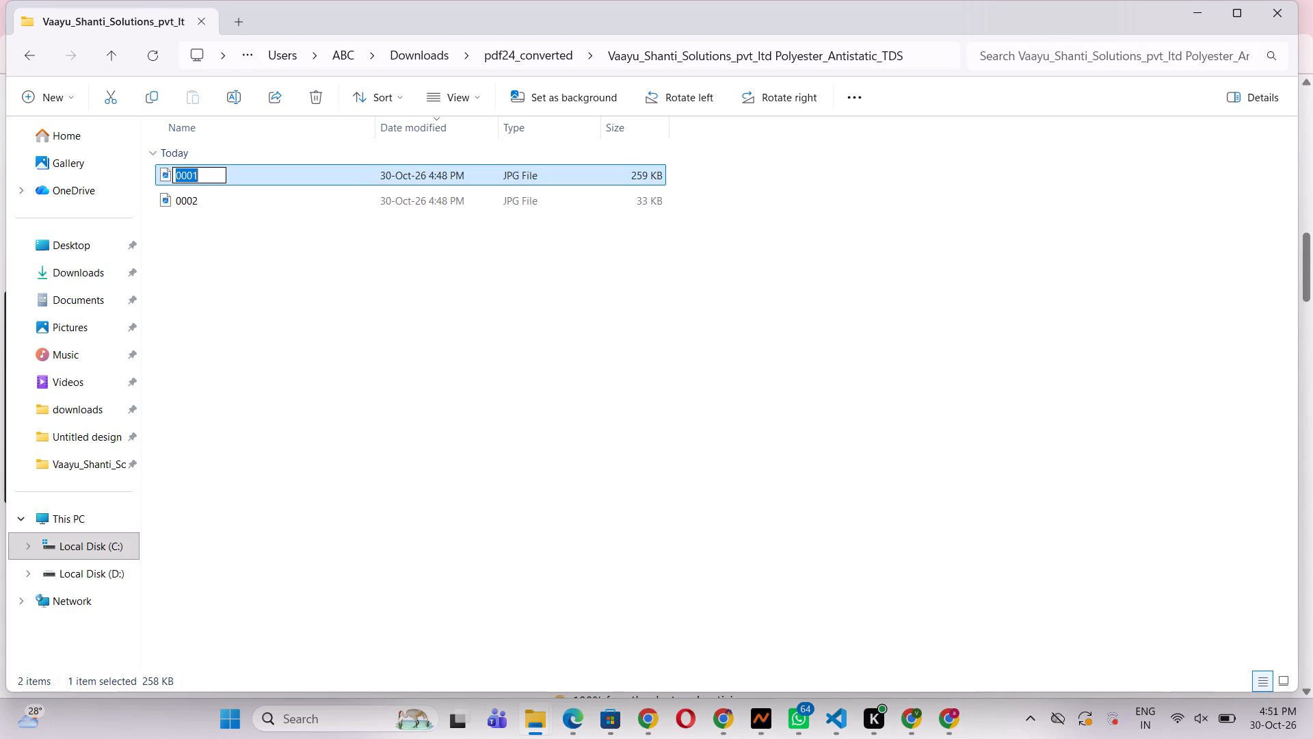
pyautogui.click(221, 173)
pyautogui.click(210, 174)
pyautogui.press('a')
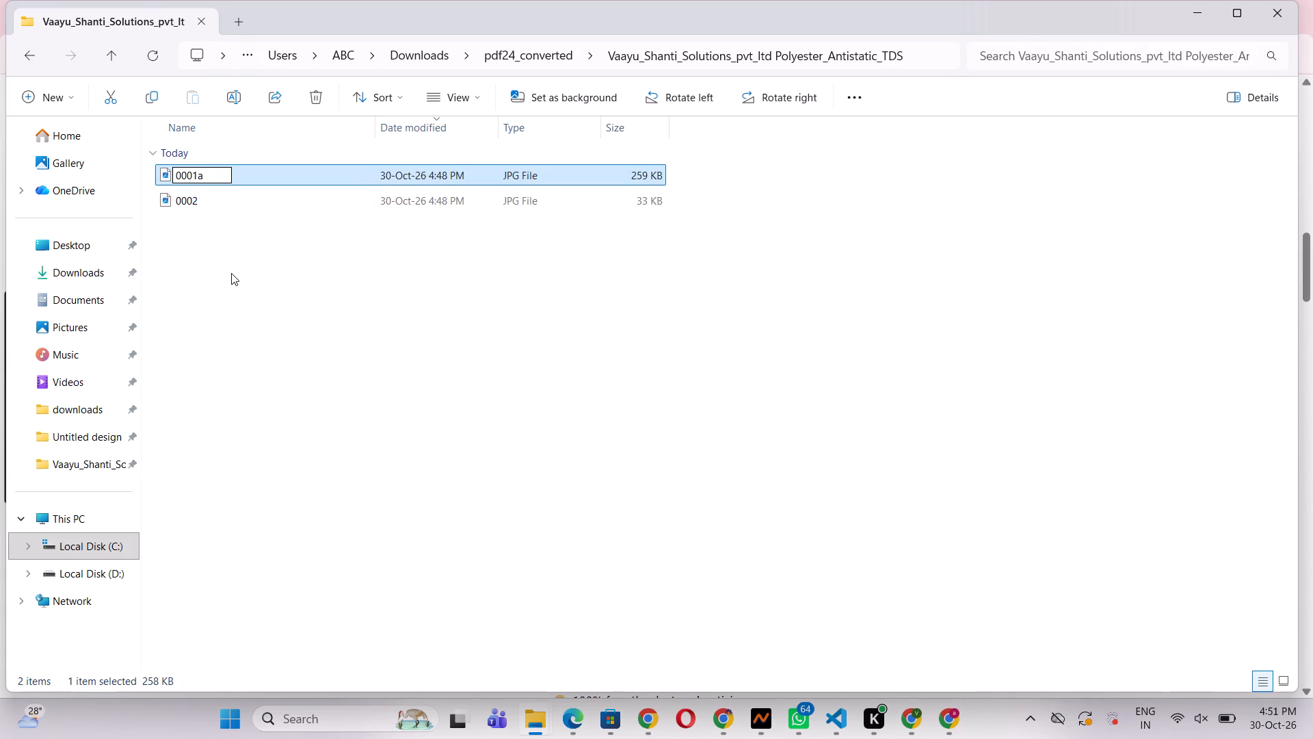
pyautogui.click(231, 273)
# Go back to the pdf24_converted folder and look over its JPG files and remaining subfolders.
pyautogui.click(44, 54)
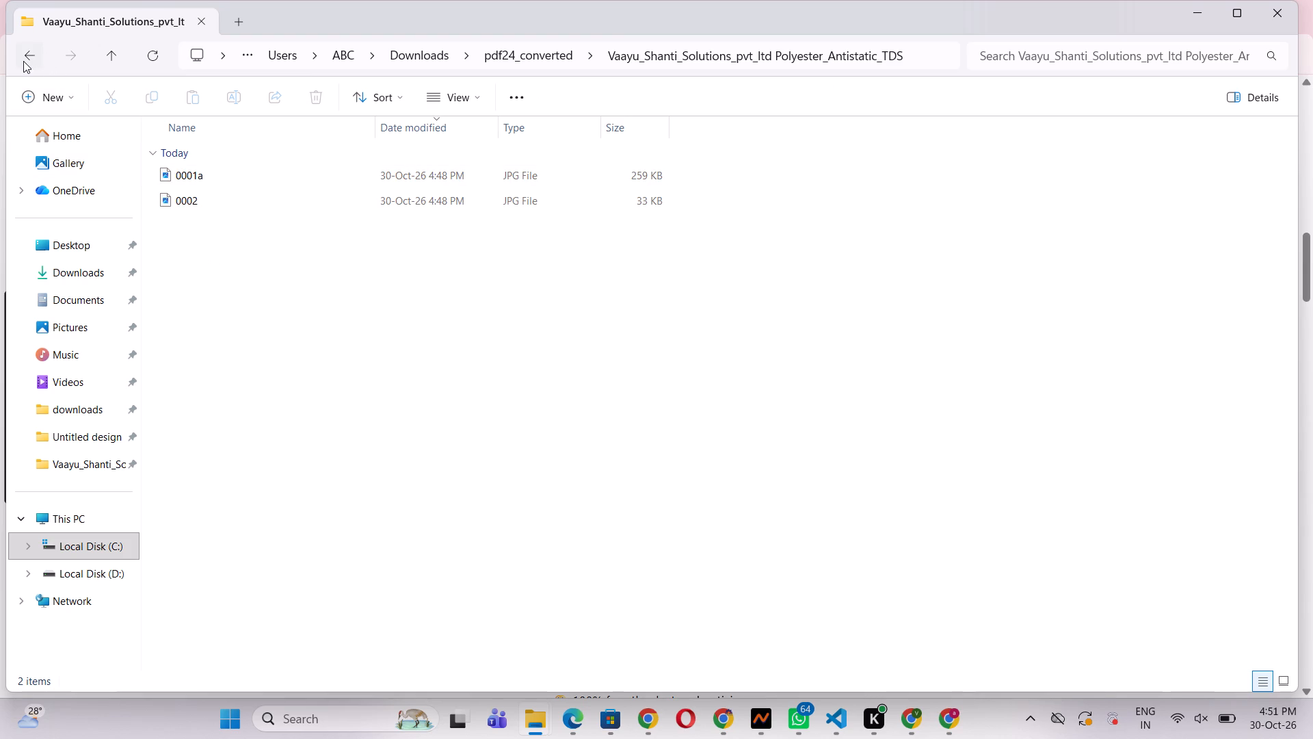
pyautogui.click(23, 61)
pyautogui.scroll(-7, 336, 531)
pyautogui.scroll(1, 354, 574)
pyautogui.scroll(-3, 358, 583)
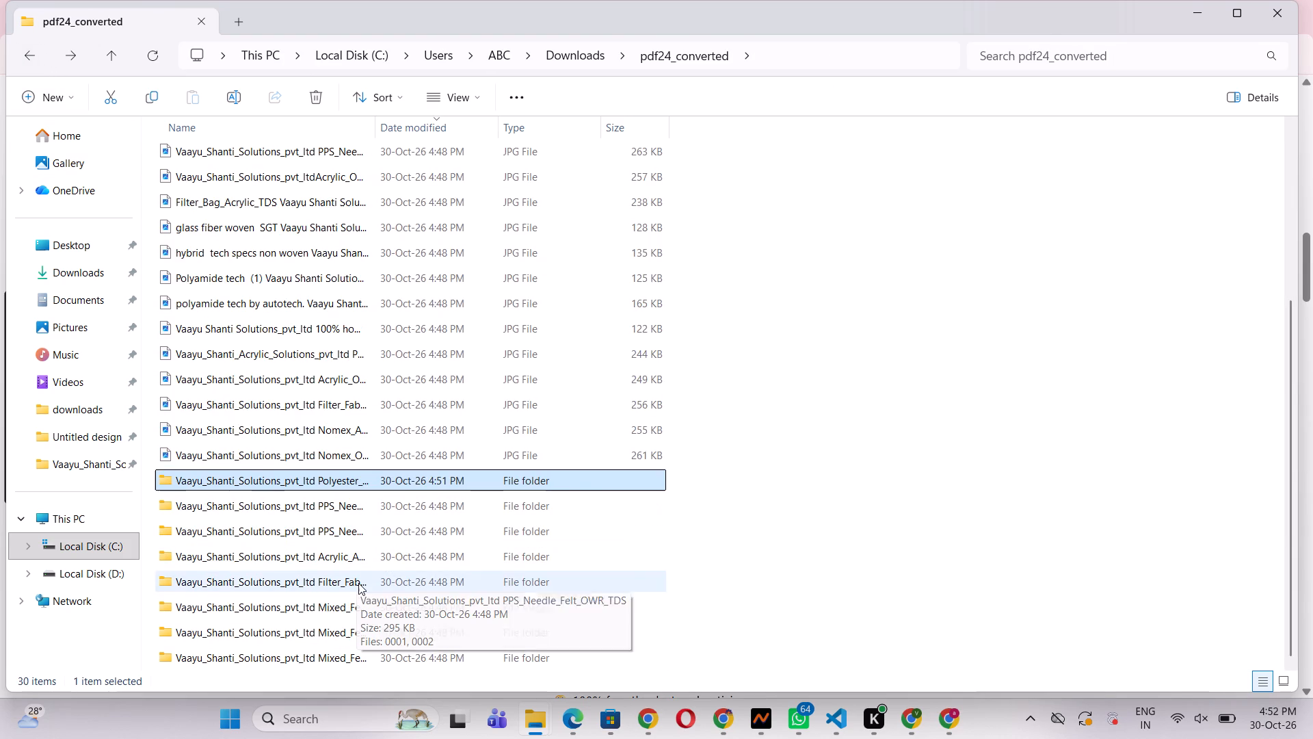
pyautogui.scroll(-6, 358, 583)
pyautogui.scroll(7, 620, 597)
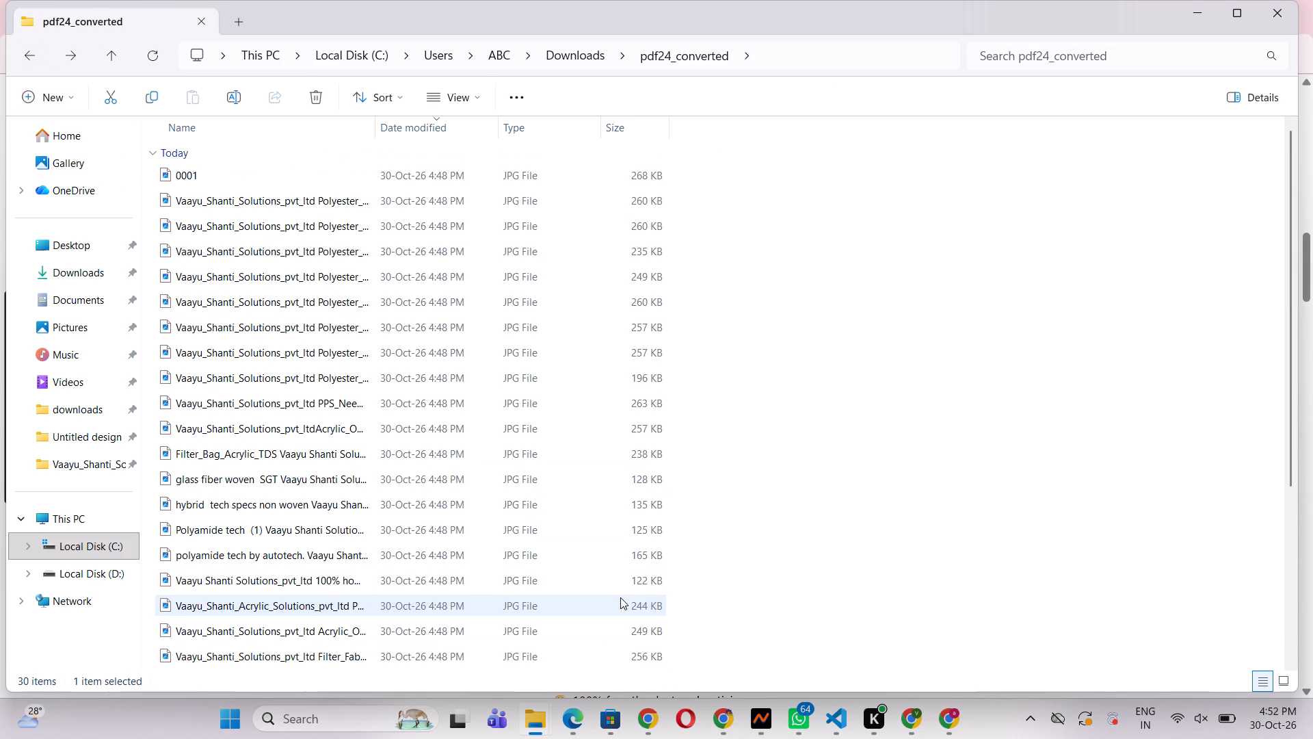
pyautogui.scroll(-9, 620, 597)
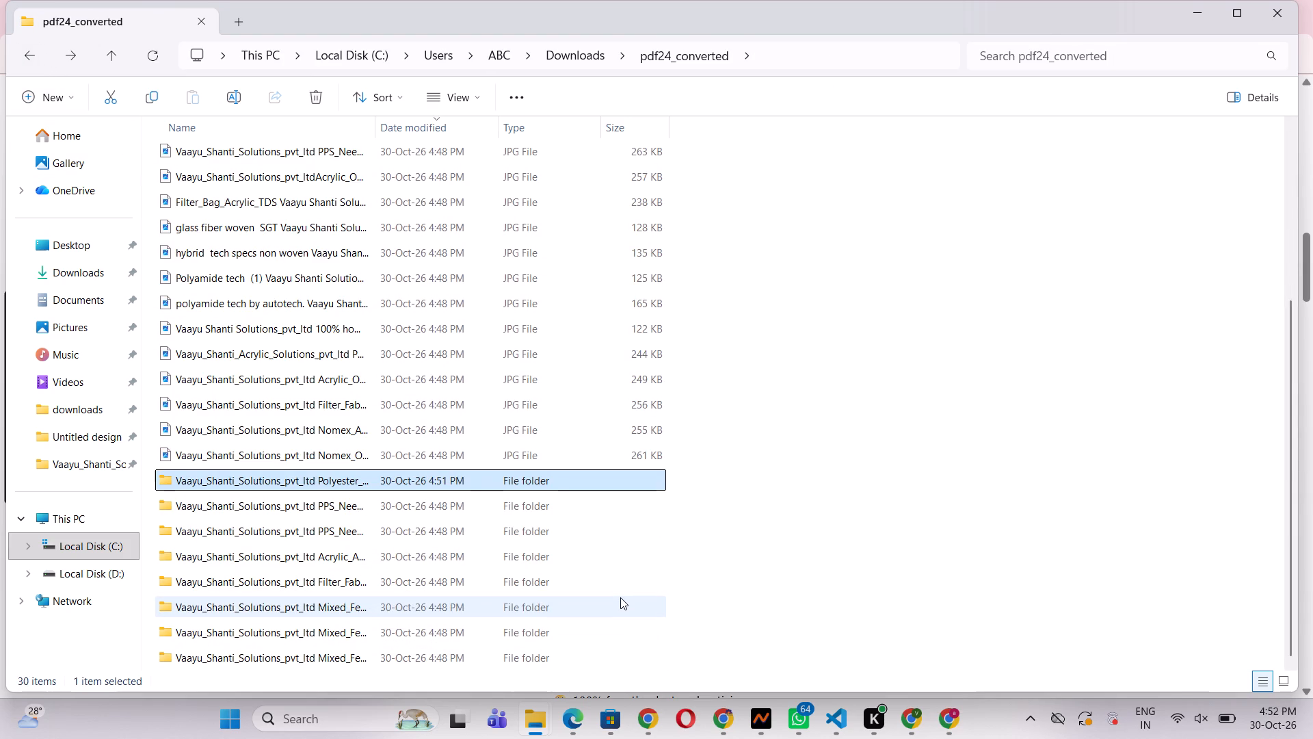
pyautogui.scroll(4, 620, 597)
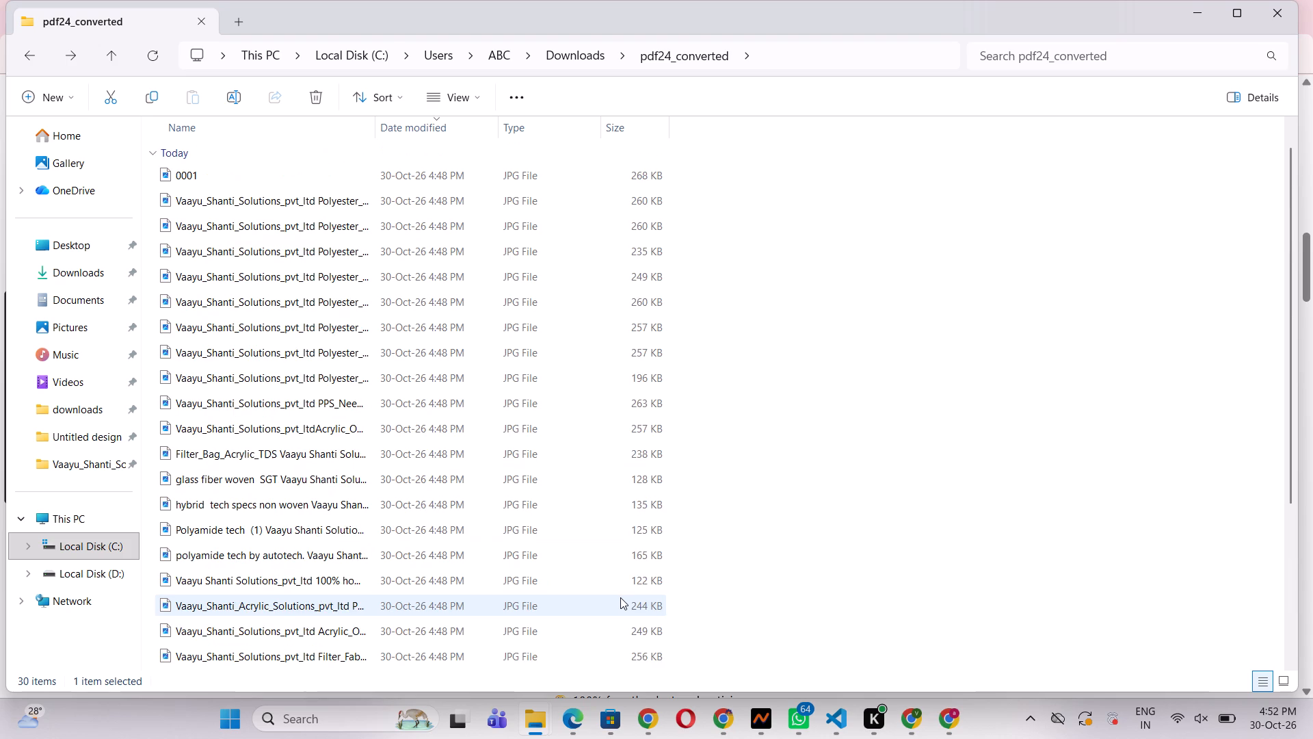
pyautogui.scroll(2, 620, 597)
pyautogui.scroll(-1, 620, 597)
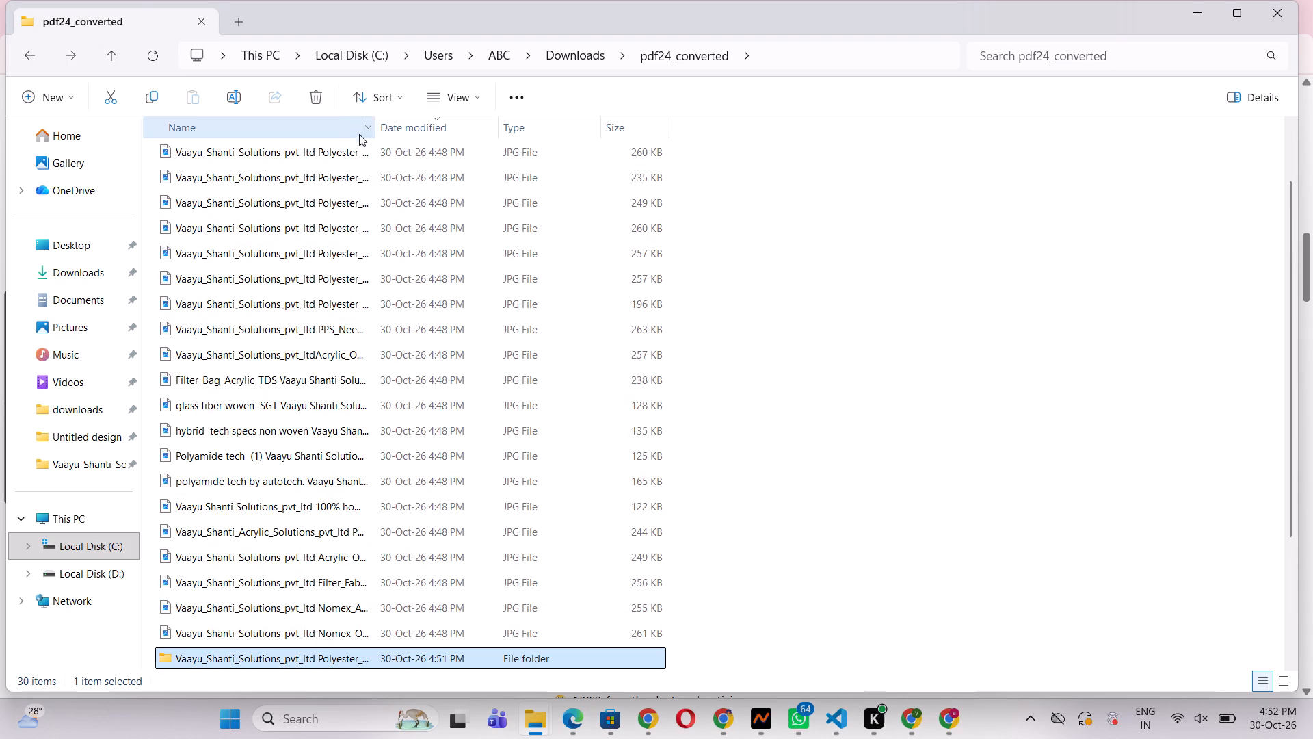
# Widen the Name column in the pdf24_converted folder so the full file and subfolder names can be read.
pyautogui.moveTo(377, 127); pyautogui.dragTo(619, 165)
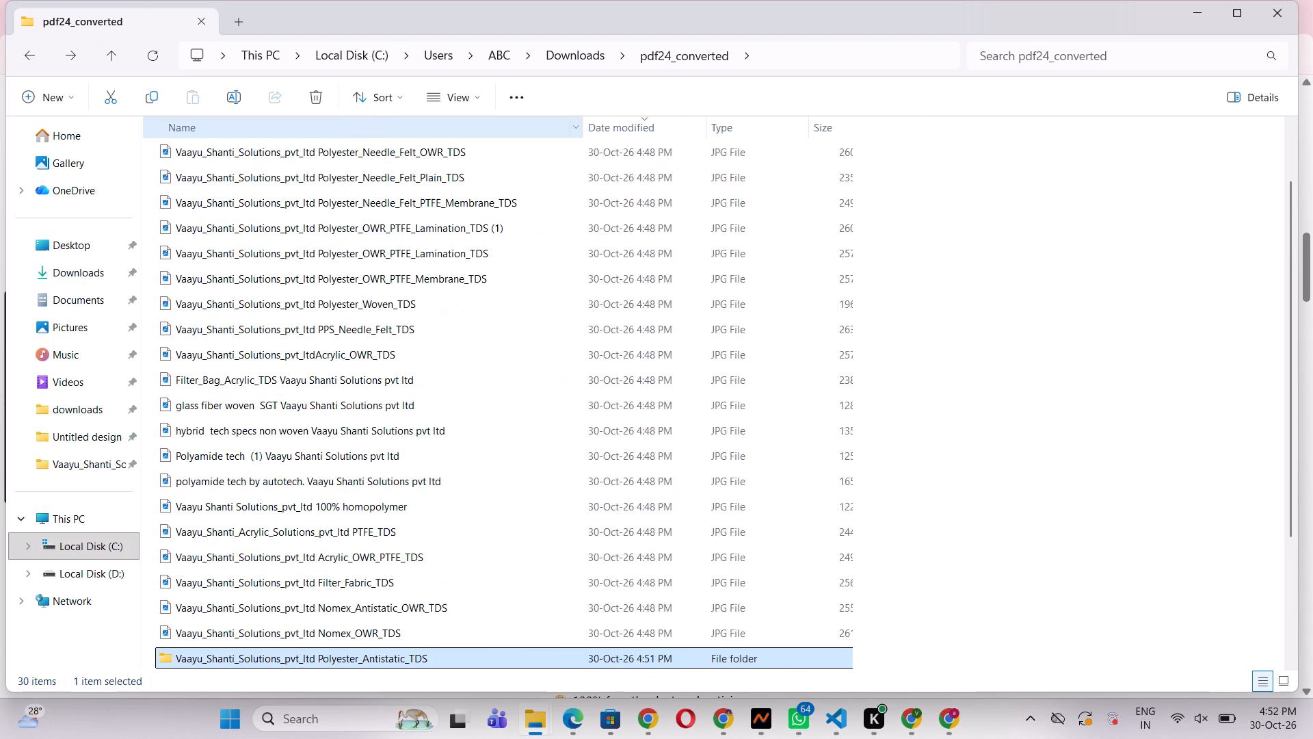
pyautogui.moveTo(619, 165); pyautogui.dragTo(627, 166)
pyautogui.scroll(-5, 1025, 504)
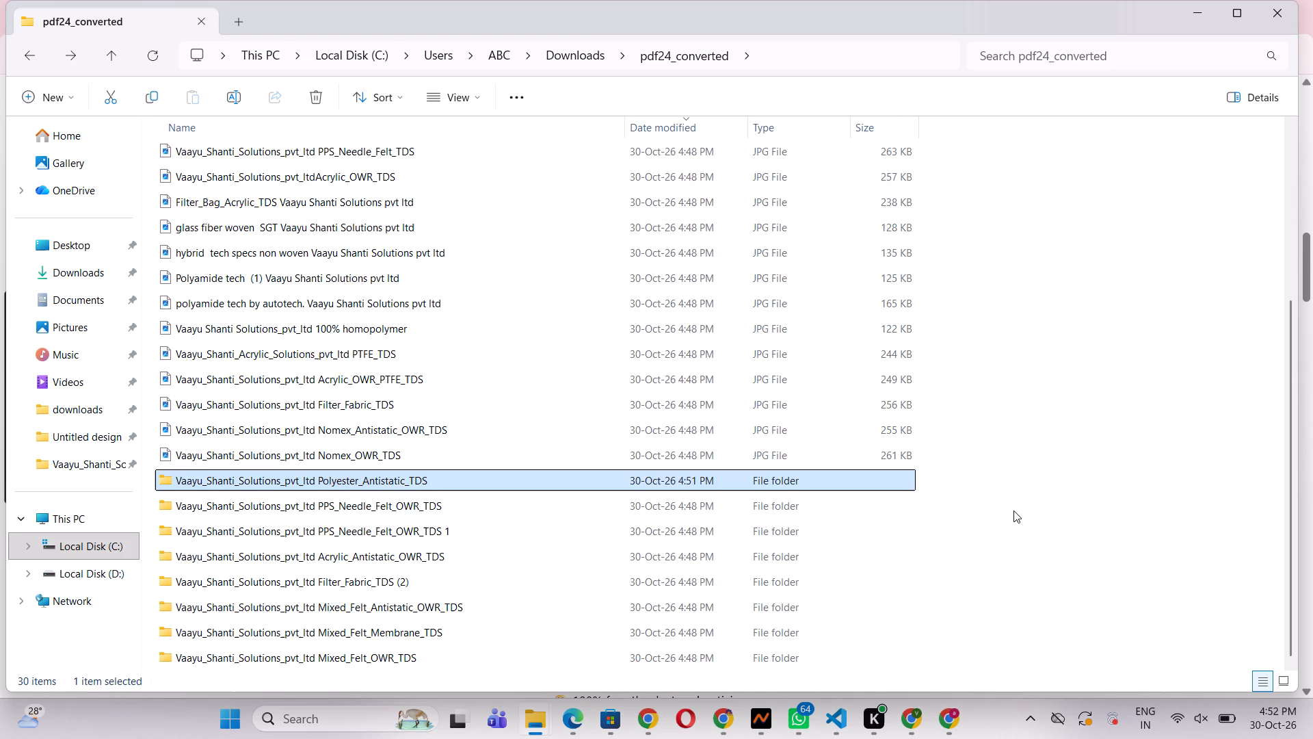
pyautogui.click(1056, 549)
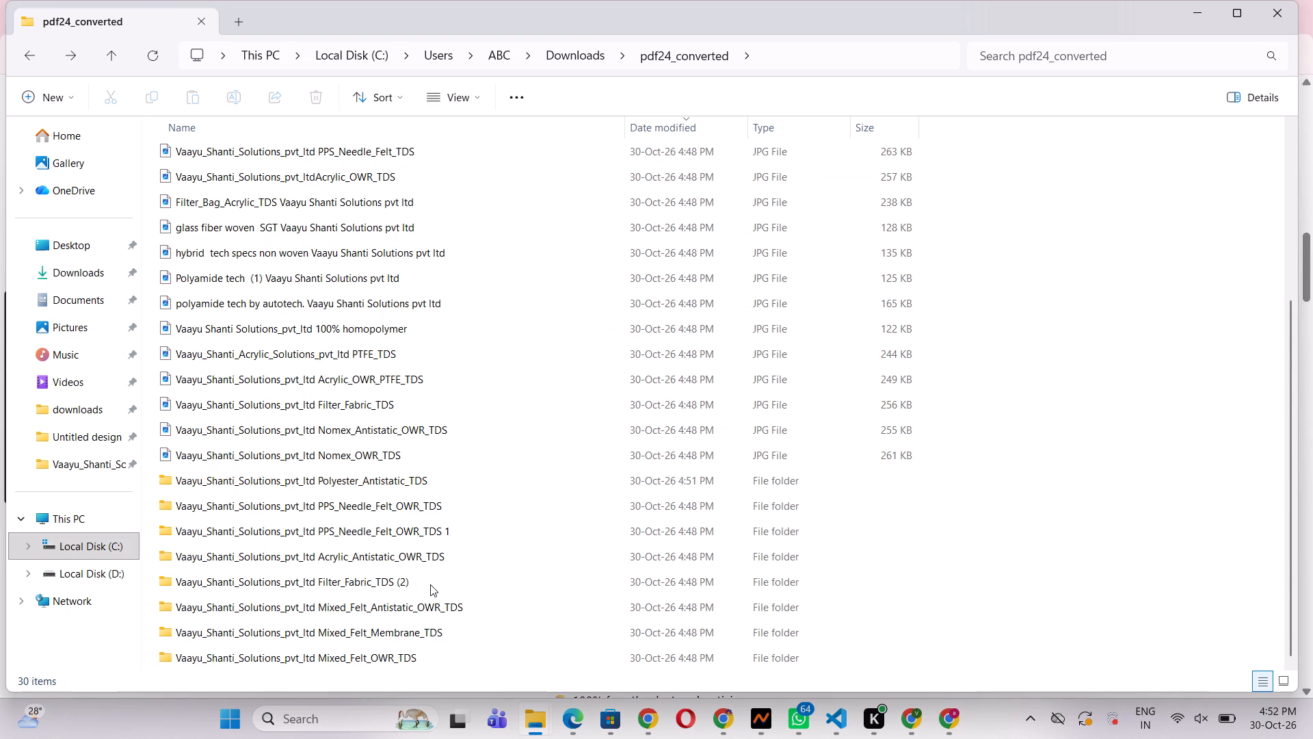
# View page image 0001 in the Mixed_Felt_OWR_TDS subfolder and look over the pdf24_converted folder's JPG files and subfolders again.
pyautogui.doubleClick(418, 664)
pyautogui.doubleClick(206, 170)
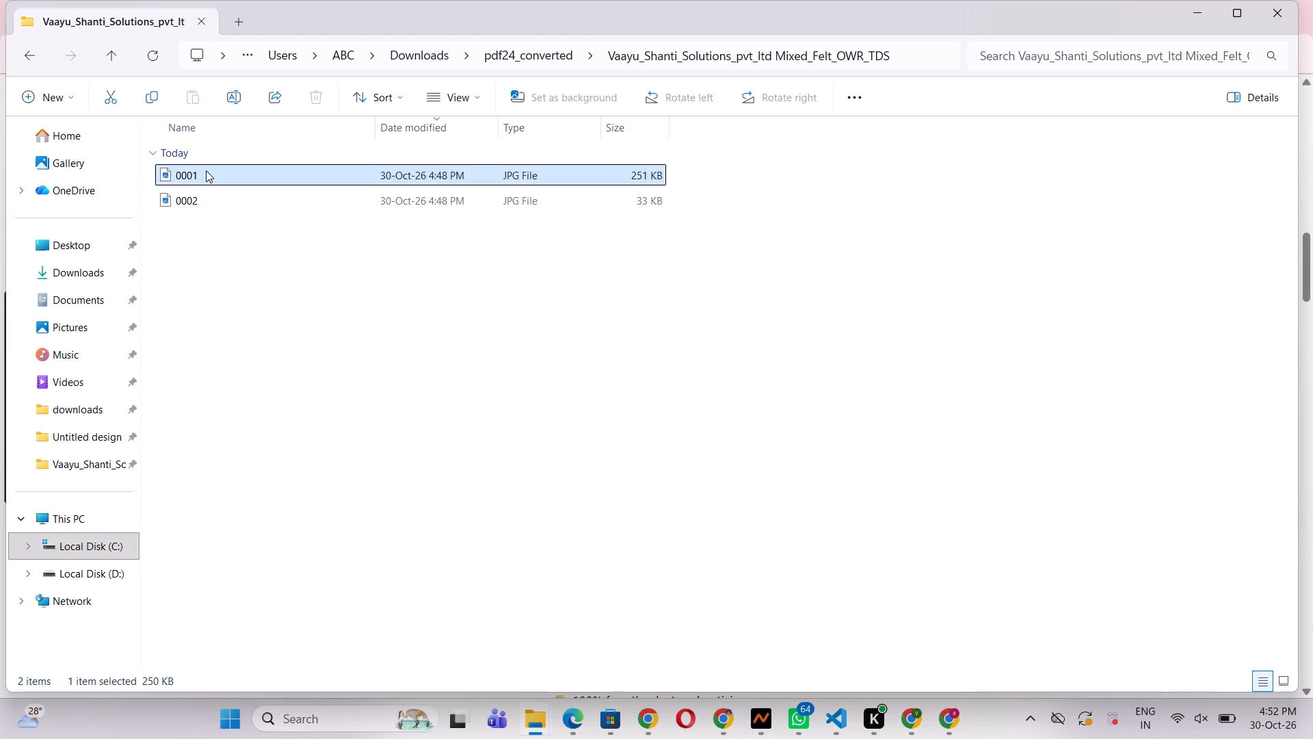
pyautogui.click(1078, 144)
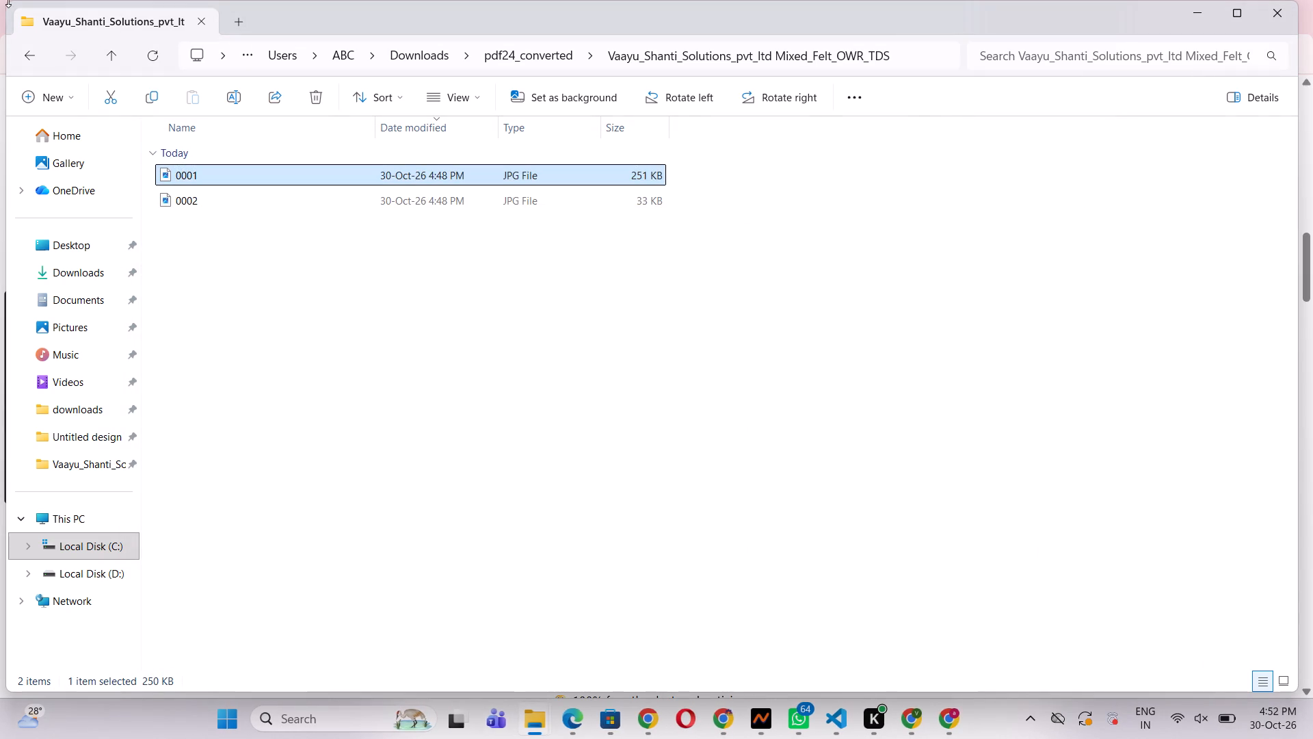
pyautogui.click(17, 52)
pyautogui.click(1003, 469)
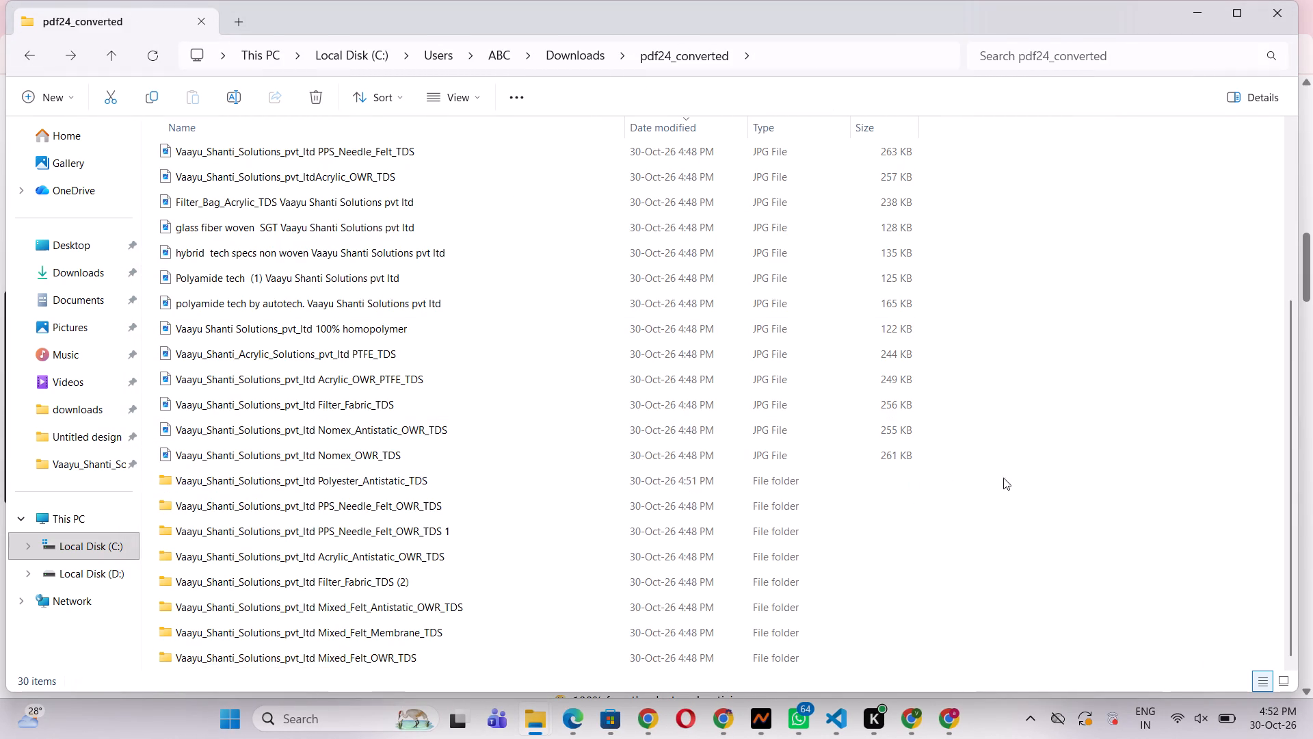
pyautogui.scroll(-6, 446, 607)
pyautogui.scroll(5, 1011, 520)
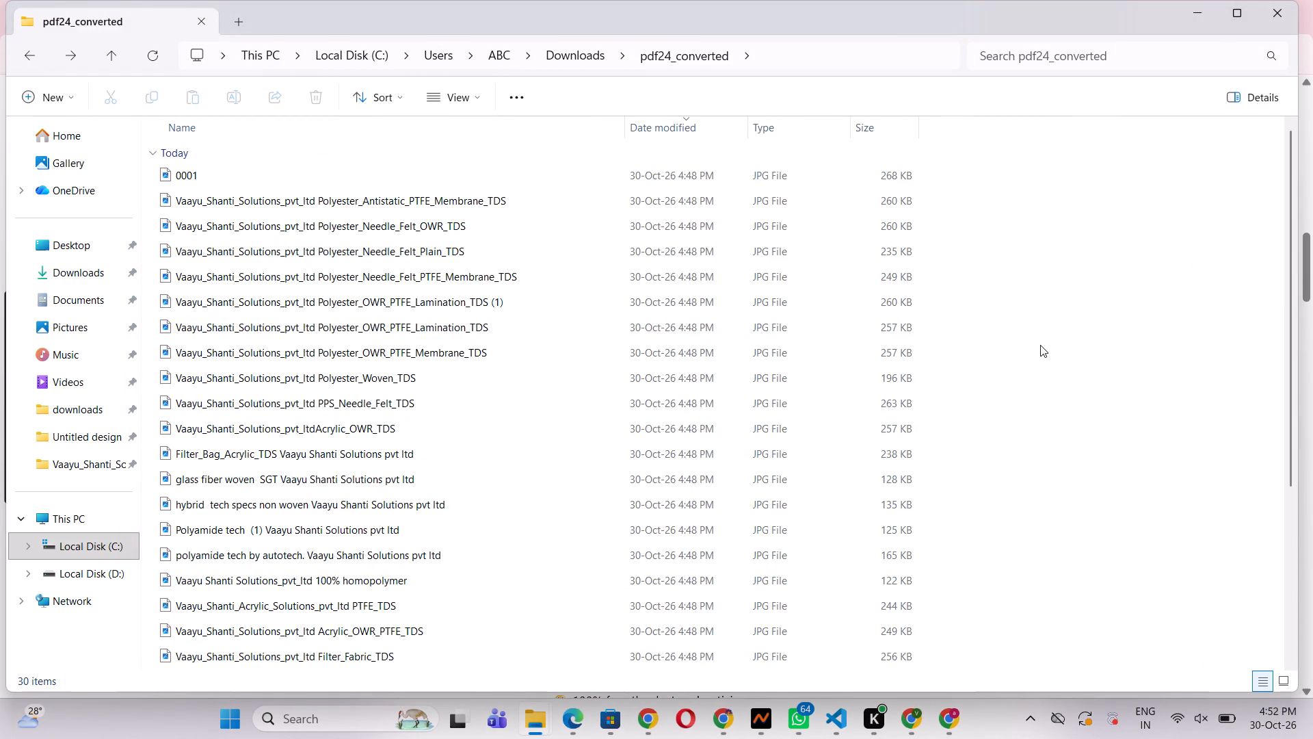
pyautogui.scroll(-4, 388, 500)
pyautogui.click(1197, 9)
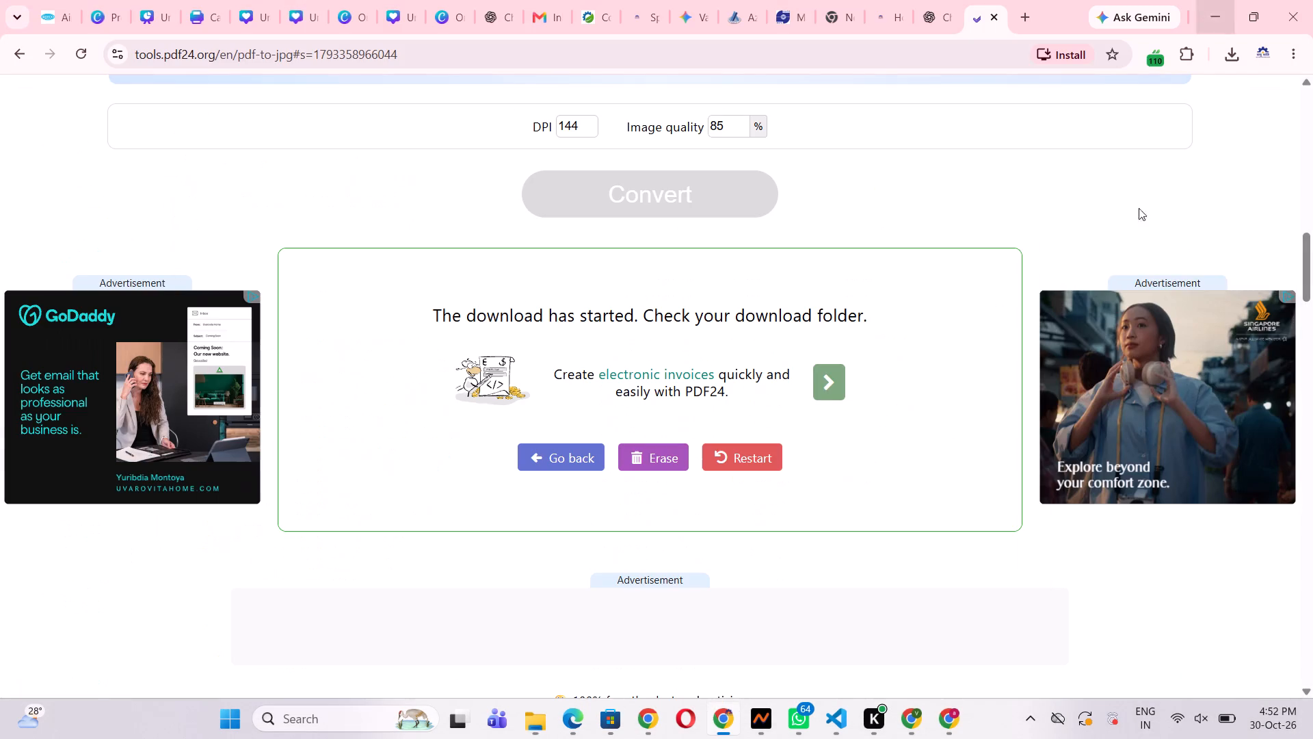
# Switch to Canva in the browser and look through all projects for the existing designs and folders.
pyautogui.click(165, 15)
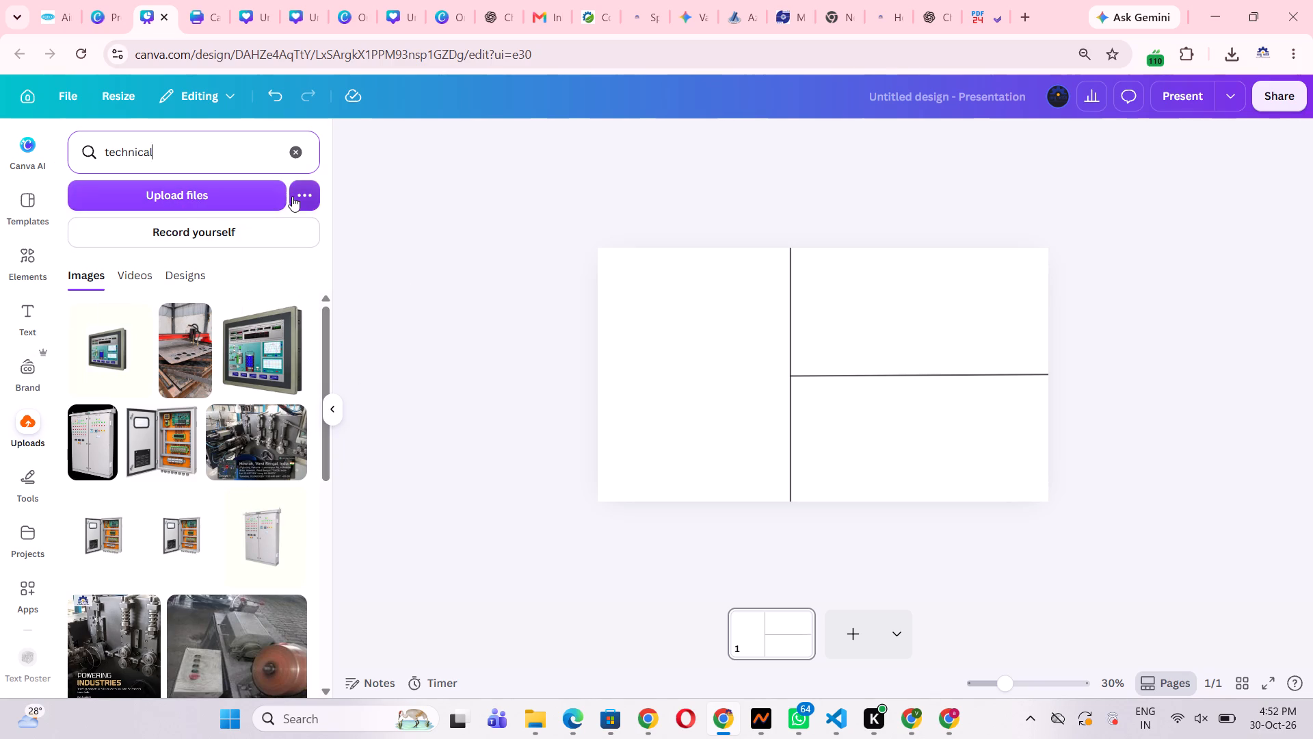
pyautogui.click(116, 22)
pyautogui.click(1232, 125)
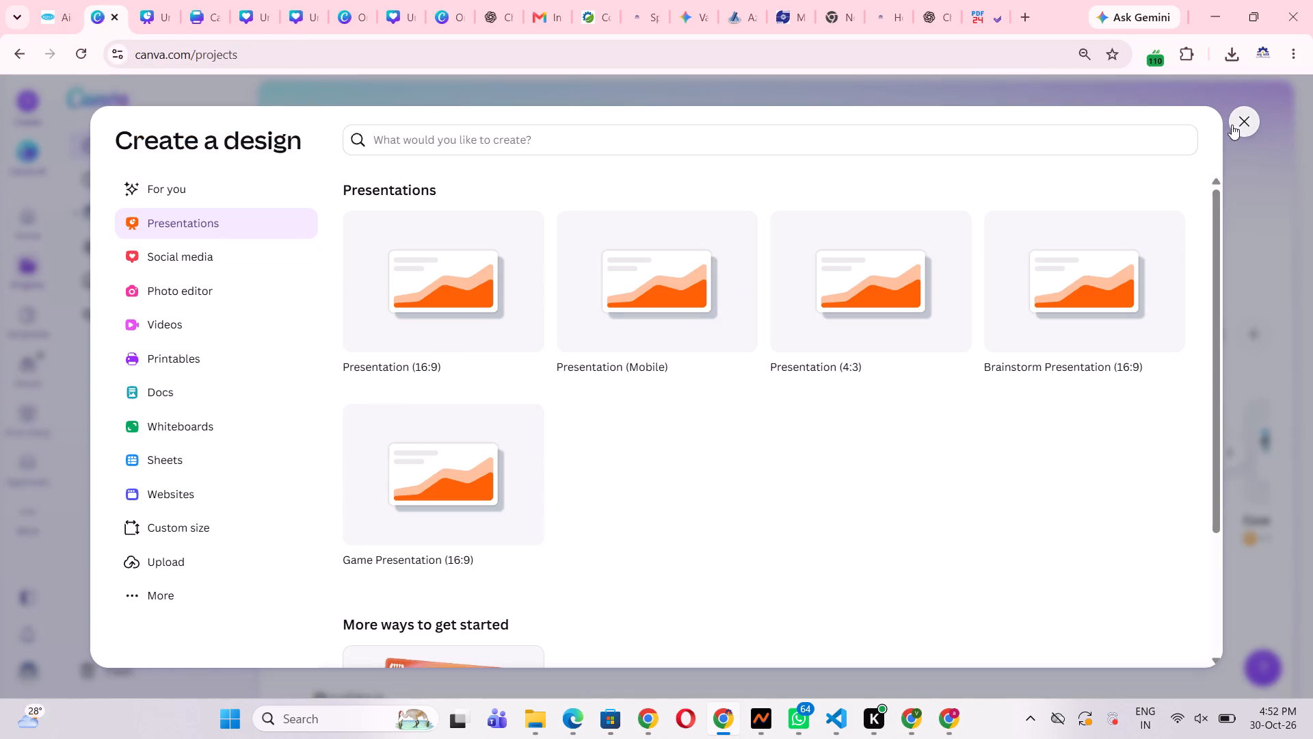
pyautogui.scroll(-14, 371, 376)
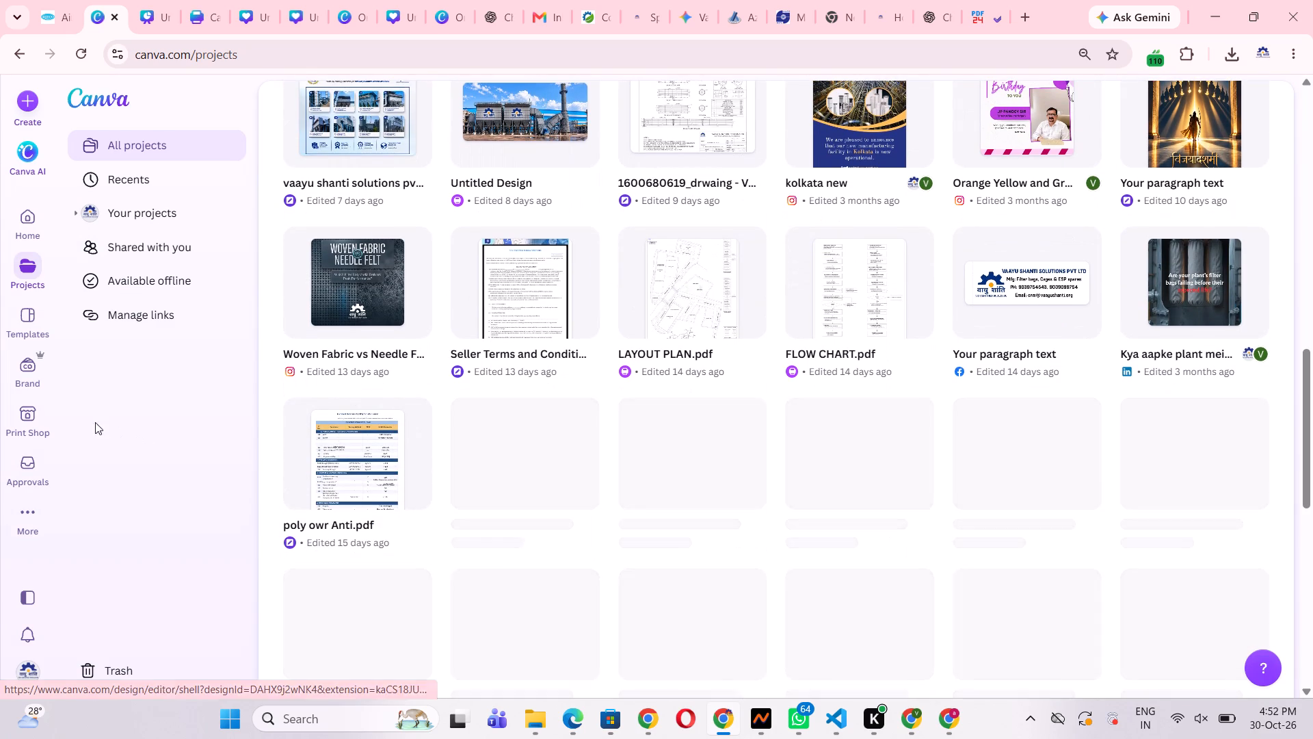
pyautogui.scroll(-13, 22, 387)
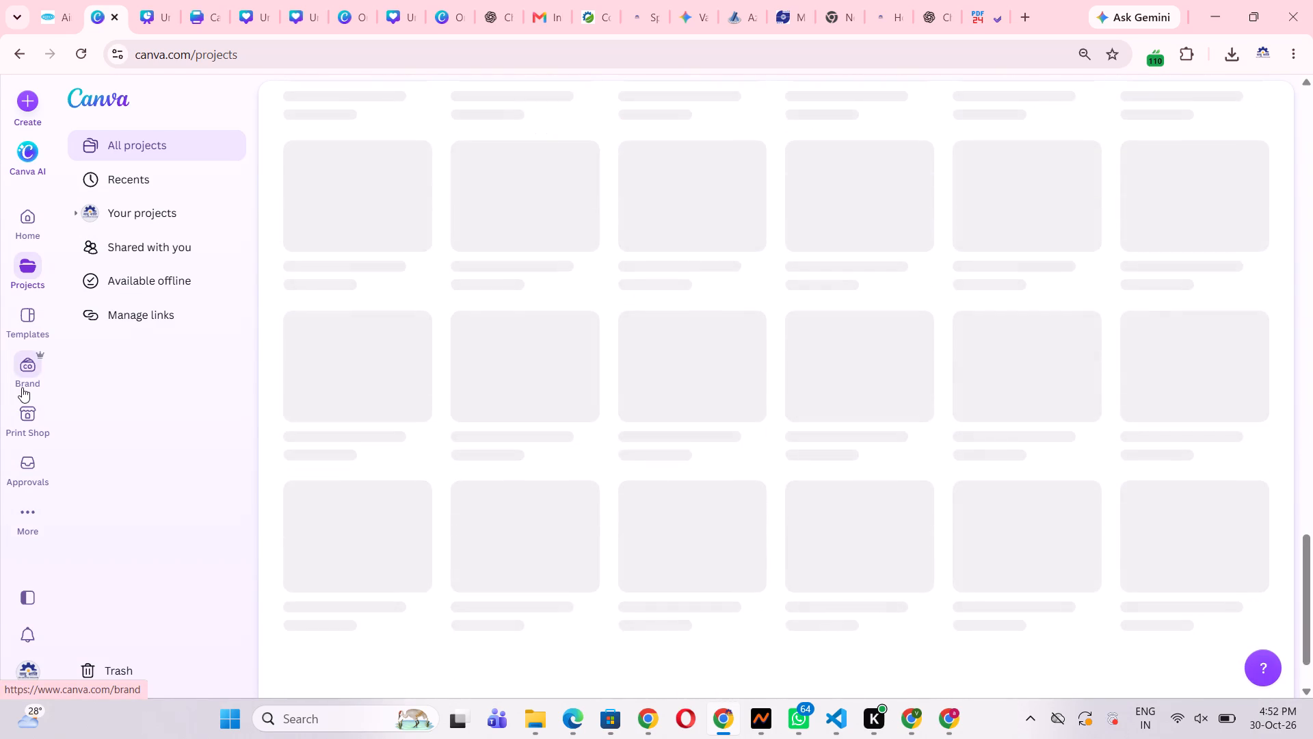
pyautogui.scroll(-16, 22, 387)
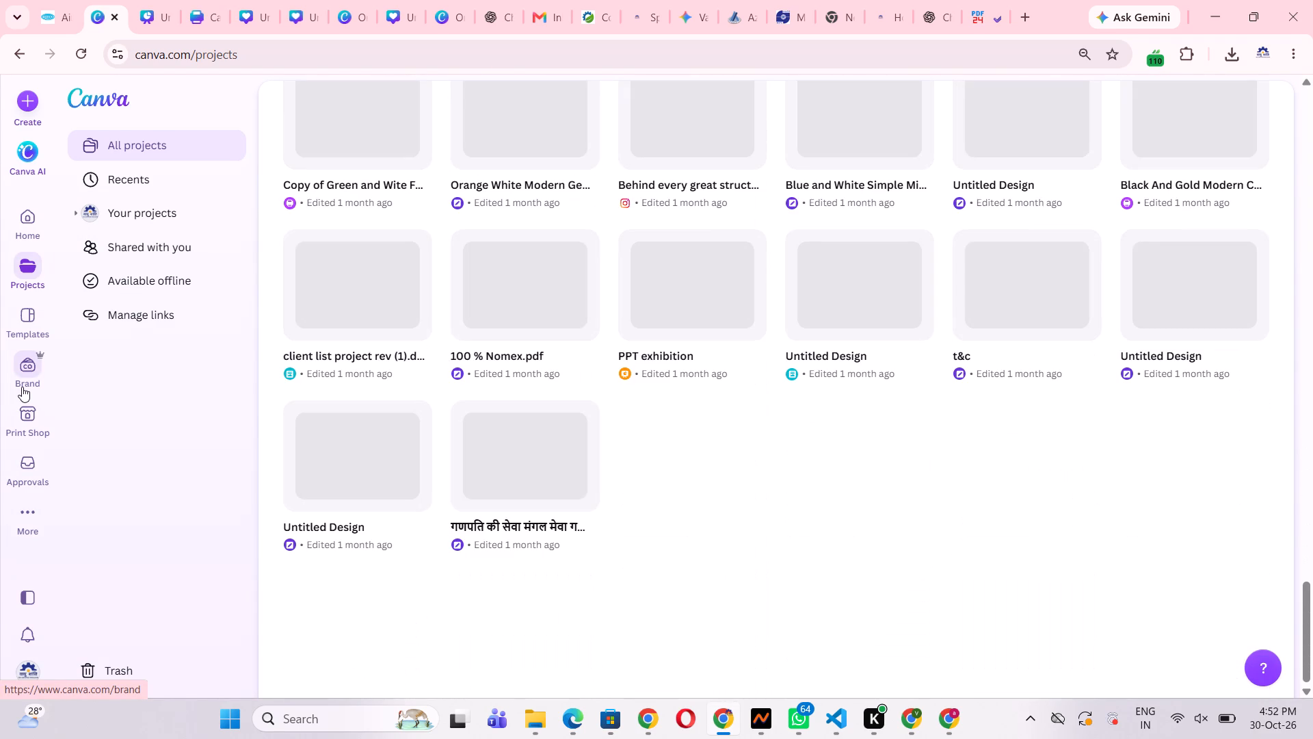
pyautogui.scroll(-14, 22, 387)
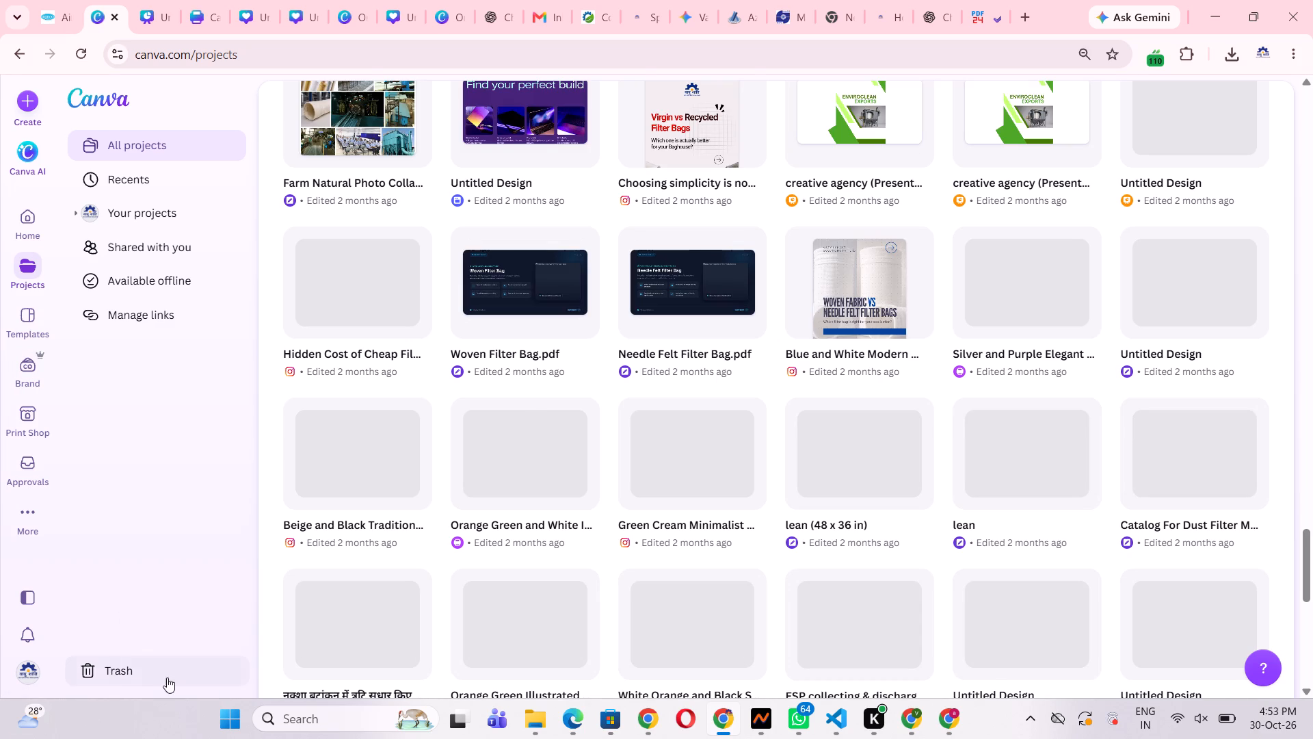
pyautogui.scroll(18, 391, 508)
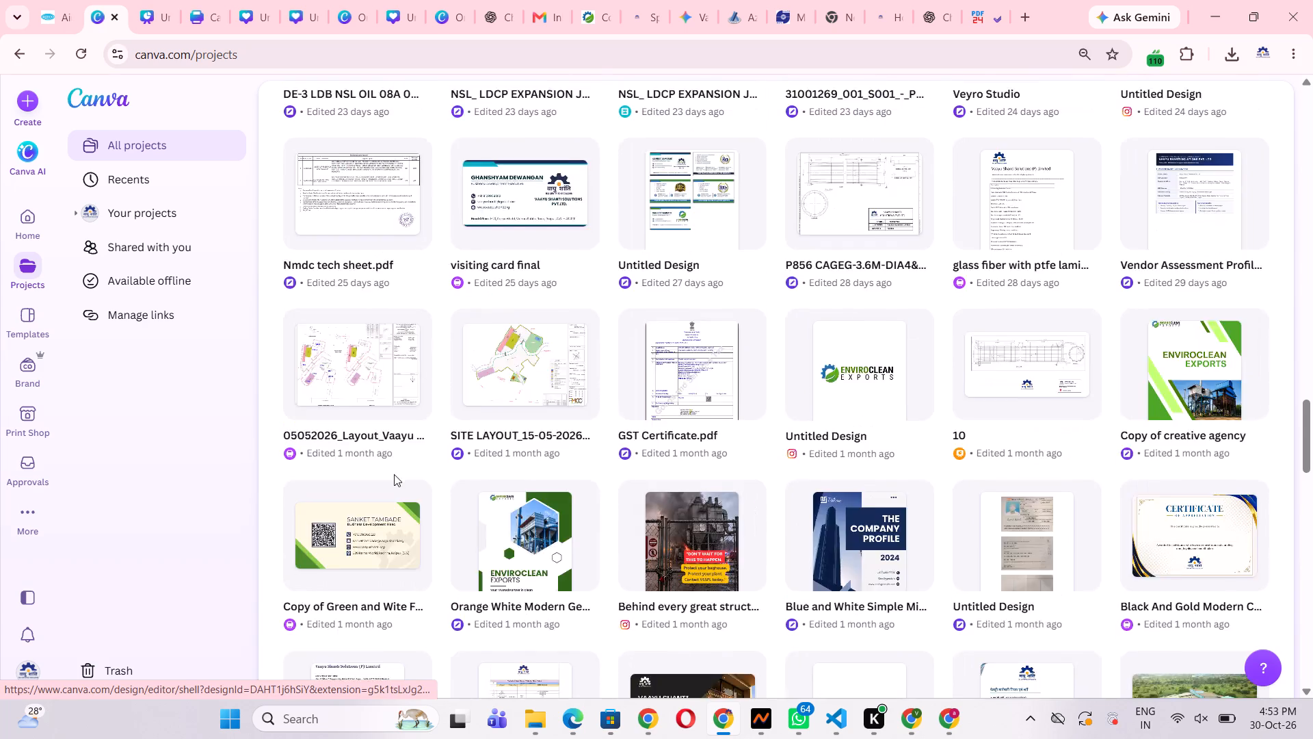
pyautogui.scroll(20, 394, 474)
pyautogui.scroll(14, 394, 474)
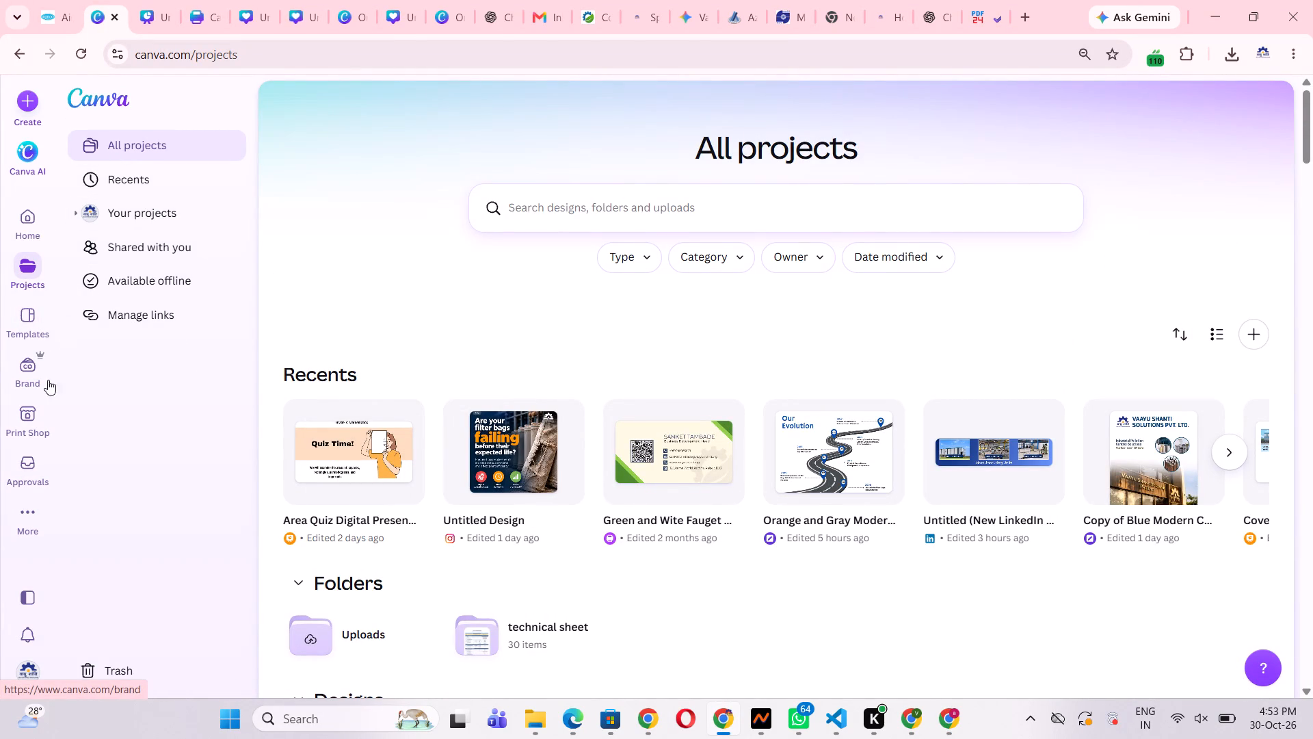
pyautogui.scroll(-2, 30, 482)
pyautogui.scroll(4, 30, 482)
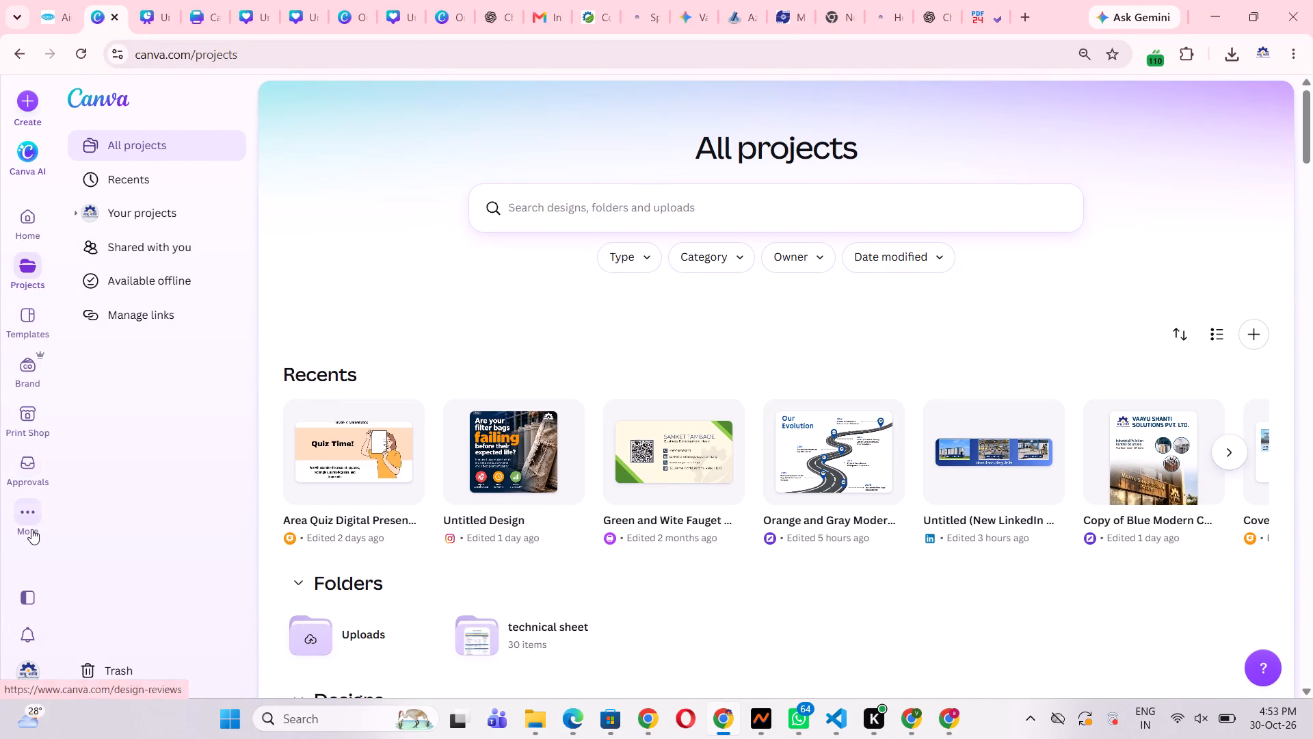
pyautogui.click(31, 529)
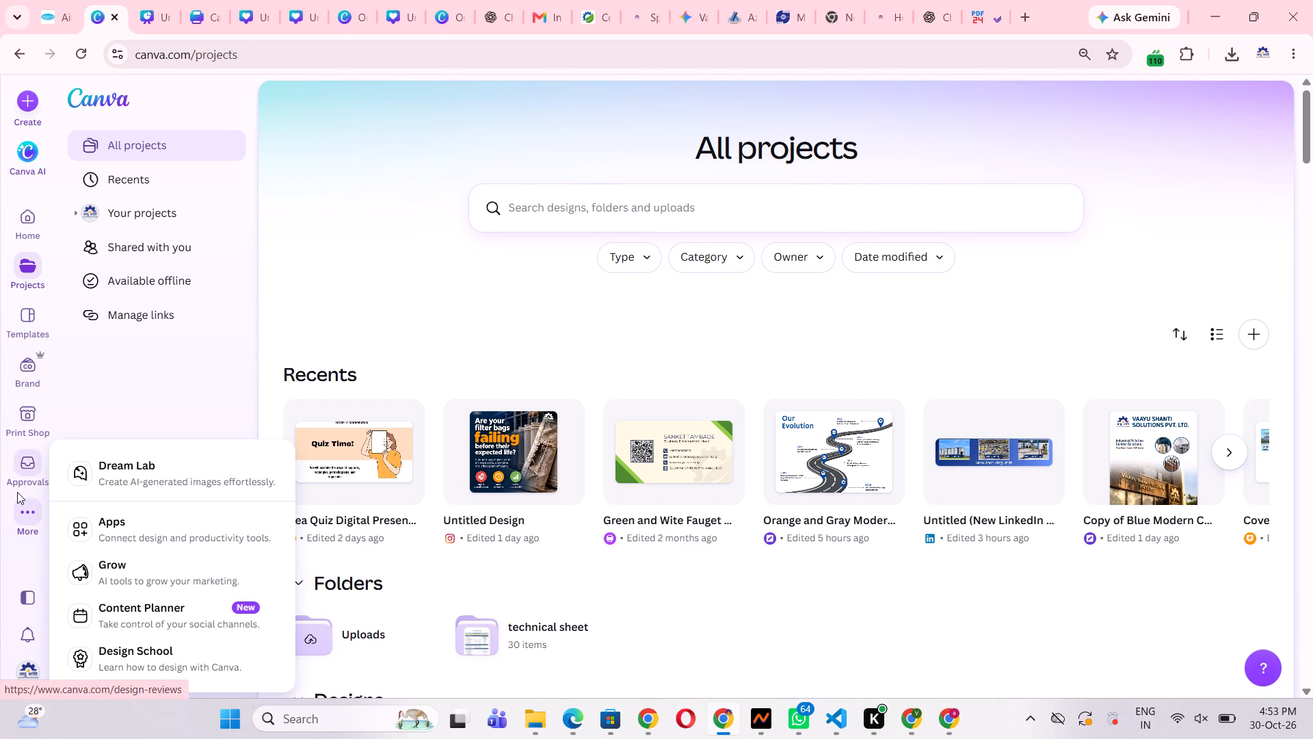
pyautogui.click(114, 368)
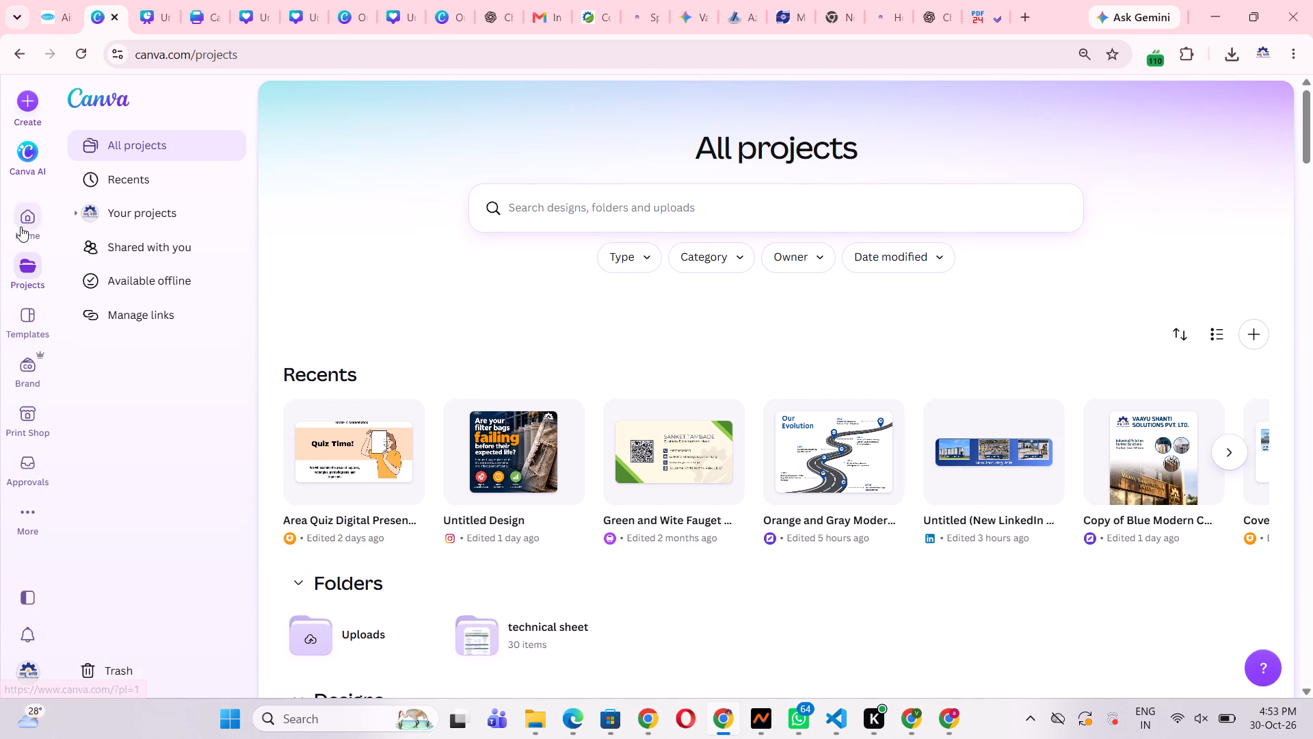
# Create a new folder named technical sheet jpg inside the Canva Uploads folder.
pyautogui.scroll(-2, 395, 372)
pyautogui.click(382, 469)
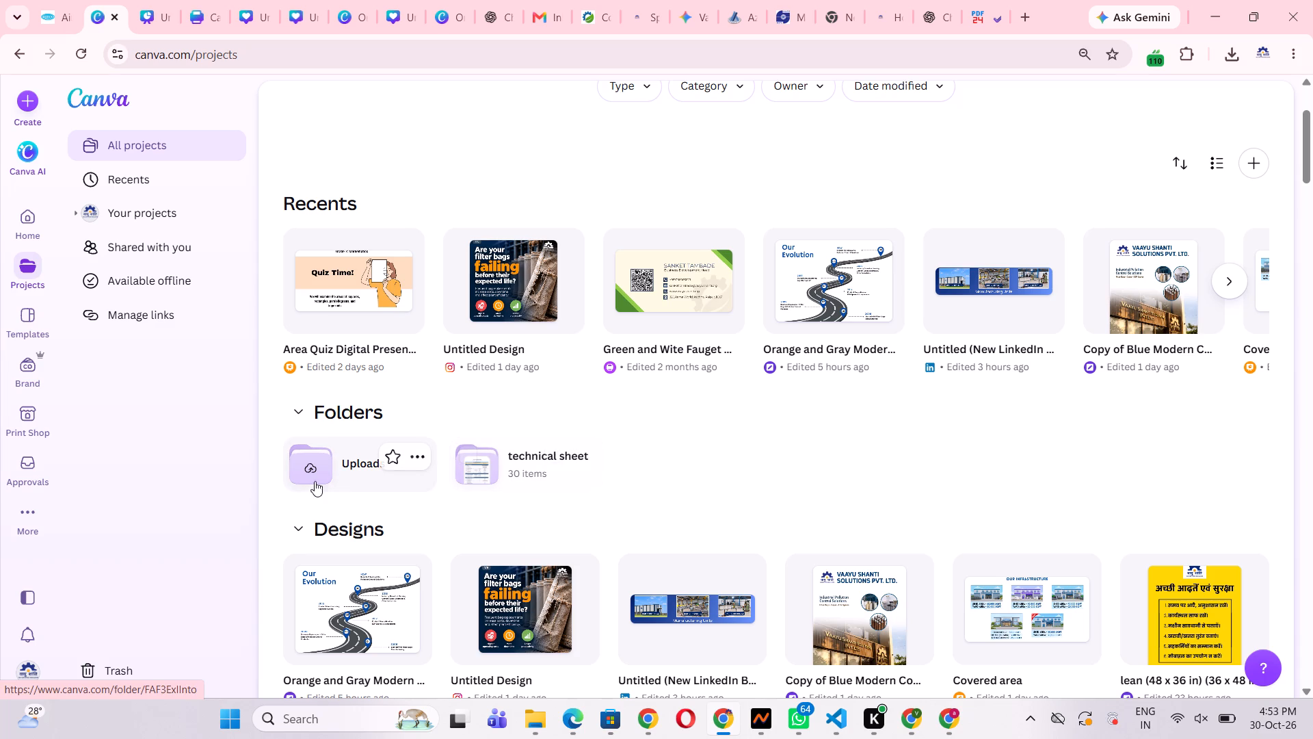
pyautogui.click(343, 476)
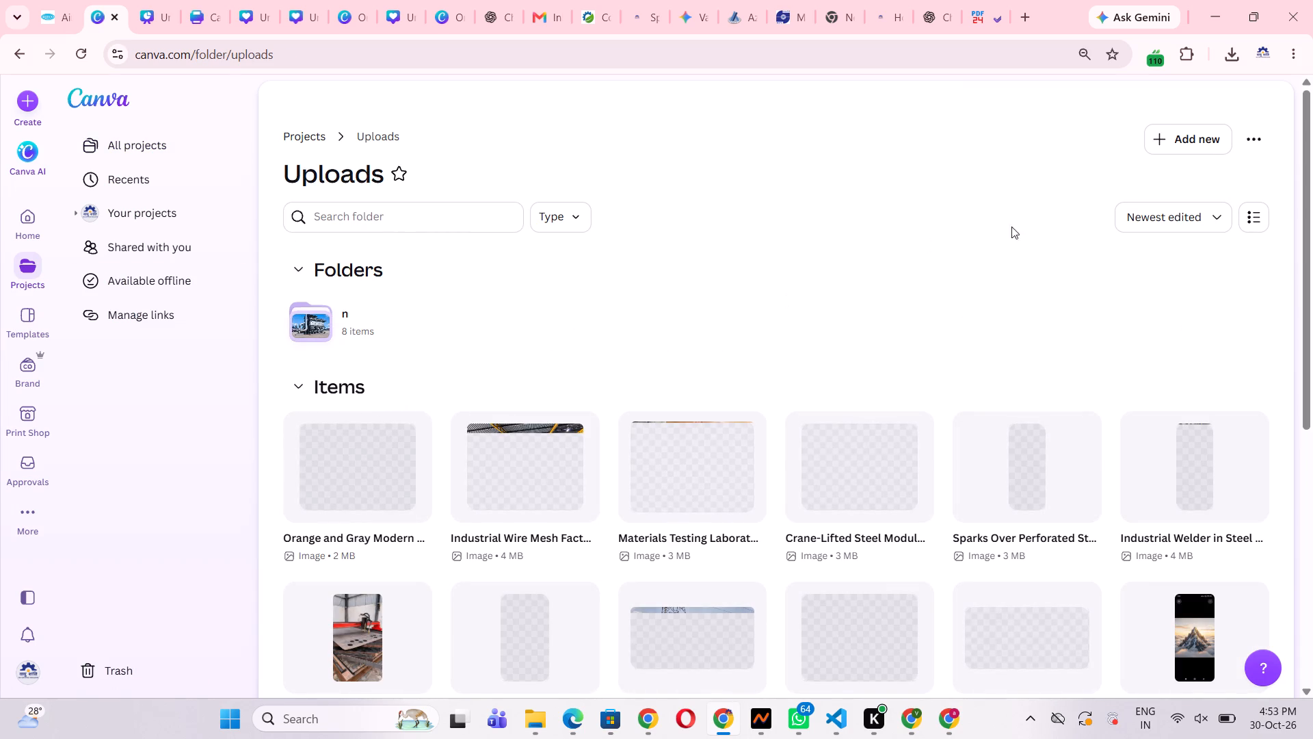
pyautogui.click(1172, 141)
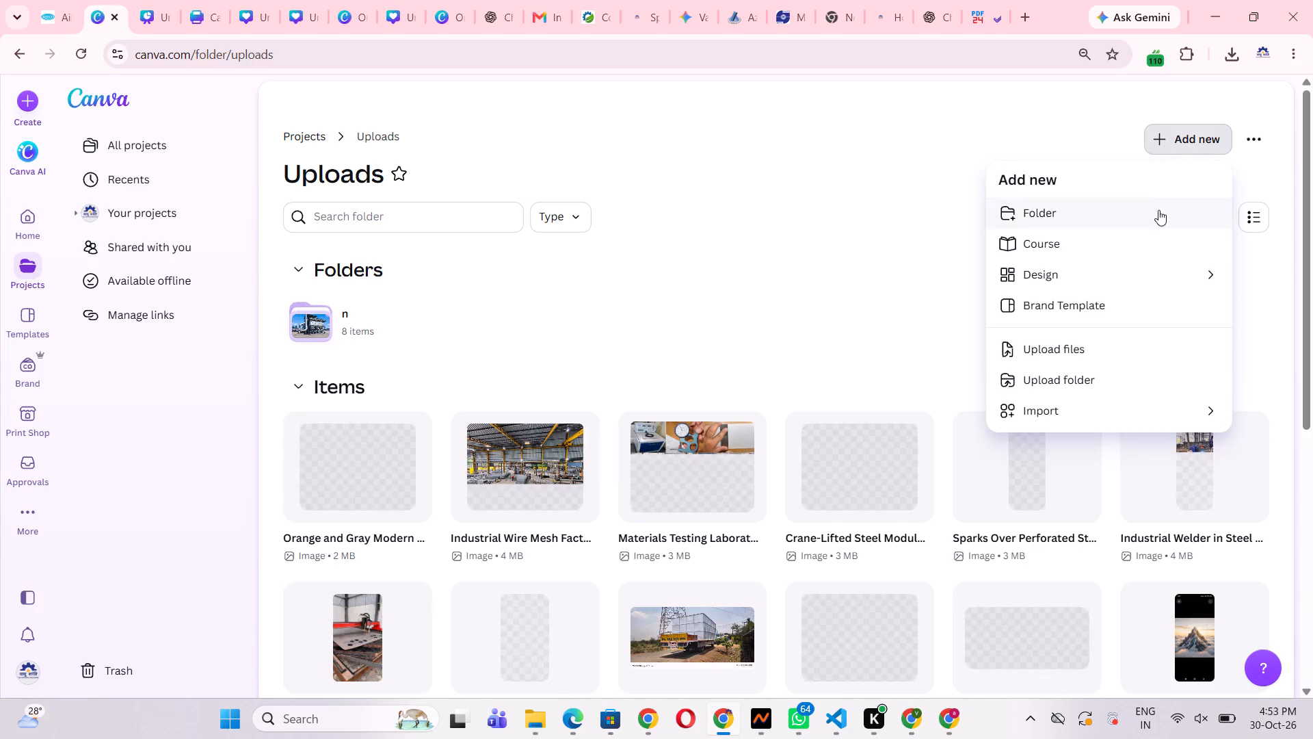
pyautogui.click(1154, 211)
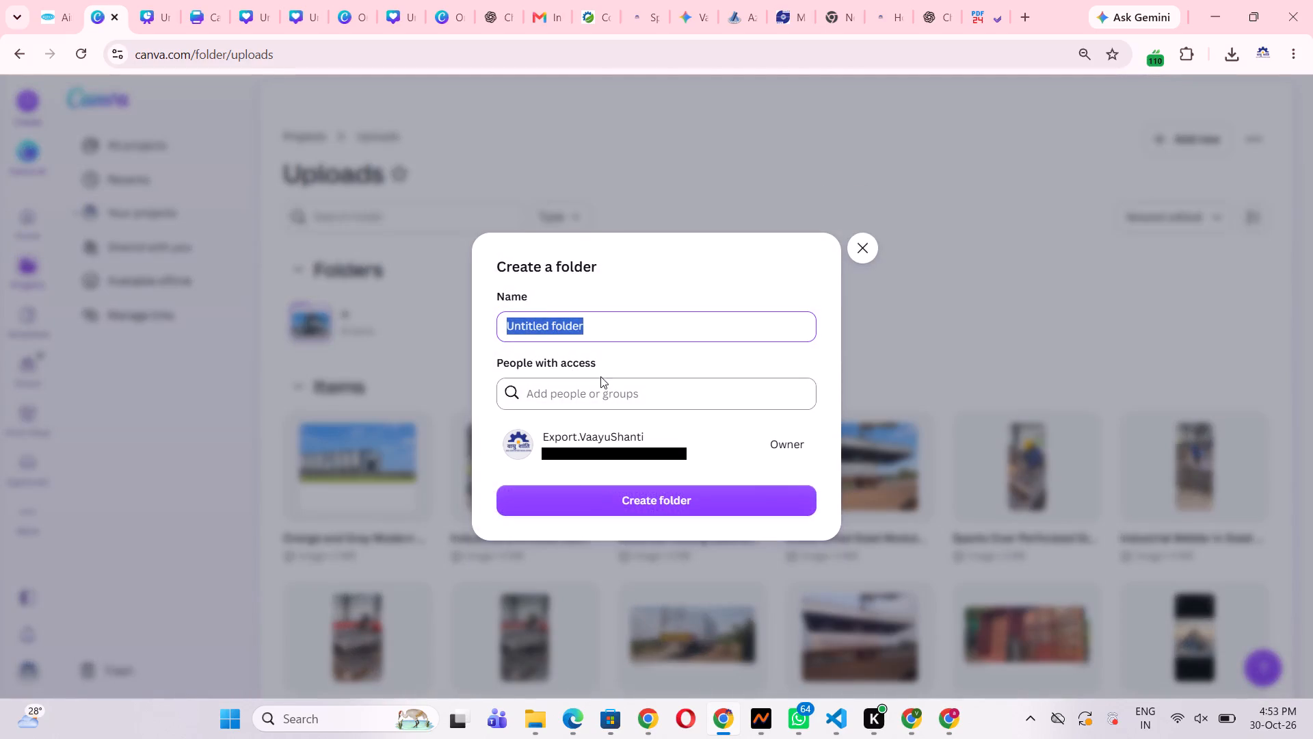
pyautogui.press('BackSpace')
pyautogui.write('tc')
pyautogui.press('BackSpace')
pyautogui.write('echnical')
pyautogui.press('space')
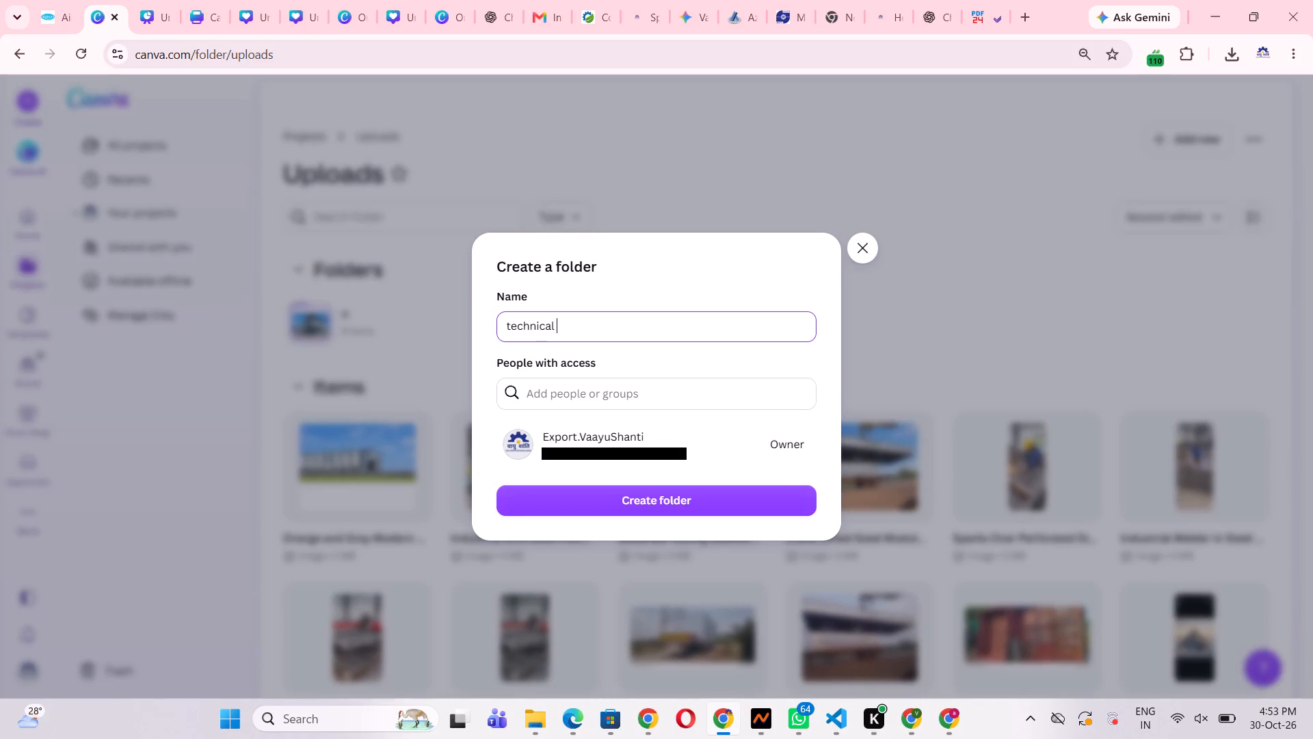
pyautogui.write('sheet jpg')
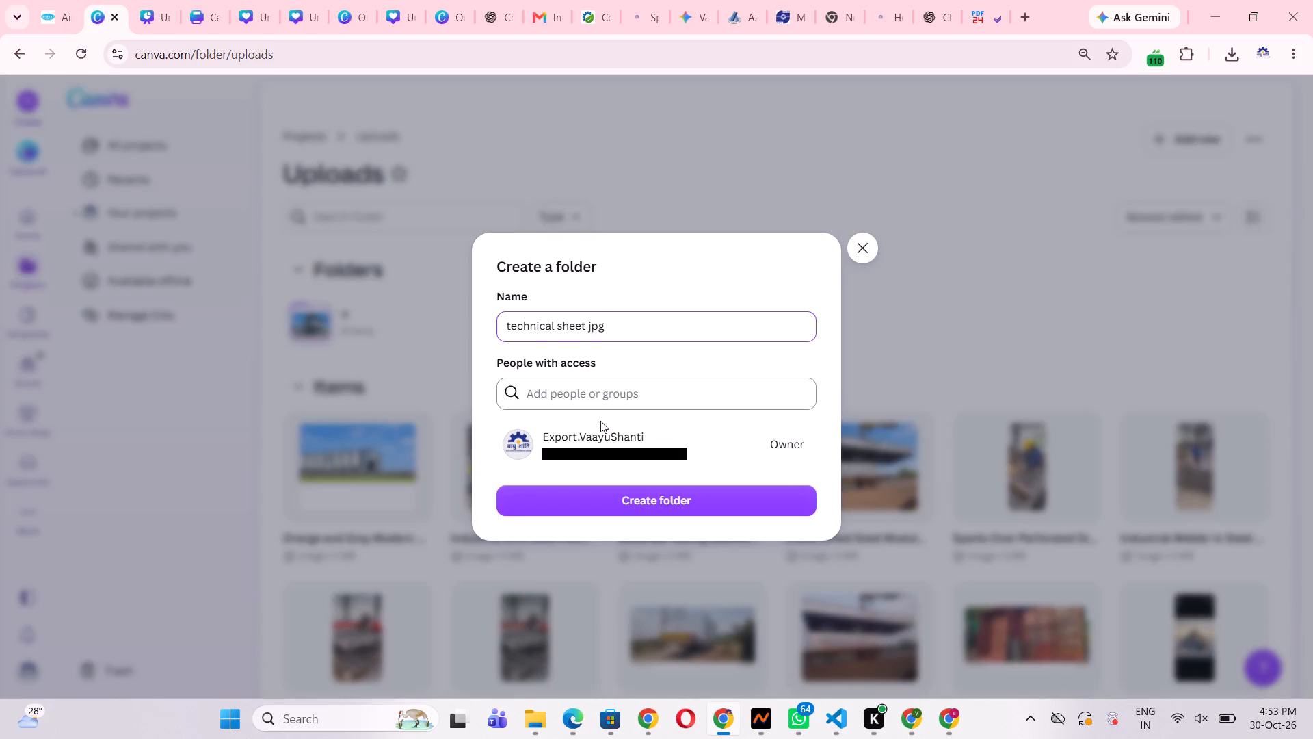
pyautogui.click(598, 400)
pyautogui.click(628, 509)
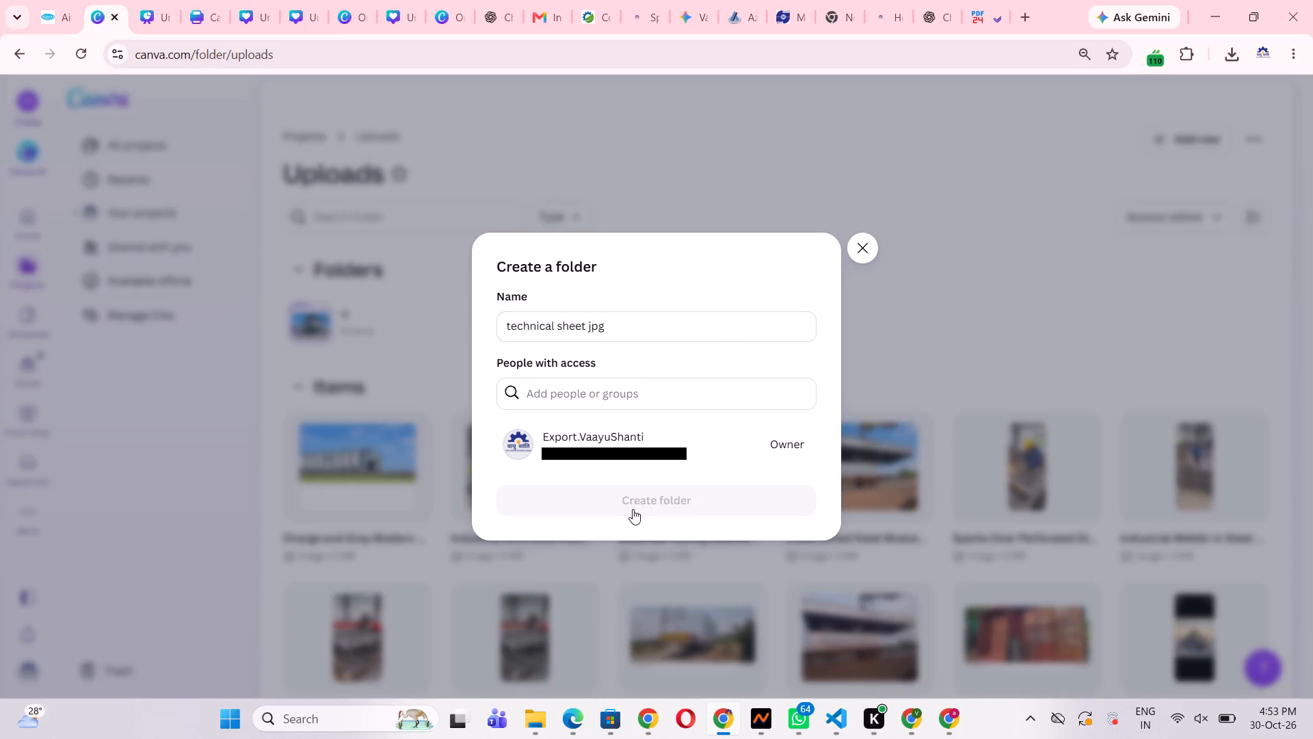
# Upload the technical sheet JPG files from Downloads > pdf24_converted, leaving out its subfolders, into the technical sheet jpg folder.
pyautogui.doubleClick(346, 319)
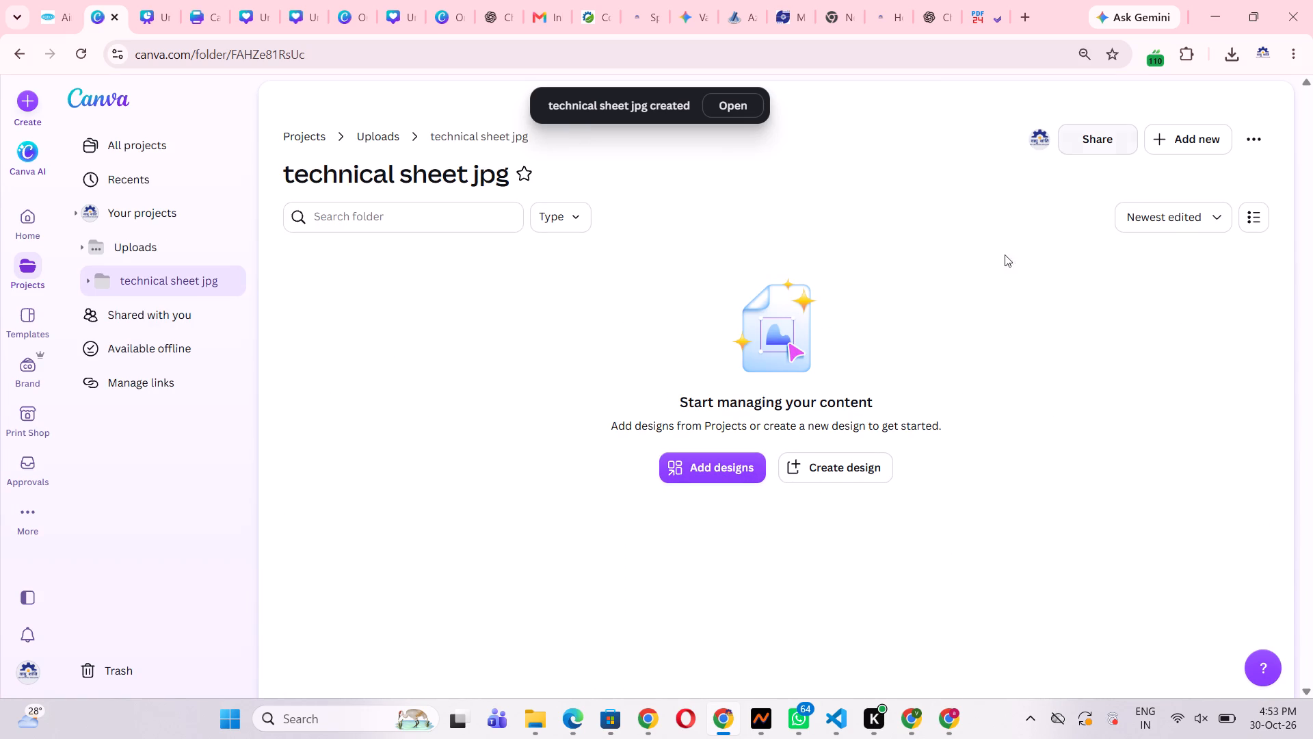
pyautogui.click(803, 471)
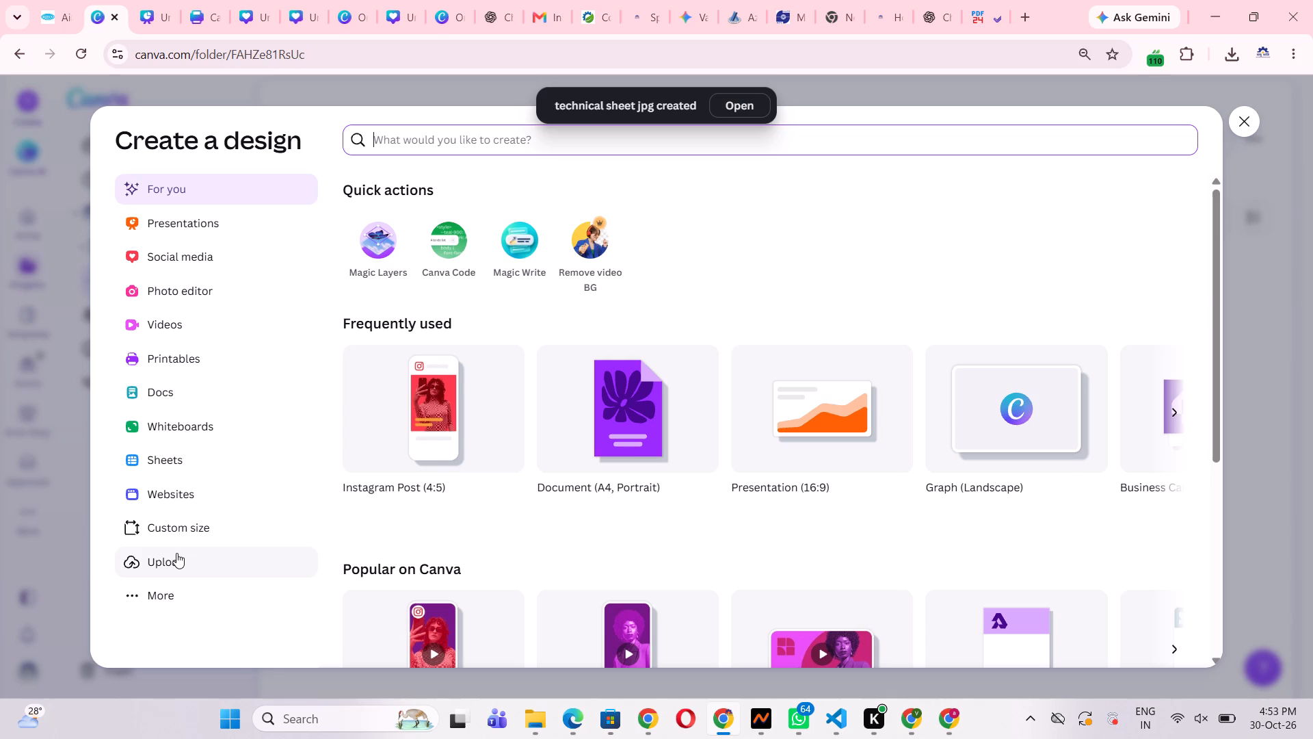
pyautogui.click(176, 553)
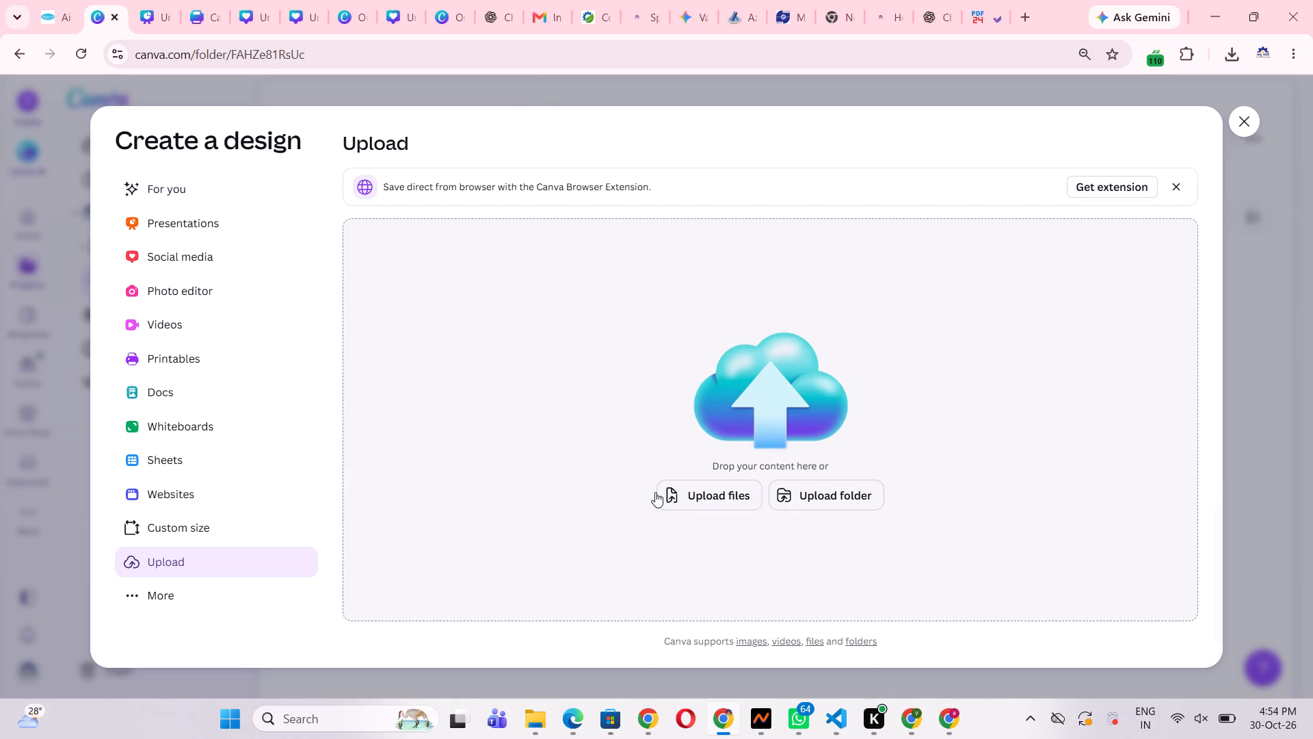
pyautogui.click(661, 495)
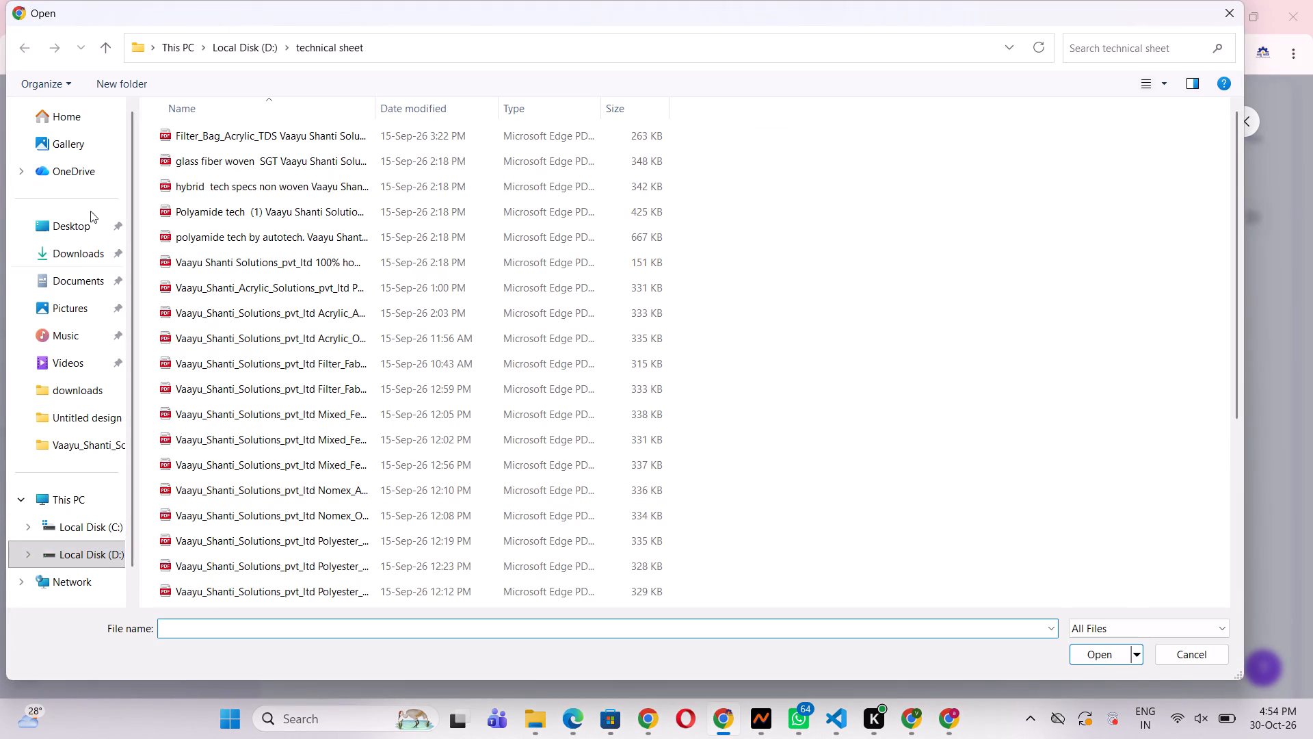
pyautogui.click(80, 240)
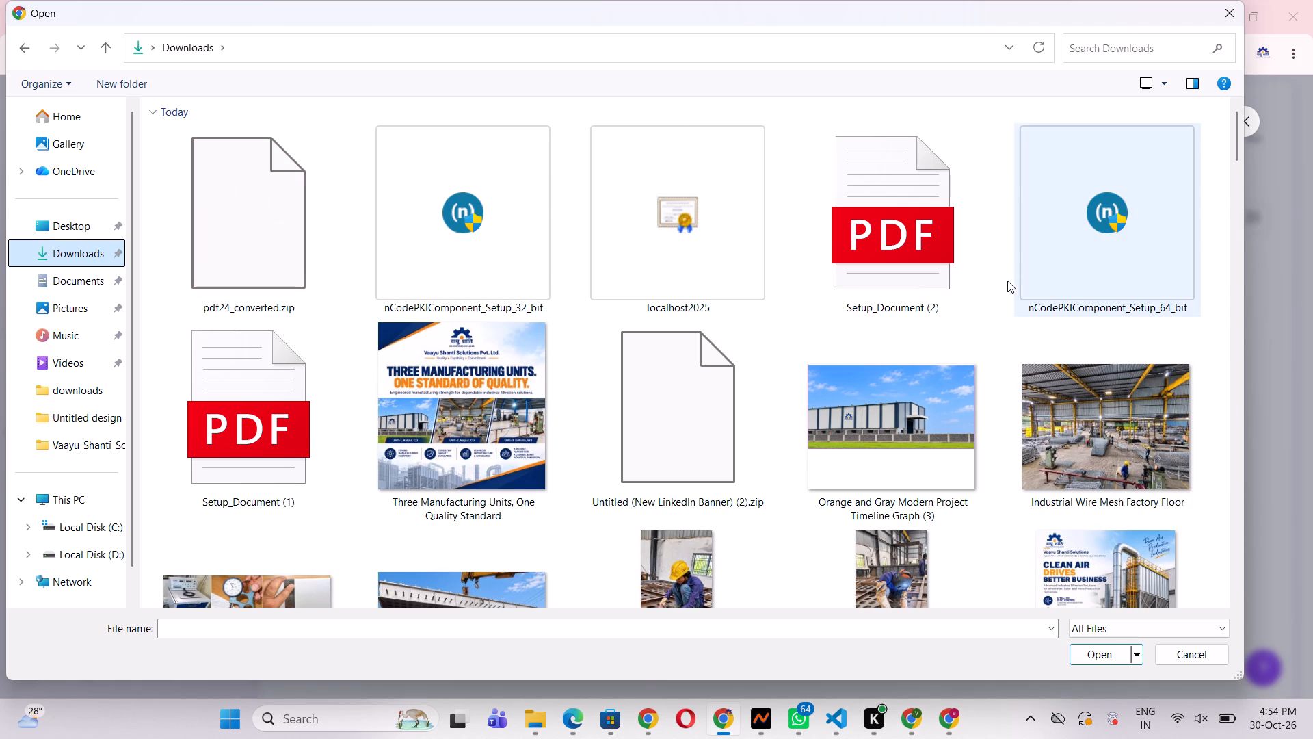
pyautogui.scroll(-1, 673, 365)
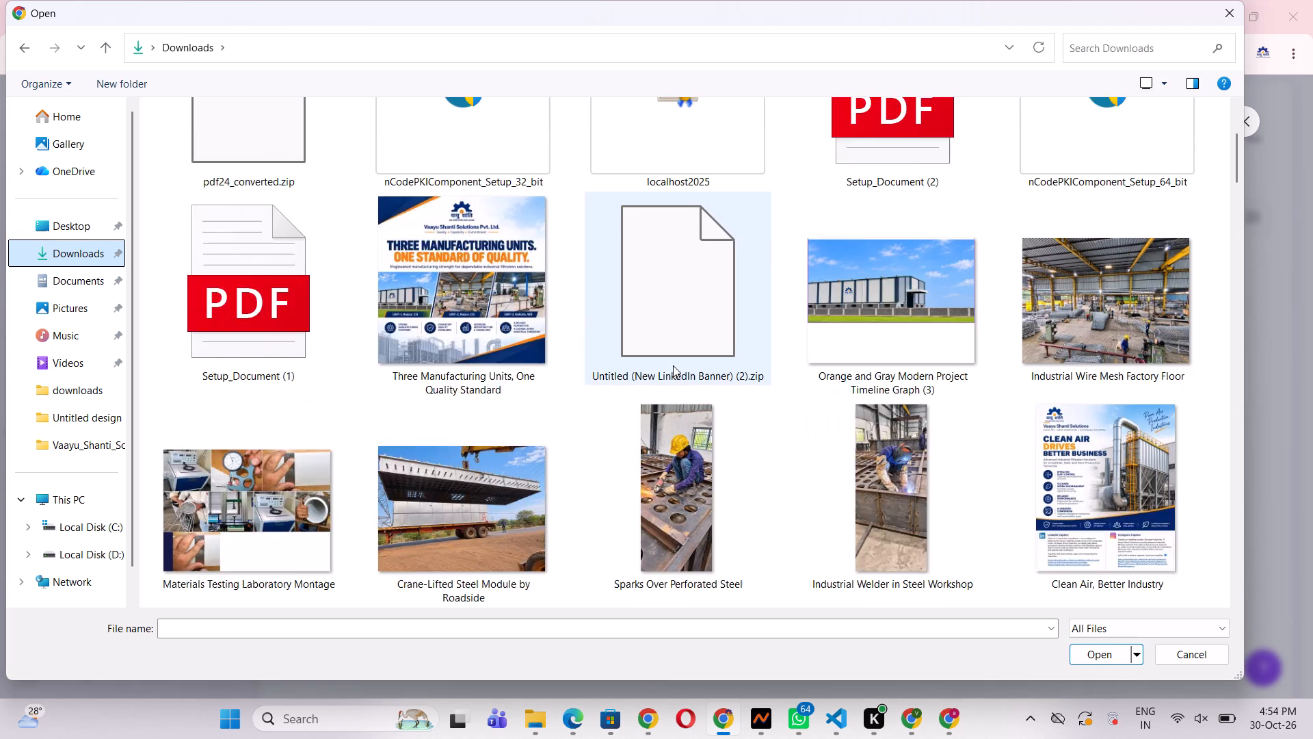
pyautogui.scroll(-1, 673, 367)
pyautogui.doubleClick(713, 502)
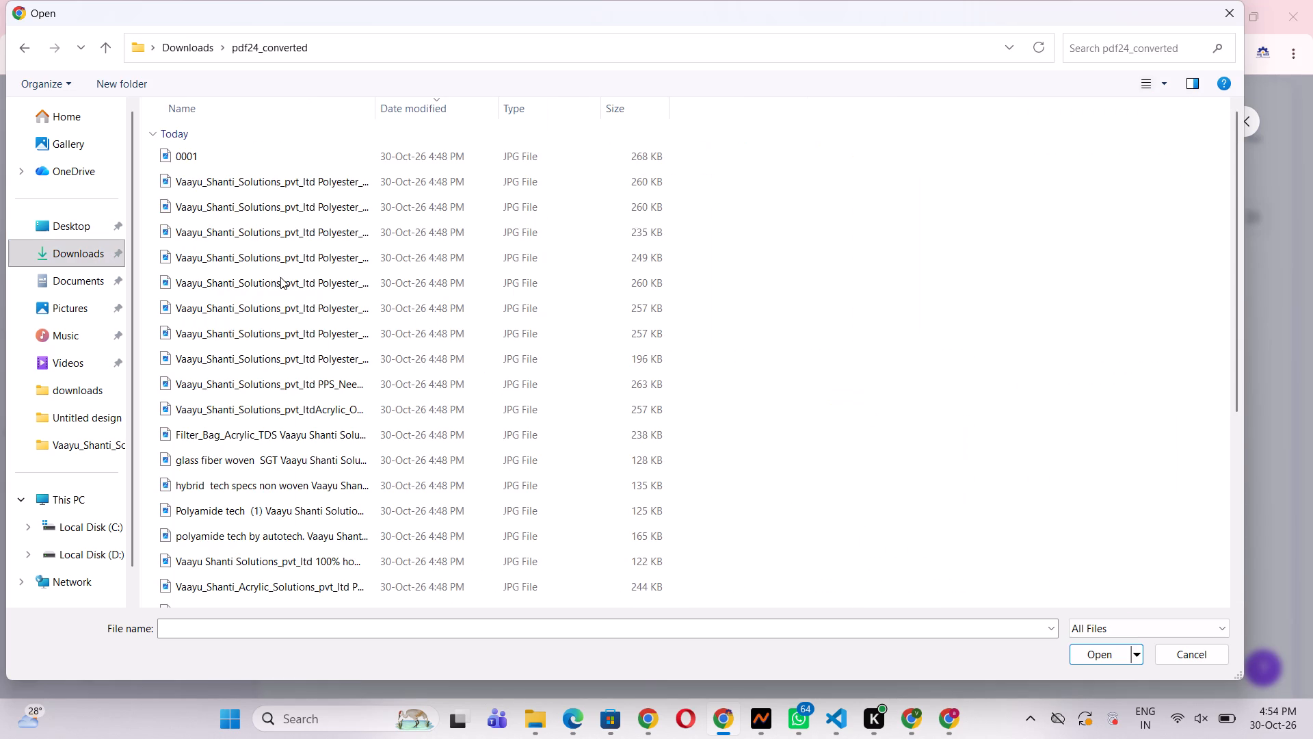
pyautogui.scroll(-14, 789, 238)
pyautogui.scroll(7, 786, 252)
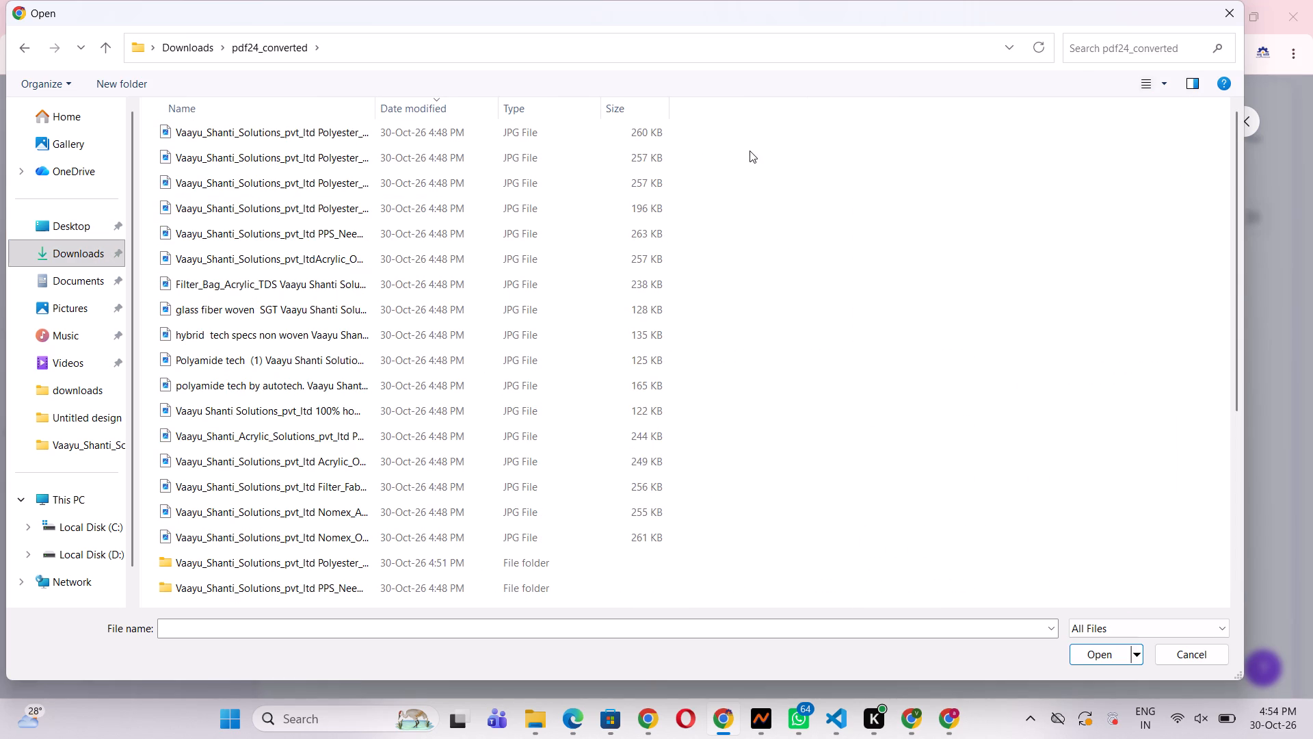
pyautogui.moveTo(745, 140); pyautogui.dragTo(585, 493)
pyautogui.click(944, 425)
pyautogui.scroll(-8, 929, 426)
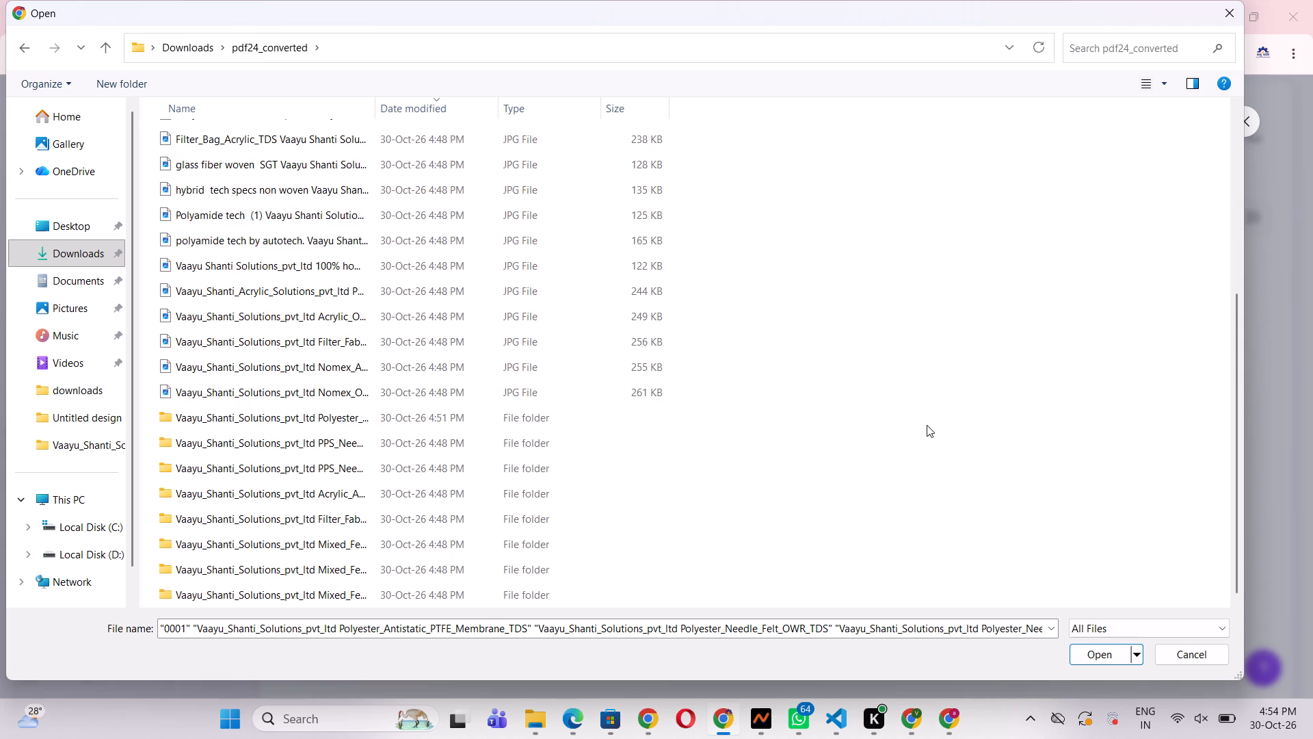
pyautogui.scroll(8, 927, 425)
pyautogui.click(784, 137)
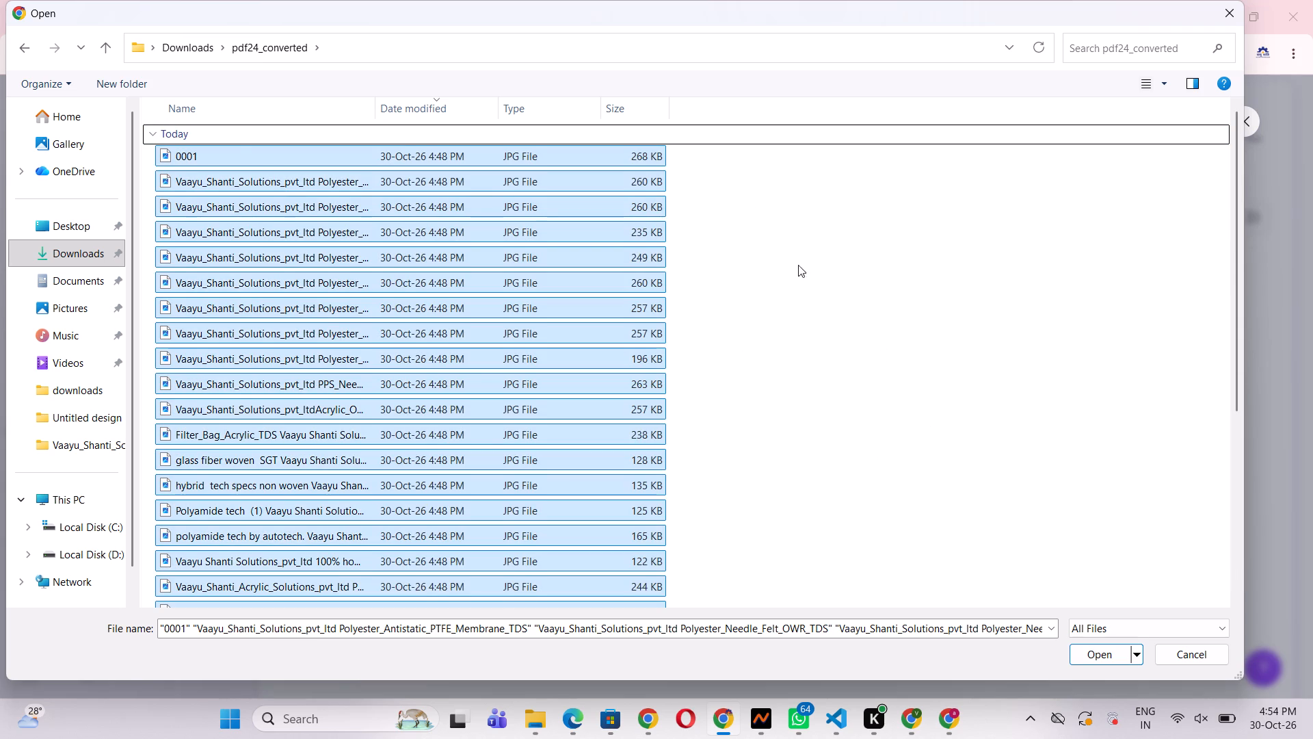
pyautogui.scroll(-14, 936, 484)
pyautogui.click(1084, 661)
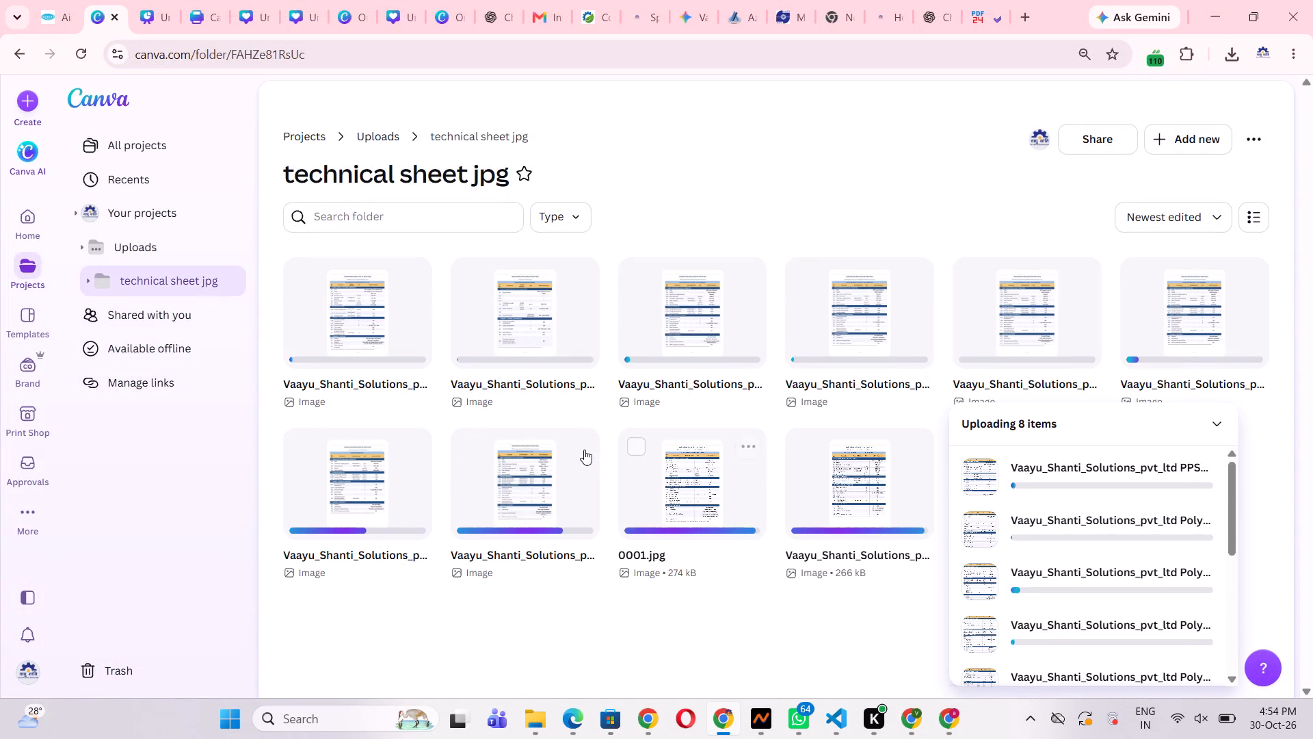
pyautogui.scroll(-2, 601, 452)
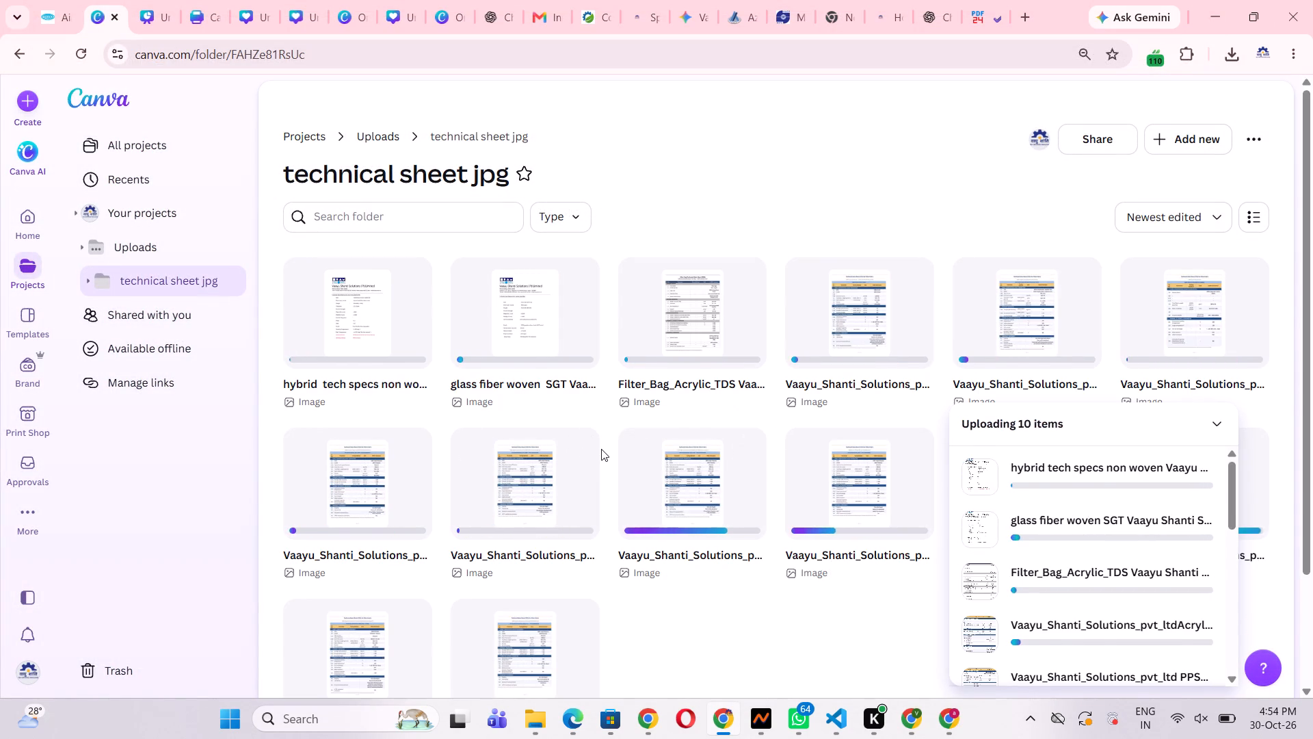
# Check the upload progress of the technical sheet JPGs and look over the images arriving in the technical sheet jpg folder.
pyautogui.scroll(-14, 618, 446)
pyautogui.scroll(-5, 663, 546)
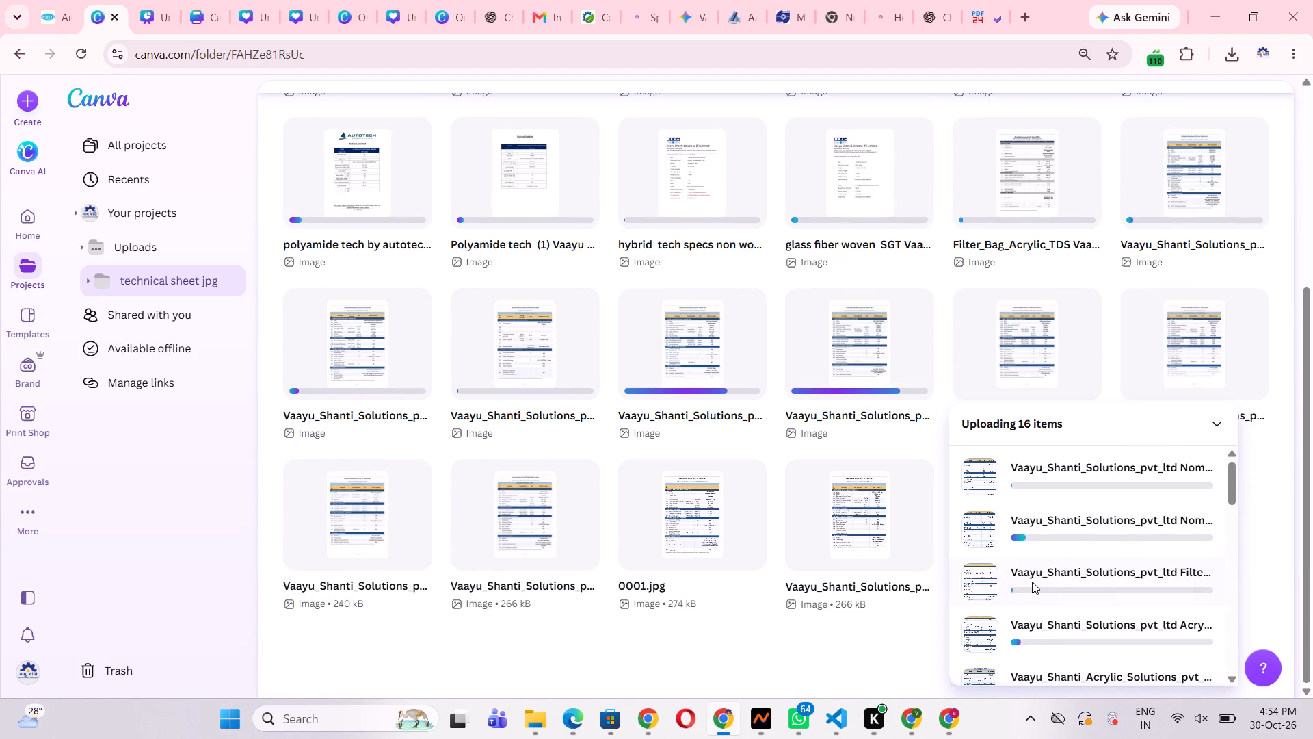
pyautogui.scroll(-17, 1032, 580)
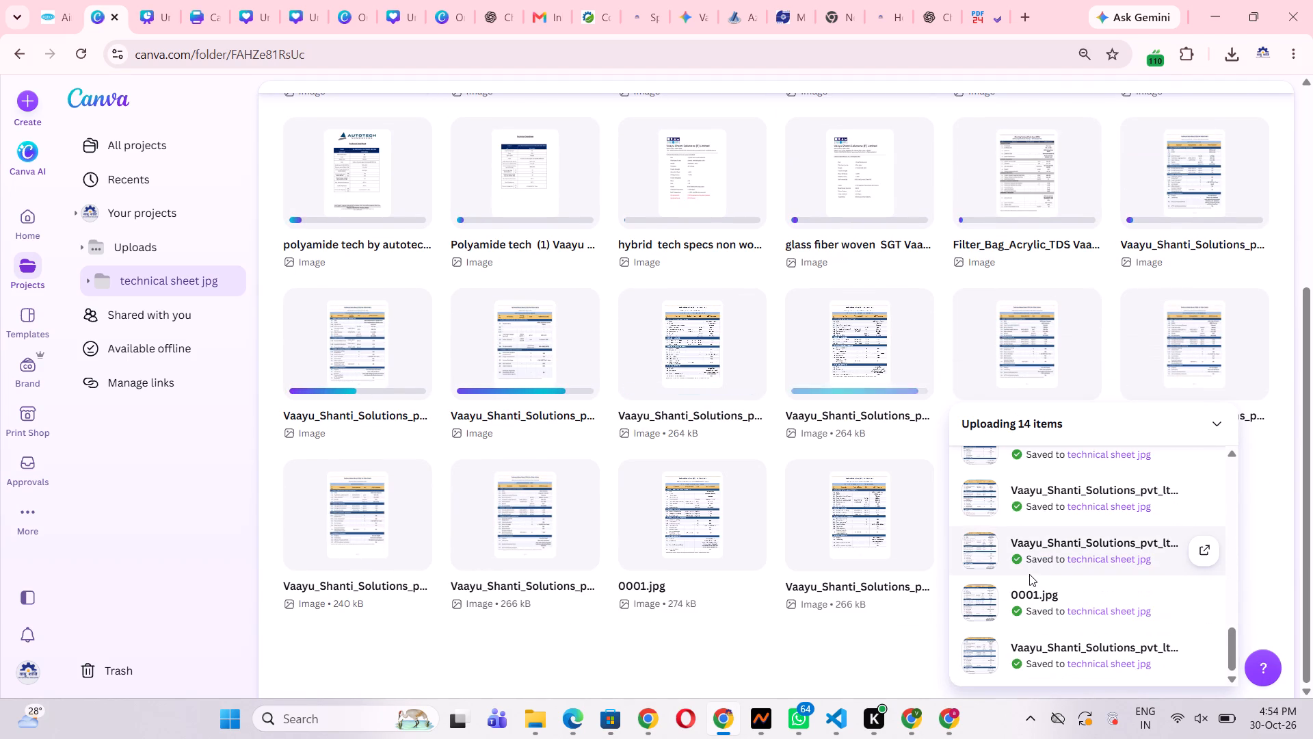
pyautogui.scroll(18, 1029, 574)
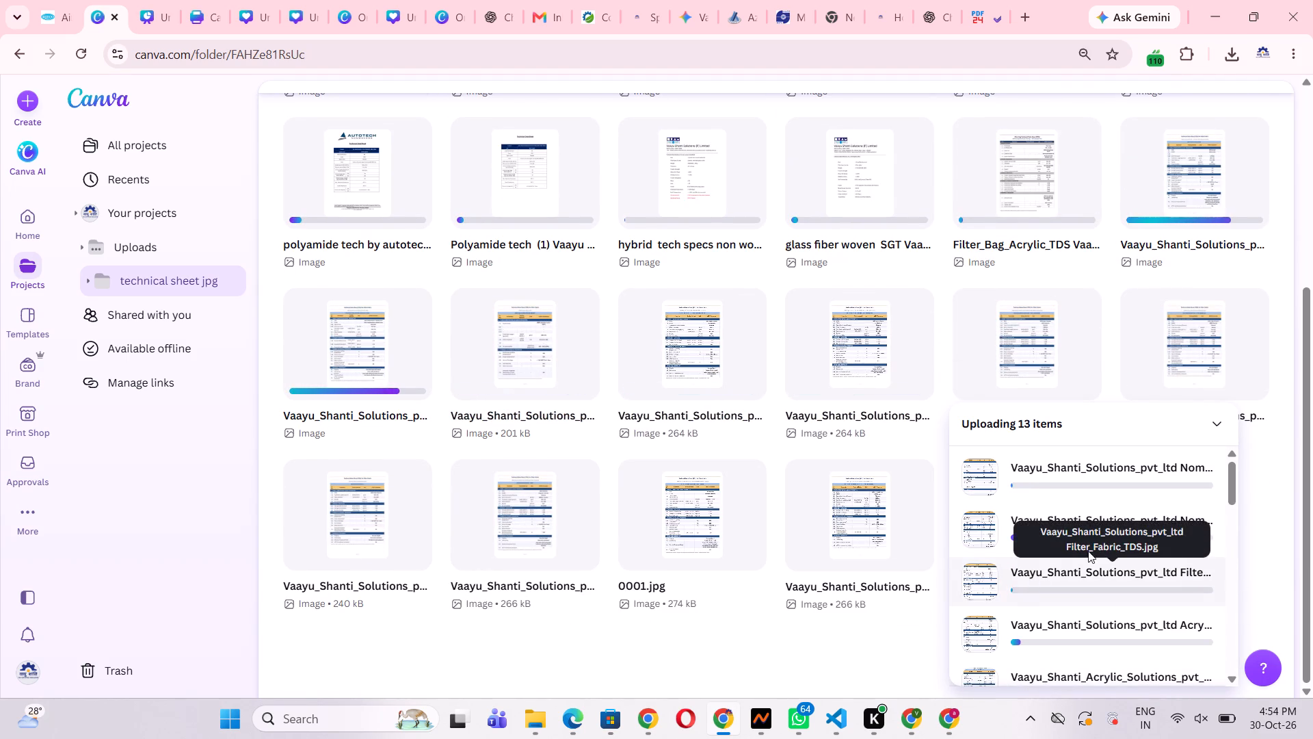
pyautogui.scroll(4, 656, 578)
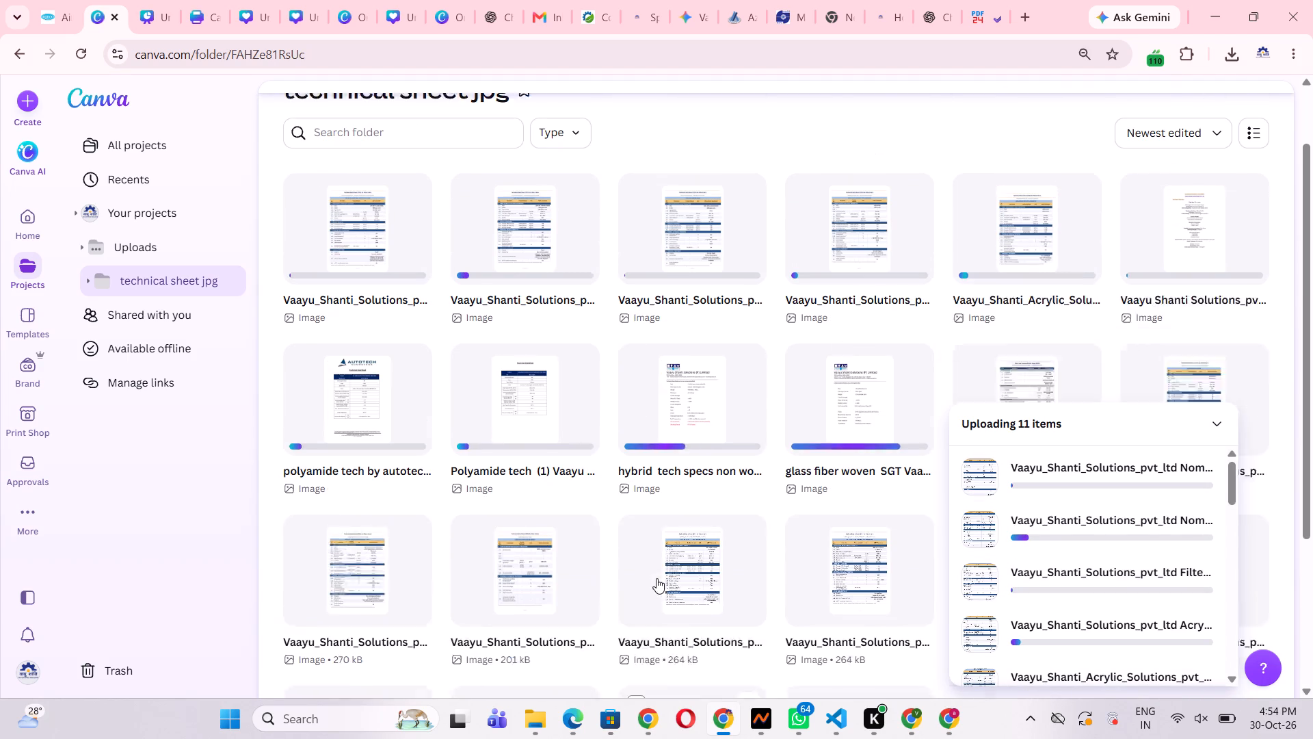
pyautogui.scroll(6, 656, 578)
pyautogui.scroll(-9, 663, 570)
pyautogui.scroll(7, 663, 570)
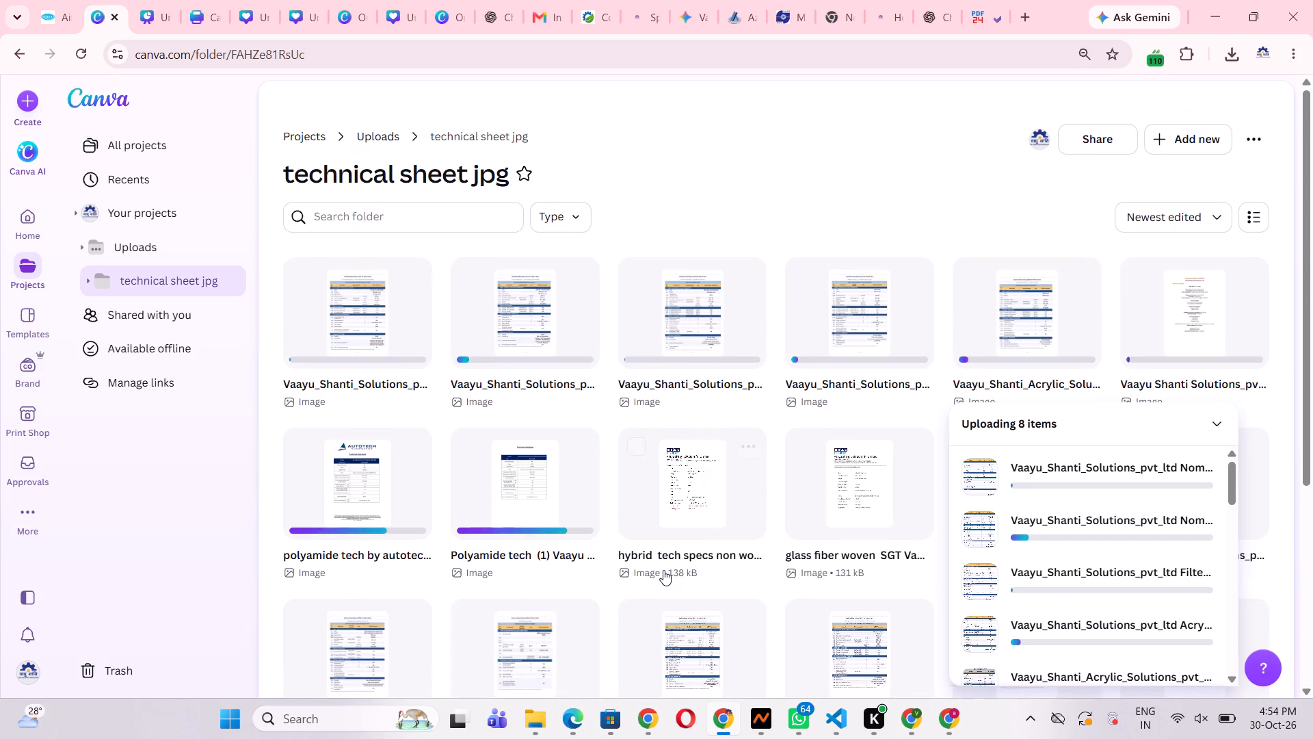
pyautogui.scroll(2, 663, 570)
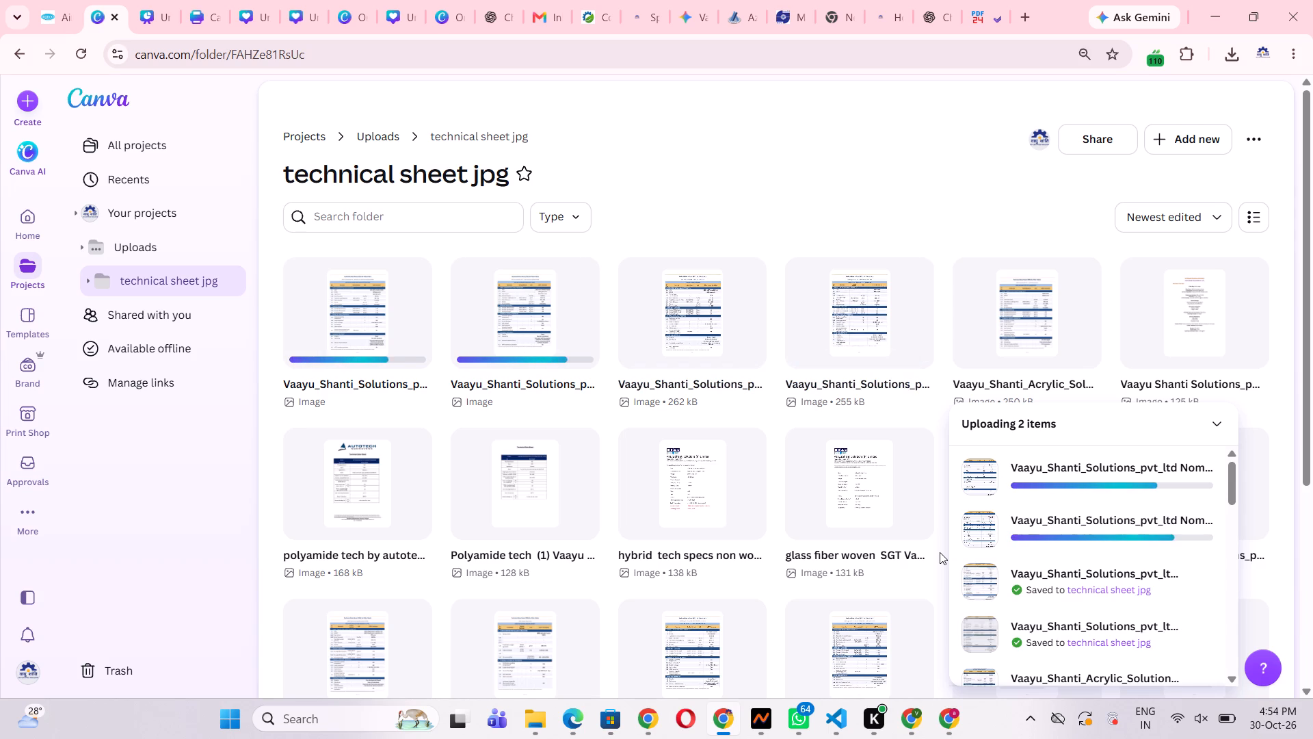
pyautogui.scroll(-4, 940, 552)
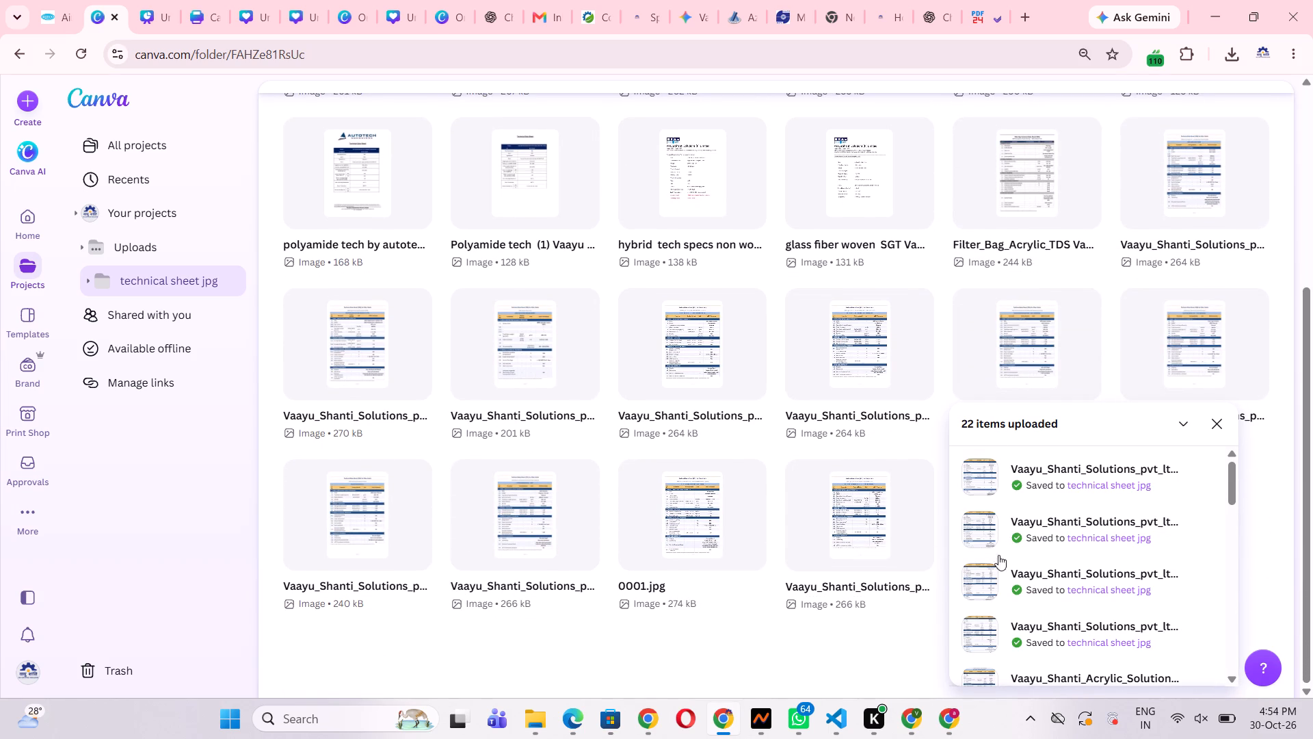
# Dismiss the upload status list to clear the view of the technical sheet jpg folder's images.
pyautogui.click(1223, 422)
pyautogui.click(1242, 571)
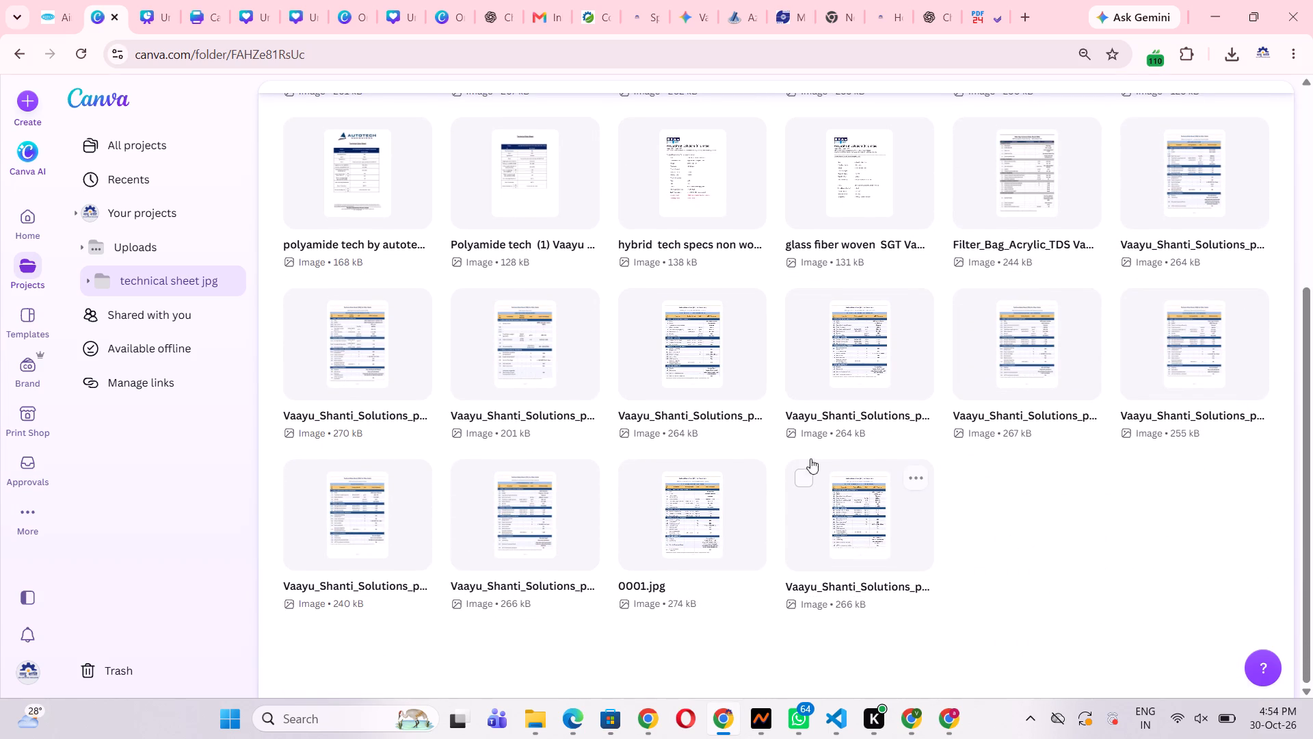
pyautogui.scroll(6, 824, 482)
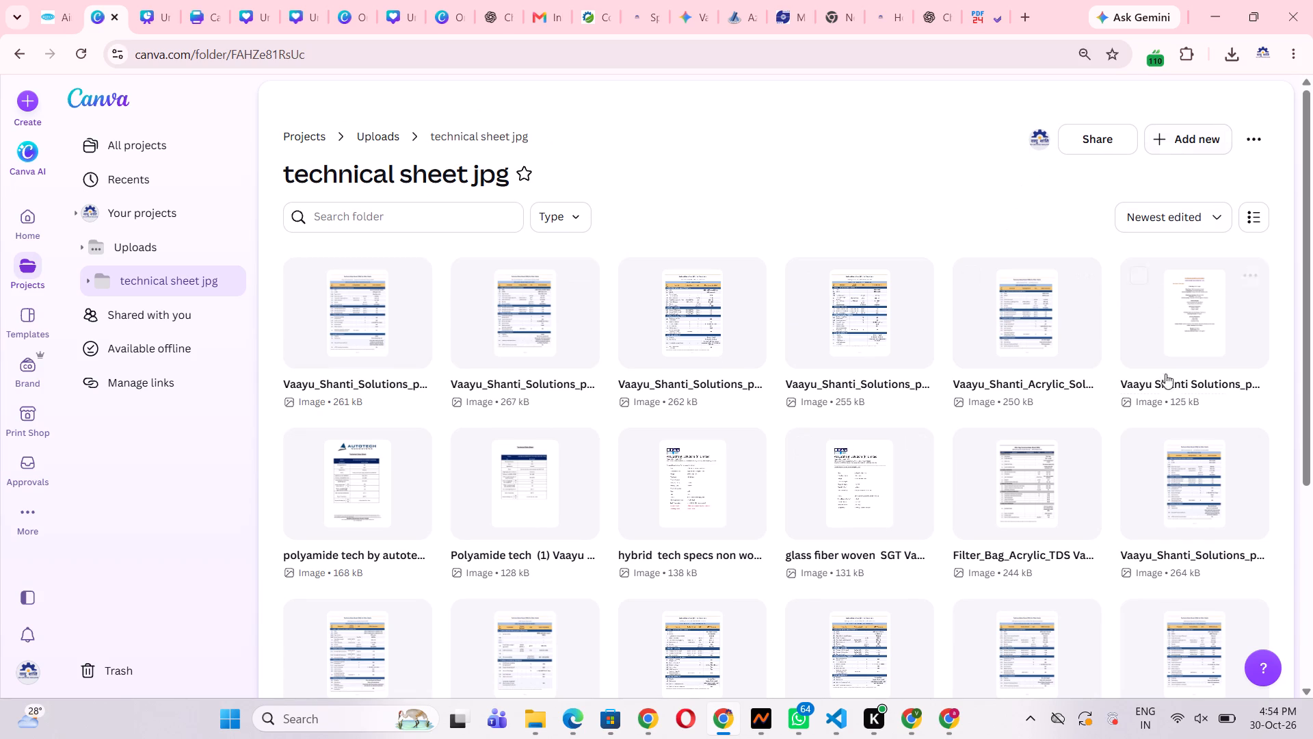
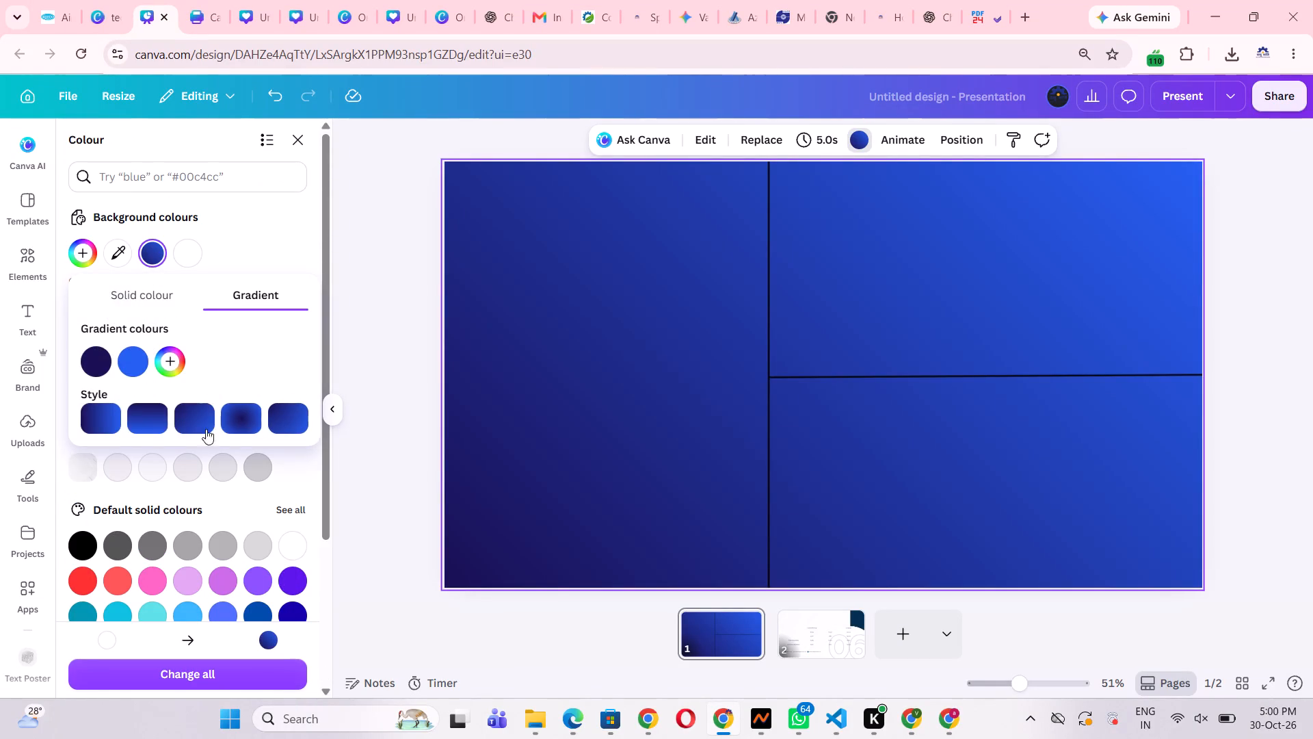
# Give the slide background a diagonal gradient running from the upper-left to the lower-right corner, with its dark colour changed to black.
pyautogui.click(109, 414)
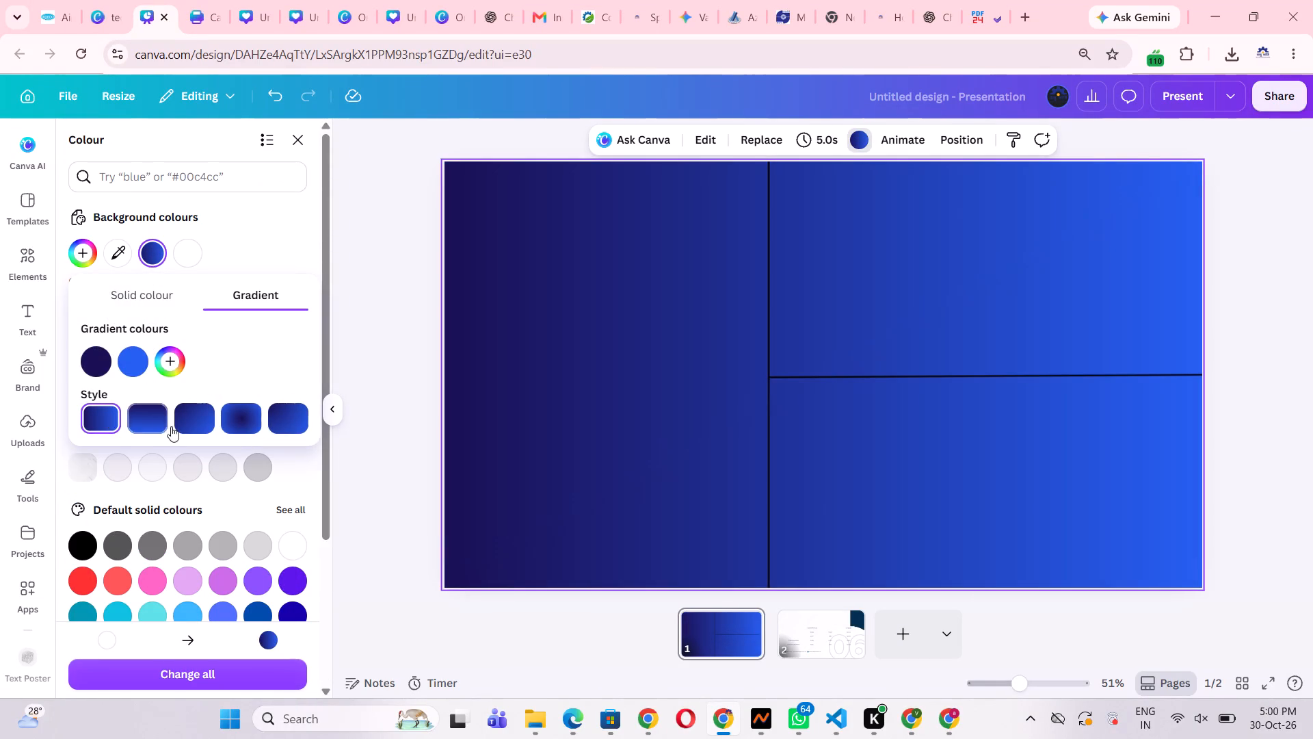
pyautogui.click(240, 422)
pyautogui.click(183, 420)
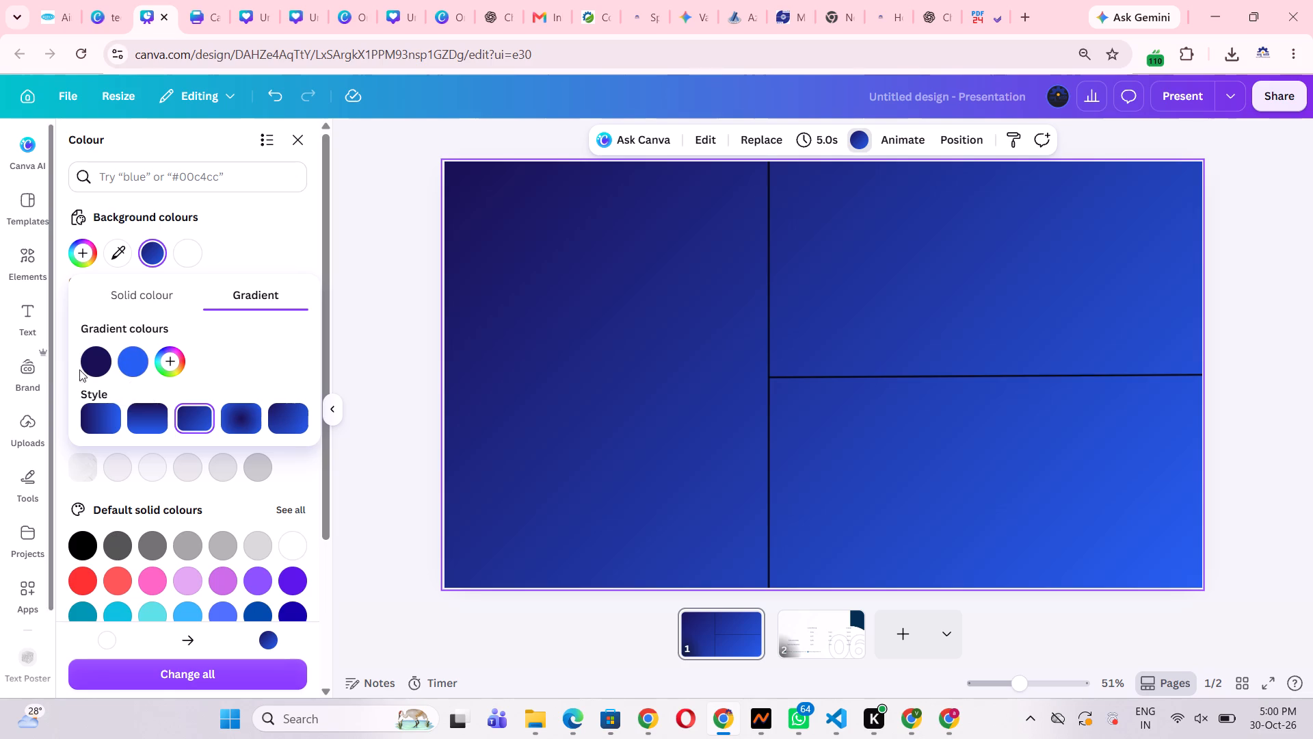
pyautogui.click(101, 367)
pyautogui.moveTo(273, 449); pyautogui.dragTo(267, 459)
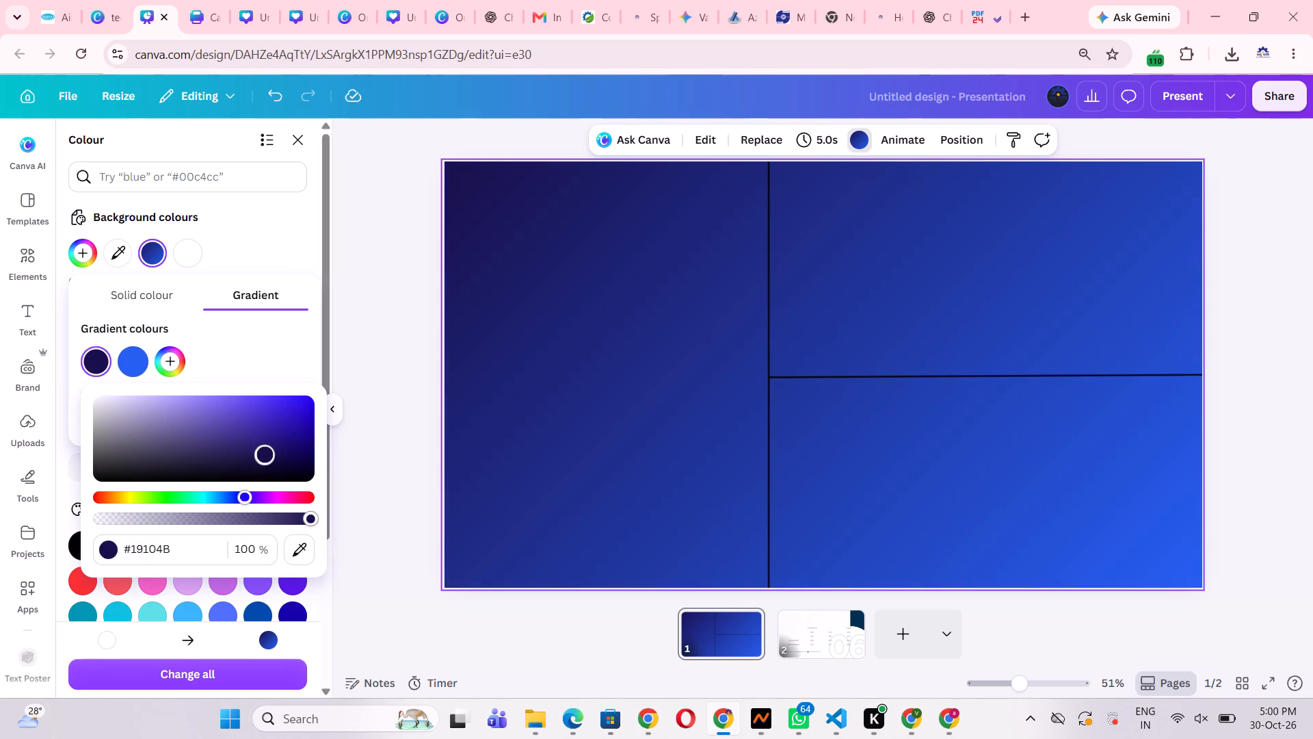
pyautogui.moveTo(267, 459); pyautogui.dragTo(267, 484)
pyautogui.doubleClick(401, 419)
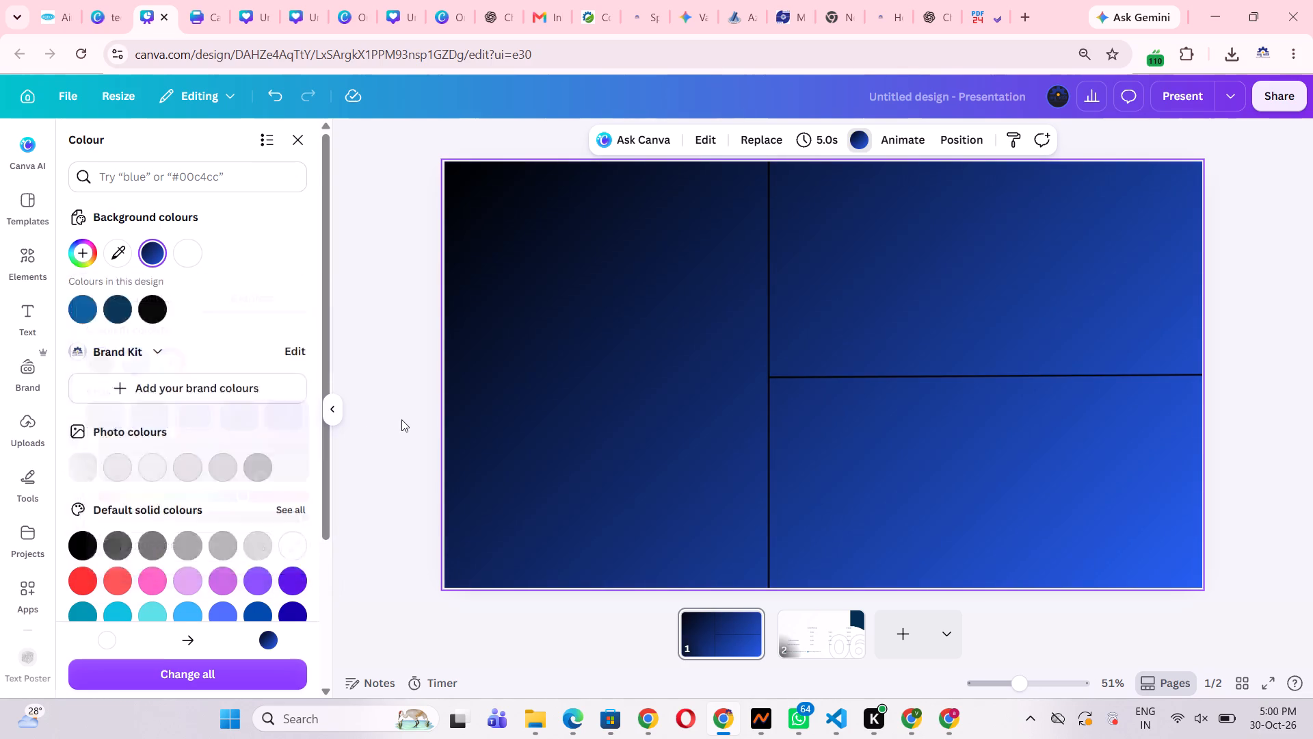
# Recolour the slide's vertical and horizontal divider lines white.
pyautogui.click(768, 394)
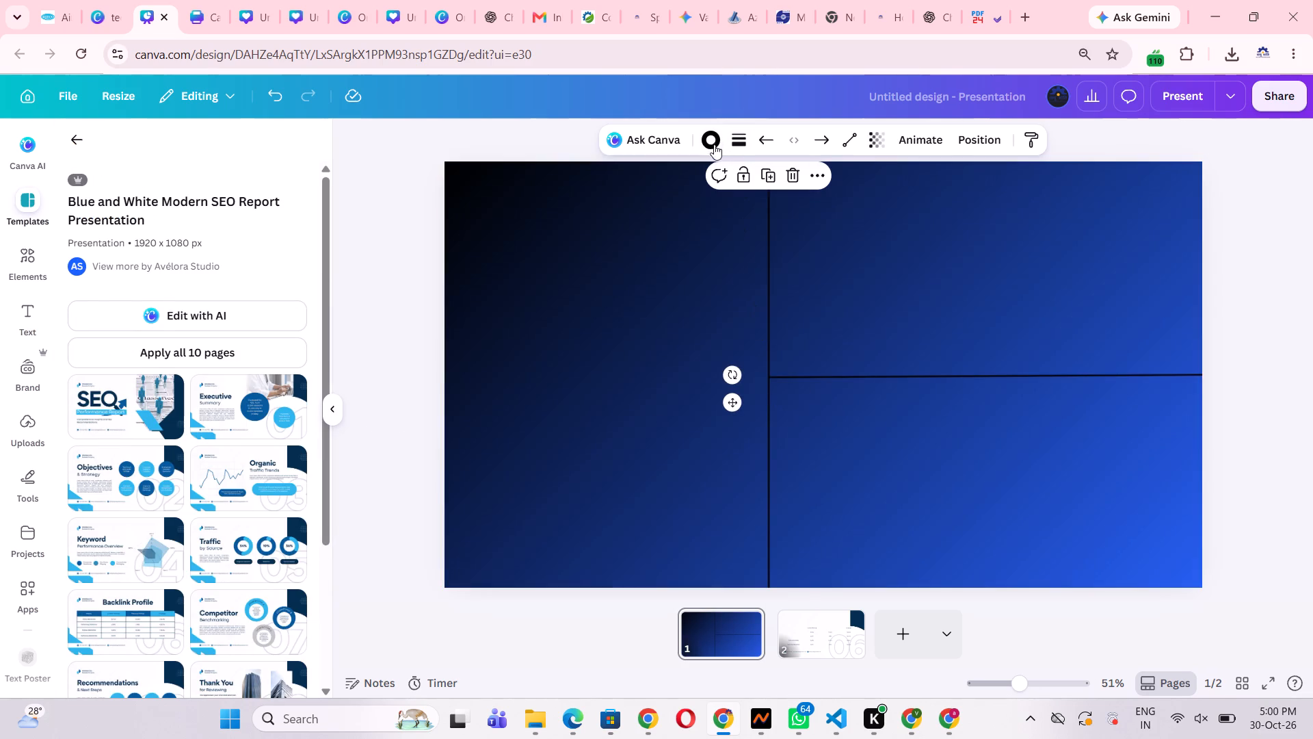
pyautogui.click(712, 144)
pyautogui.click(116, 311)
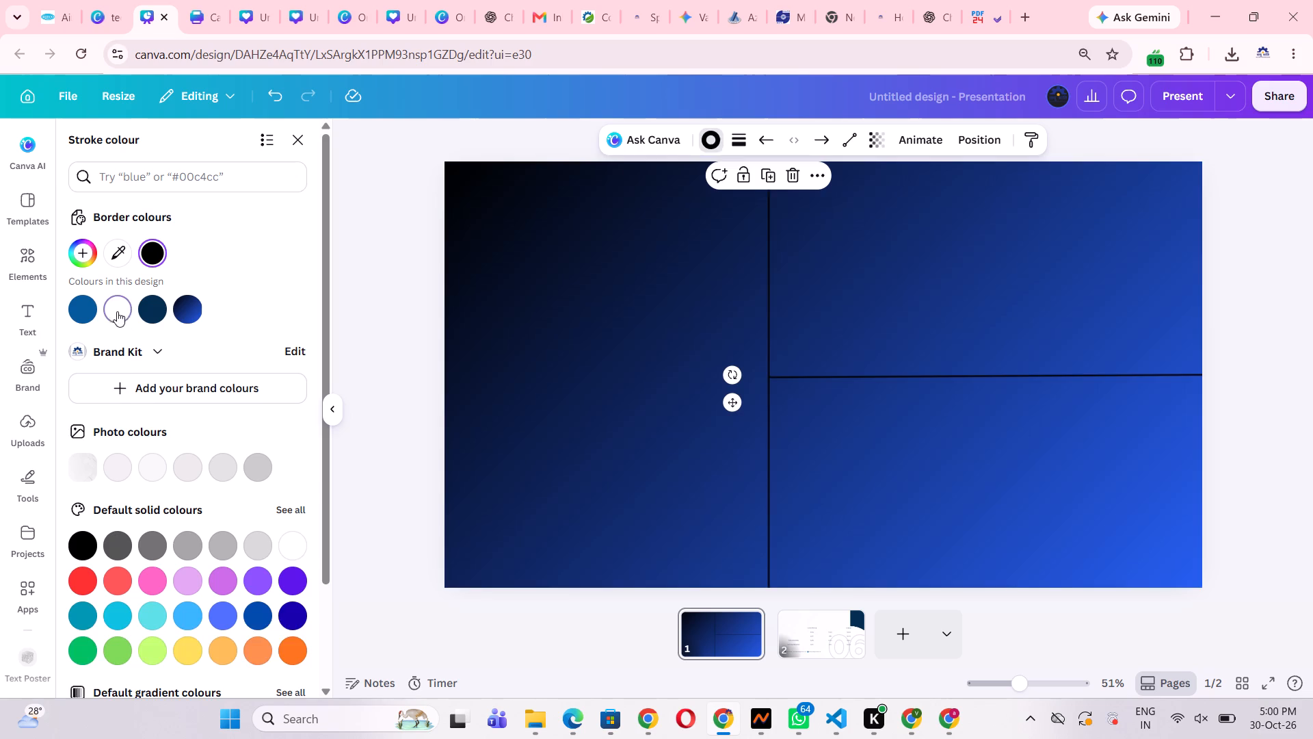
pyautogui.click(830, 377)
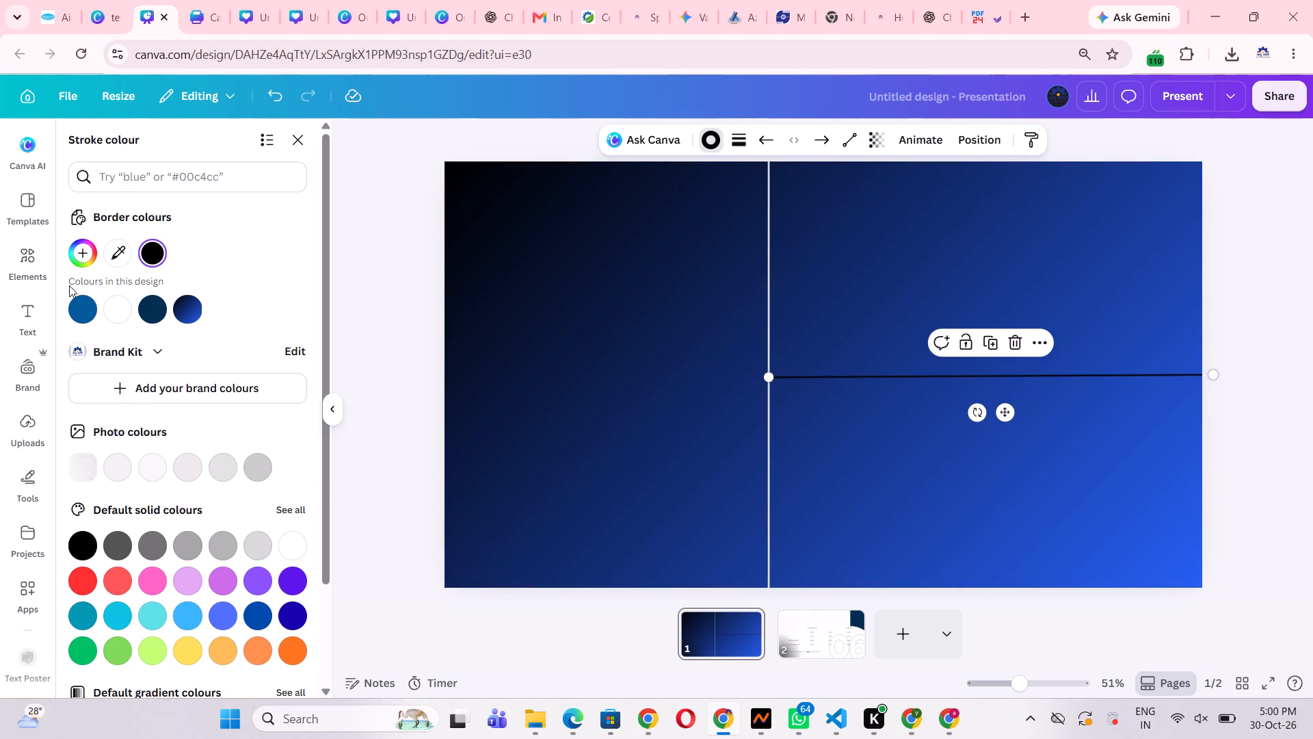
pyautogui.click(113, 310)
pyautogui.doubleClick(362, 348)
pyautogui.click(1312, 343)
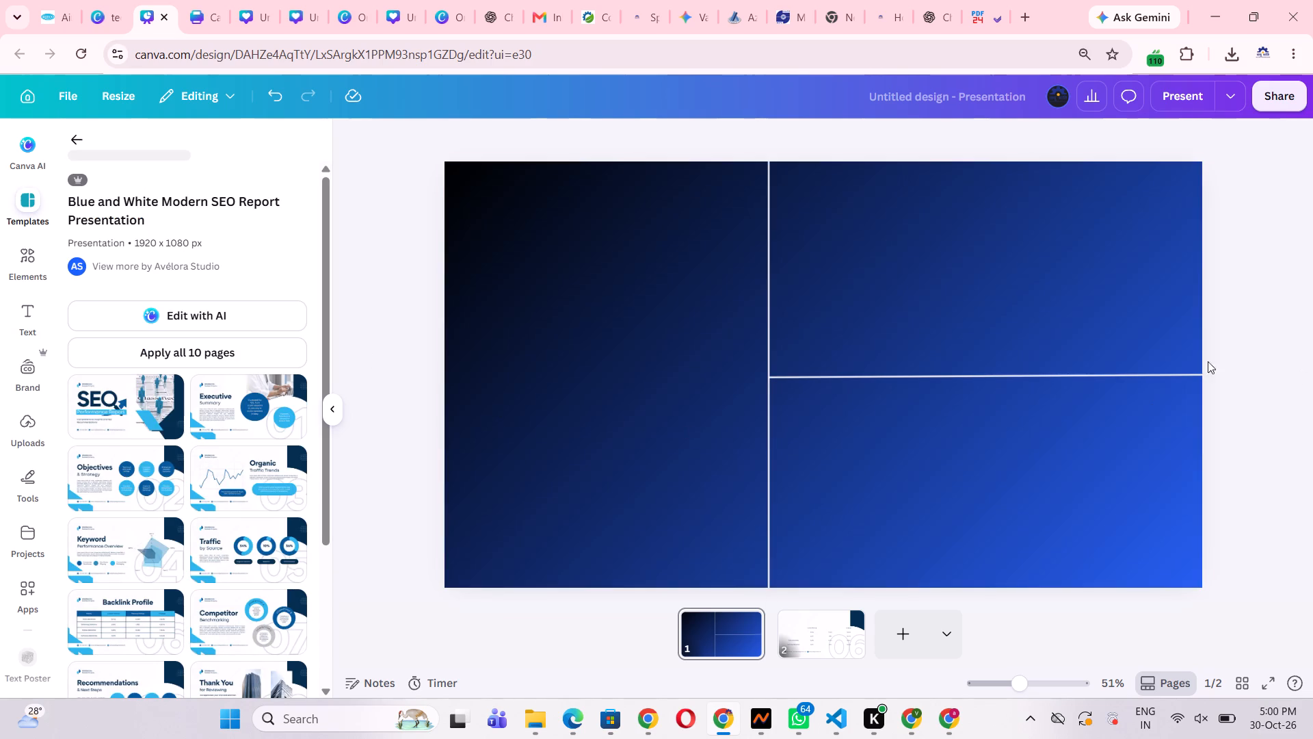
# Open the technical sheet jpg folder among the uploaded files.
pyautogui.click(21, 426)
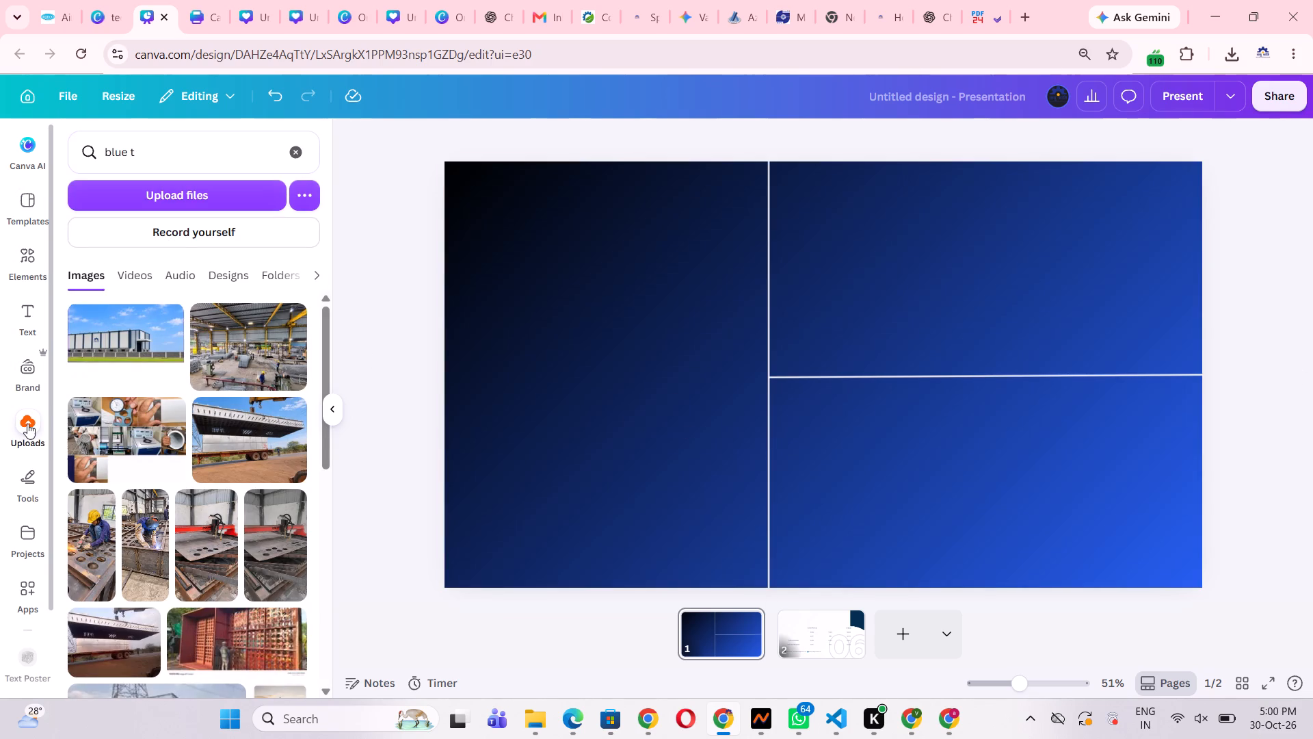
pyautogui.click(271, 271)
pyautogui.click(248, 383)
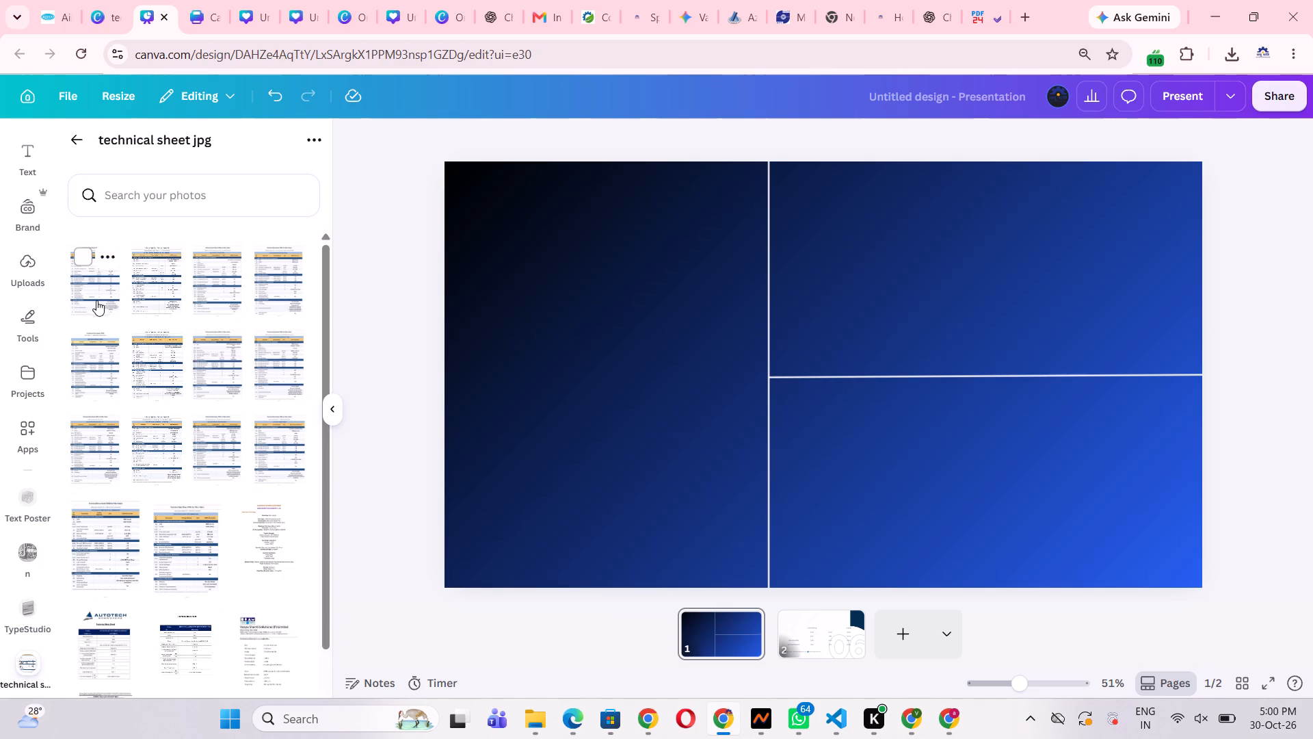
# Delete page 2, the leftover backlink template page, from the presentation.
pyautogui.click(834, 638)
pyautogui.click(851, 621)
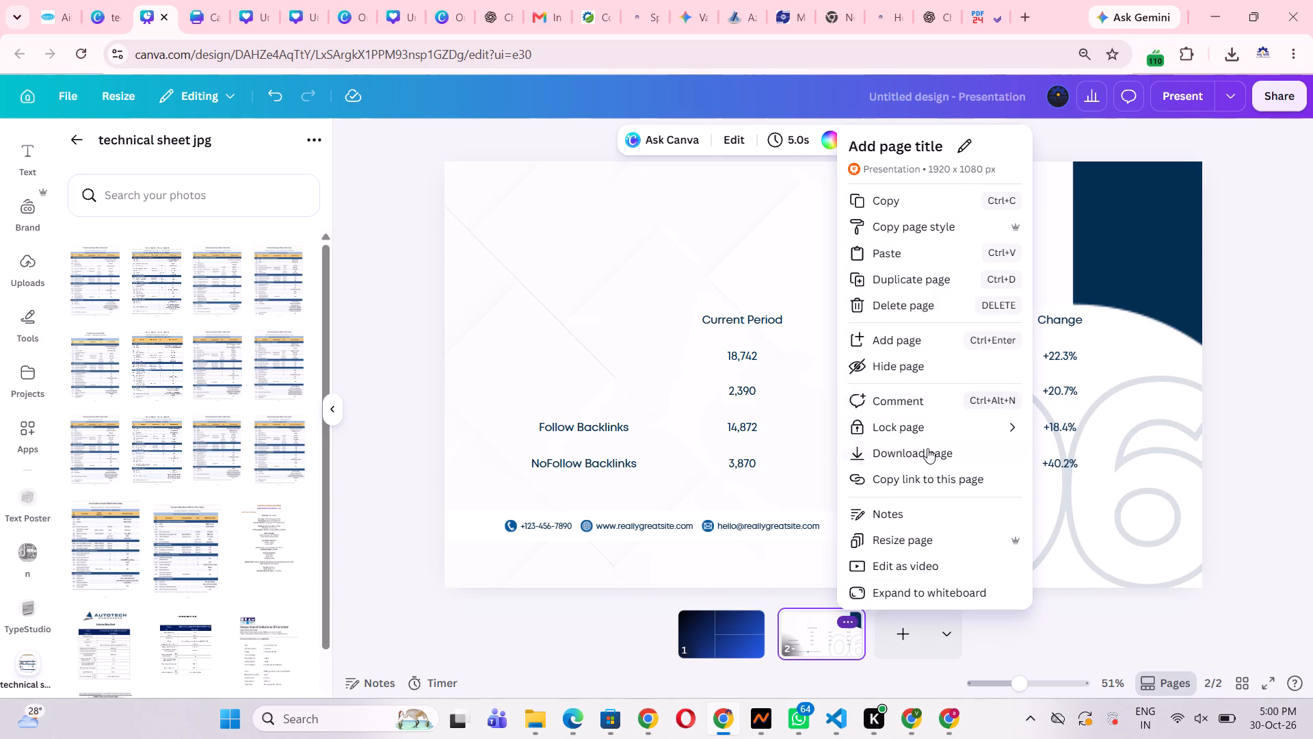
pyautogui.click(916, 305)
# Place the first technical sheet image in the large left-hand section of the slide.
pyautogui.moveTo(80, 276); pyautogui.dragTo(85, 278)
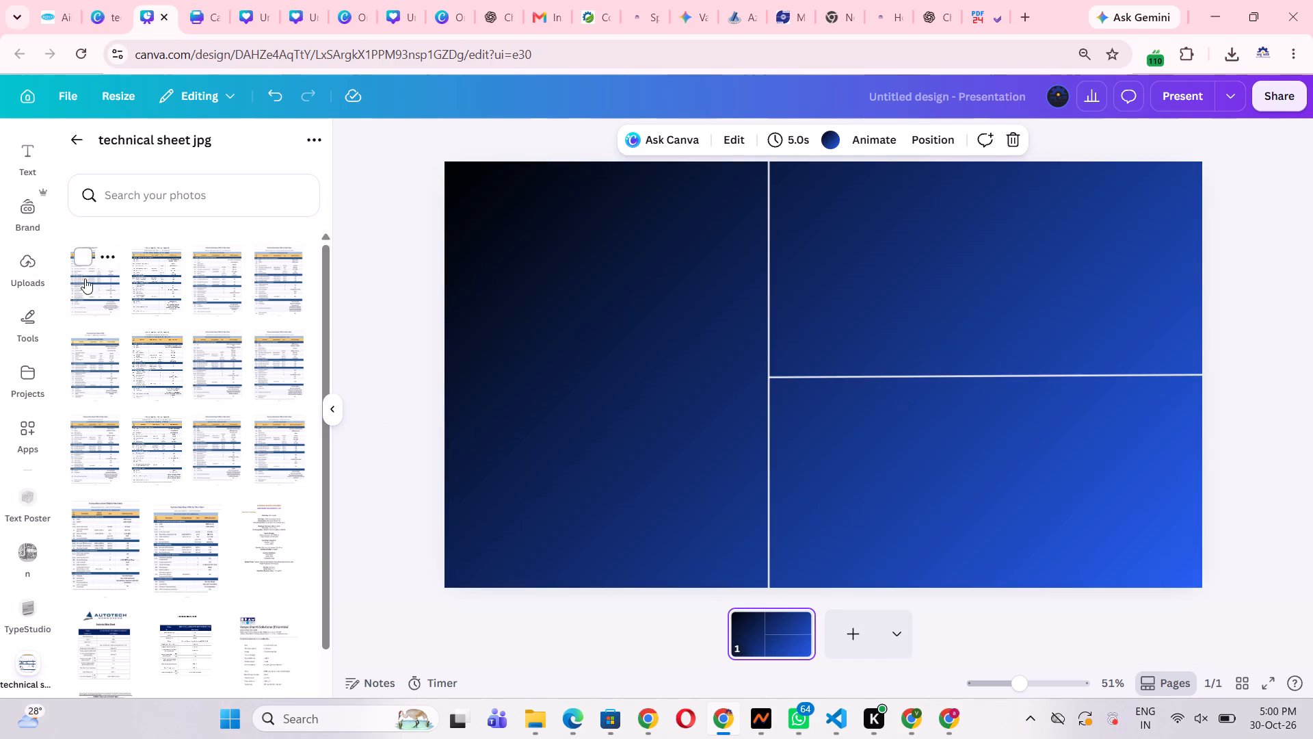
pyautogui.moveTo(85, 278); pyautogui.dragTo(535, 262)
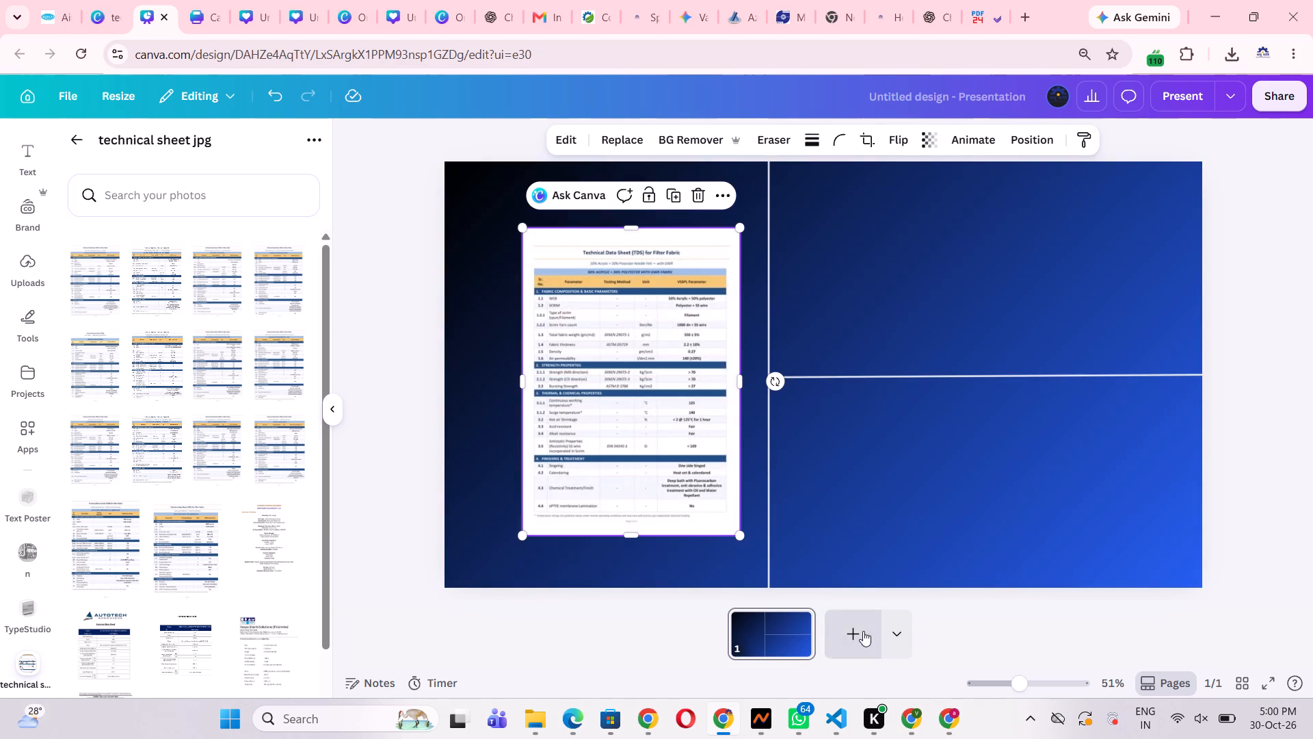
# Add a blank page after the three-section slide.
pyautogui.click(861, 630)
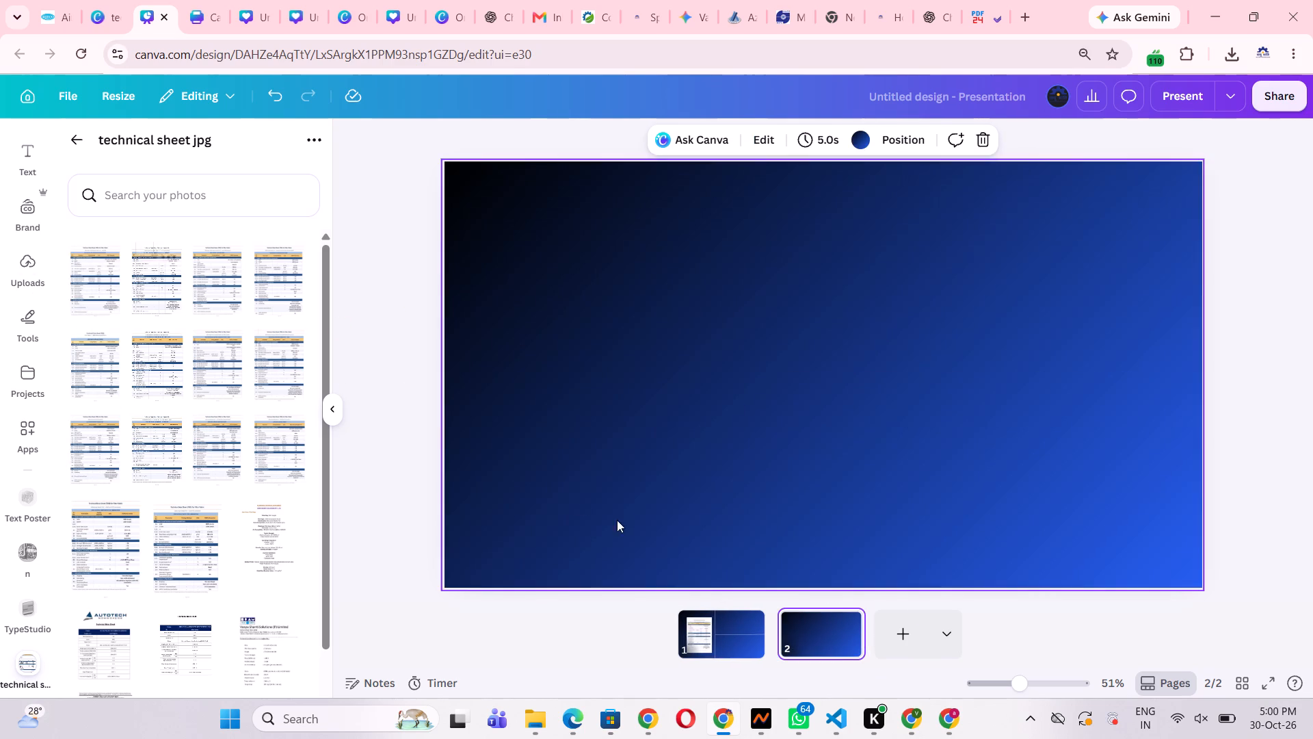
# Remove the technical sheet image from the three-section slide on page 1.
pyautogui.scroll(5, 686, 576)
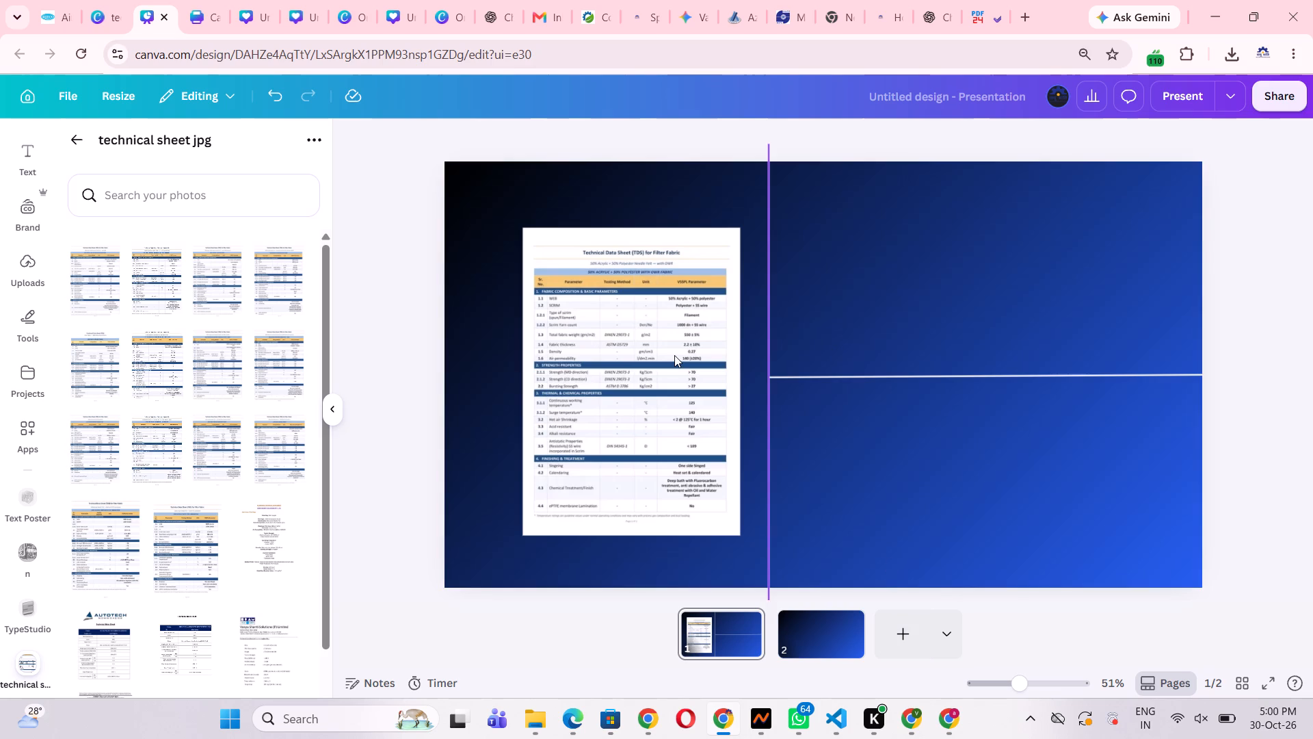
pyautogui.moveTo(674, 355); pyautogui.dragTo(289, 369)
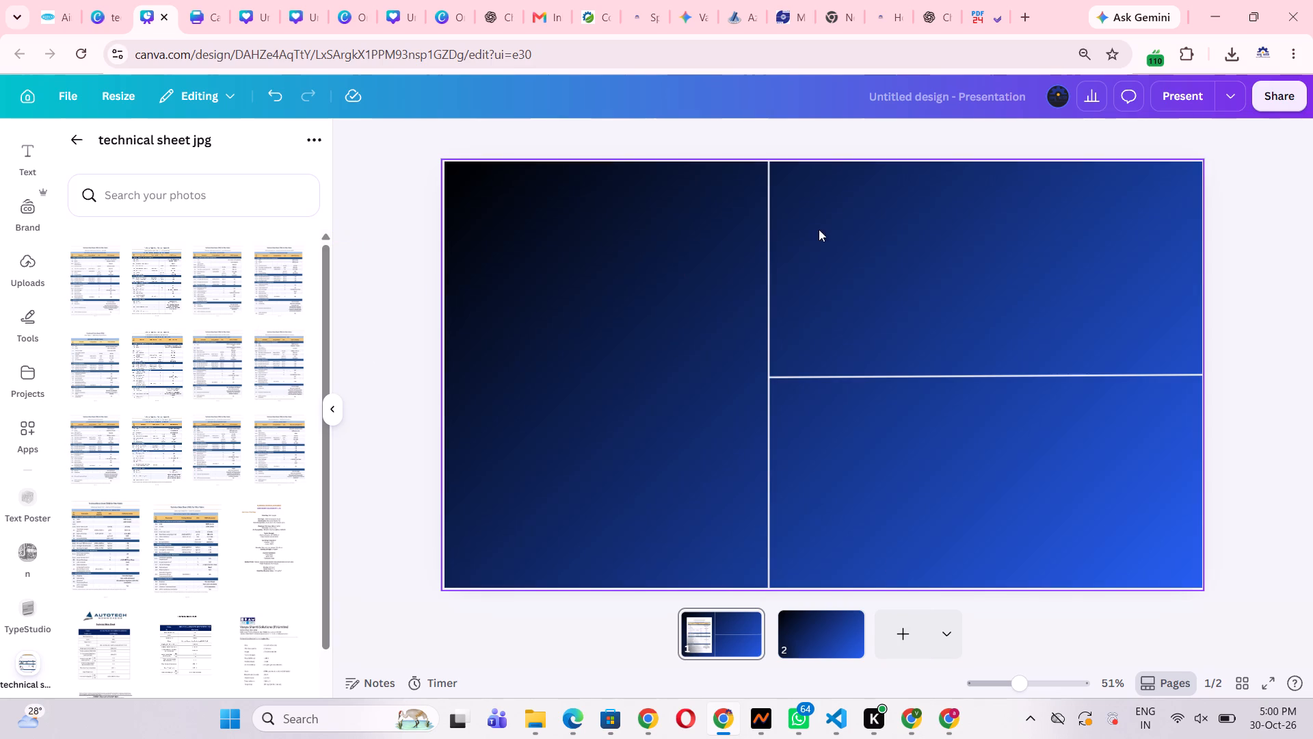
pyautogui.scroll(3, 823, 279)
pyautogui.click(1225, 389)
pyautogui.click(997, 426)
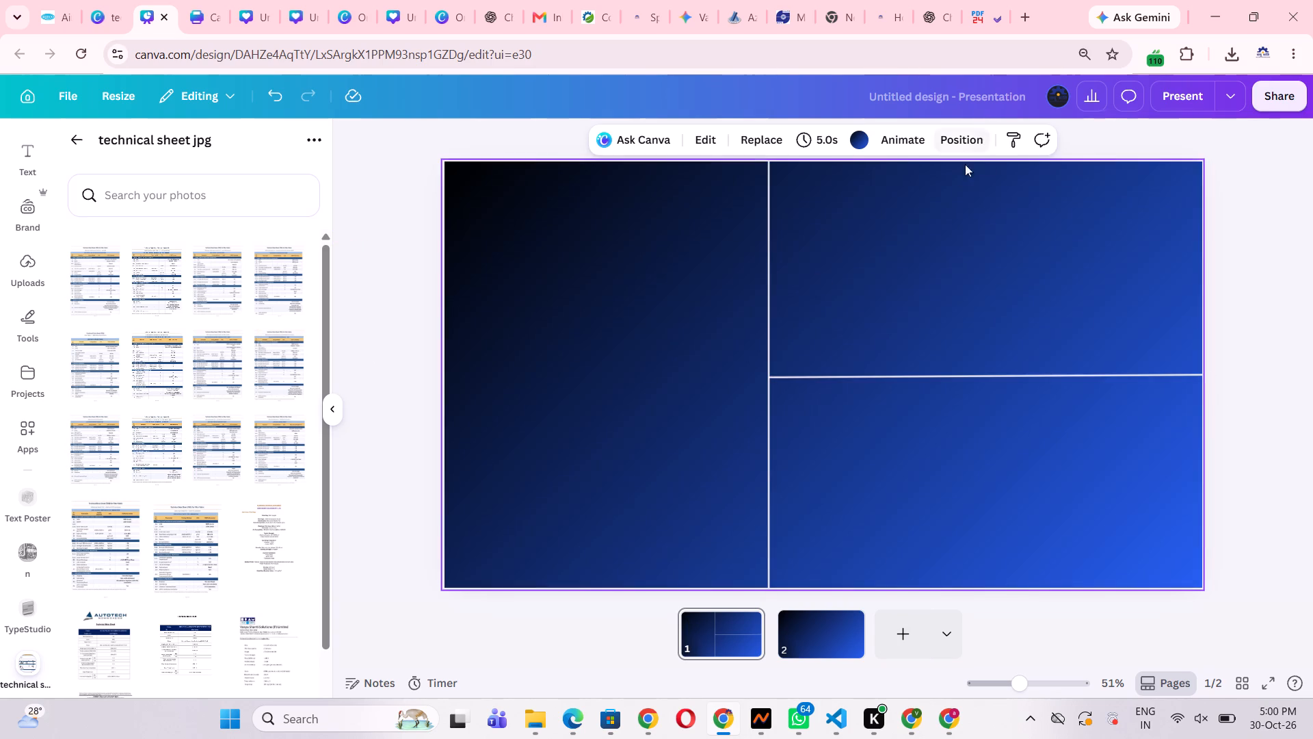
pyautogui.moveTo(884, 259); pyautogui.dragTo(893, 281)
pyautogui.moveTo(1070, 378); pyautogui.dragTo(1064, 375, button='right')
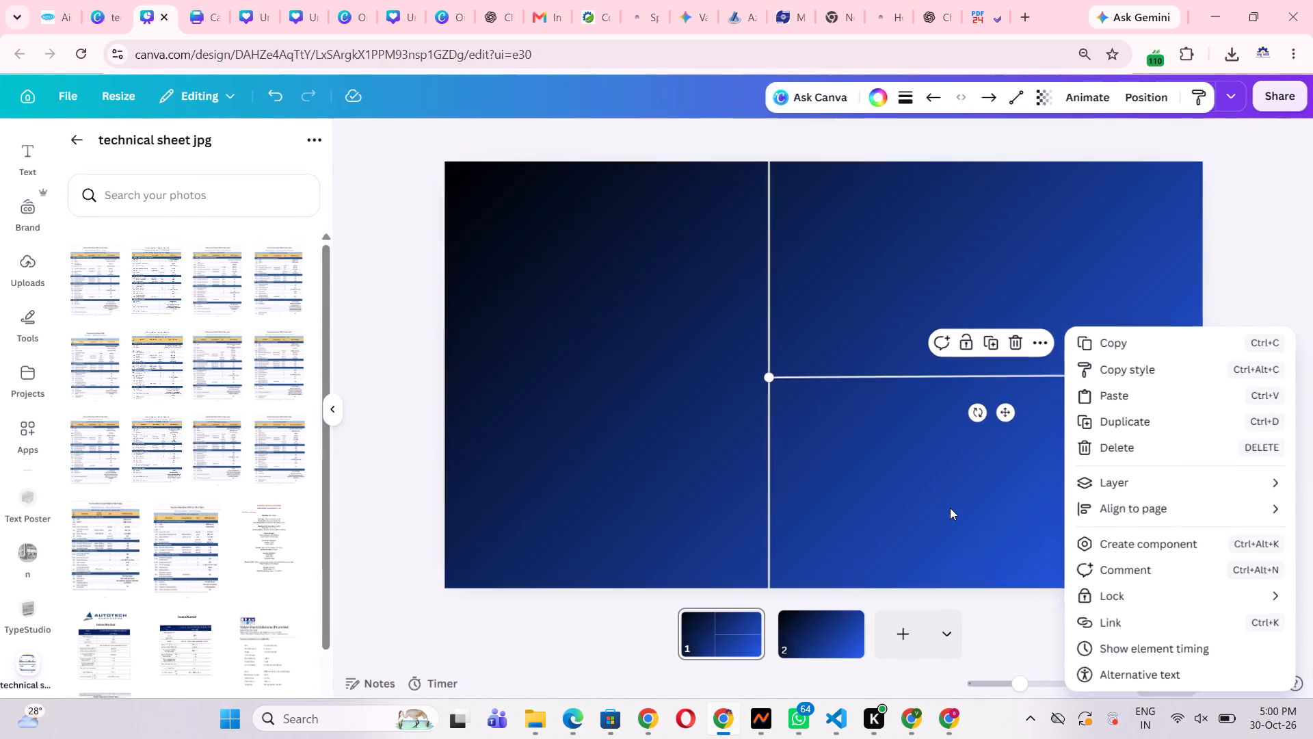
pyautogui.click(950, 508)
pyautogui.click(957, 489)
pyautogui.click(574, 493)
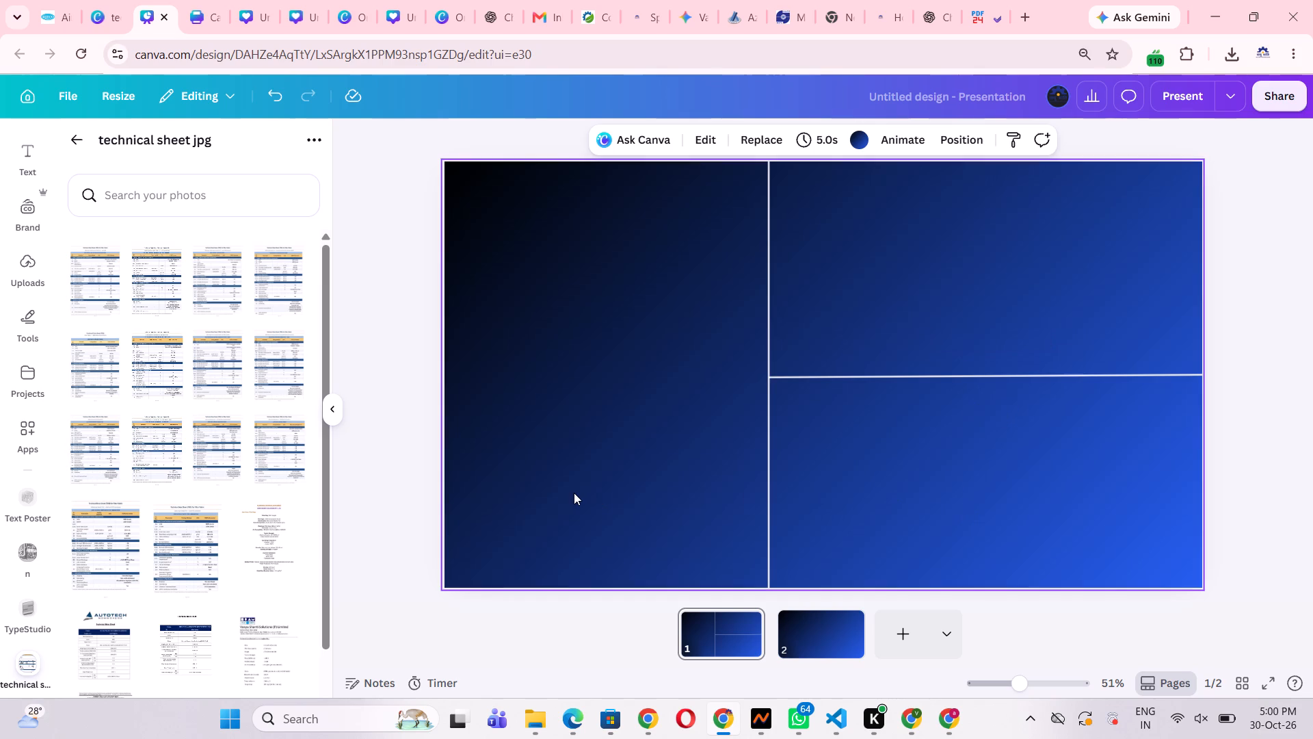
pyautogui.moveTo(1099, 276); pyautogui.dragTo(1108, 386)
# Duplicate the empty three-section slide six times, until the presentation has 8 pages.
pyautogui.moveTo(1026, 677); pyautogui.dragTo(1003, 687)
pyautogui.click(1139, 363)
pyautogui.click(941, 313)
pyautogui.rightClick(941, 313)
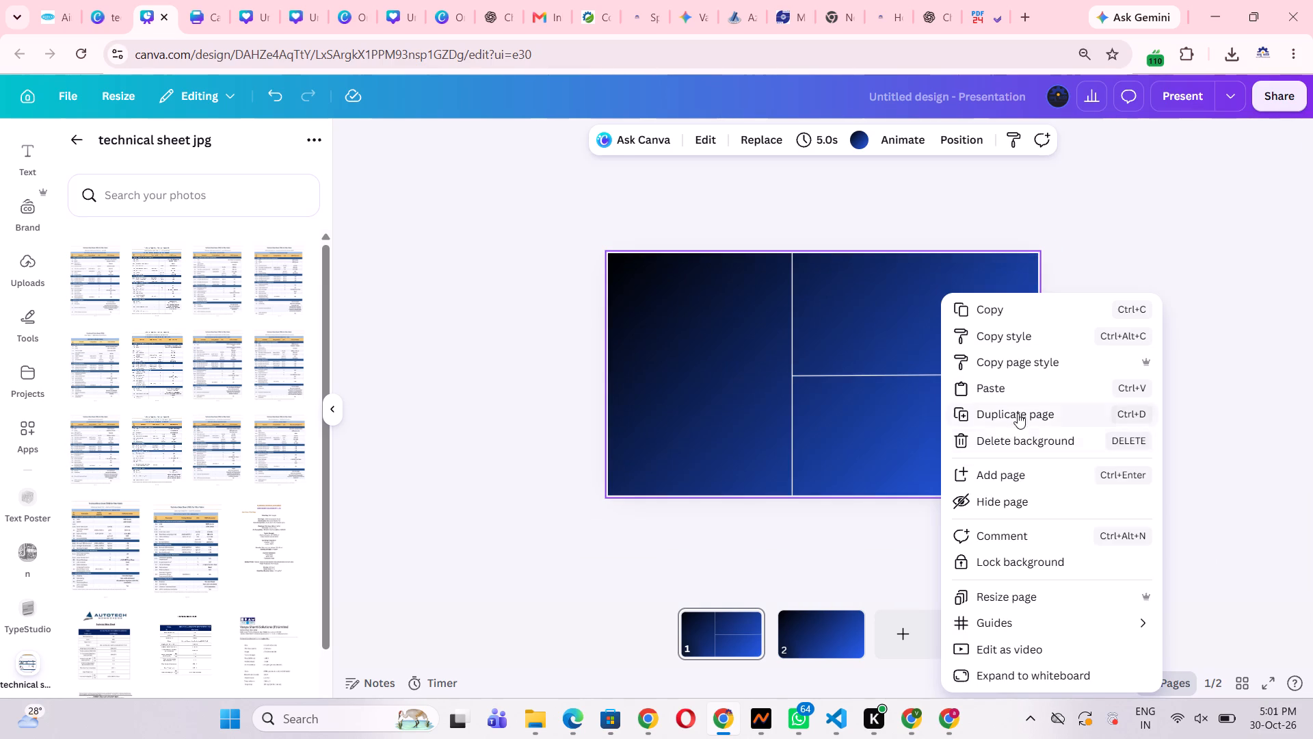
pyautogui.click(1018, 413)
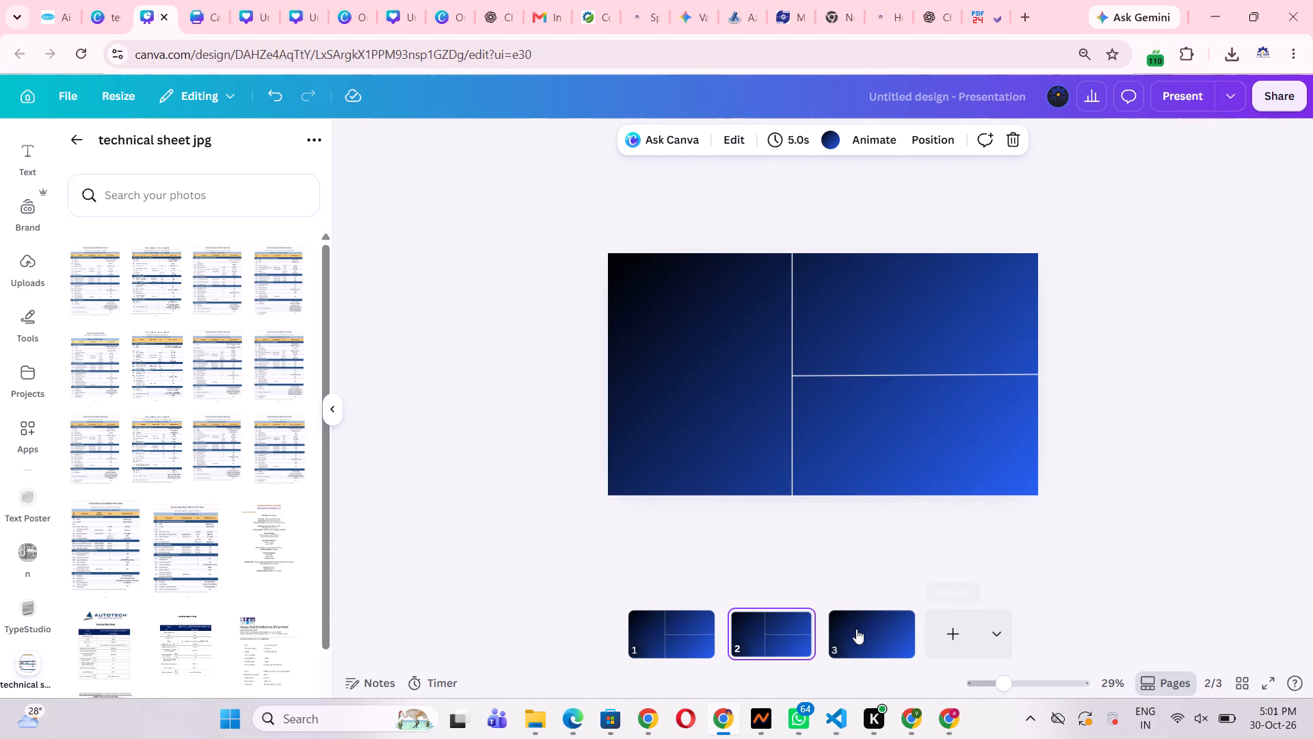
pyautogui.rightClick(905, 445)
pyautogui.click(942, 407)
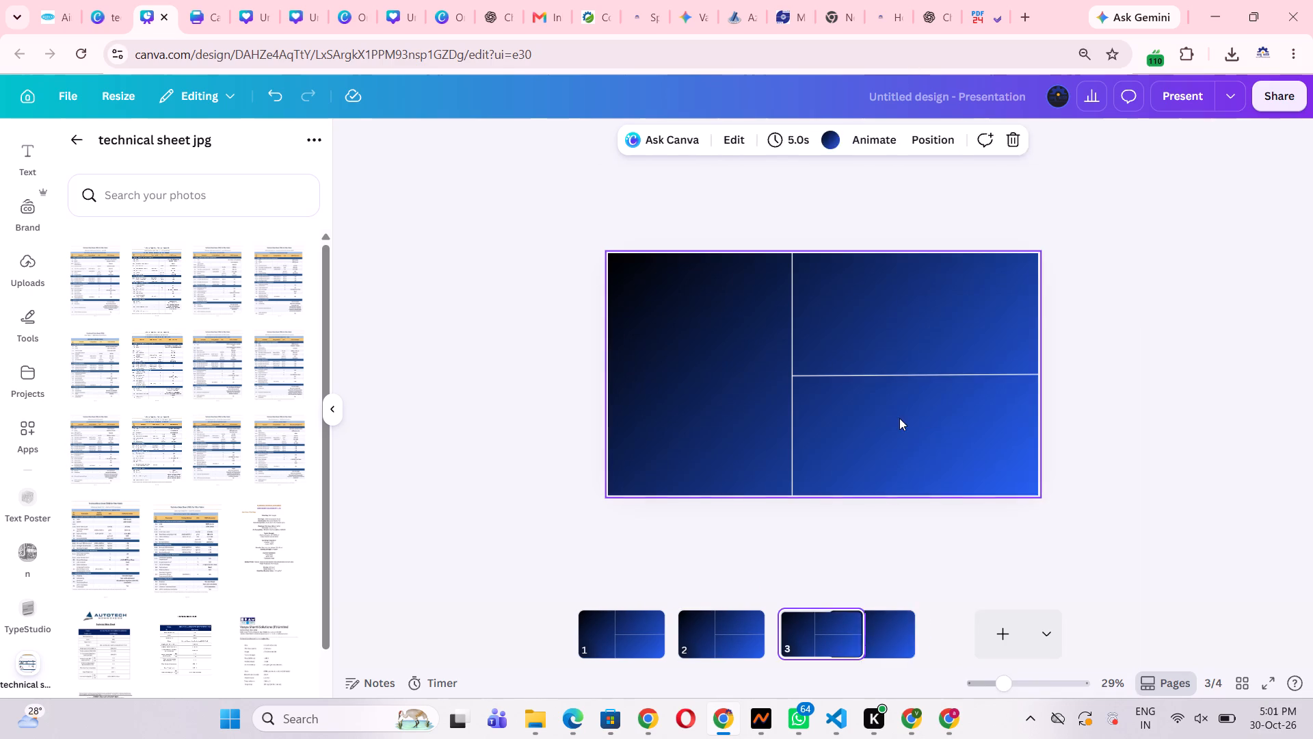
pyautogui.rightClick(899, 418)
pyautogui.click(934, 406)
pyautogui.rightClick(877, 417)
pyautogui.click(910, 404)
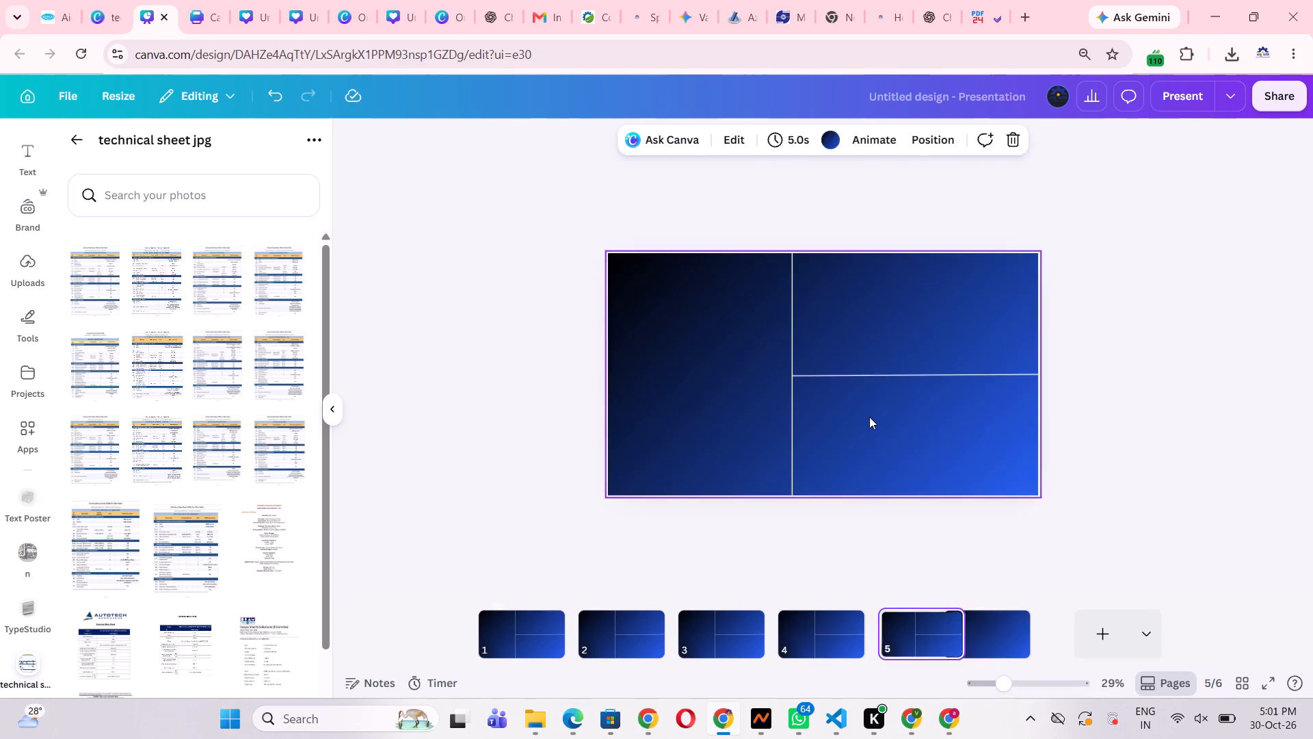
pyautogui.rightClick(869, 417)
pyautogui.click(898, 411)
pyautogui.rightClick(880, 425)
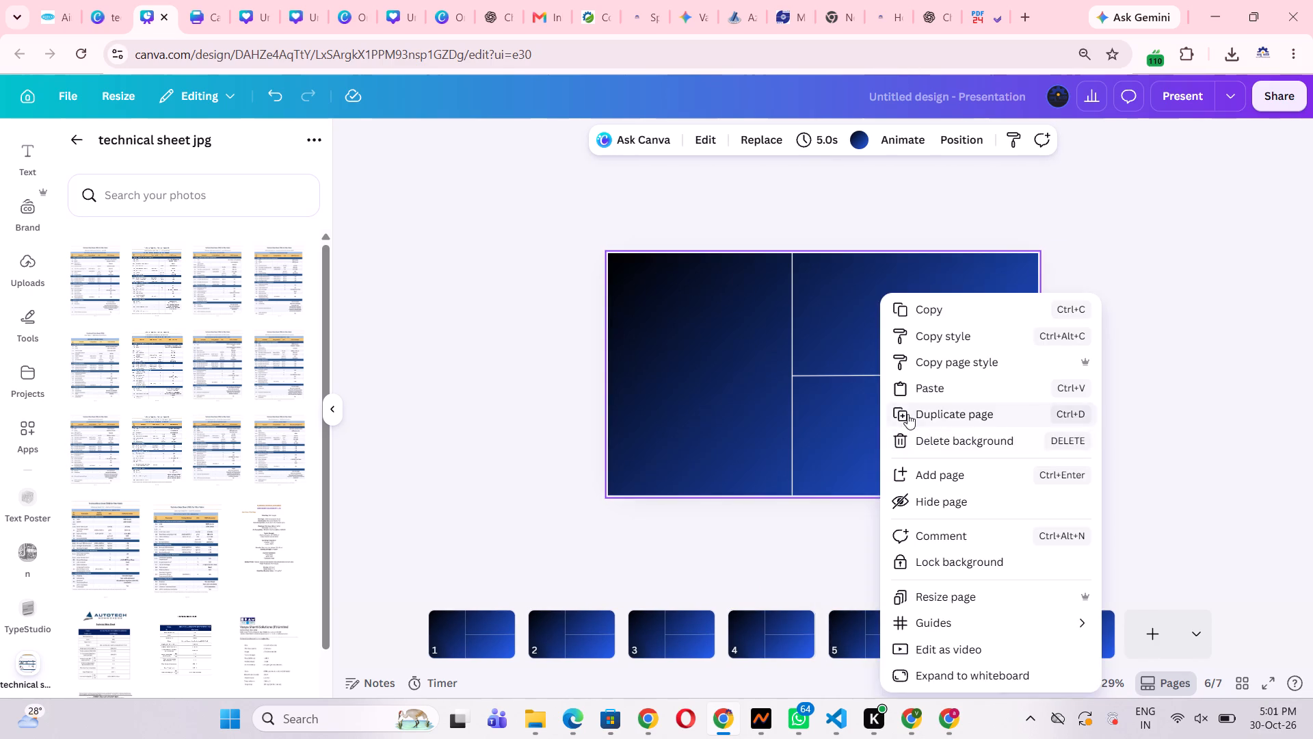
pyautogui.click(907, 414)
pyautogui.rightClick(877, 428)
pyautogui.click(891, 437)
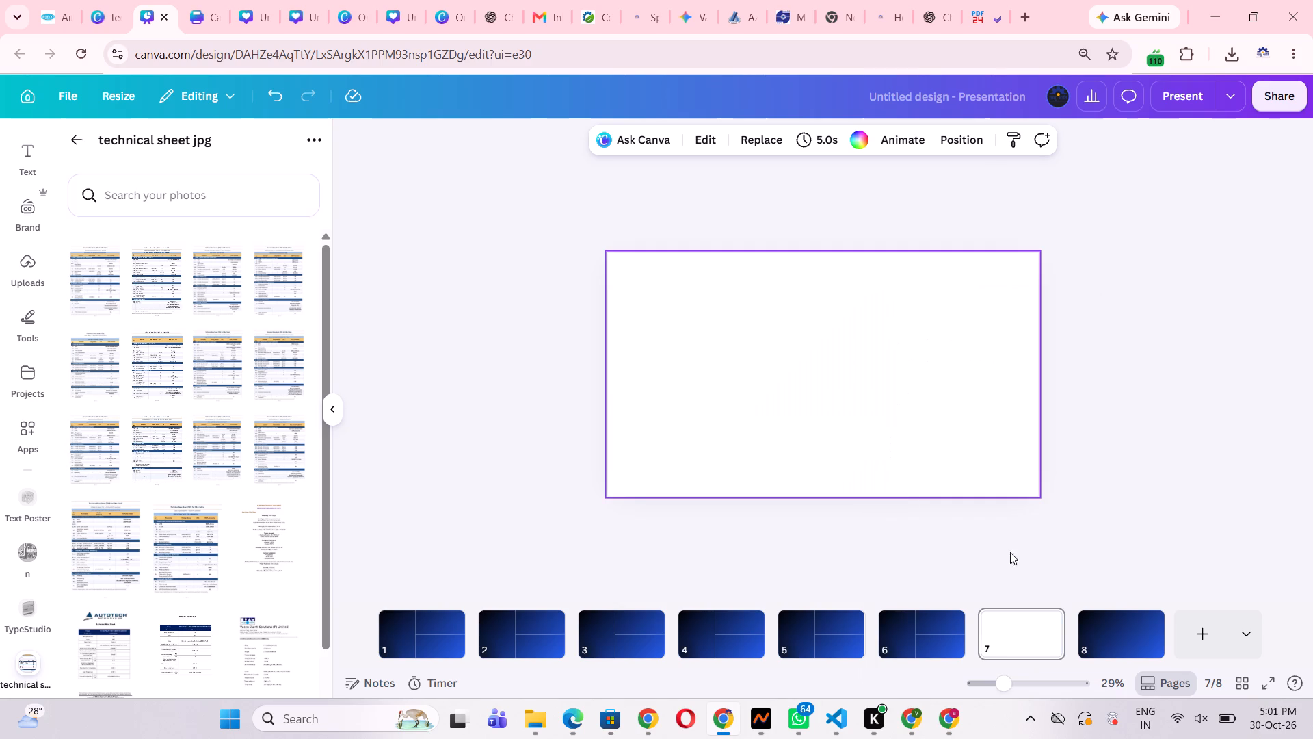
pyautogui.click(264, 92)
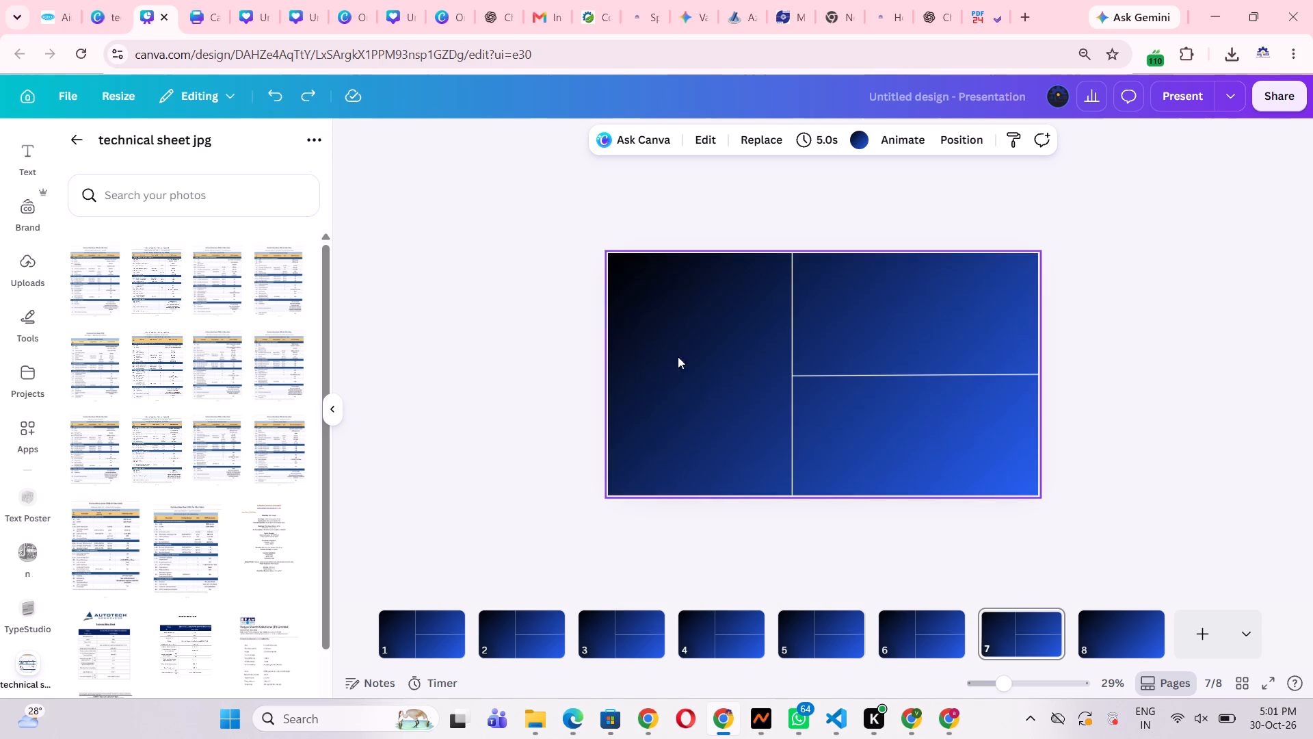
# Duplicate the three-section slide seven more times, until the presentation has 15 pages.
pyautogui.rightClick(849, 418)
pyautogui.click(899, 417)
pyautogui.rightClick(841, 417)
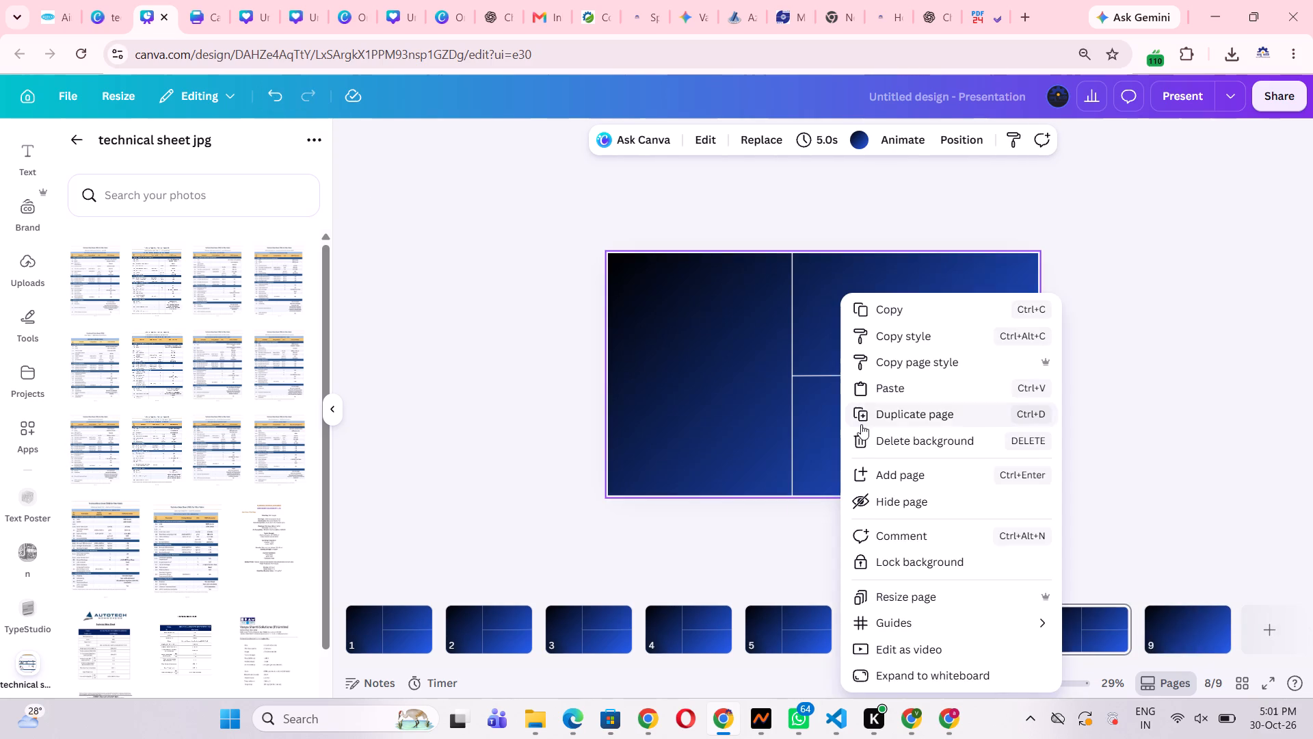
pyautogui.click(866, 424)
pyautogui.rightClick(847, 448)
pyautogui.click(871, 411)
pyautogui.rightClick(855, 423)
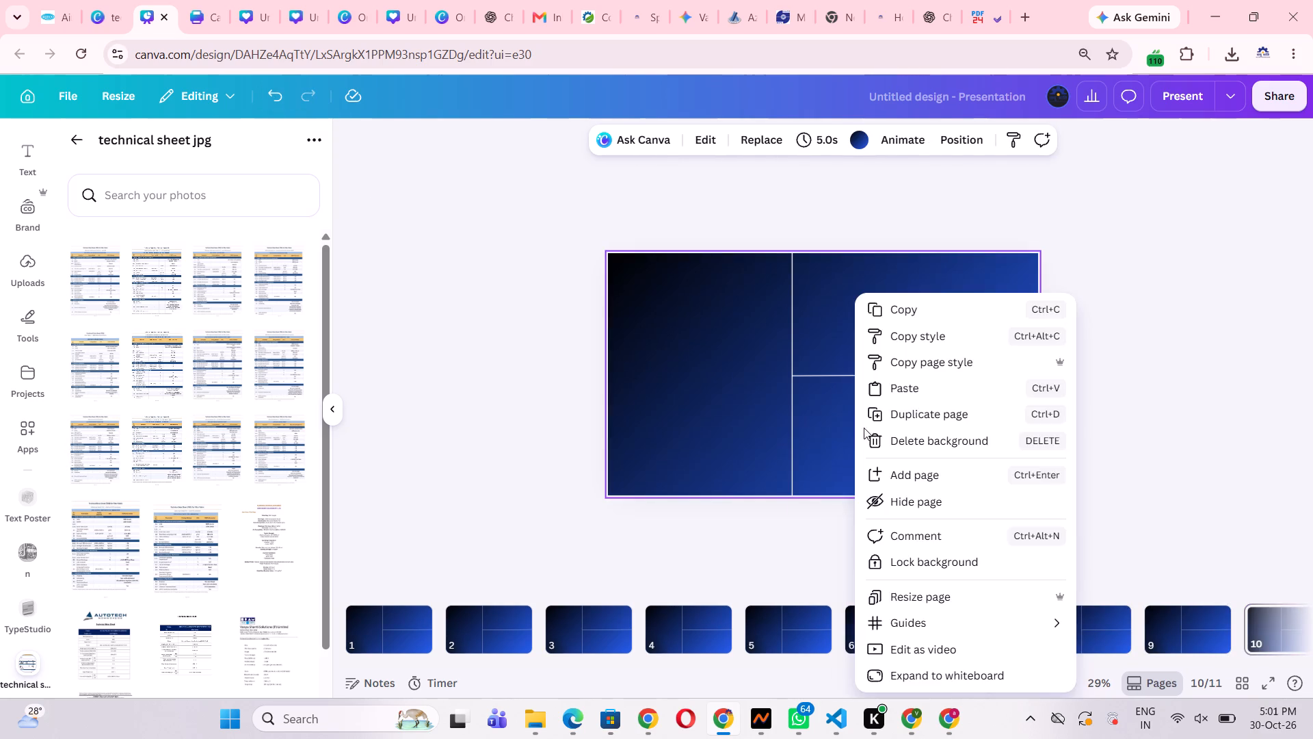
pyautogui.click(872, 418)
pyautogui.rightClick(849, 429)
pyautogui.doubleClick(872, 421)
pyautogui.rightClick(864, 416)
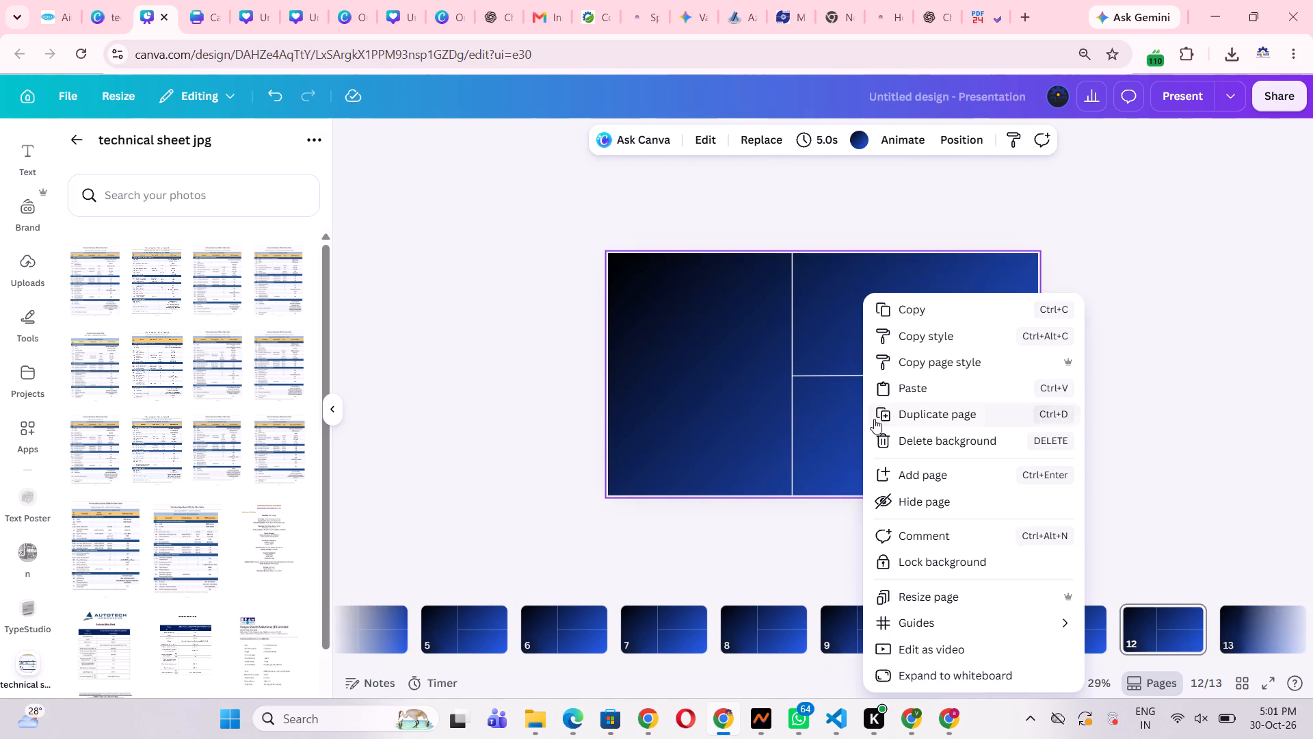
pyautogui.click(877, 419)
pyautogui.rightClick(840, 429)
pyautogui.click(873, 415)
# Duplicate the three-section slide six more times, until the presentation has 21 pages.
pyautogui.rightClick(853, 422)
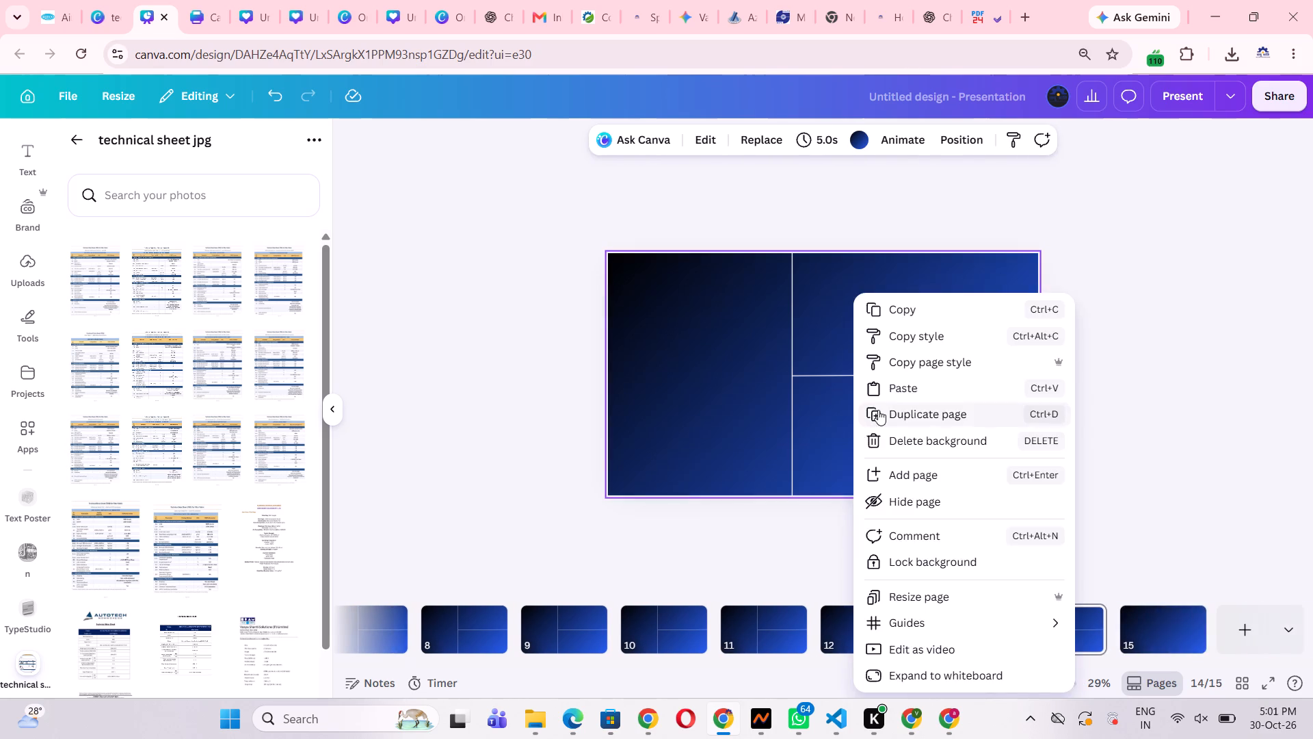
pyautogui.click(878, 410)
pyautogui.rightClick(835, 431)
pyautogui.click(866, 409)
pyautogui.rightClick(854, 410)
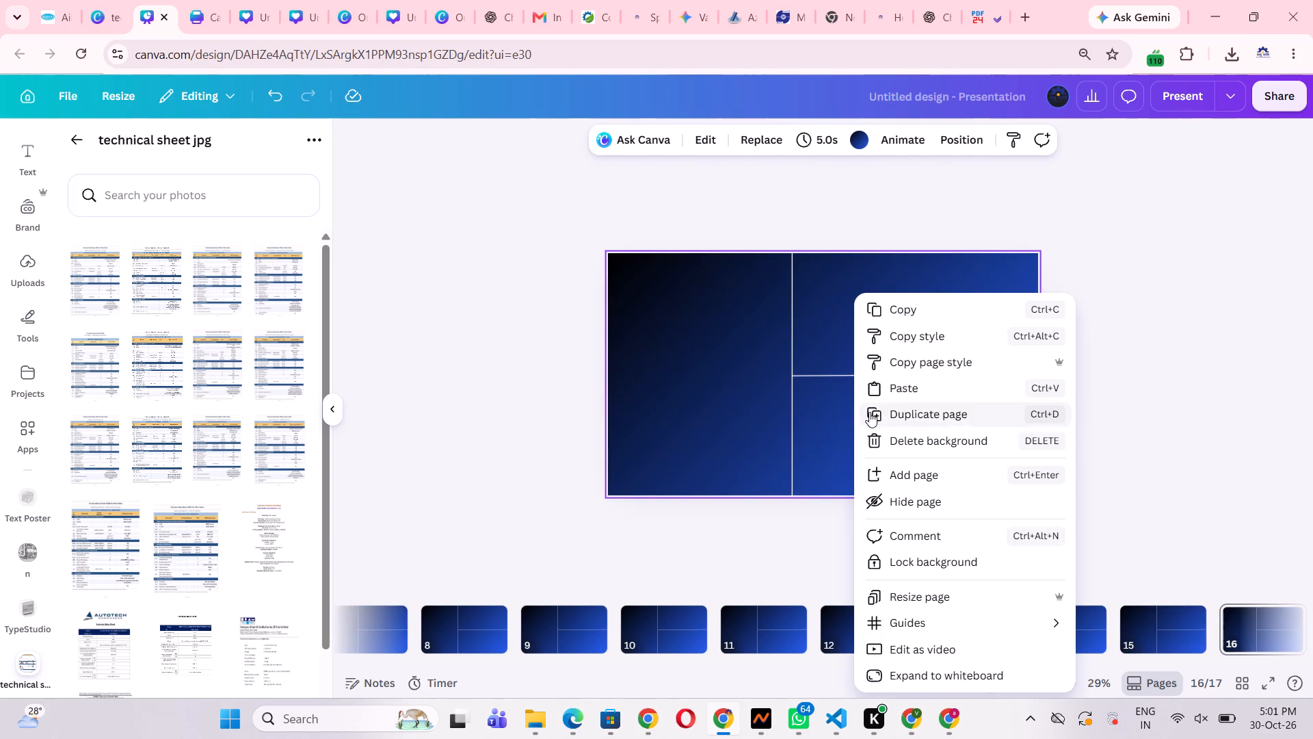
pyautogui.click(870, 412)
pyautogui.rightClick(832, 419)
pyautogui.click(859, 419)
pyautogui.click(827, 425)
pyautogui.rightClick(827, 425)
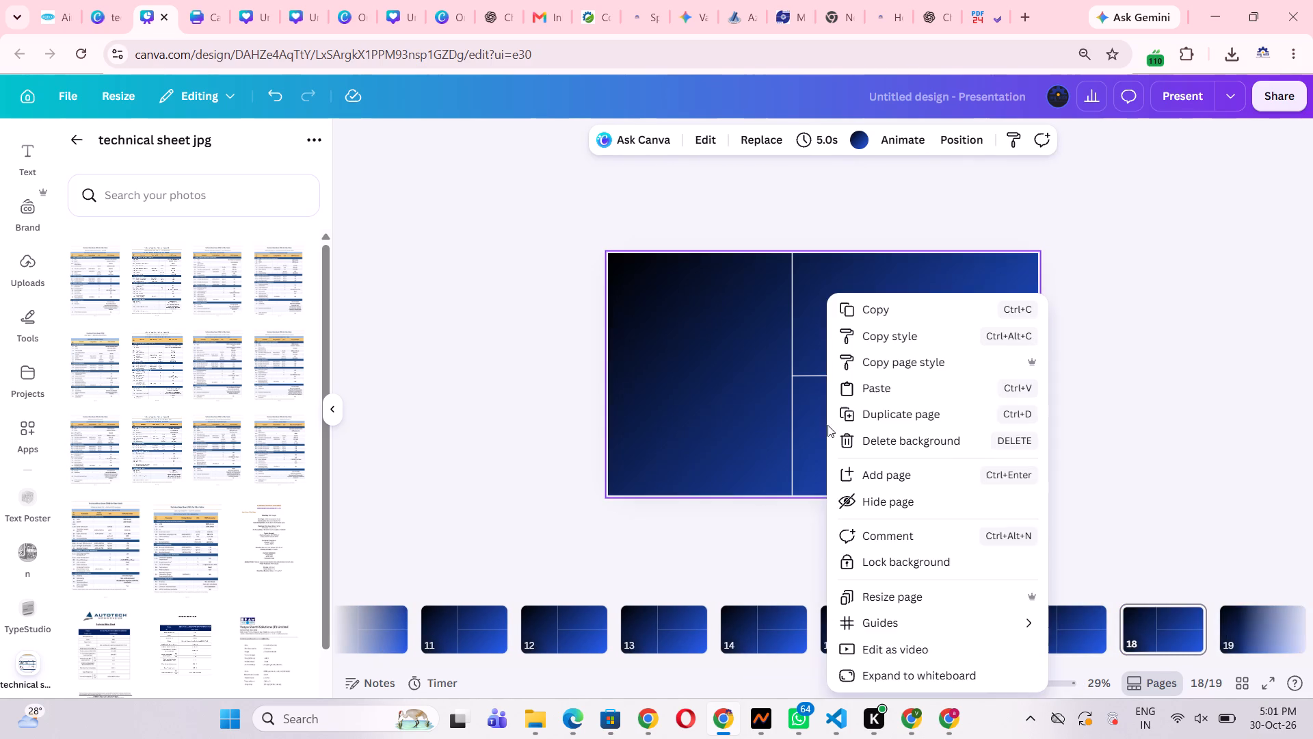
pyautogui.click(856, 413)
pyautogui.rightClick(834, 431)
pyautogui.click(856, 417)
# Duplicate the three-section slide four more times, until the presentation has 25 pages.
pyautogui.rightClick(837, 432)
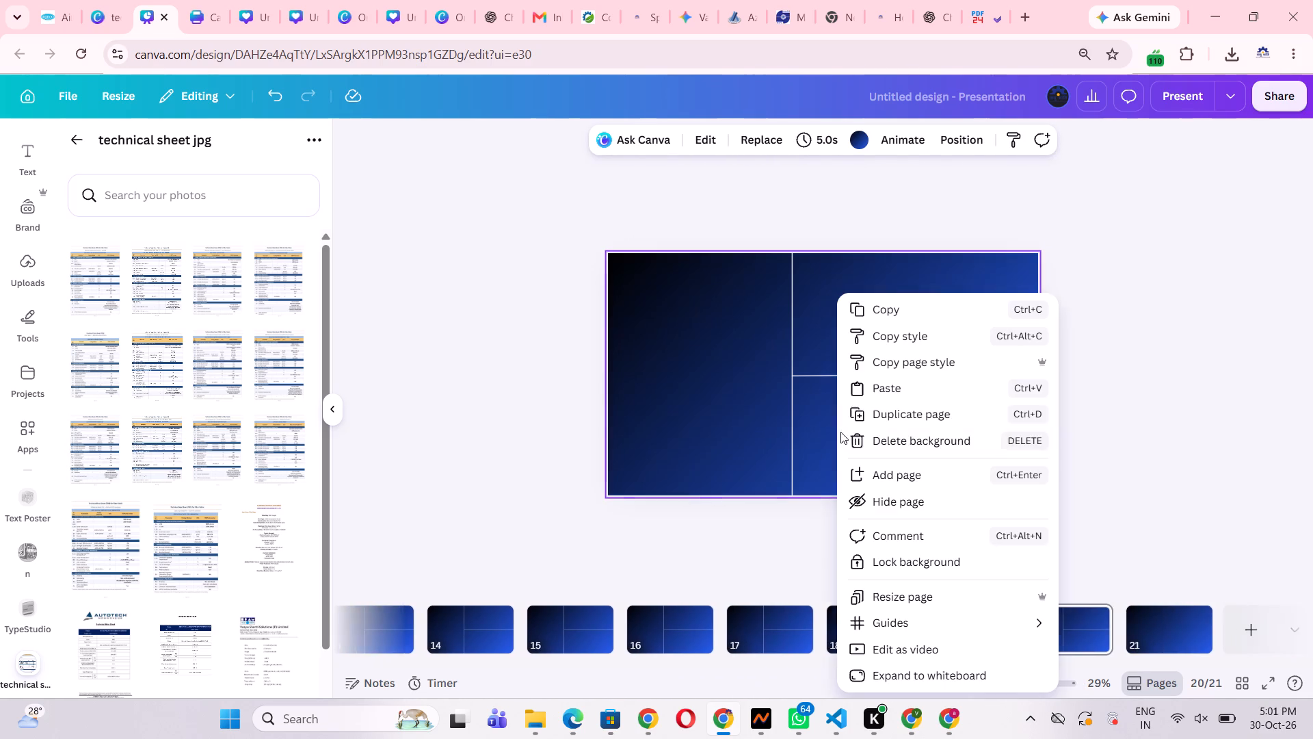
pyautogui.click(869, 424)
pyautogui.rightClick(823, 427)
pyautogui.click(851, 416)
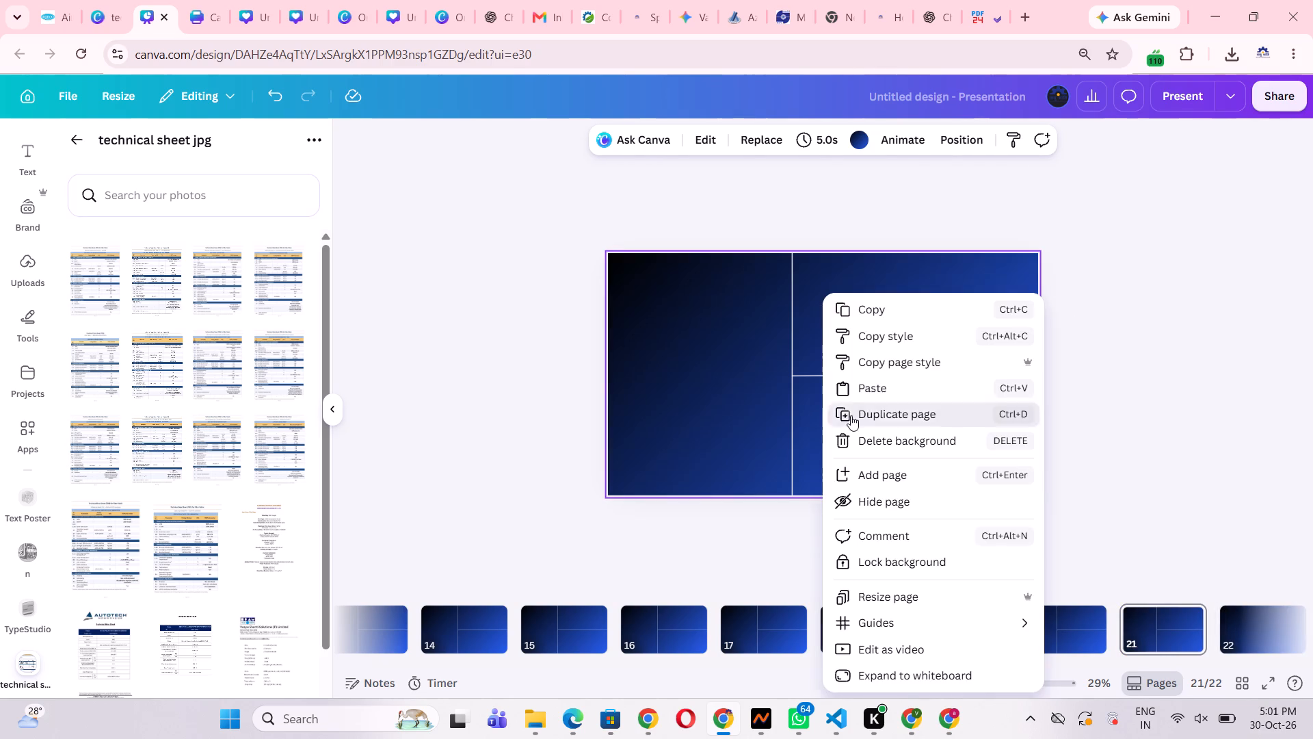
pyautogui.rightClick(823, 421)
pyautogui.click(838, 417)
pyautogui.rightClick(820, 417)
pyautogui.click(838, 418)
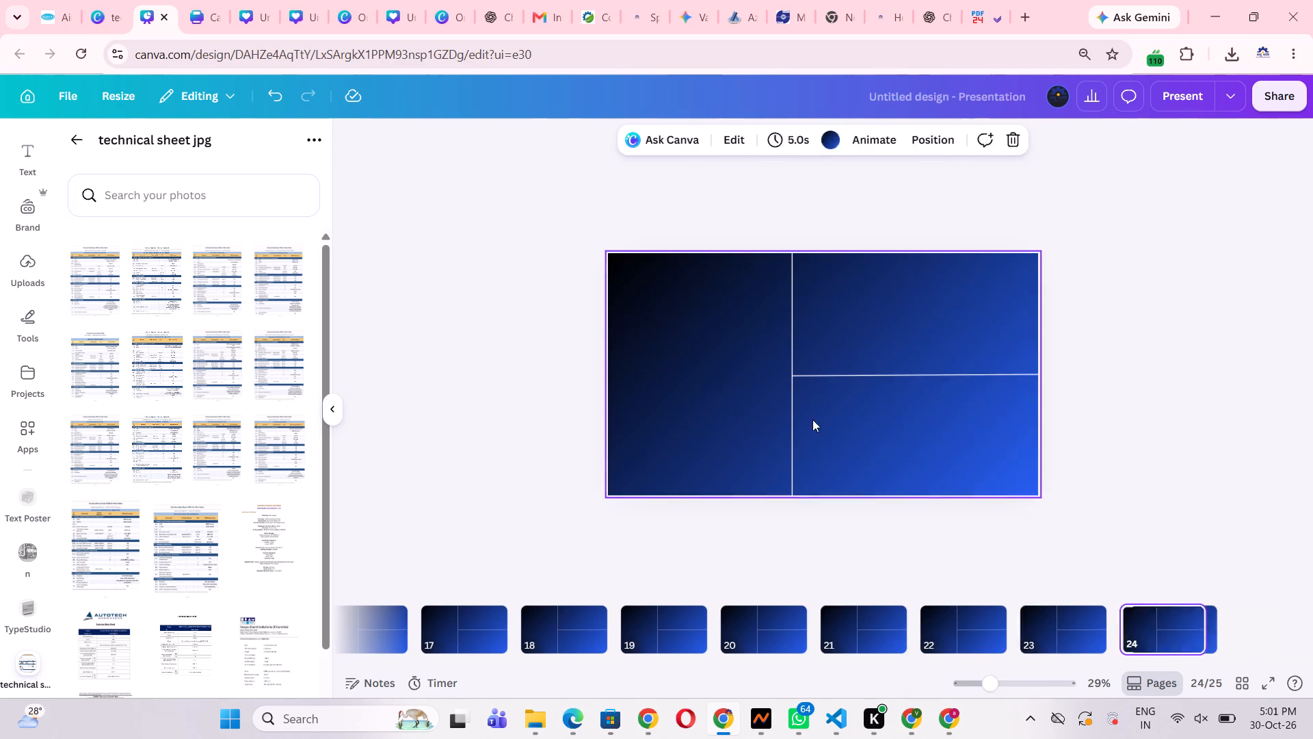
# Duplicate the empty three-section slide two more times, until the presentation has 27 pages.
pyautogui.rightClick(812, 419)
pyautogui.click(834, 418)
pyautogui.rightClick(803, 426)
pyautogui.click(831, 419)
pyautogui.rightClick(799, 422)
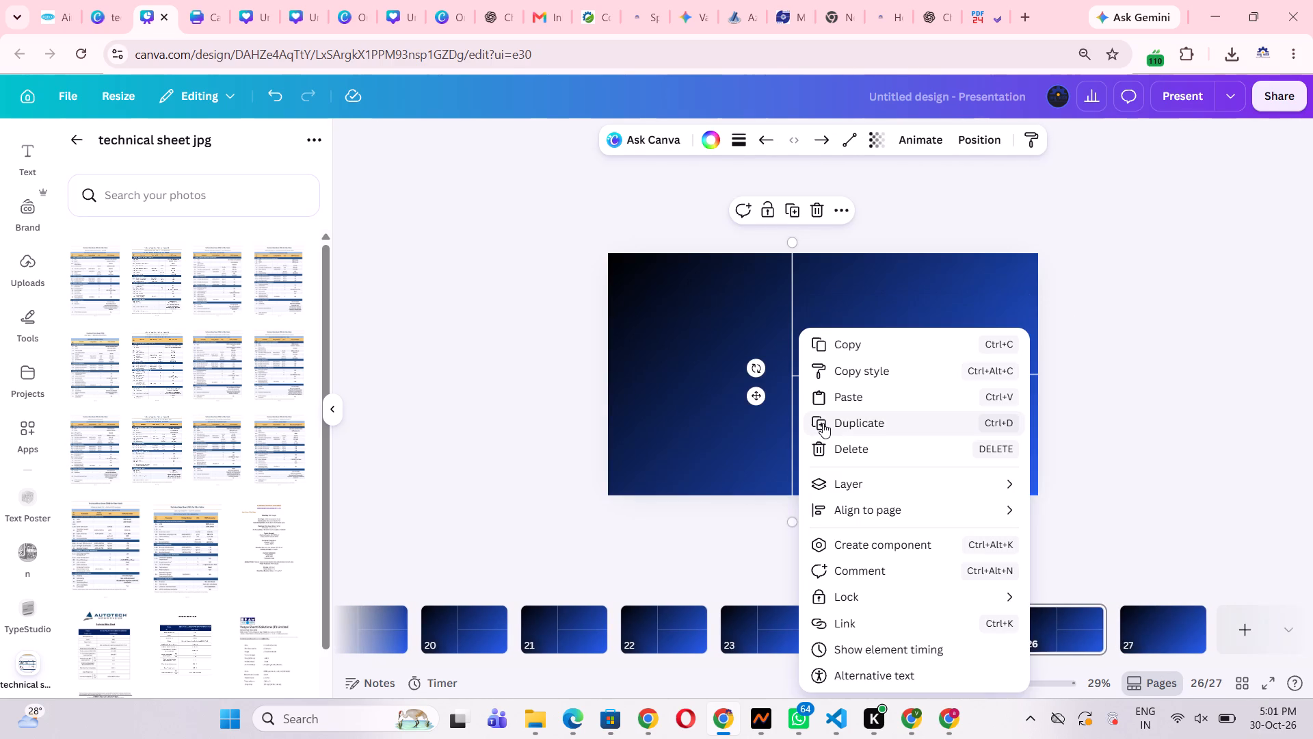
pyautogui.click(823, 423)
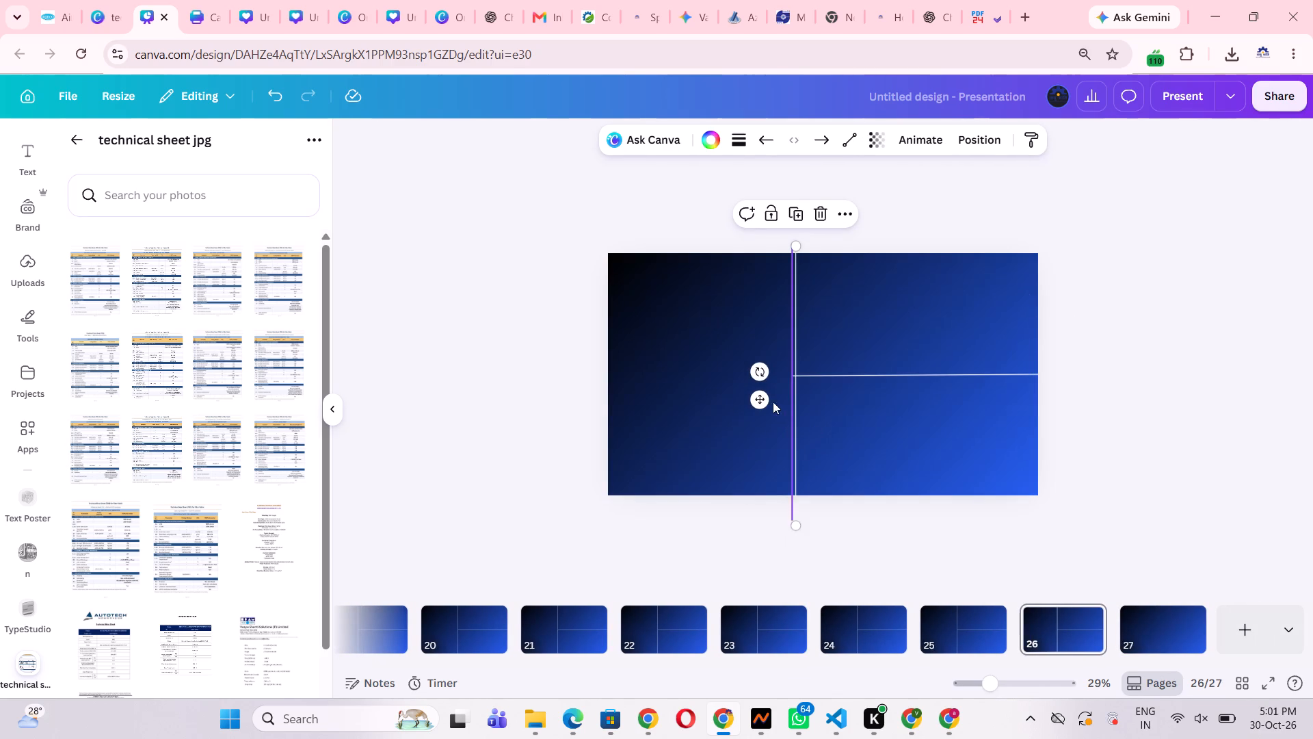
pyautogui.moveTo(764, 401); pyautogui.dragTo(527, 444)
# Duplicate the three-section slide five more times, until the presentation has 32 pages.
pyautogui.rightClick(915, 437)
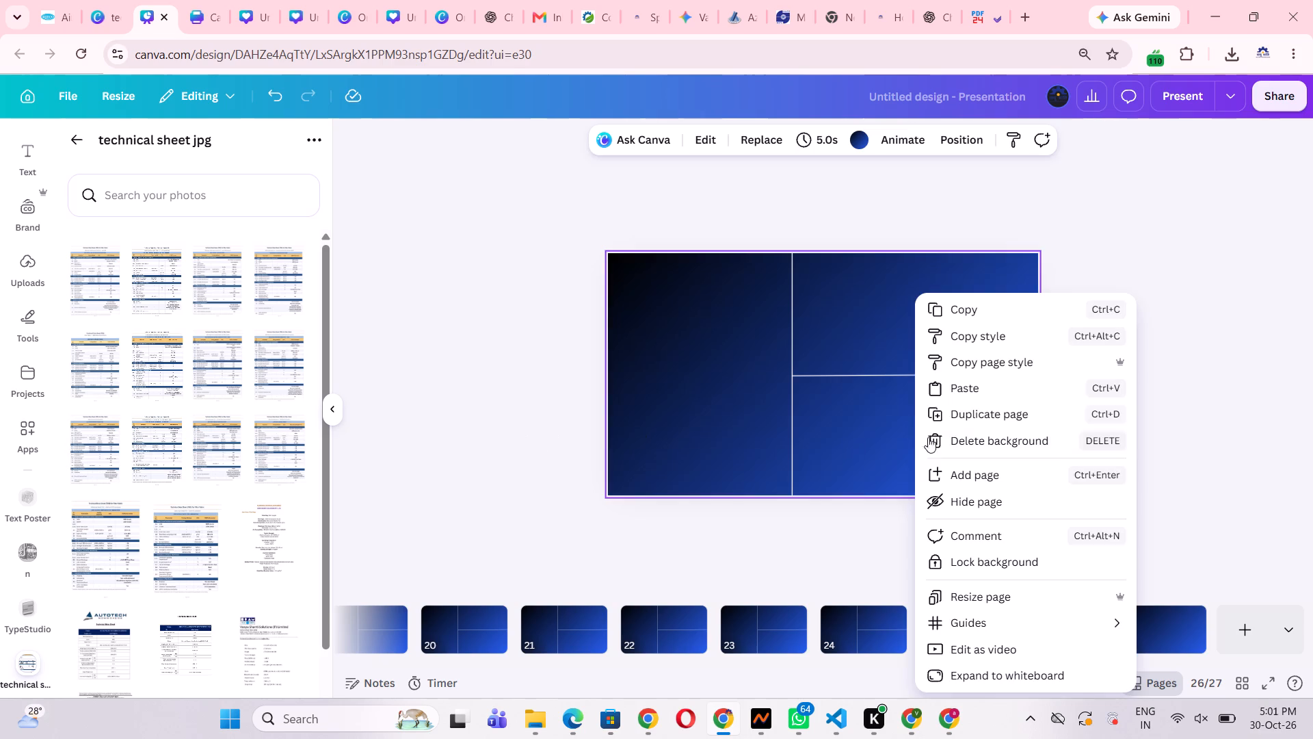
pyautogui.click(952, 415)
pyautogui.rightClick(881, 426)
pyautogui.click(914, 417)
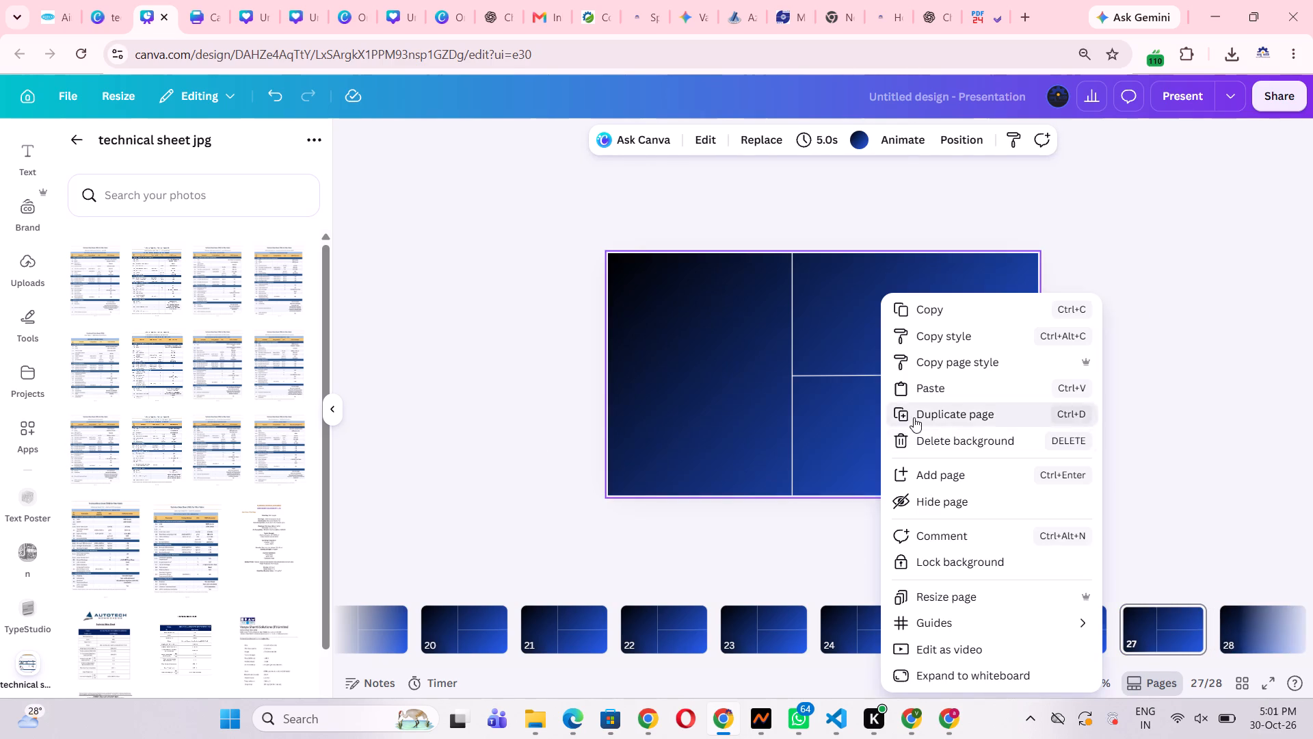
pyautogui.rightClick(877, 420)
pyautogui.click(899, 422)
pyautogui.rightClick(806, 432)
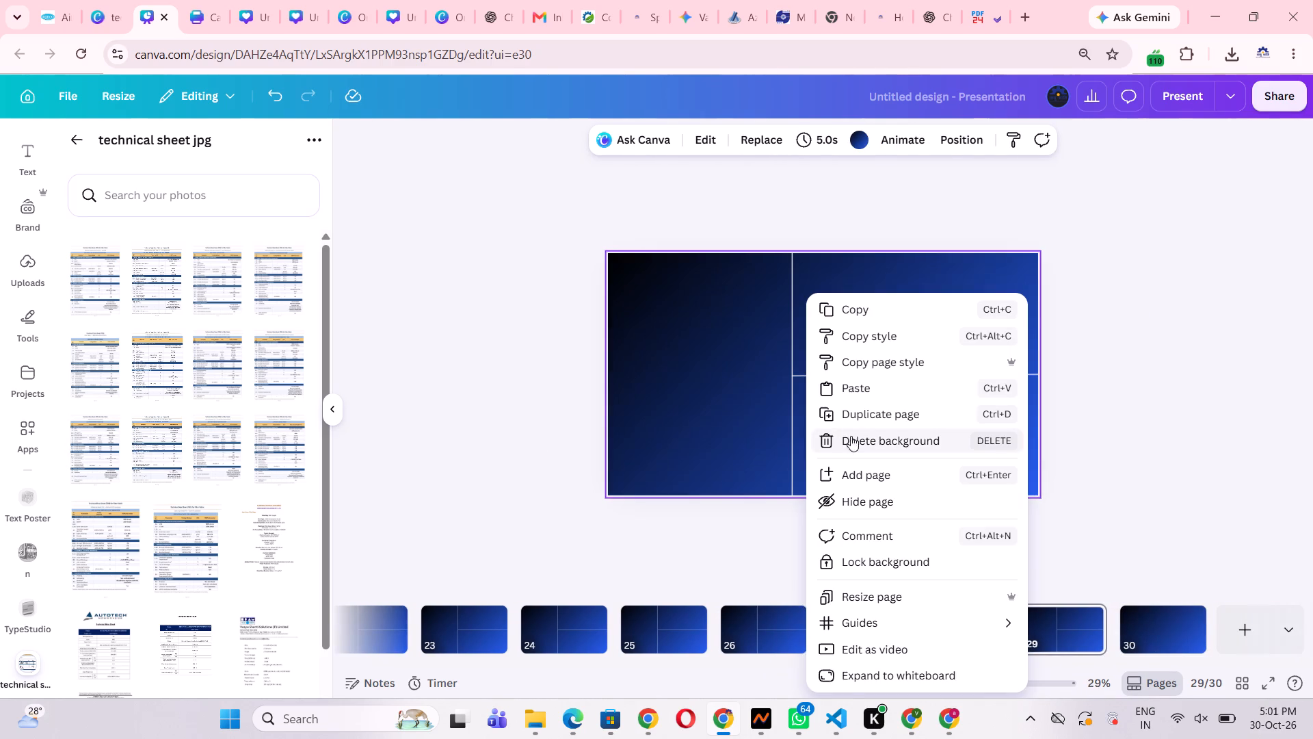
pyautogui.click(862, 419)
pyautogui.rightClick(868, 426)
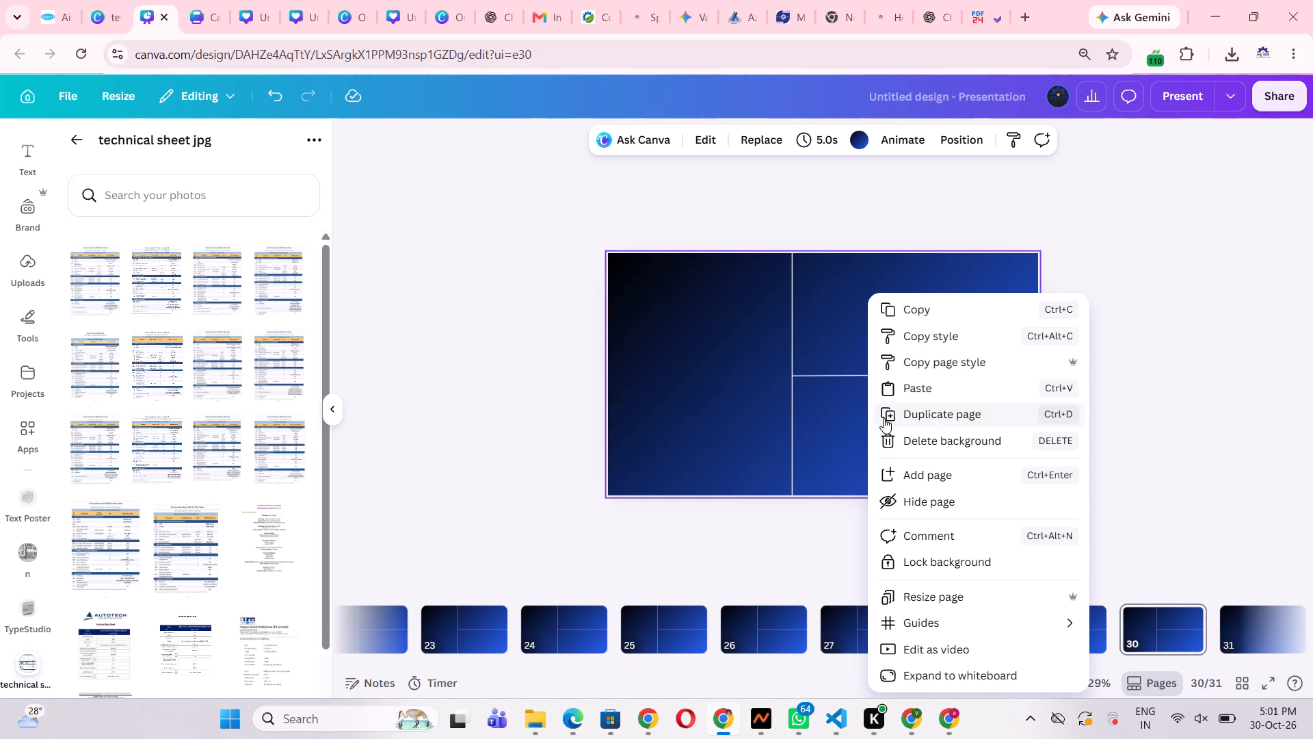
pyautogui.click(884, 418)
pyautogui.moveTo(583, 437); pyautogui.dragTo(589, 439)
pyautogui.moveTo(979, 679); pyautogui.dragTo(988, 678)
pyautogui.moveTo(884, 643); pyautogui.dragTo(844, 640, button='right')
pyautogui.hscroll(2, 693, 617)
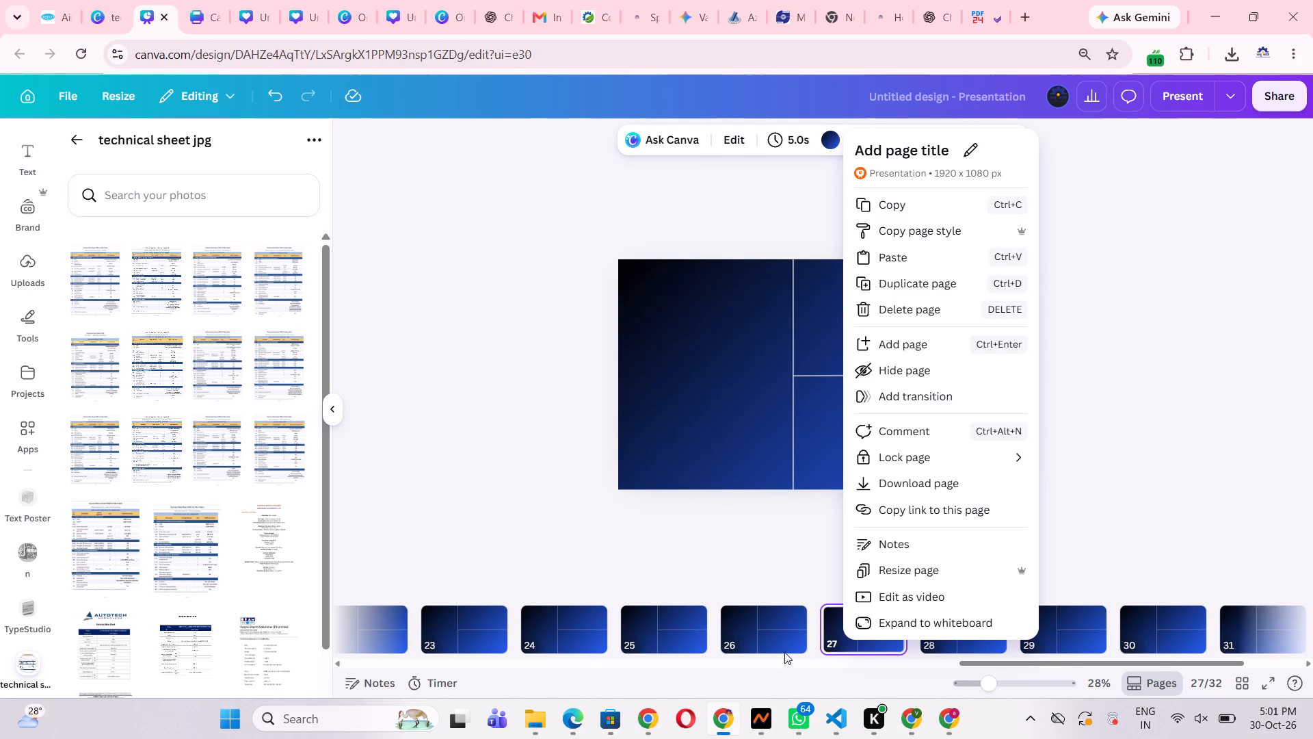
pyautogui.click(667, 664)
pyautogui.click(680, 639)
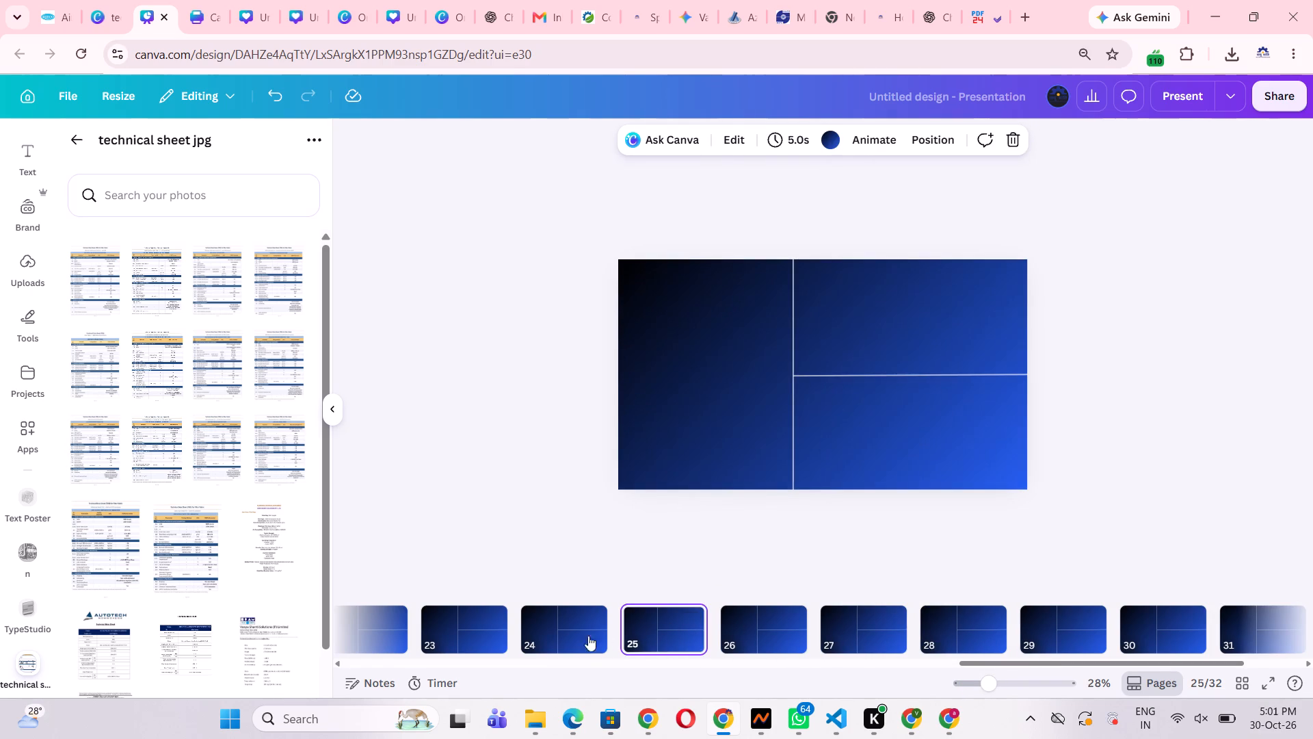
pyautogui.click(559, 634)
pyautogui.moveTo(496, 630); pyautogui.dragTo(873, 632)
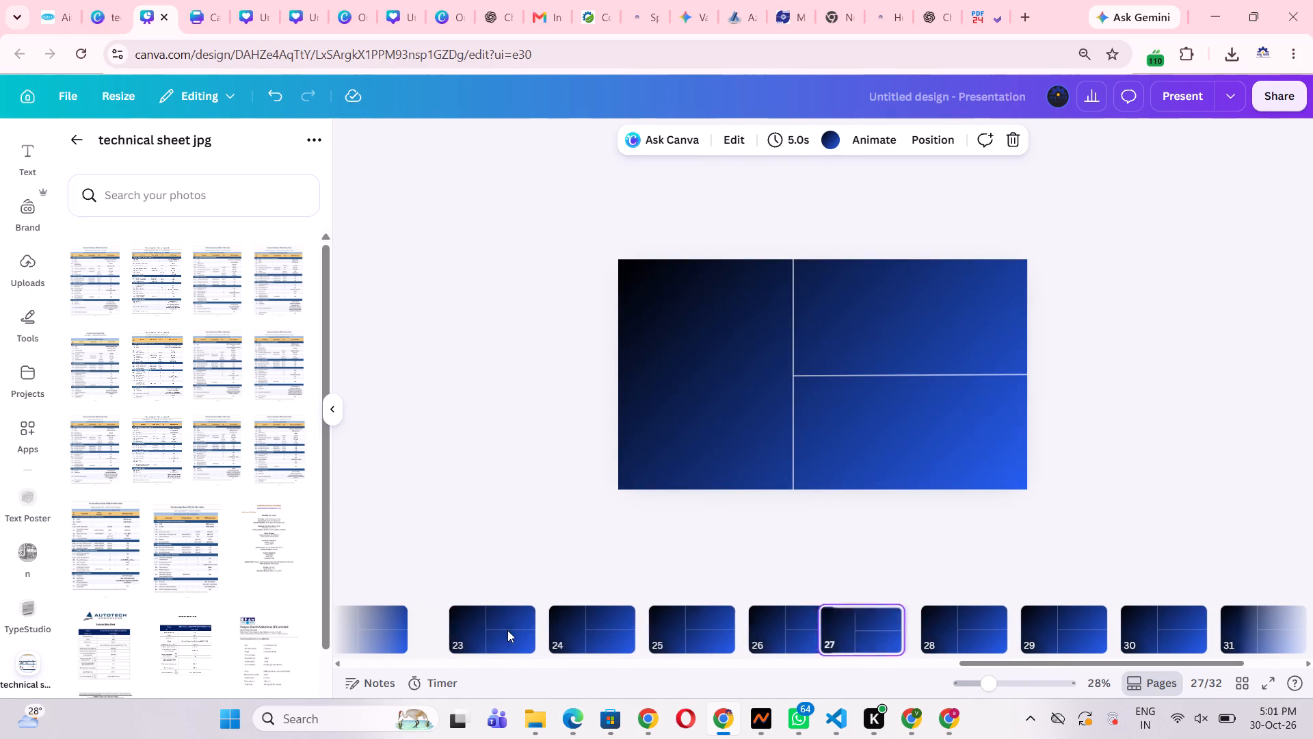
# Place the four technical sheets from the first row of uploads in the tall left section of slides 1 to 4, one per slide.
pyautogui.hscroll(11, 450, 629)
pyautogui.hscroll(5, 508, 640)
pyautogui.click(405, 625)
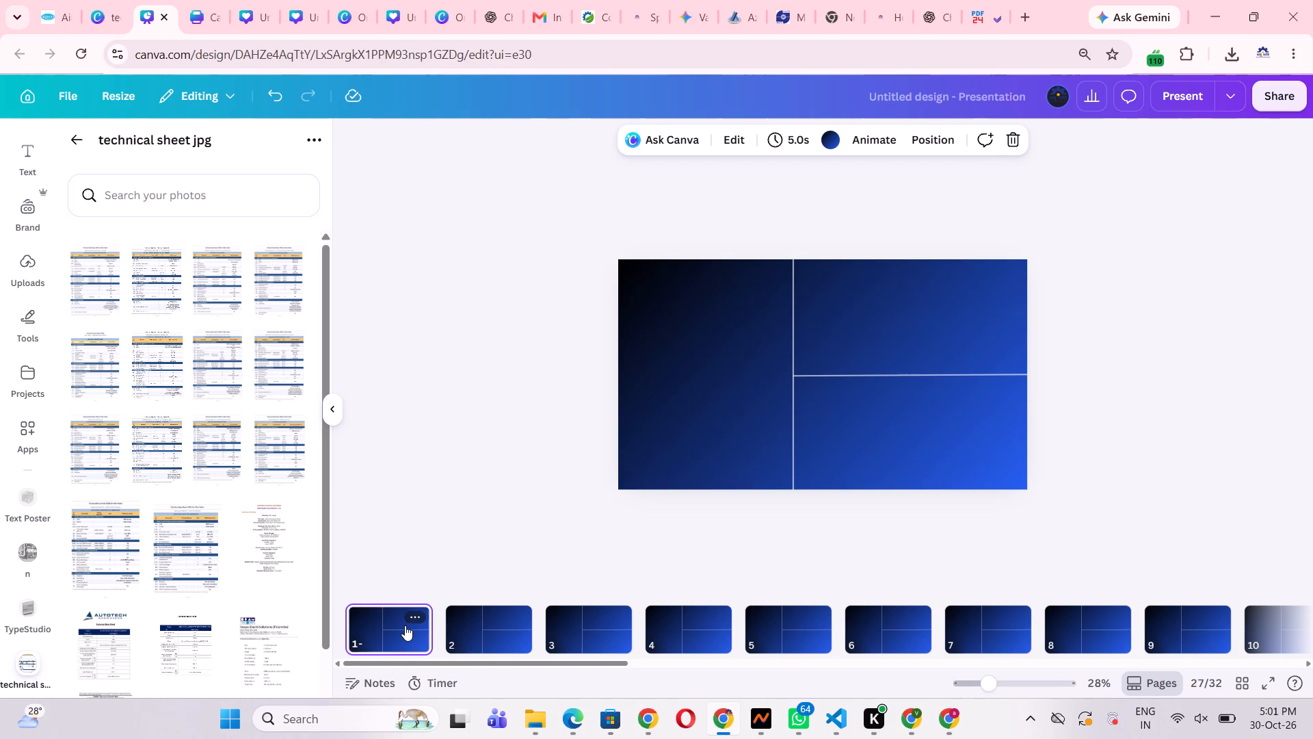
pyautogui.click(410, 625)
pyautogui.moveTo(104, 288); pyautogui.dragTo(615, 315)
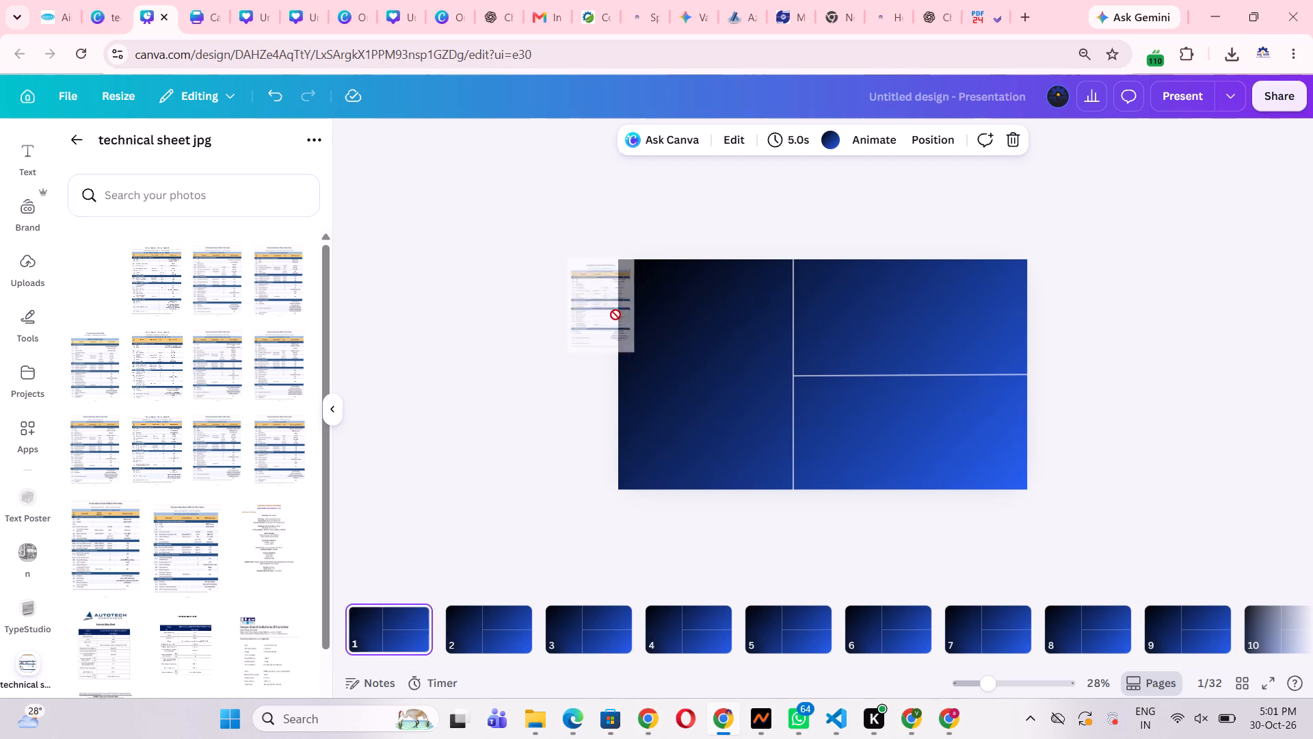
pyautogui.moveTo(615, 315); pyautogui.dragTo(680, 338)
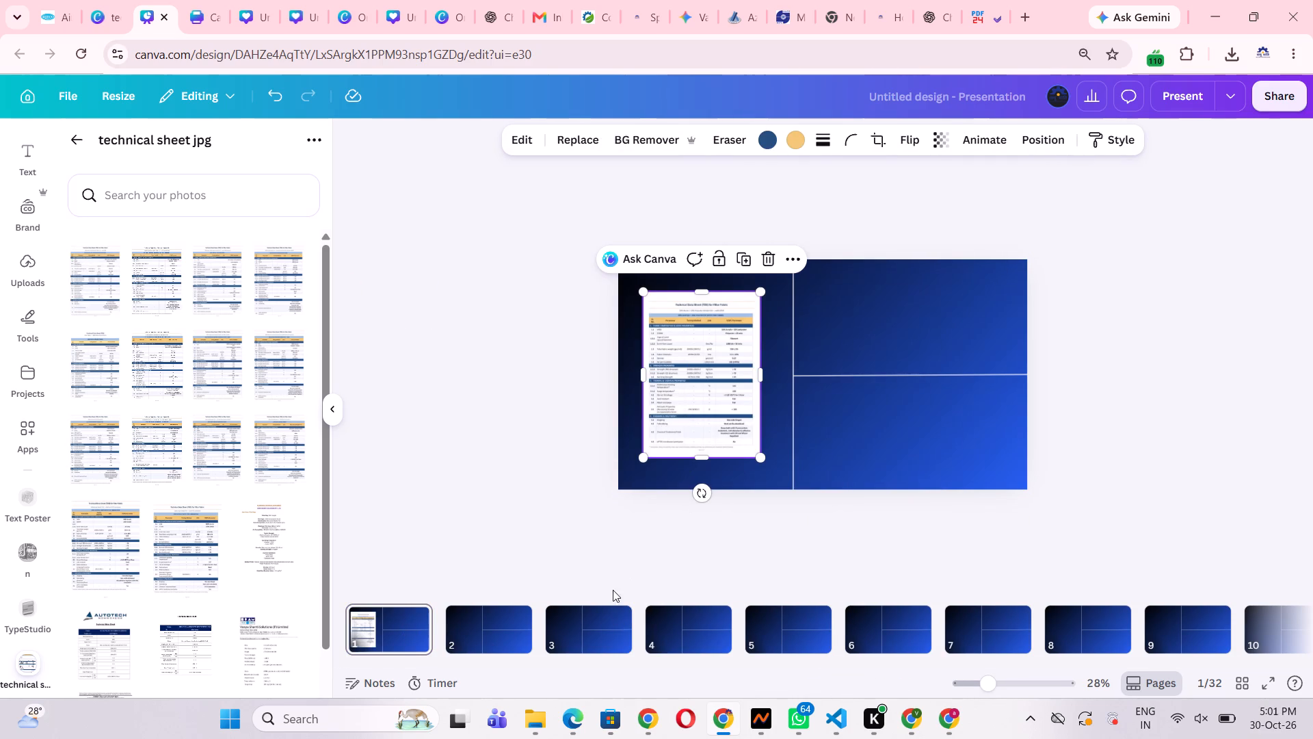
pyautogui.click(502, 623)
pyautogui.moveTo(163, 278); pyautogui.dragTo(680, 354)
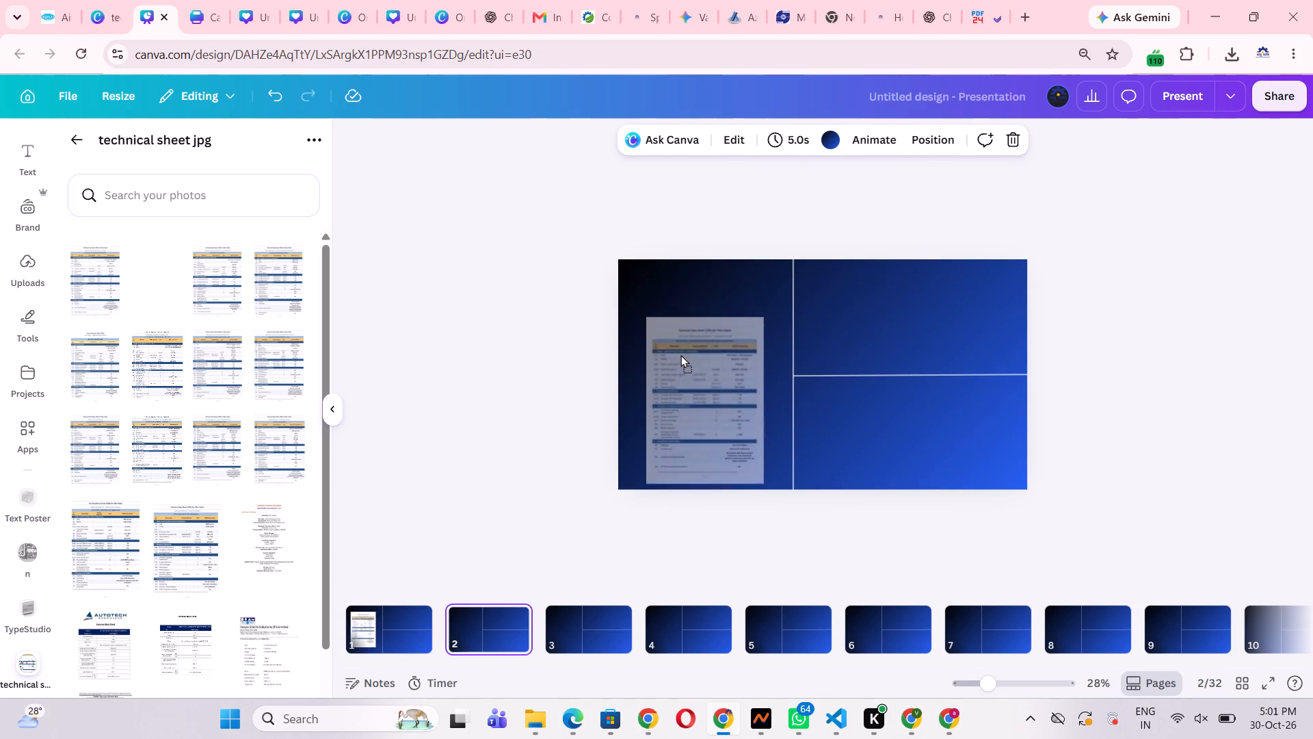
pyautogui.moveTo(680, 354); pyautogui.dragTo(681, 337)
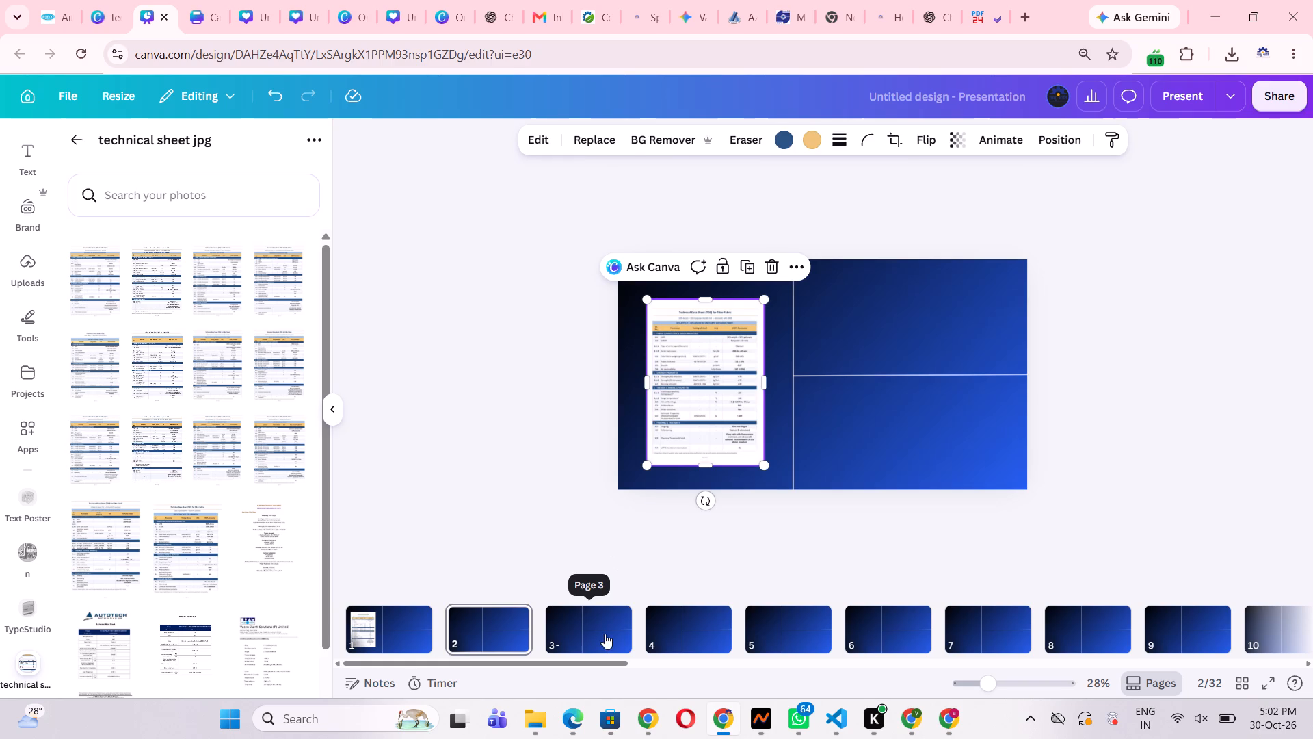
pyautogui.click(602, 631)
pyautogui.moveTo(218, 287); pyautogui.dragTo(500, 459)
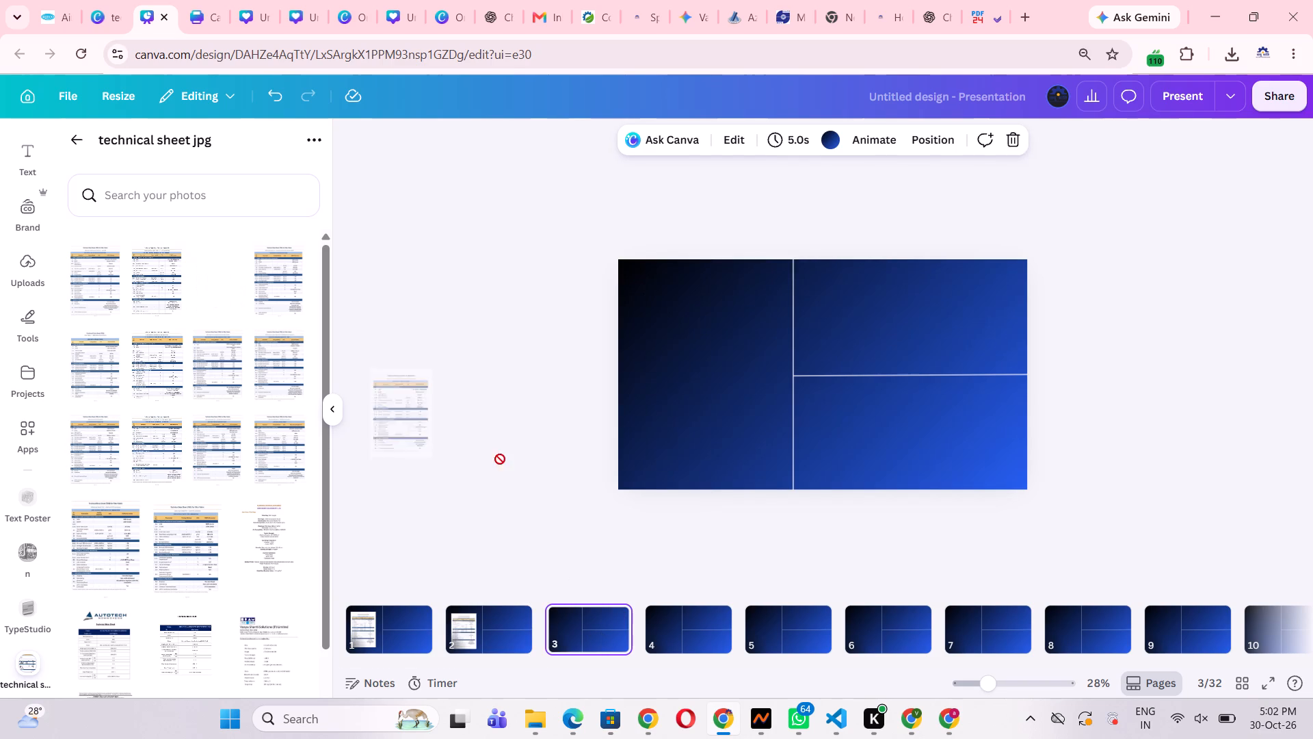
pyautogui.moveTo(500, 459); pyautogui.dragTo(678, 341)
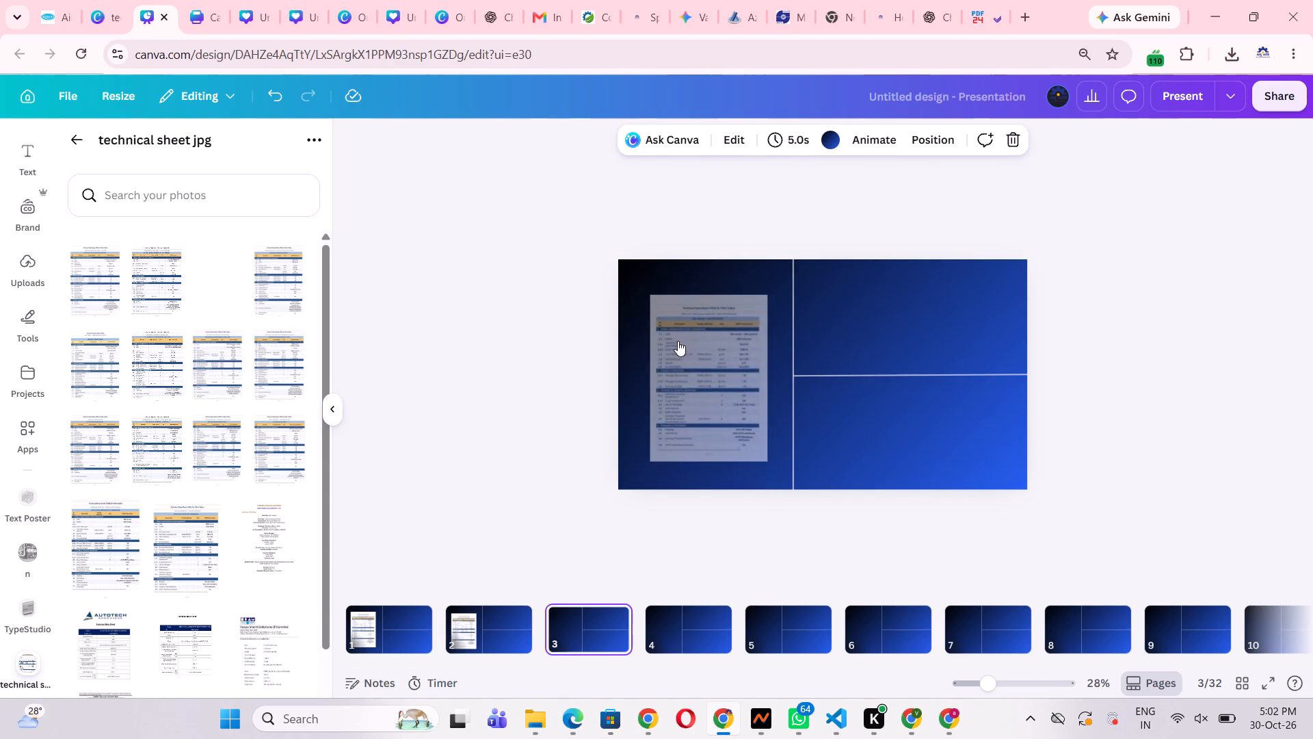
pyautogui.click(701, 630)
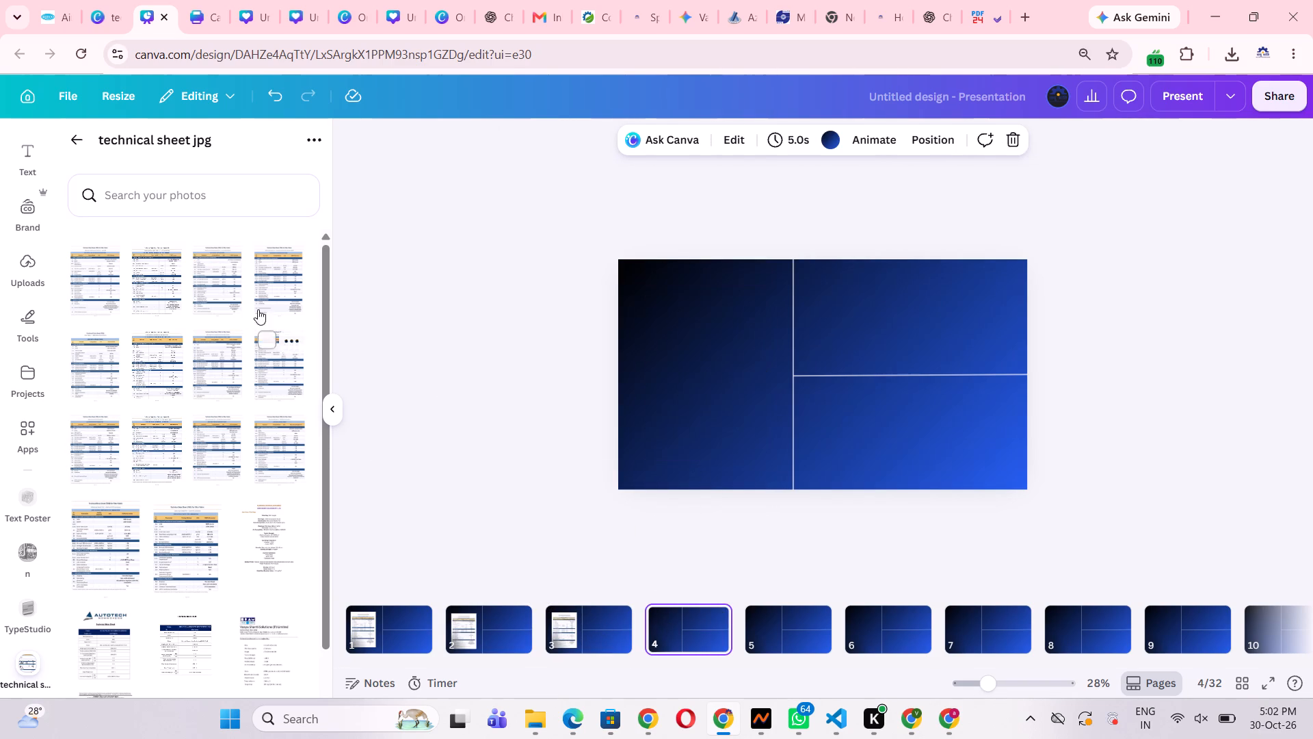
pyautogui.moveTo(269, 273); pyautogui.dragTo(665, 332)
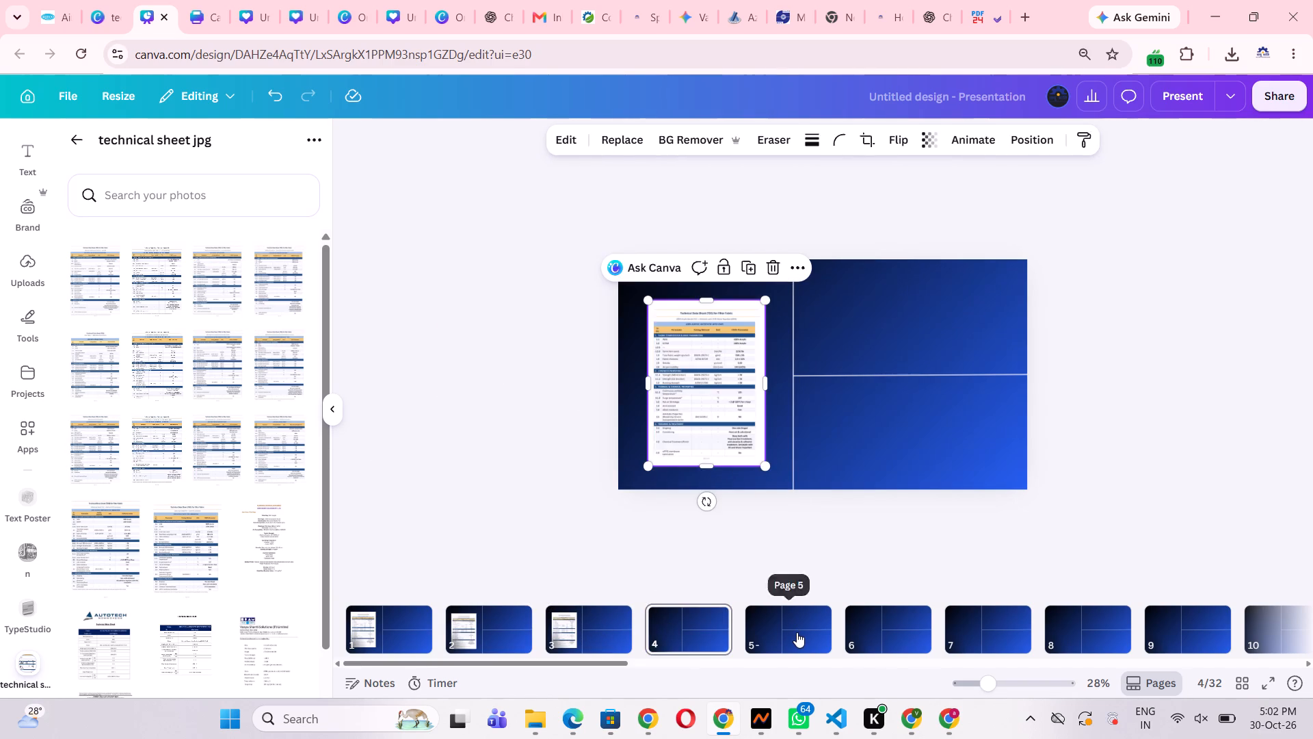
pyautogui.click(797, 632)
pyautogui.moveTo(95, 370); pyautogui.dragTo(672, 343)
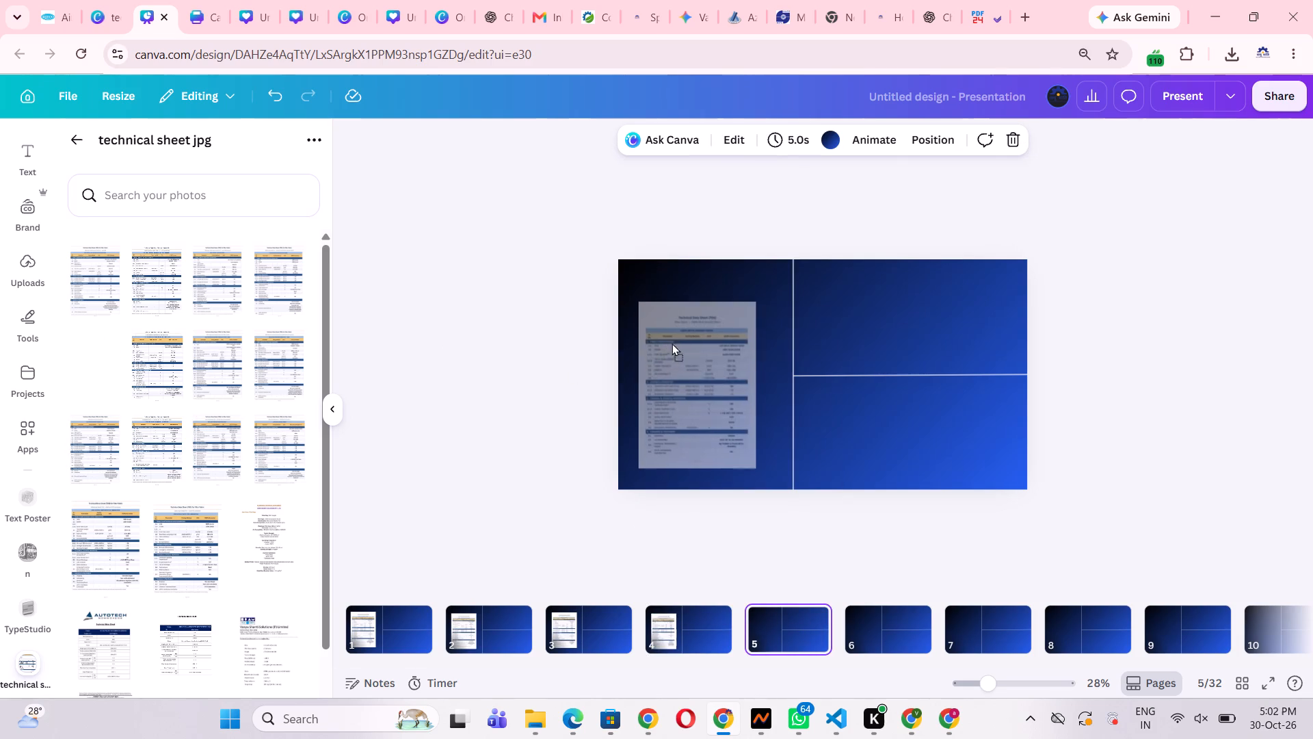
pyautogui.moveTo(672, 343); pyautogui.dragTo(676, 341)
pyautogui.click(886, 635)
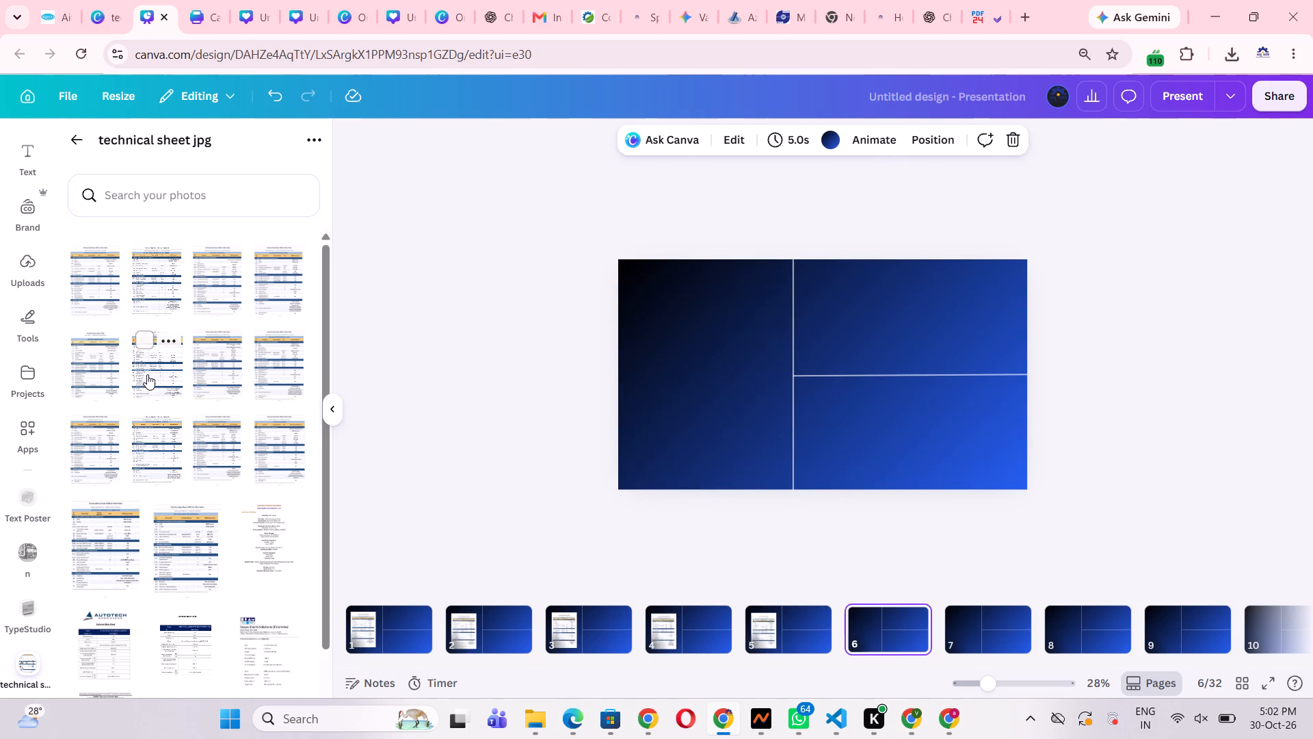
pyautogui.moveTo(147, 374); pyautogui.dragTo(666, 346)
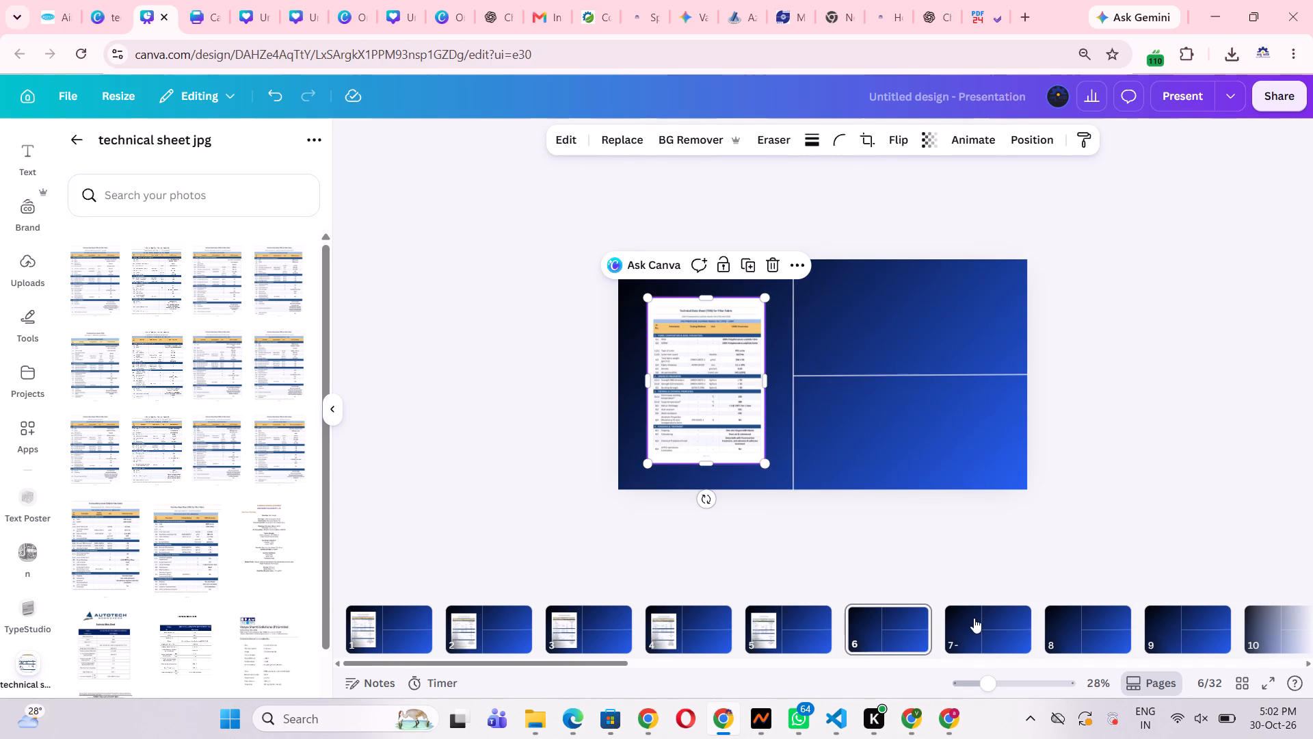
pyautogui.click(974, 618)
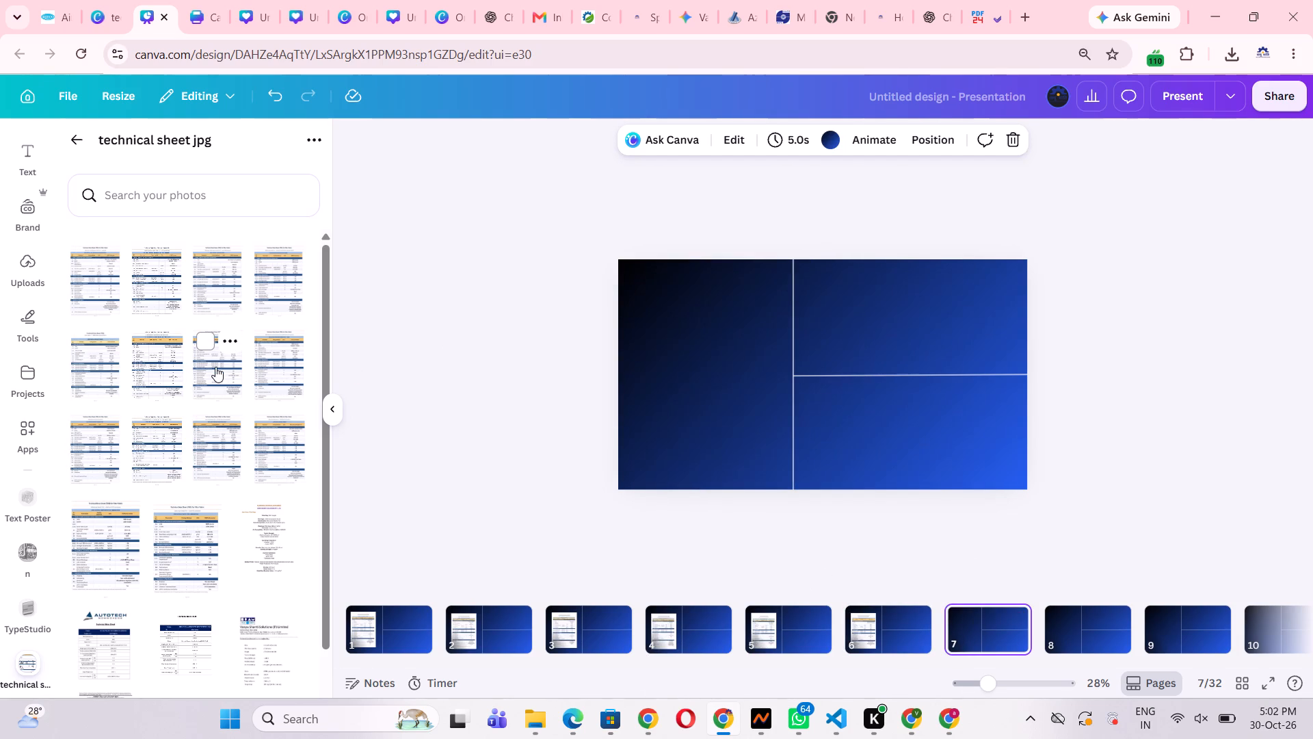
pyautogui.moveTo(215, 367); pyautogui.dragTo(667, 345)
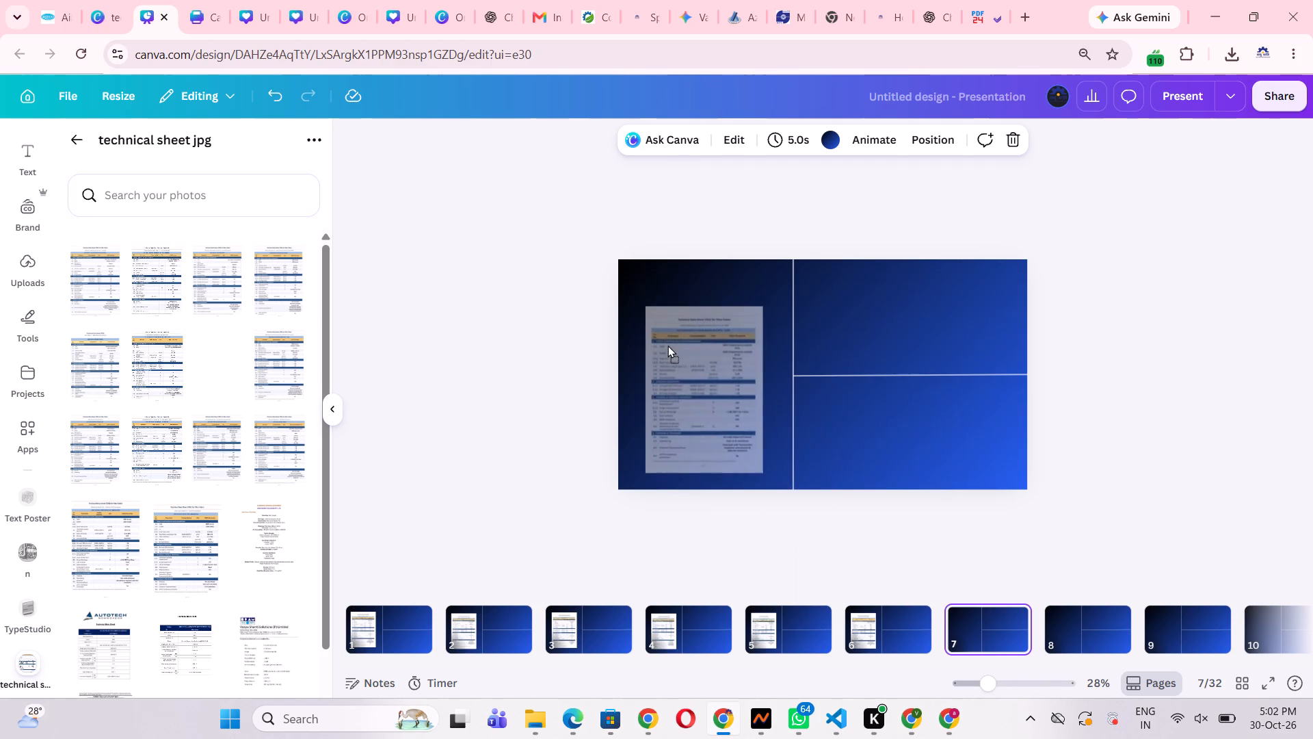
pyautogui.moveTo(667, 345); pyautogui.dragTo(674, 337)
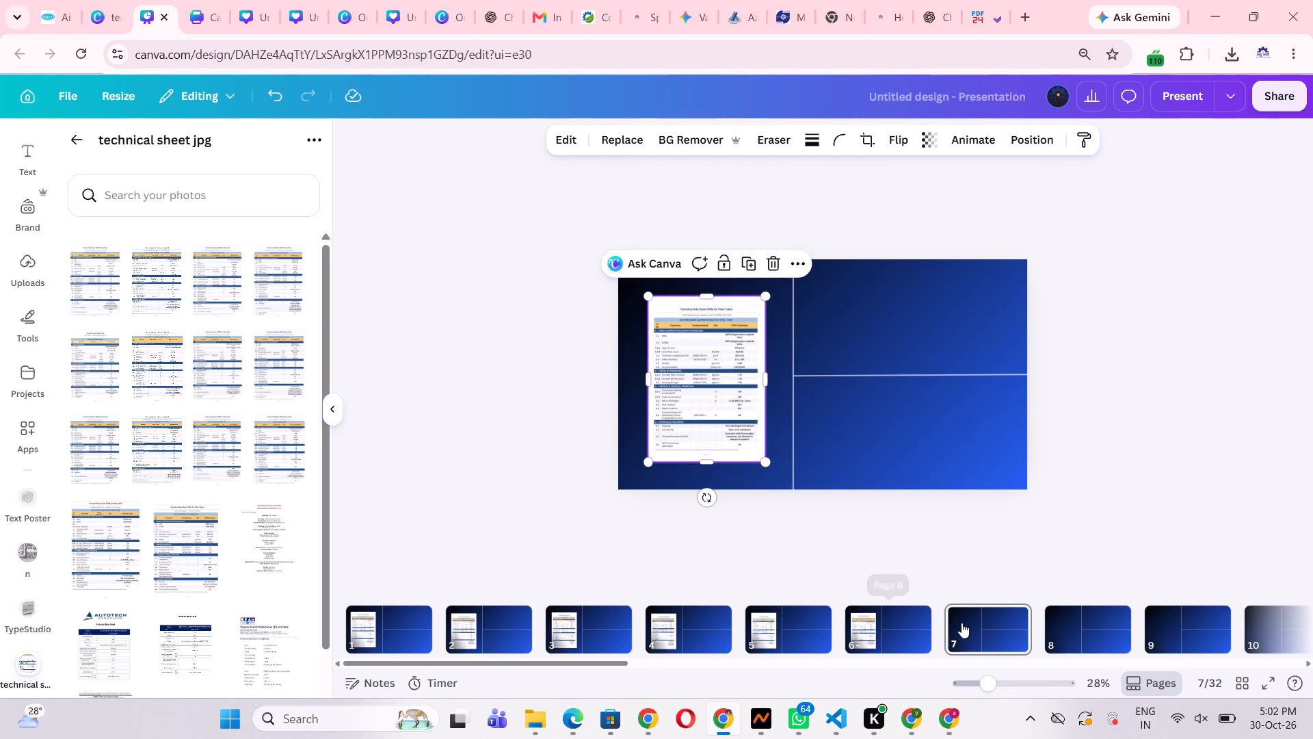
pyautogui.hscroll(-3, 1033, 636)
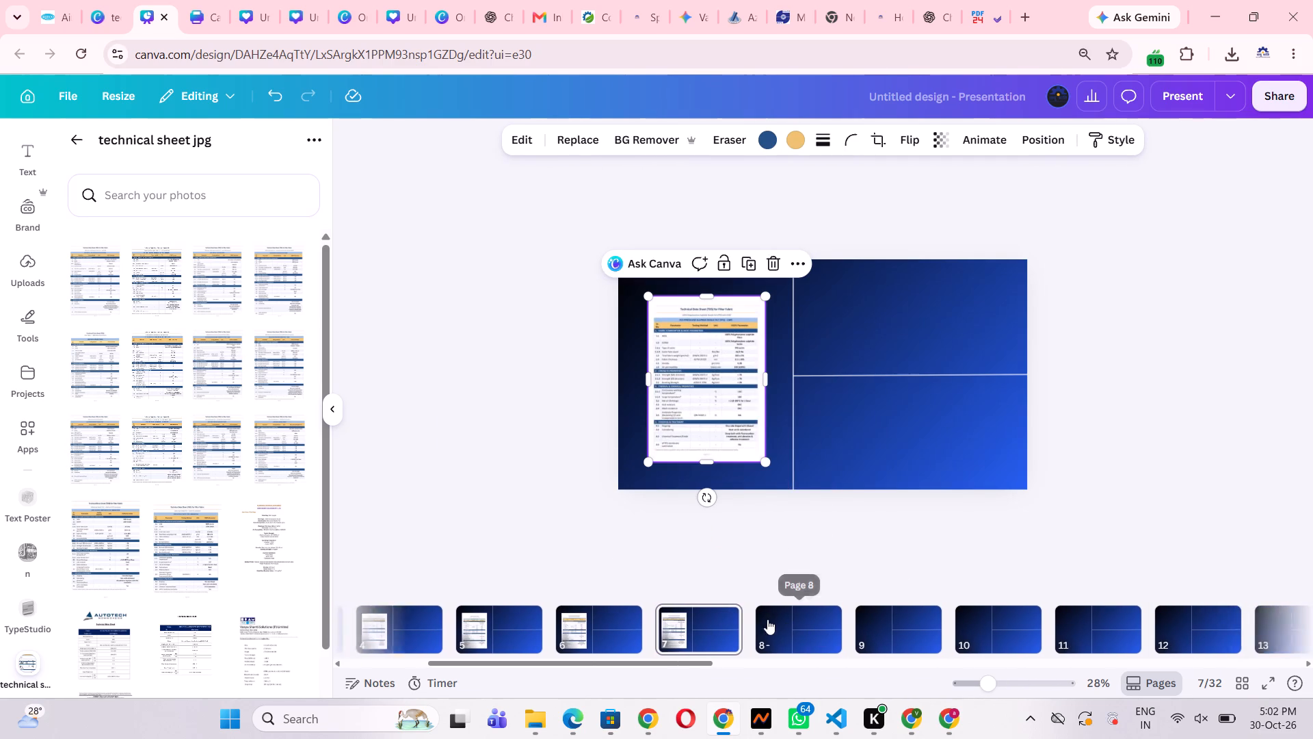
pyautogui.hscroll(-2, 767, 619)
pyautogui.click(756, 627)
pyautogui.moveTo(276, 364); pyautogui.dragTo(675, 335)
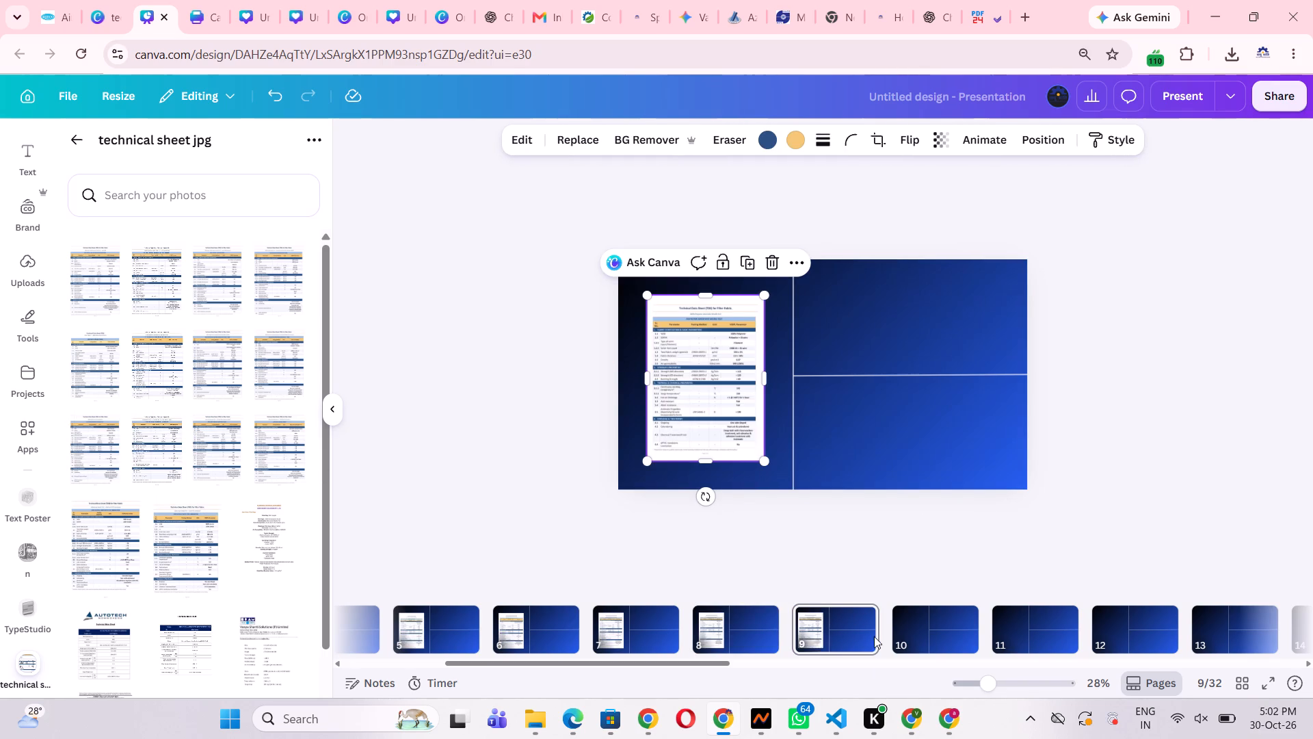
pyautogui.click(916, 633)
pyautogui.moveTo(146, 462); pyautogui.dragTo(664, 382)
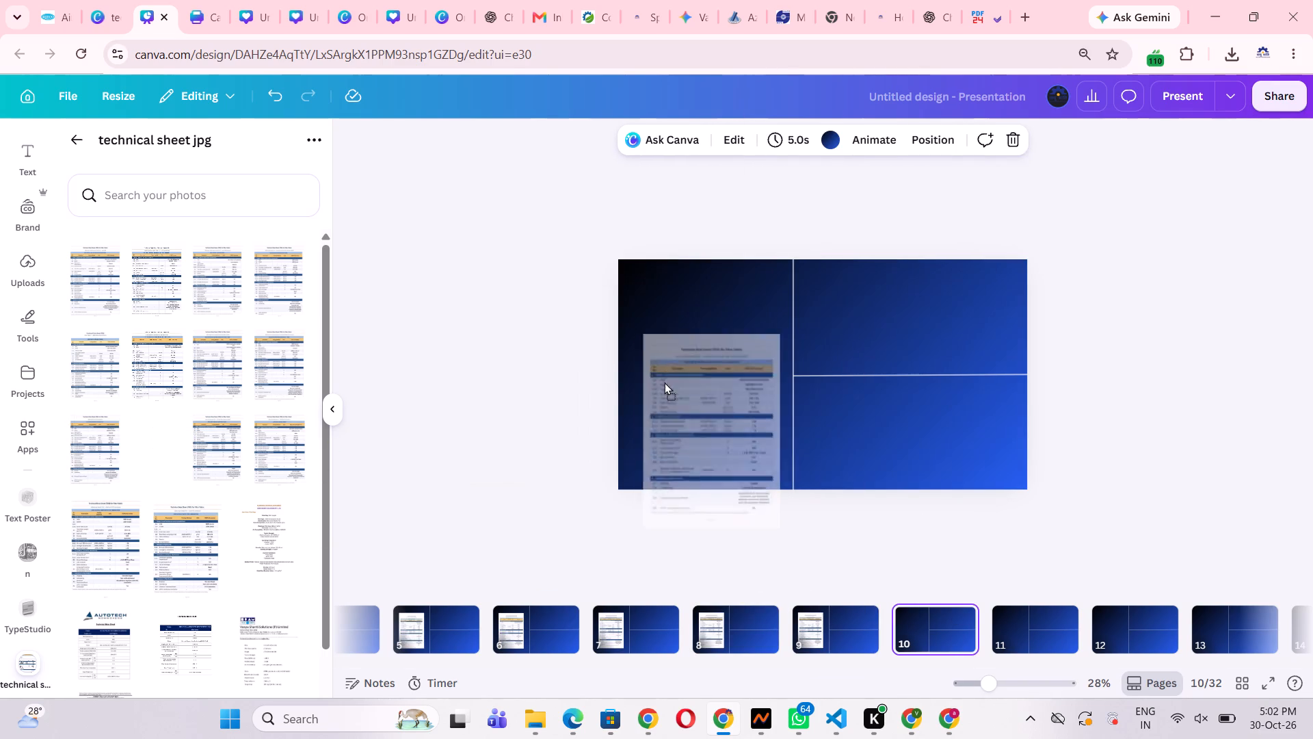
pyautogui.moveTo(664, 382); pyautogui.dragTo(667, 352)
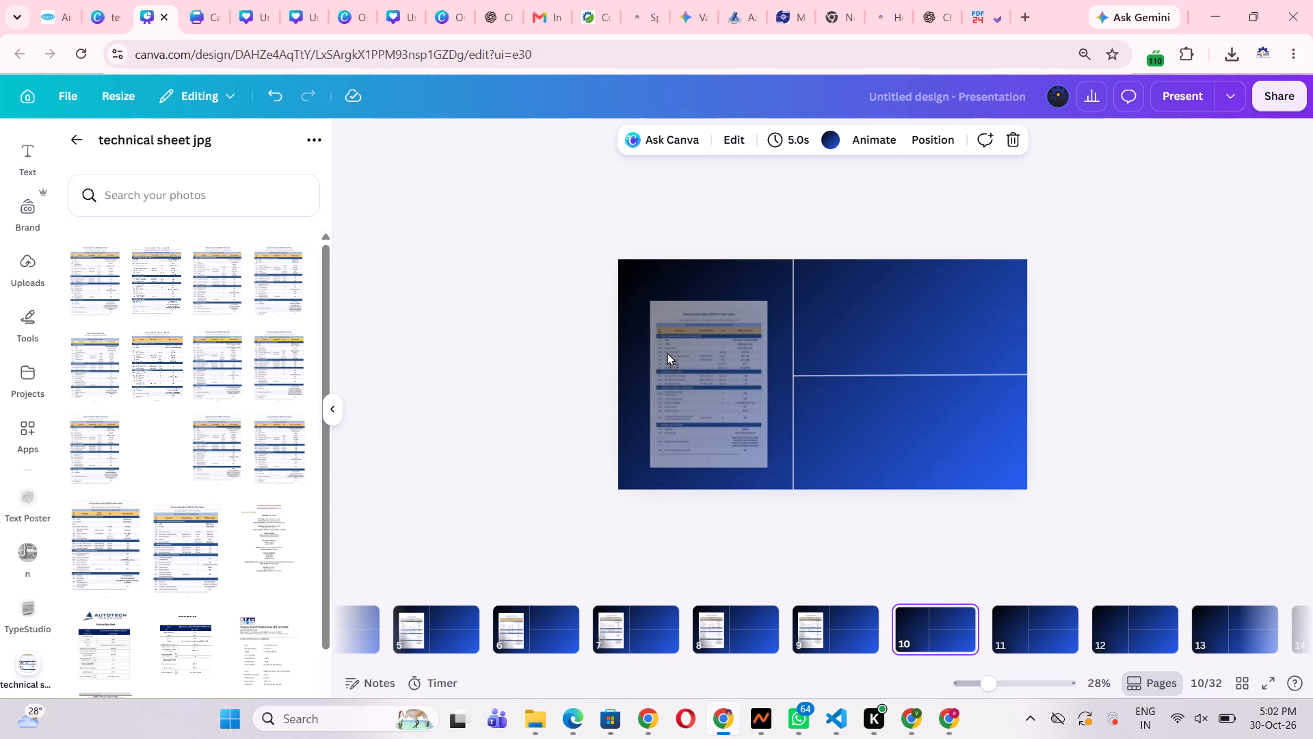
pyautogui.moveTo(667, 352); pyautogui.dragTo(667, 347)
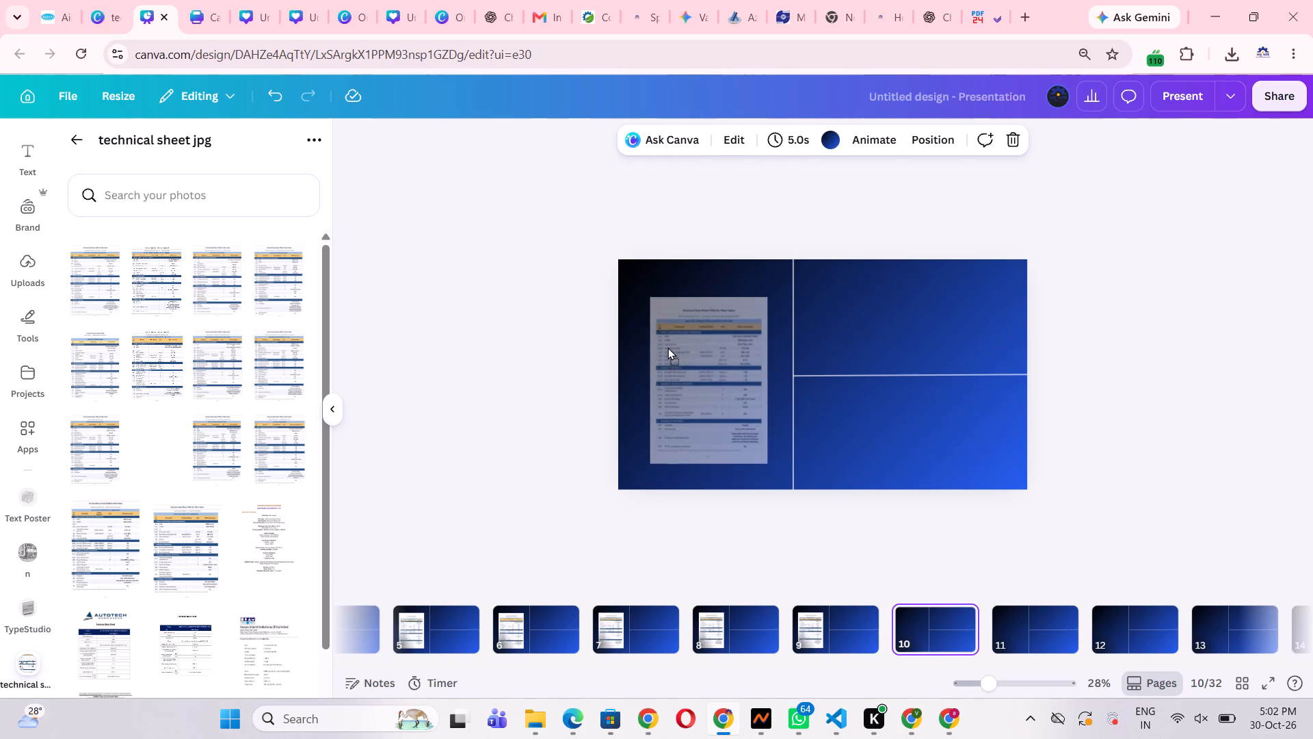
pyautogui.moveTo(667, 347); pyautogui.dragTo(667, 346)
pyautogui.click(1029, 630)
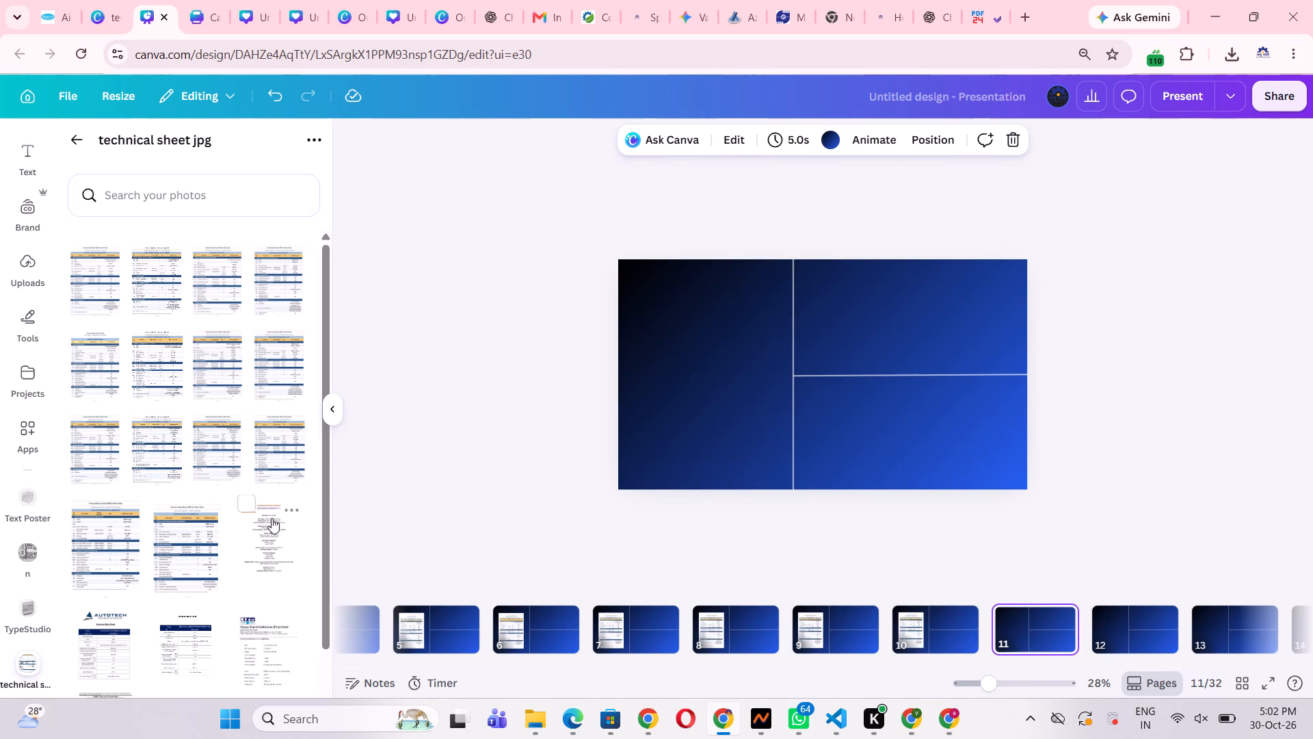
pyautogui.moveTo(211, 461); pyautogui.dragTo(669, 348)
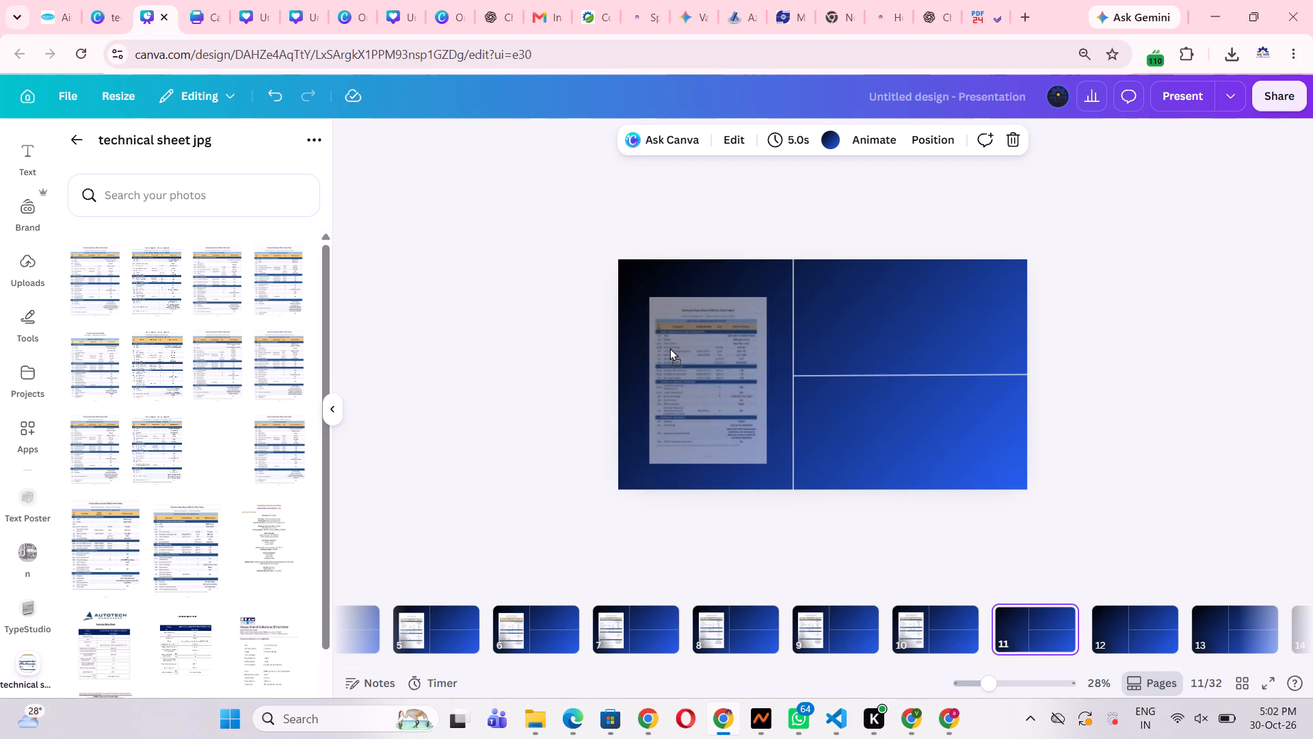
pyautogui.moveTo(669, 348); pyautogui.dragTo(669, 346)
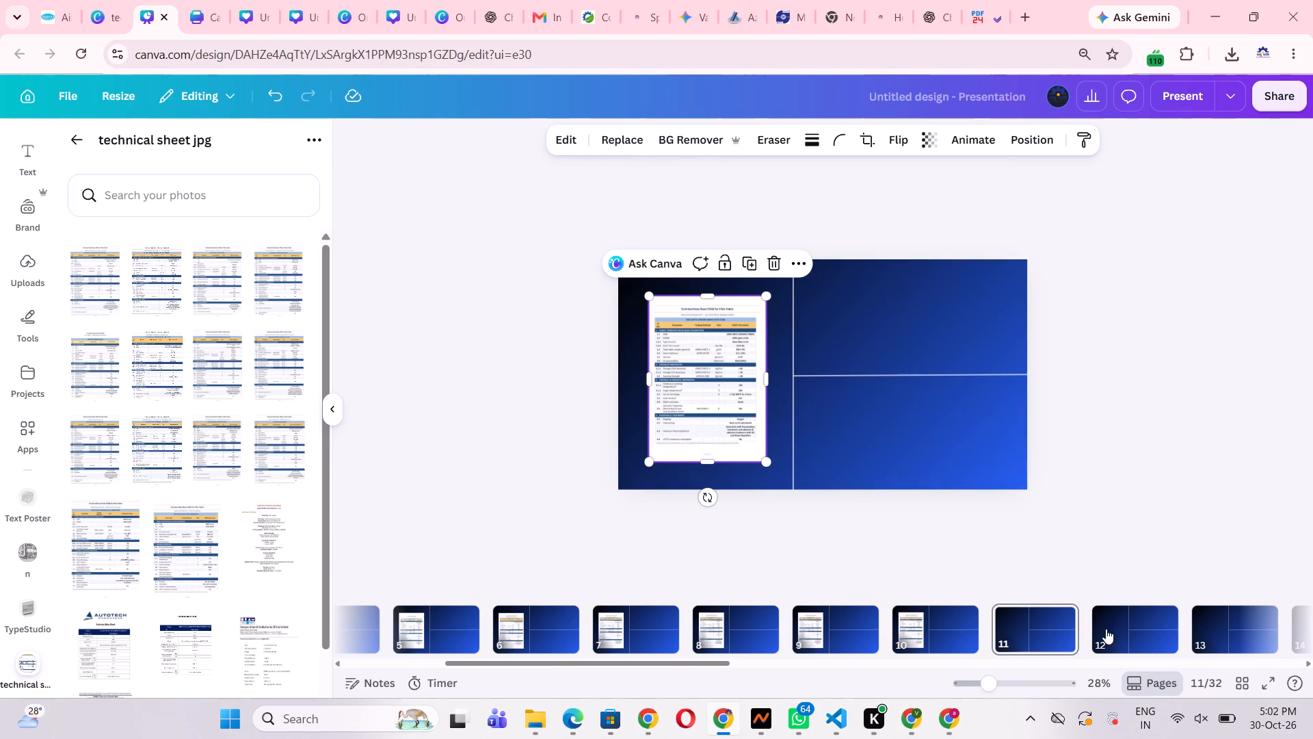
# Place the fourth technical sheet from the third row of uploads in the tall left section of slide 12.
pyautogui.click(1119, 626)
pyautogui.moveTo(264, 443); pyautogui.dragTo(560, 391)
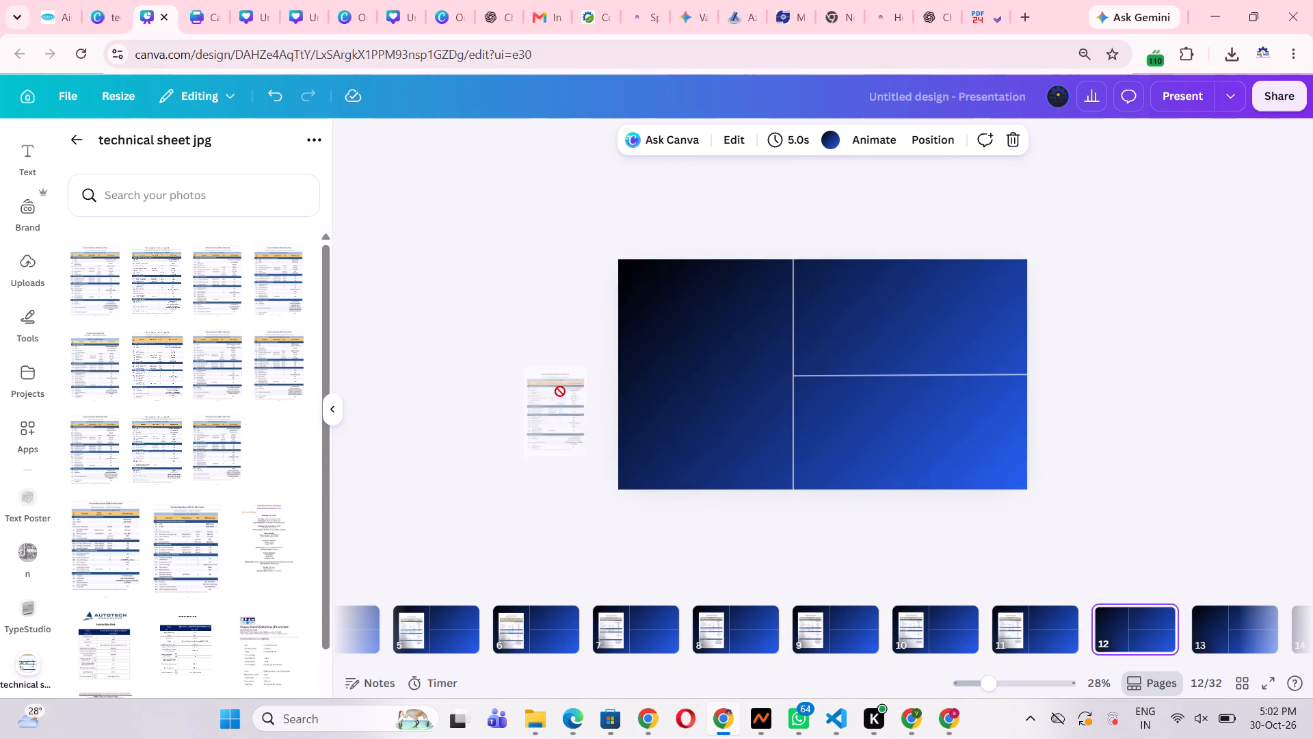
pyautogui.moveTo(560, 391); pyautogui.dragTo(666, 331)
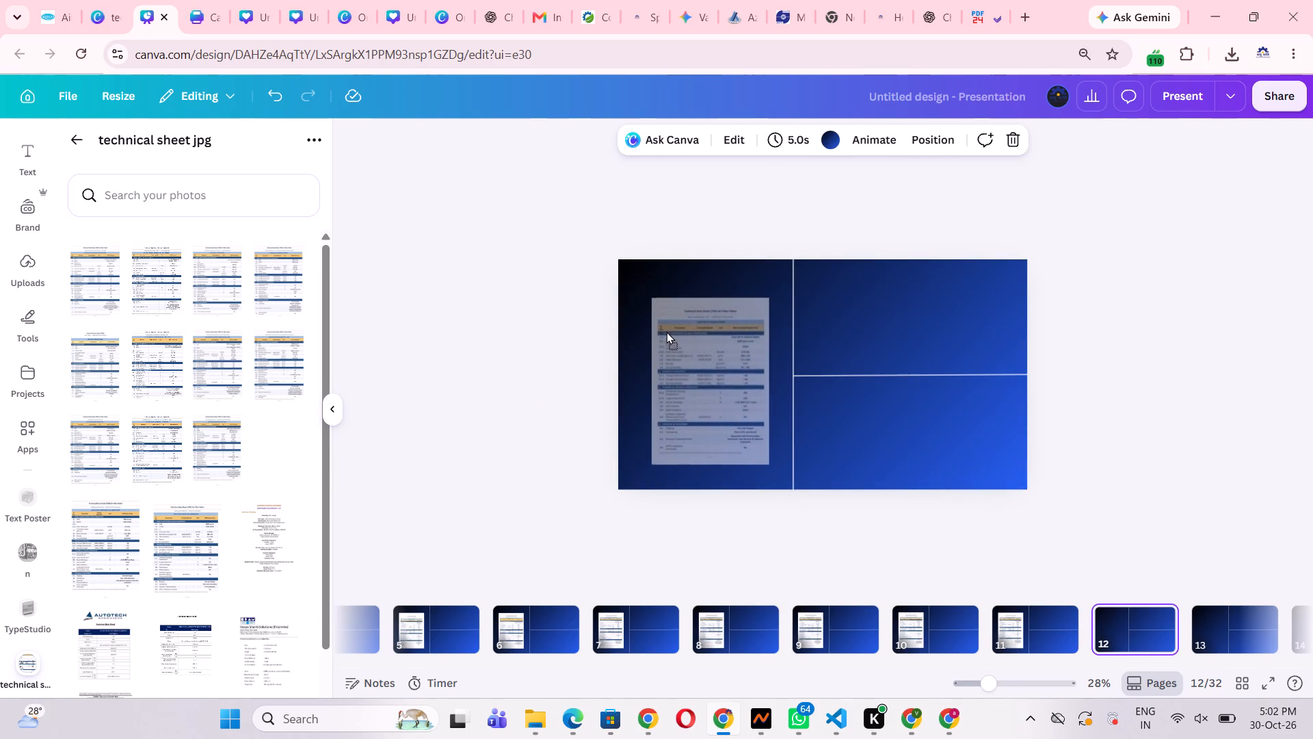
pyautogui.moveTo(666, 331); pyautogui.dragTo(664, 326)
pyautogui.click(1119, 409)
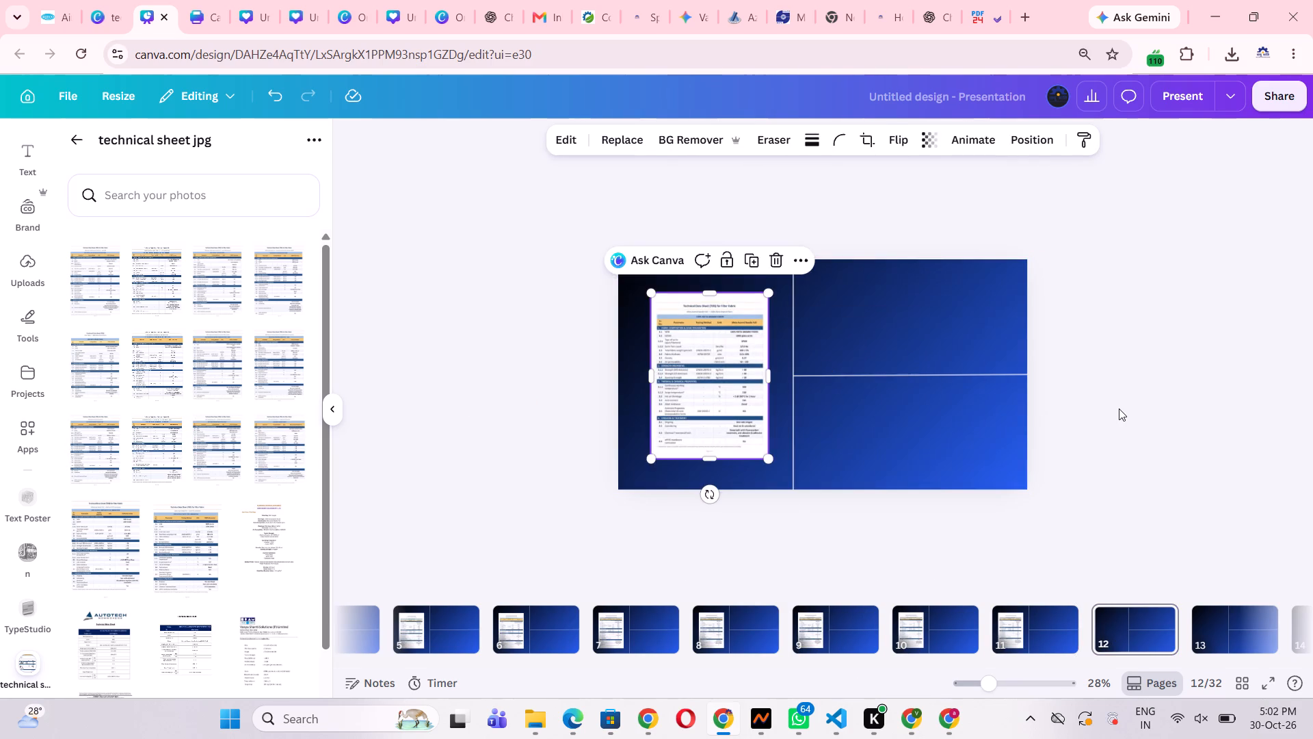
# Place the three sheets from the fourth row of uploads in the tall left section of slides 13 to 15, one per slide.
pyautogui.hscroll(-3, 1148, 461)
pyautogui.hscroll(-5, 1173, 607)
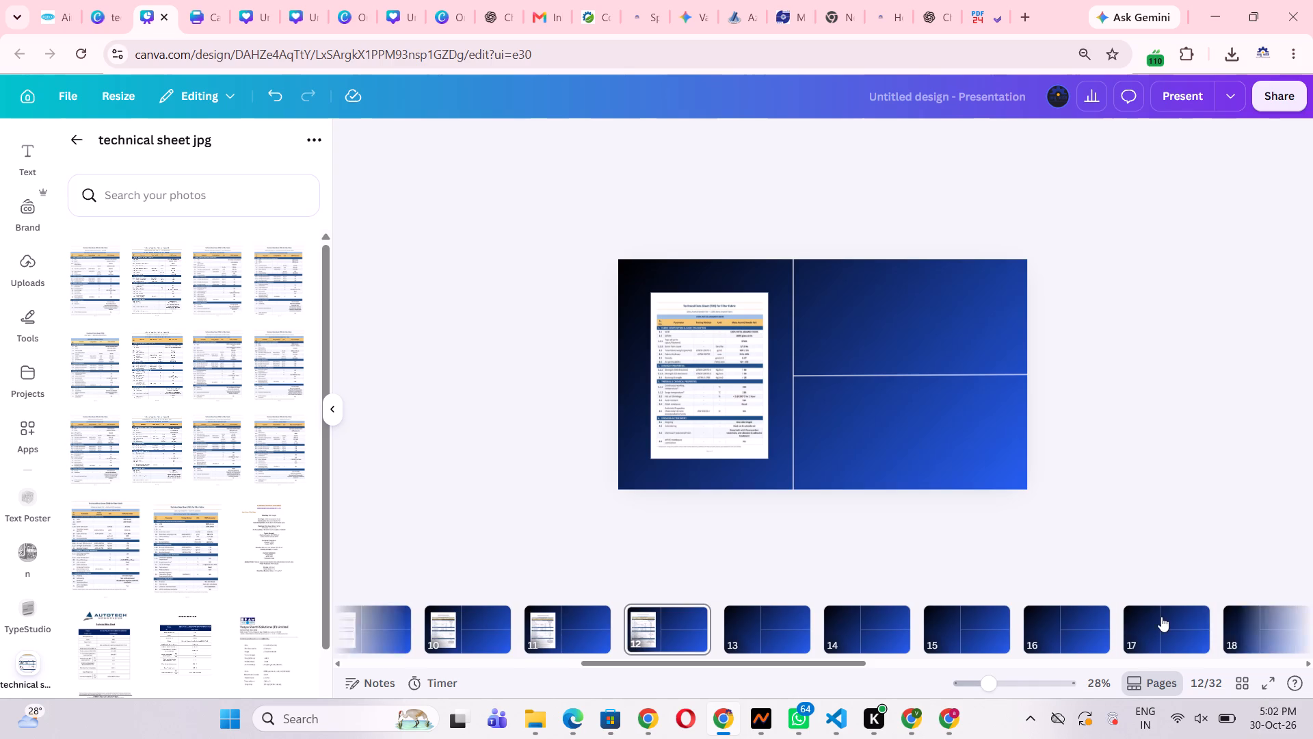
pyautogui.hscroll(-3, 1161, 617)
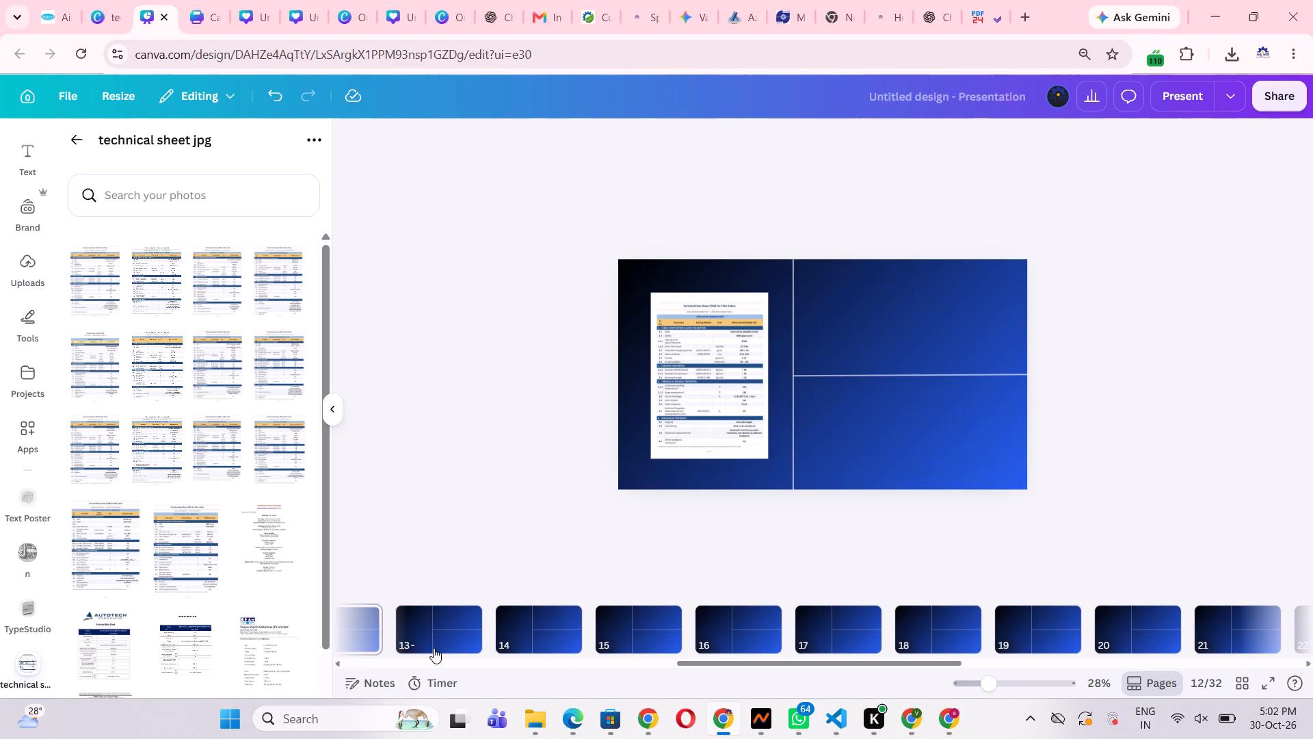
pyautogui.click(434, 646)
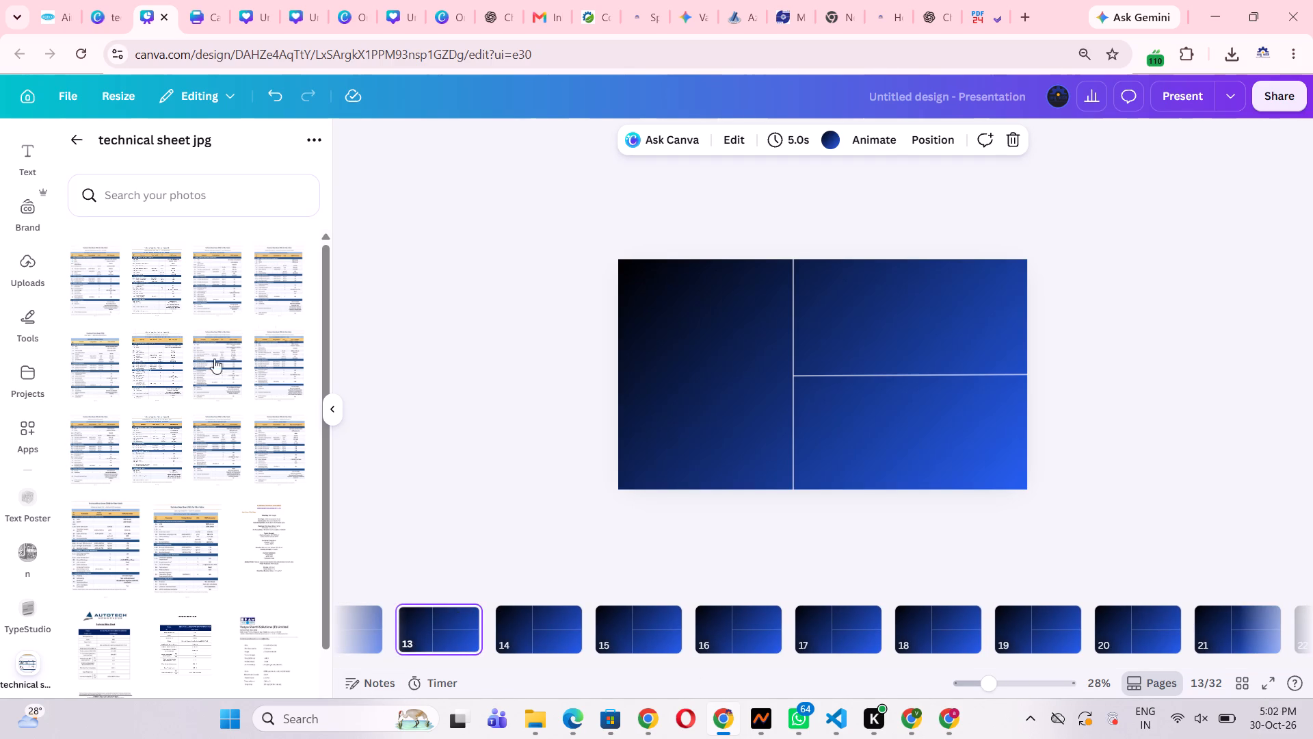
pyautogui.moveTo(114, 545); pyautogui.dragTo(695, 337)
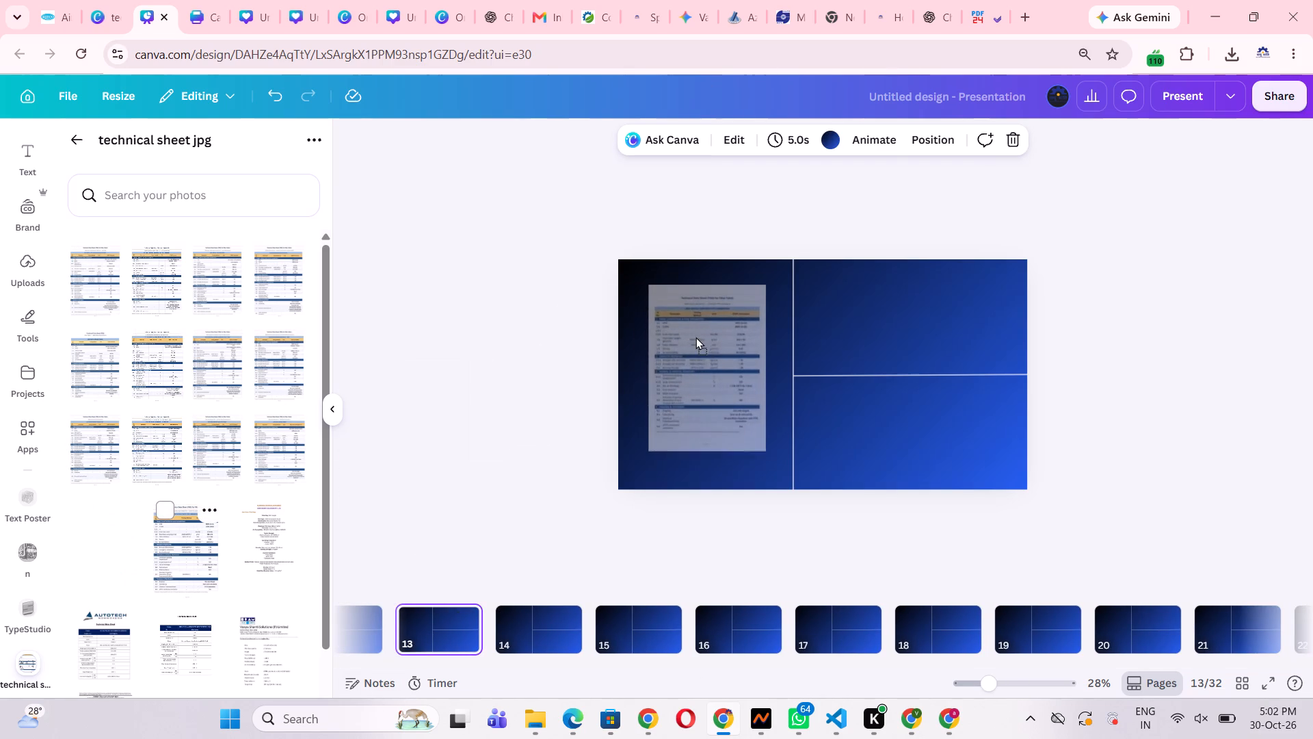
pyautogui.moveTo(695, 337); pyautogui.dragTo(695, 339)
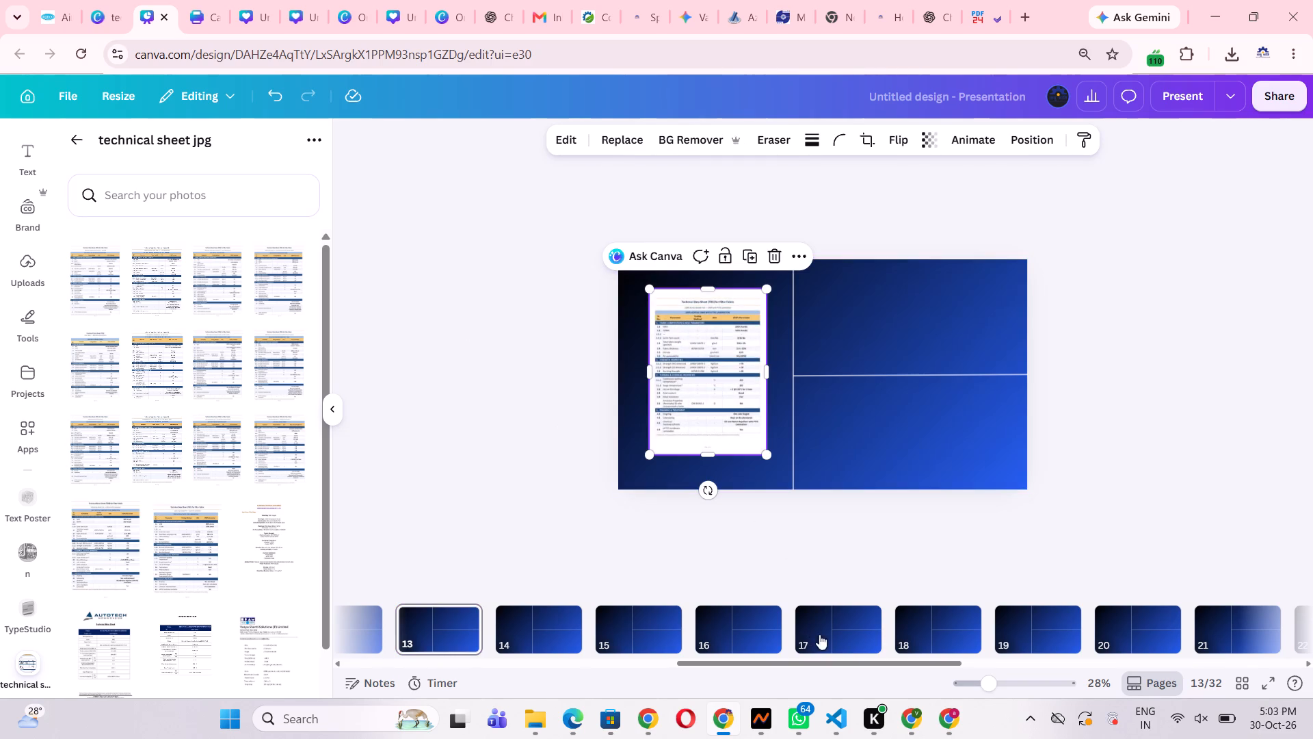
pyautogui.click(538, 640)
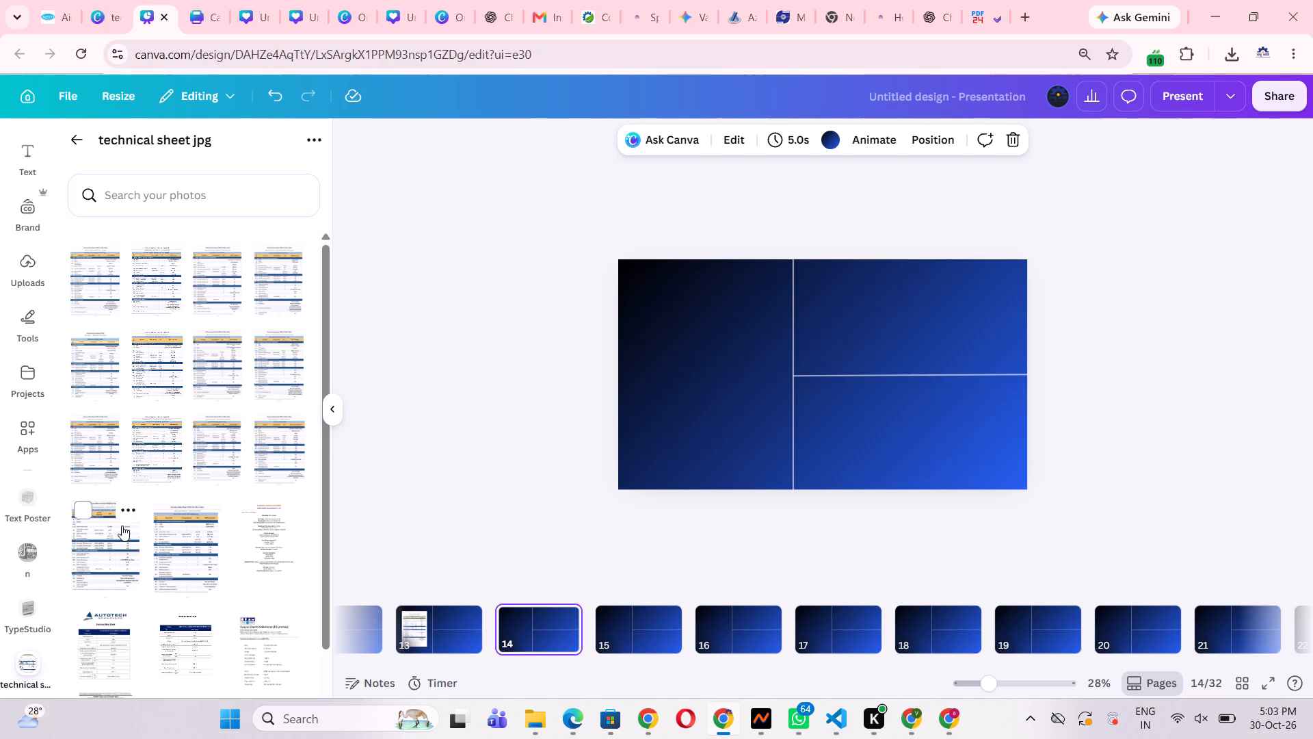
pyautogui.moveTo(165, 538); pyautogui.dragTo(664, 328)
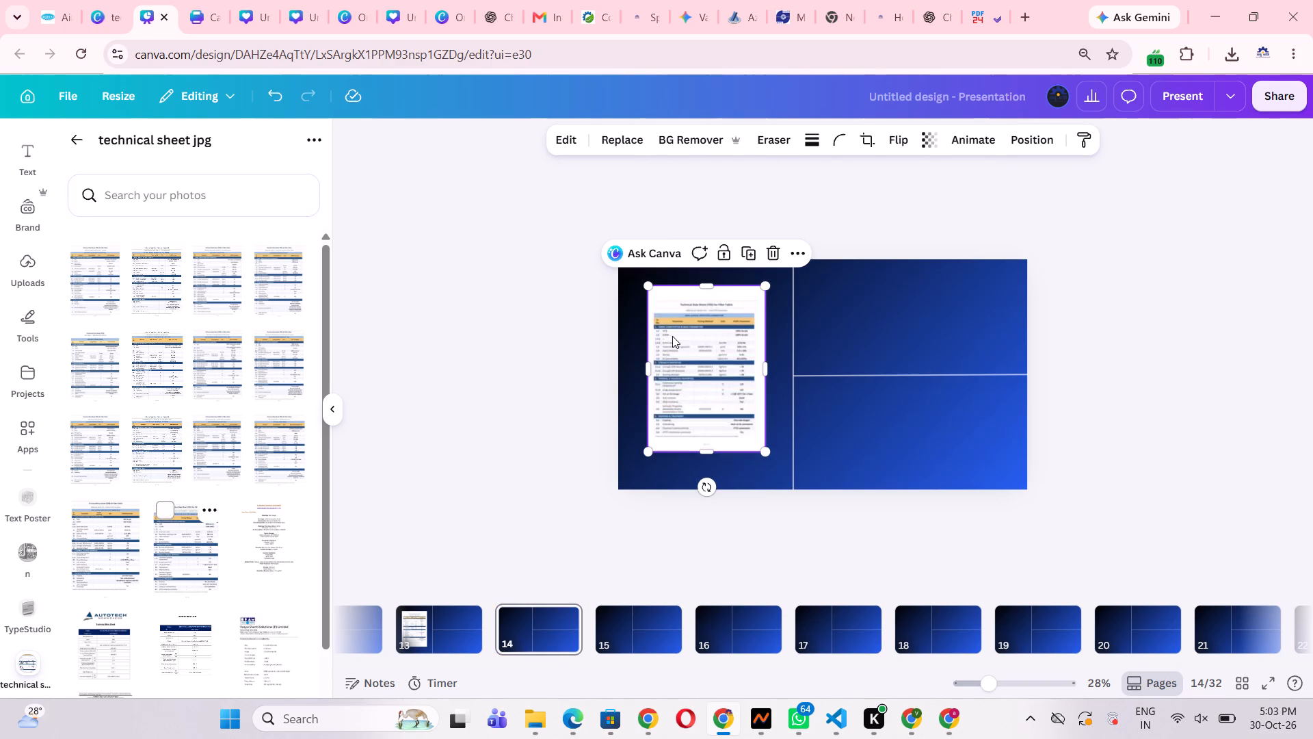
pyautogui.click(626, 636)
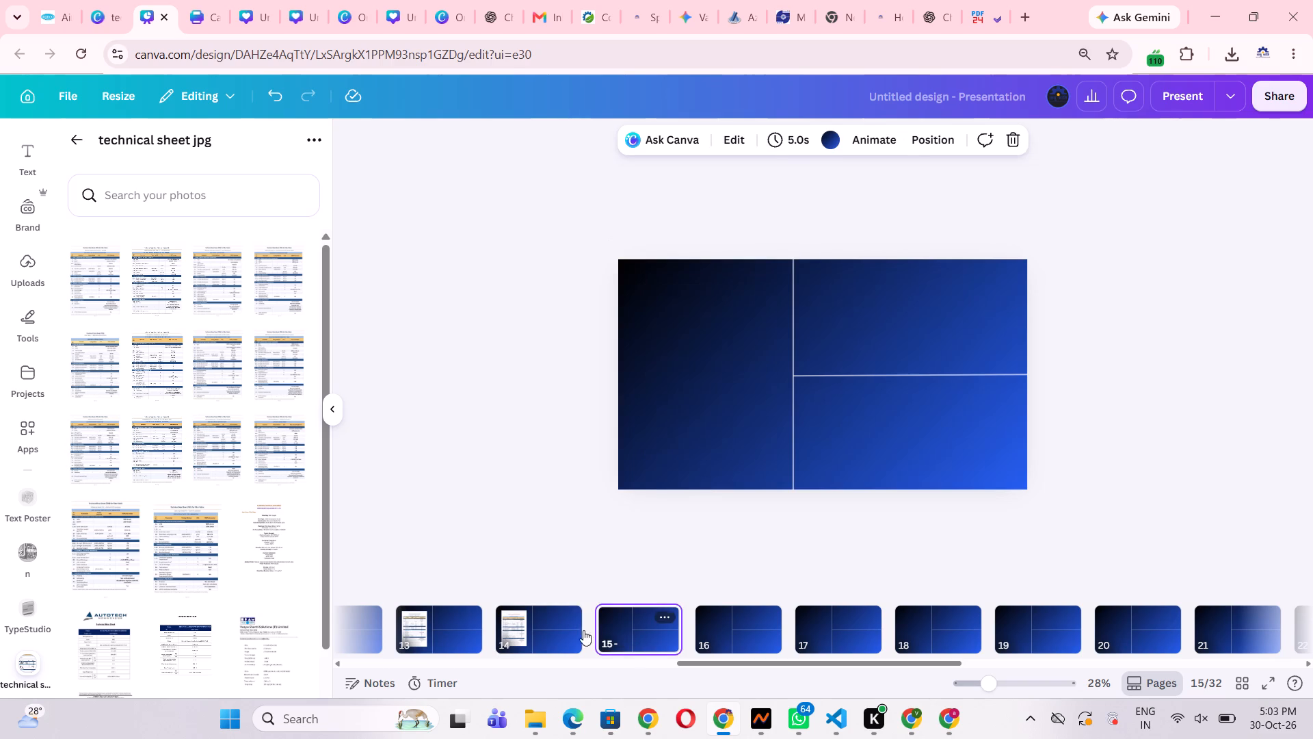
pyautogui.moveTo(251, 536); pyautogui.dragTo(668, 339)
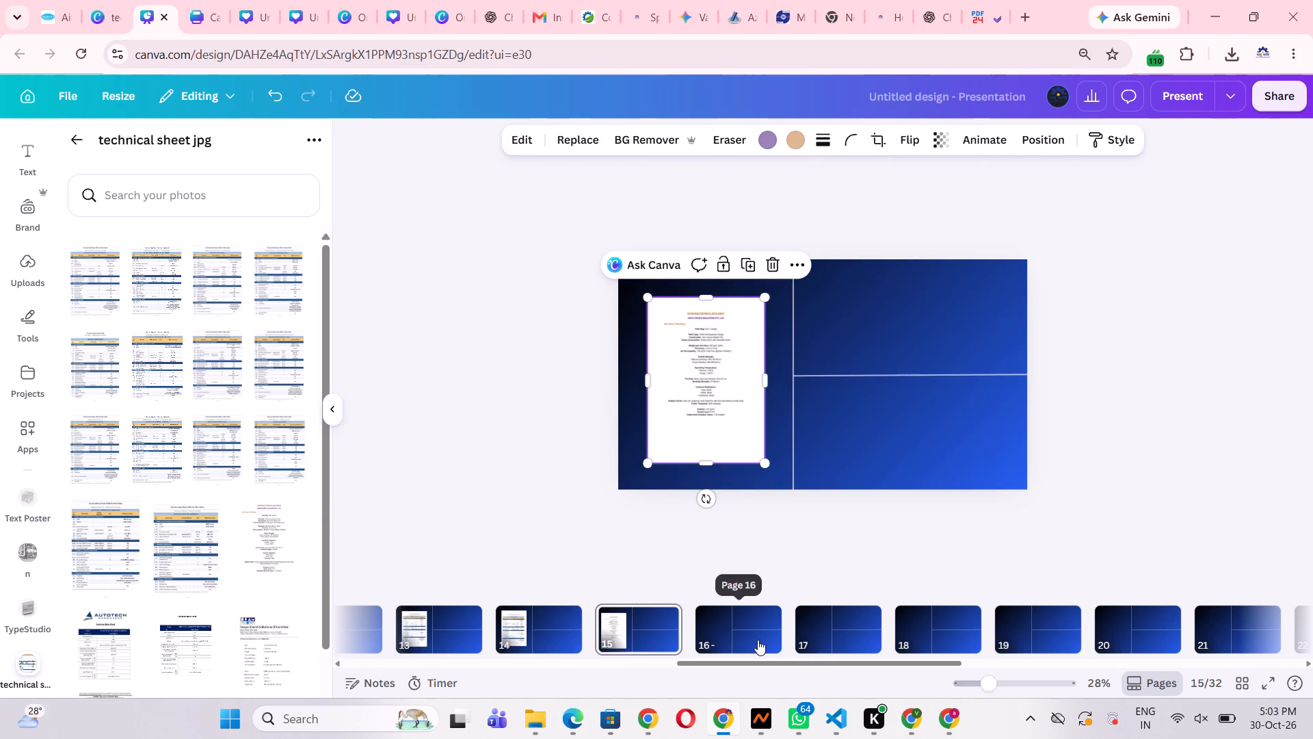
# Place the three sheets from the fifth row of uploads, starting with the Autotech sheet, in the tall left section of slides 16 to 18.
pyautogui.click(747, 634)
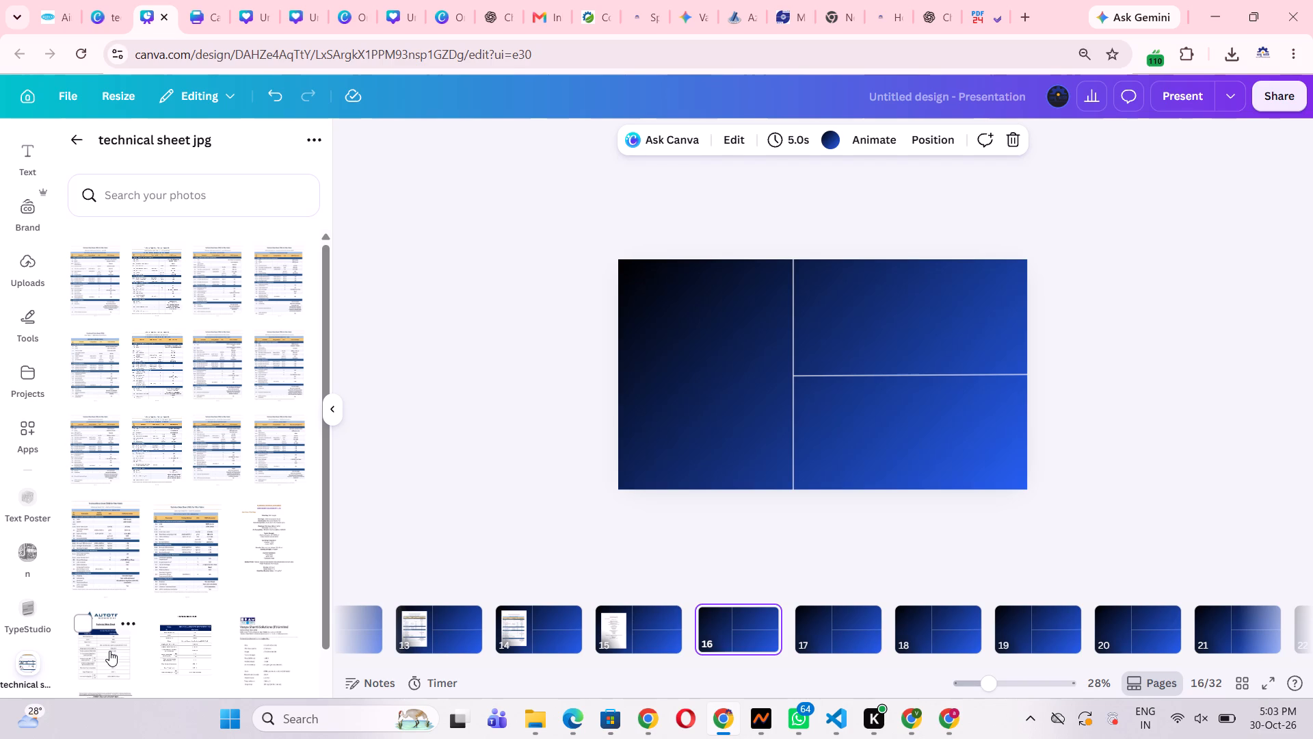
pyautogui.moveTo(109, 651); pyautogui.dragTo(689, 339)
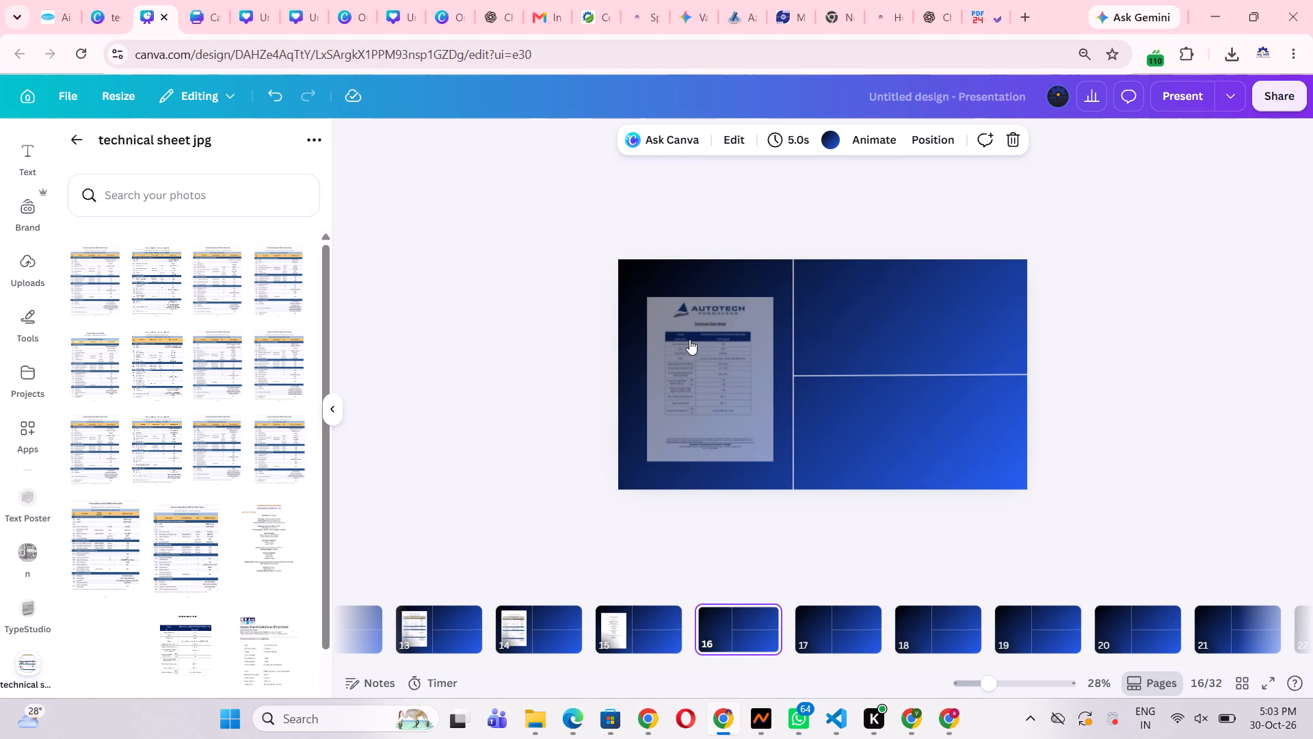
pyautogui.click(848, 635)
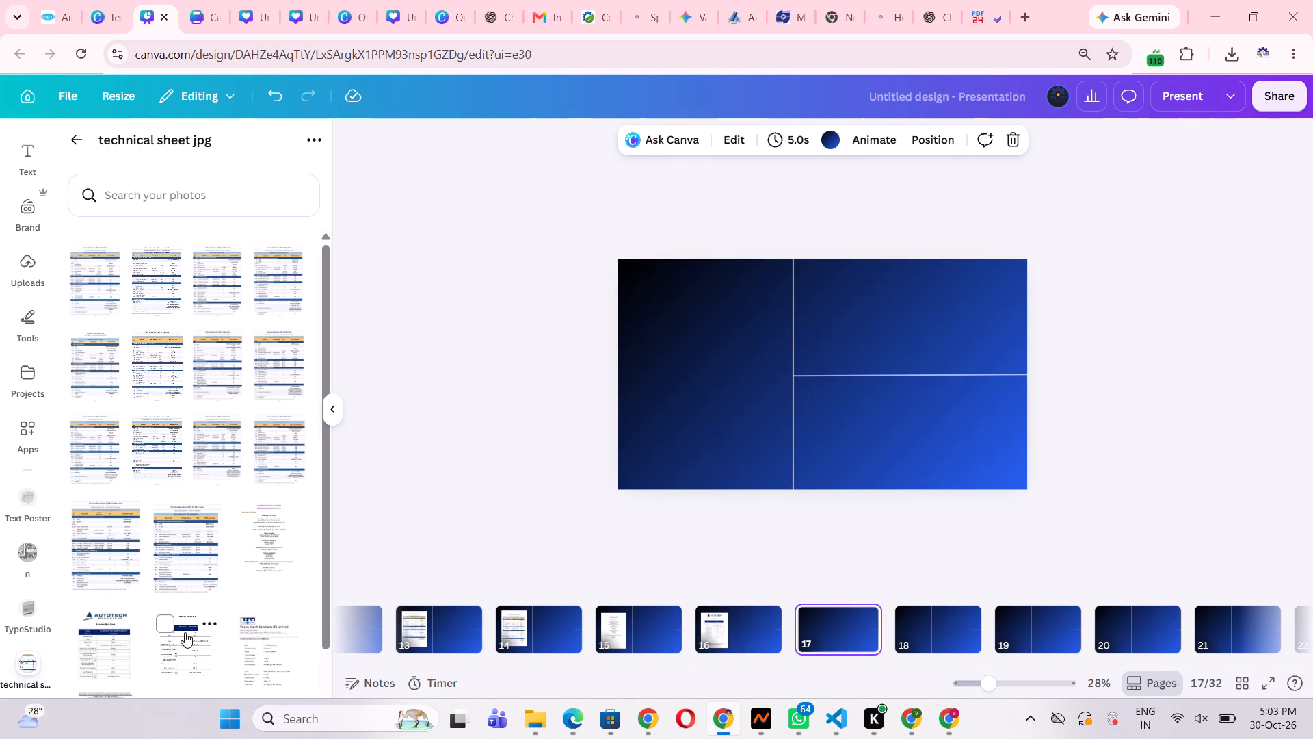
pyautogui.moveTo(185, 634); pyautogui.dragTo(678, 317)
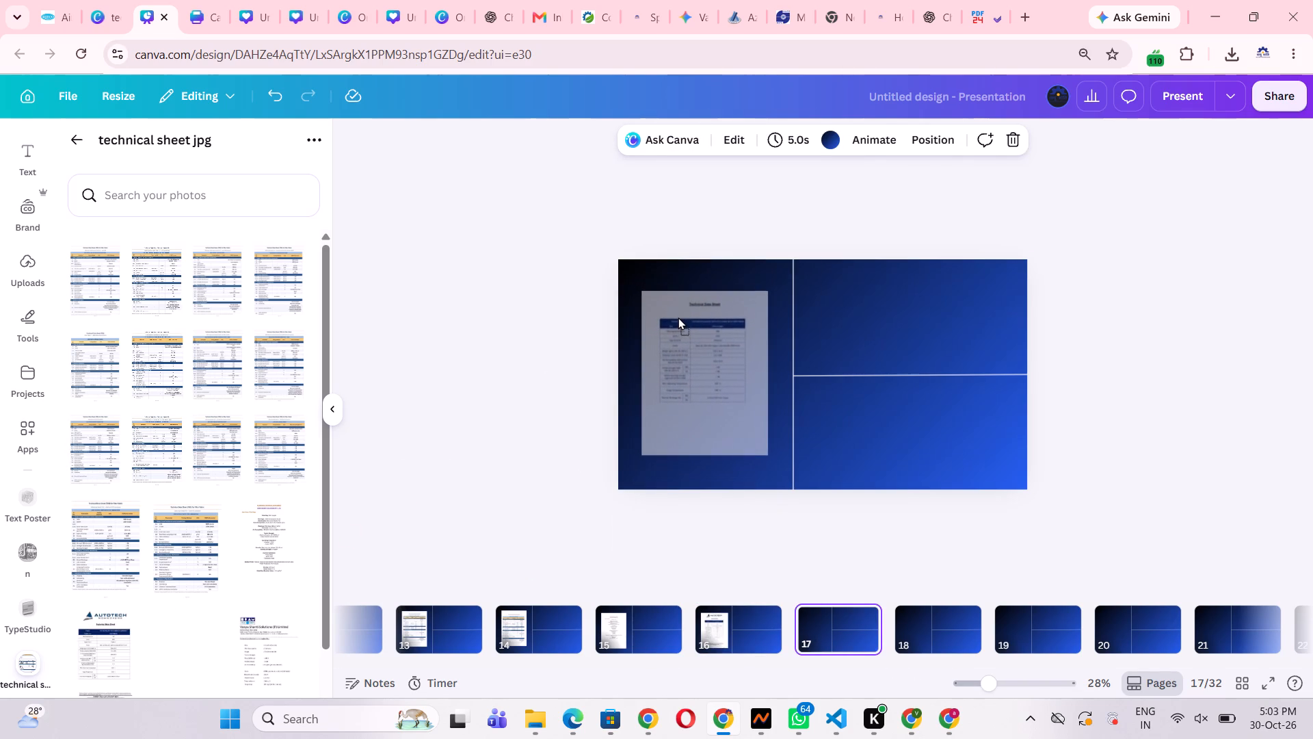
pyautogui.moveTo(678, 317); pyautogui.dragTo(678, 317)
pyautogui.click(940, 629)
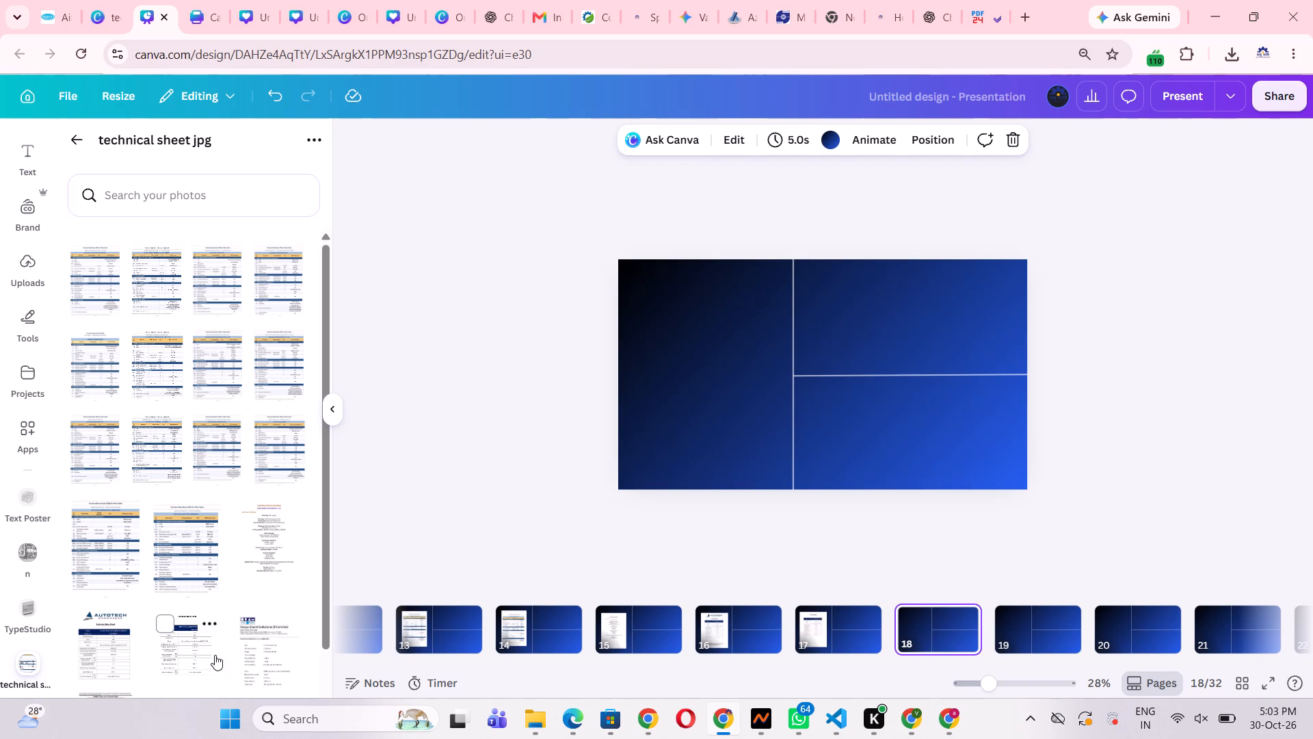
pyautogui.moveTo(249, 648); pyautogui.dragTo(664, 336)
pyautogui.click(1171, 374)
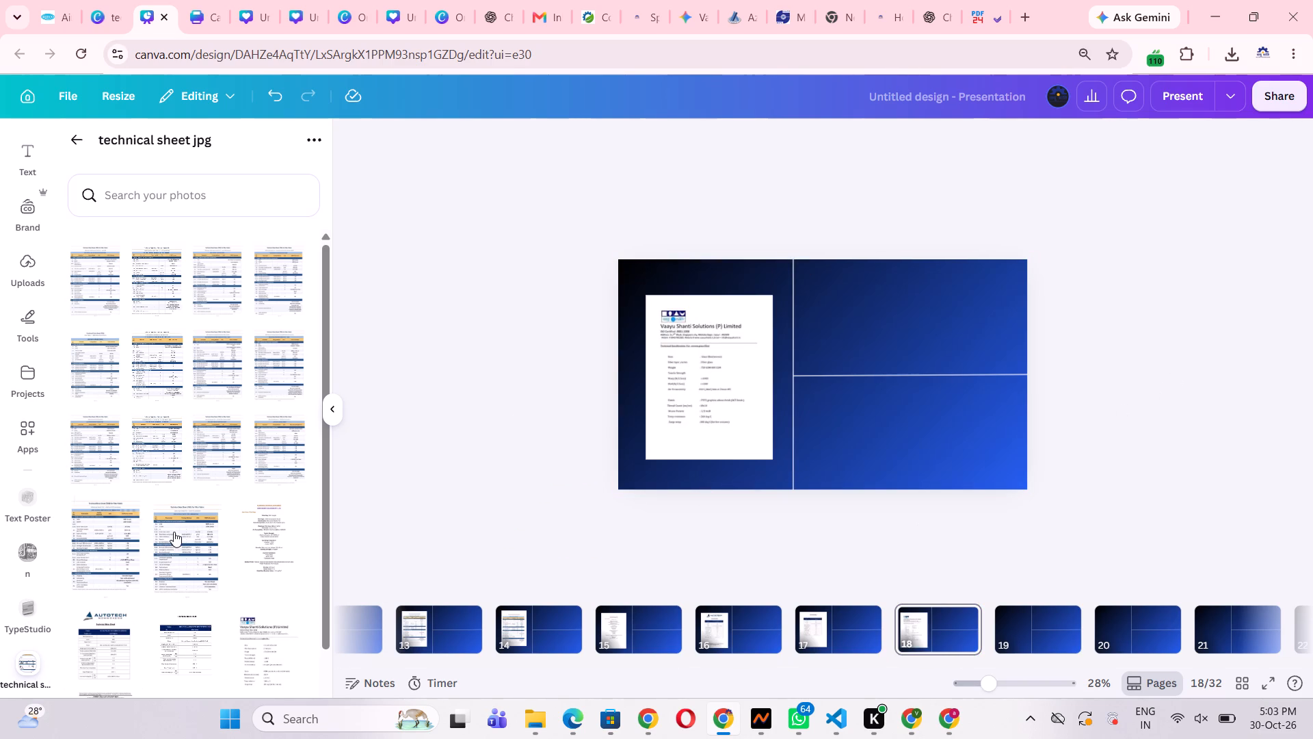
# Place the three technical sheets from the sixth row of uploads in the tall left section of slides 19 to 21, one per slide.
pyautogui.scroll(-5, 174, 532)
pyautogui.scroll(-2, 262, 586)
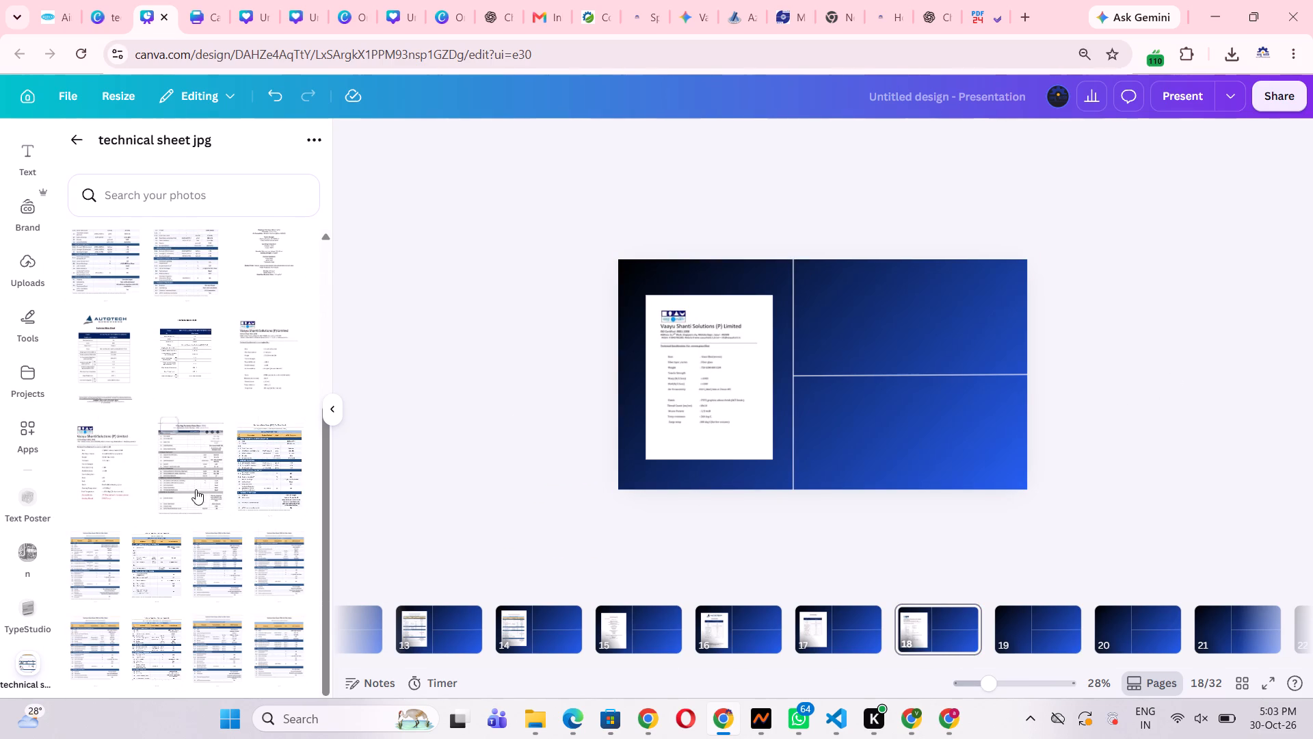
pyautogui.click(1024, 627)
pyautogui.moveTo(103, 473); pyautogui.dragTo(681, 351)
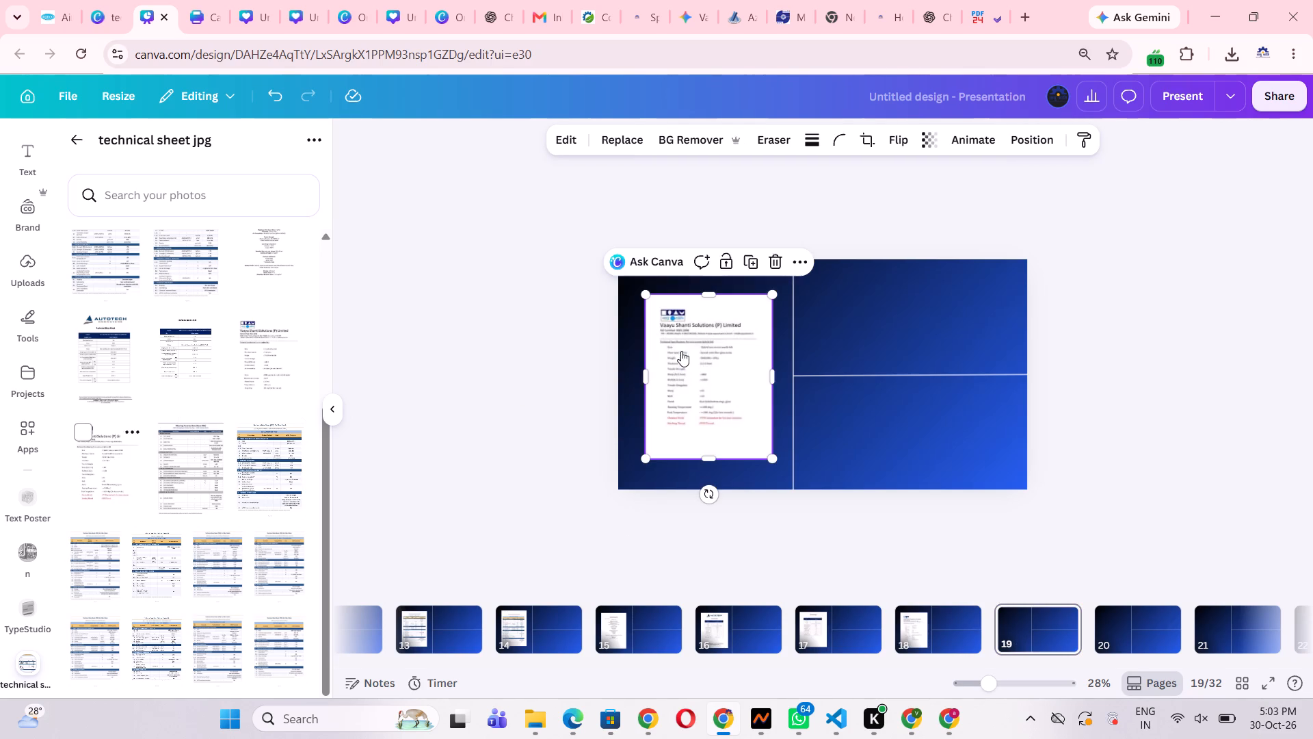
pyautogui.click(1129, 628)
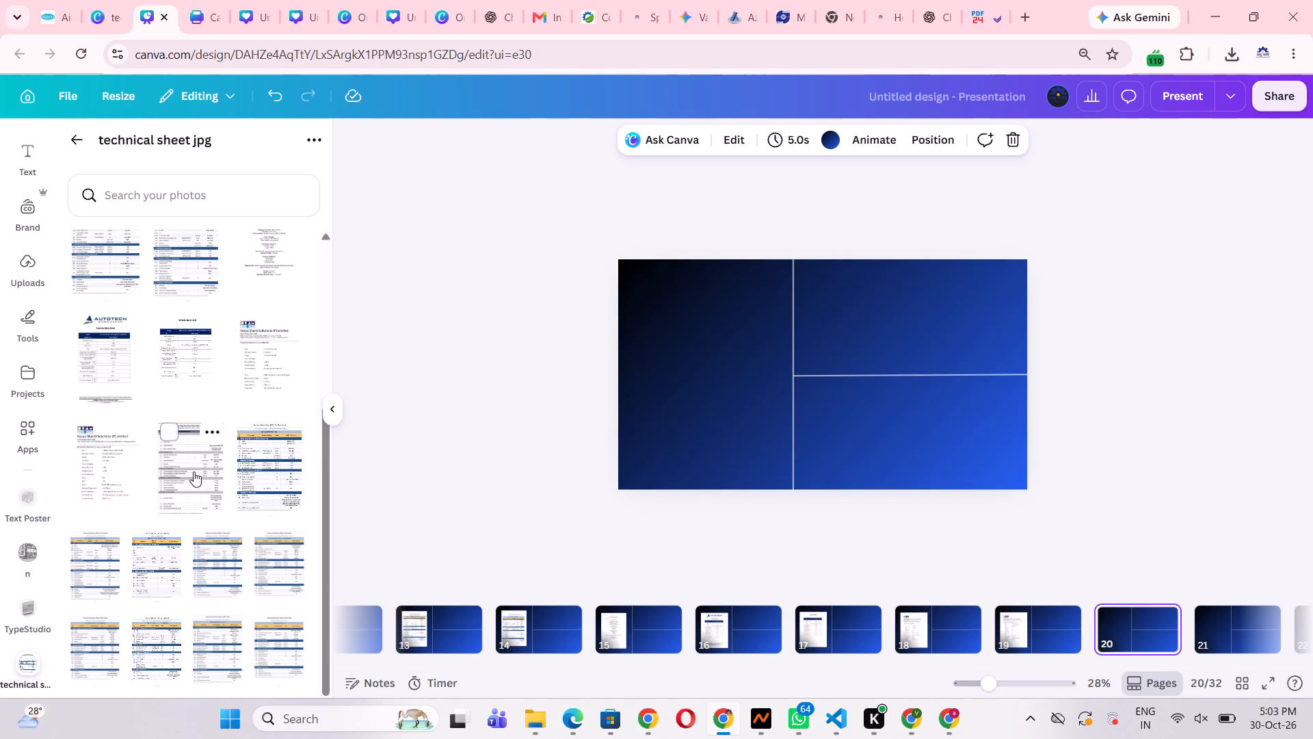
pyautogui.moveTo(194, 471); pyautogui.dragTo(690, 344)
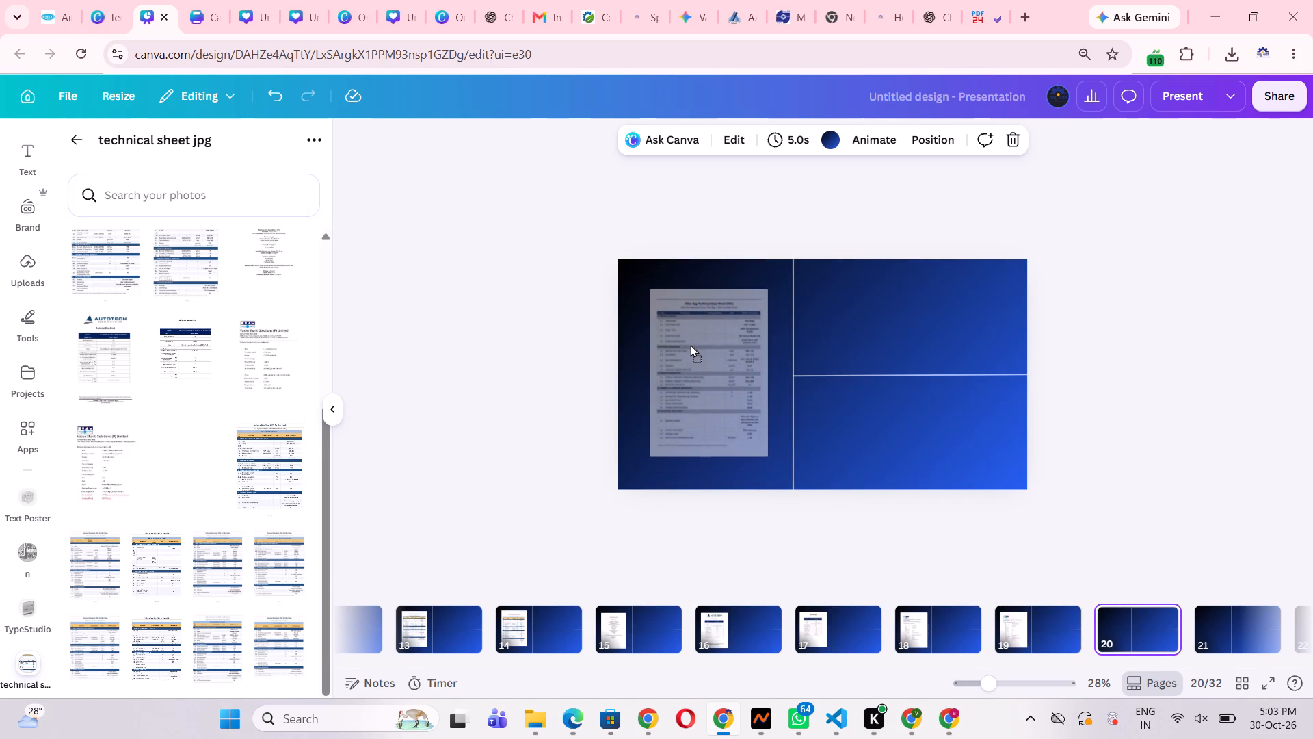
pyautogui.moveTo(690, 344); pyautogui.dragTo(689, 346)
pyautogui.click(1123, 616)
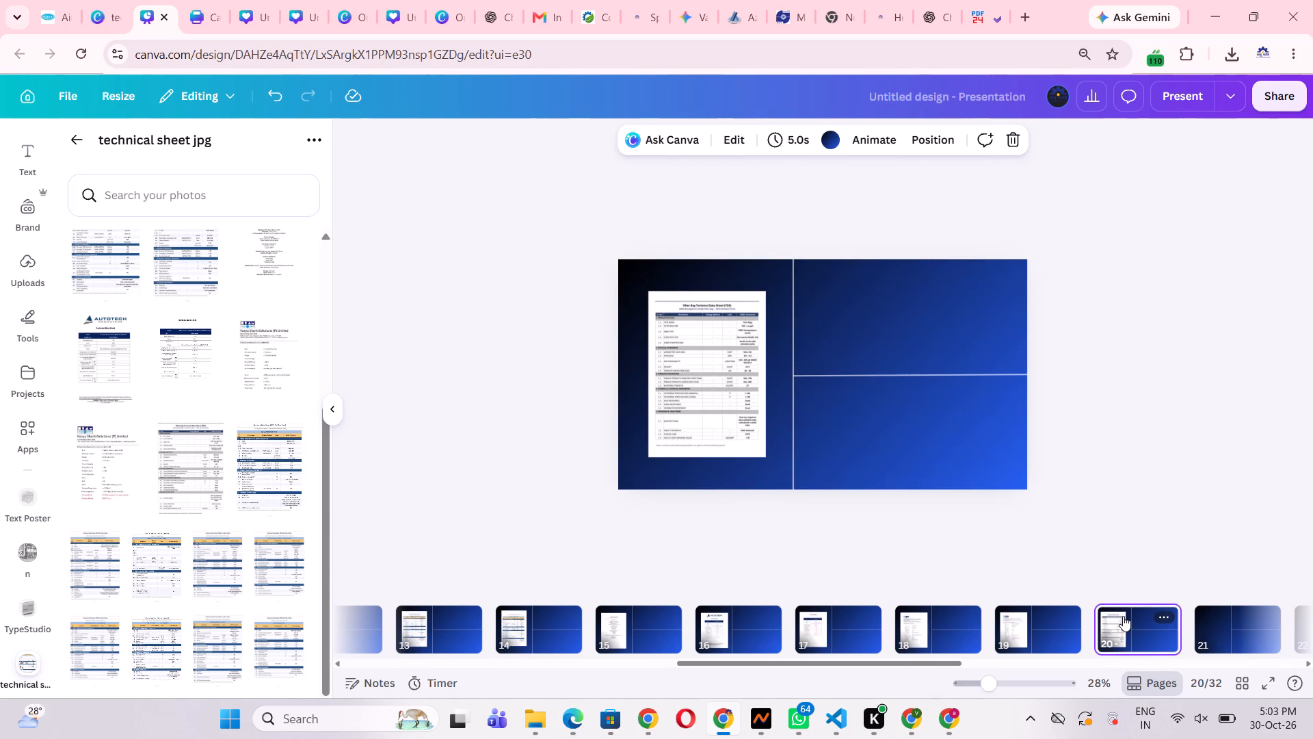
pyautogui.click(1219, 627)
pyautogui.moveTo(278, 471); pyautogui.dragTo(667, 356)
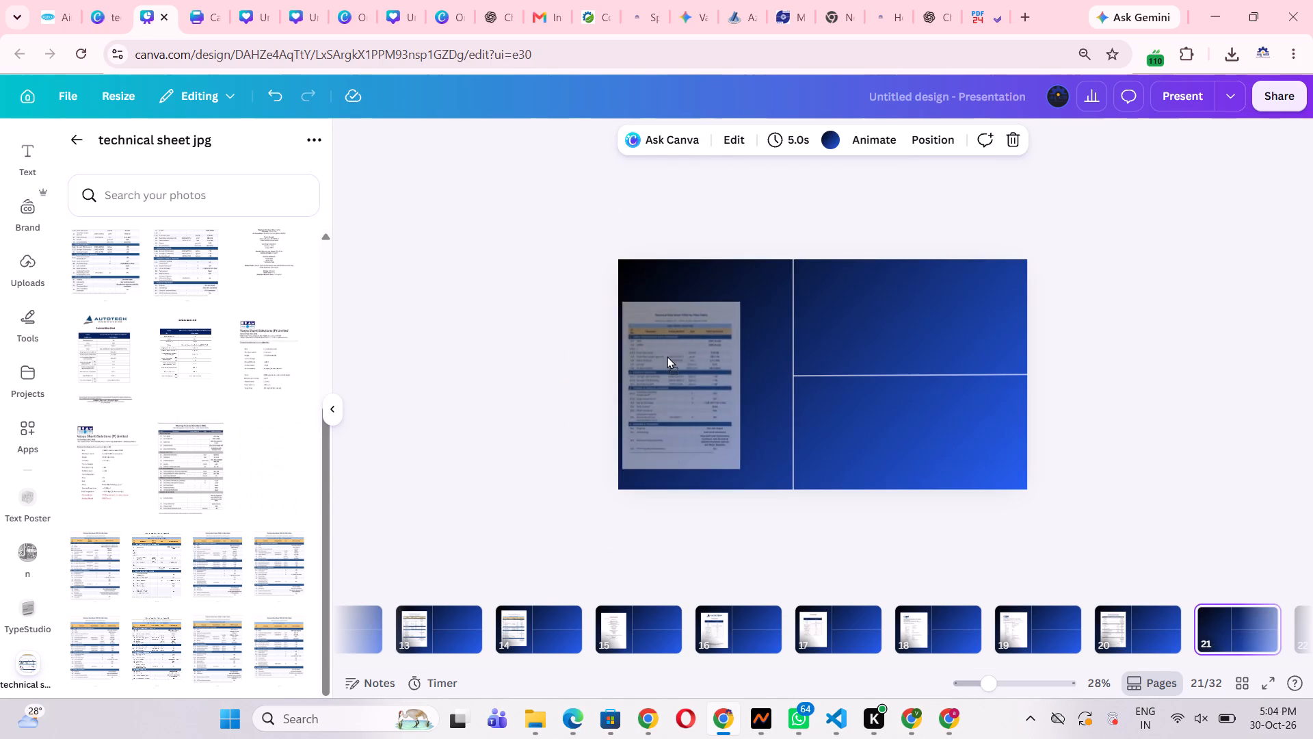
pyautogui.moveTo(667, 356); pyautogui.dragTo(690, 350)
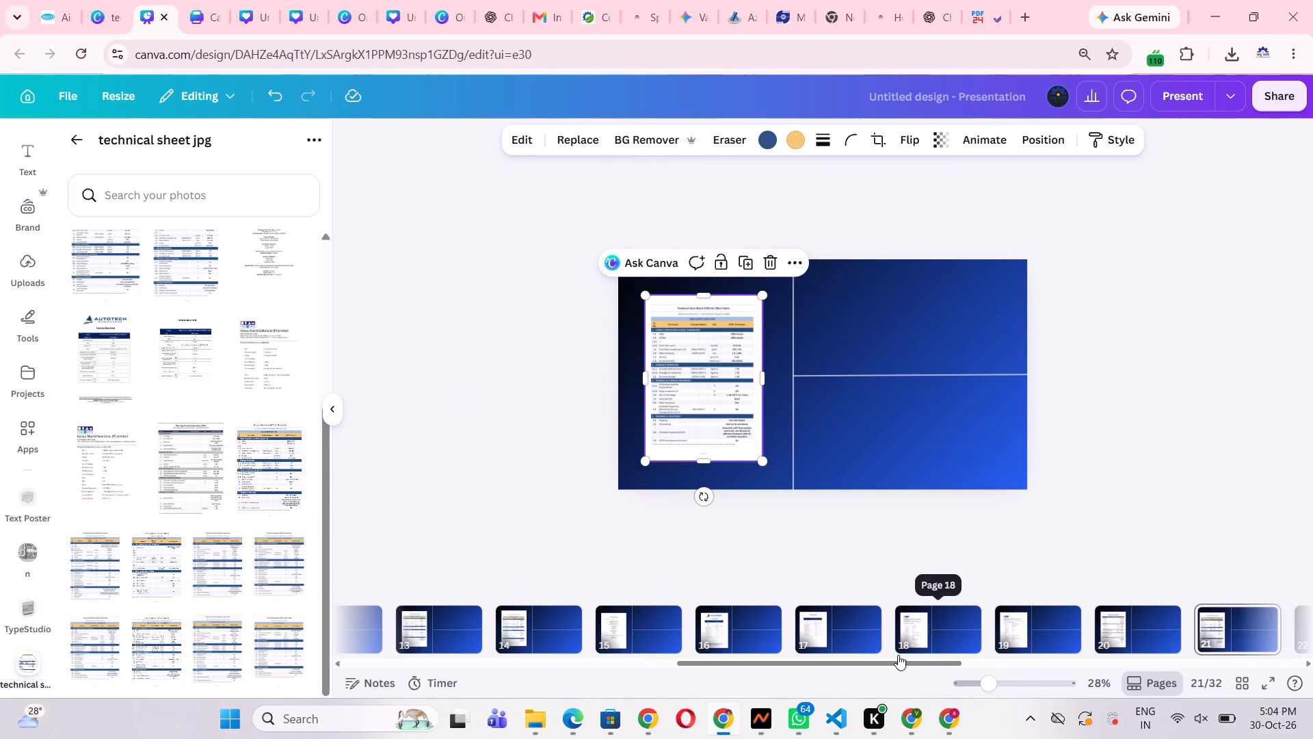
# Place the first two technical sheets from the seventh row of uploads in the tall left section of slides 22 and 23, one per slide.
pyautogui.moveTo(892, 659); pyautogui.dragTo(1129, 656)
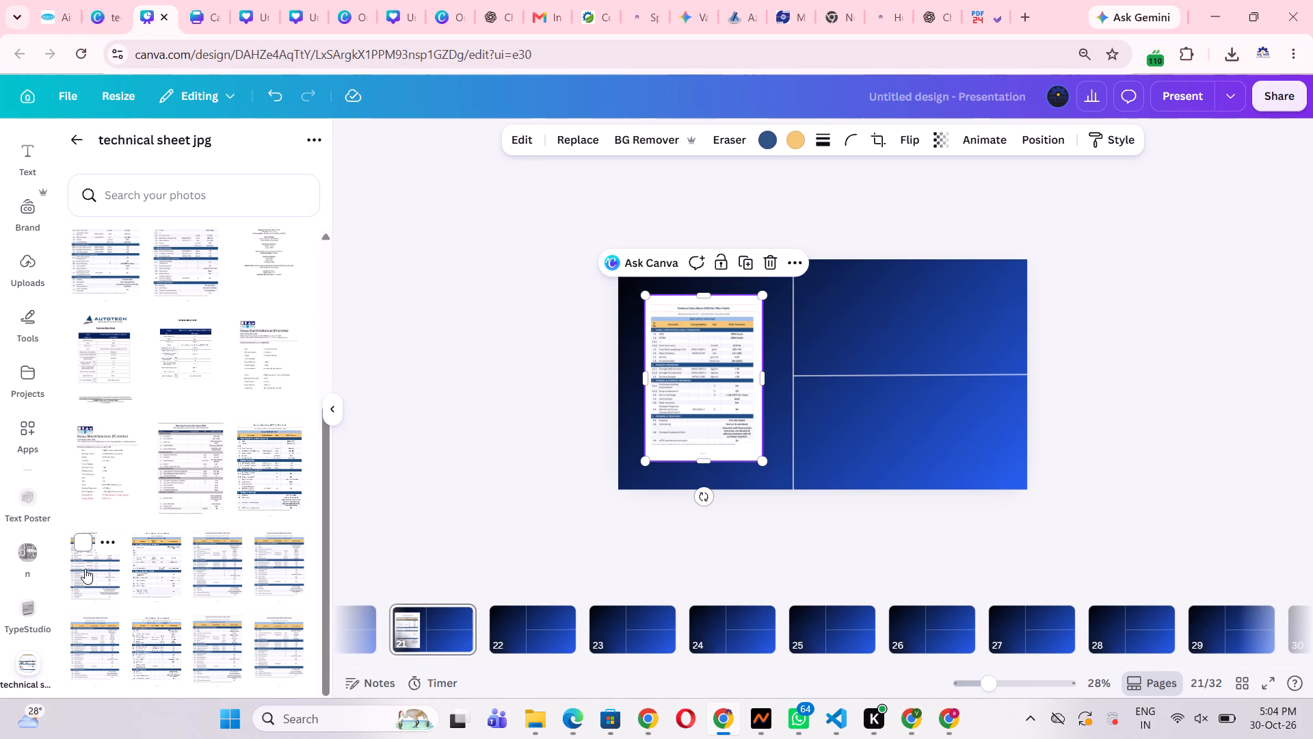
pyautogui.click(536, 641)
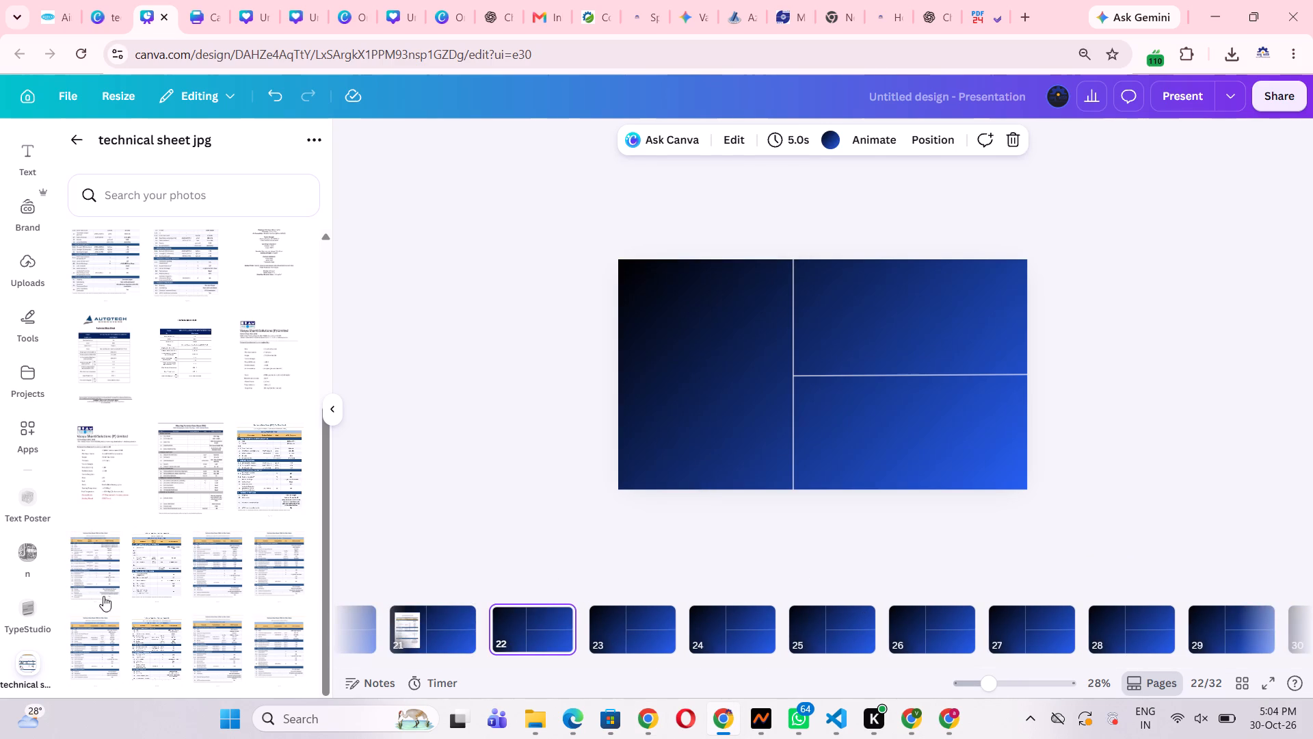
pyautogui.moveTo(87, 580); pyautogui.dragTo(671, 351)
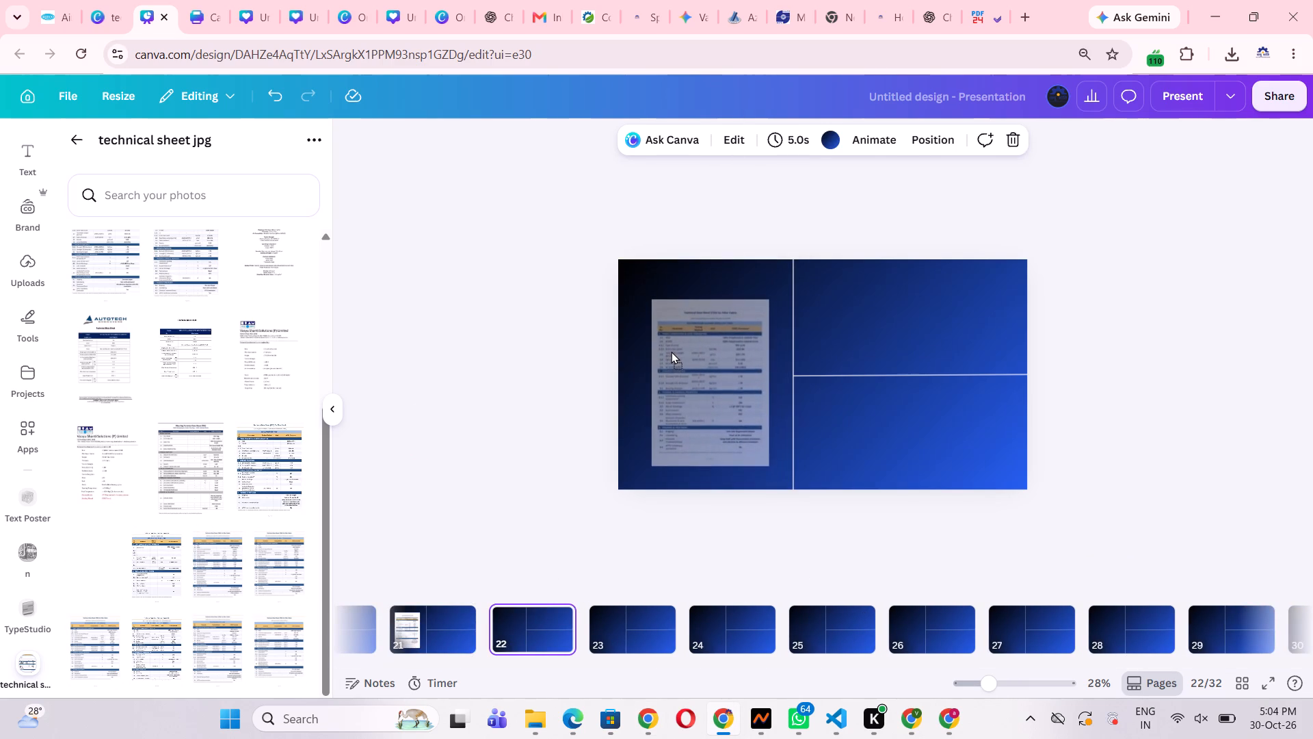
pyautogui.moveTo(671, 351); pyautogui.dragTo(667, 347)
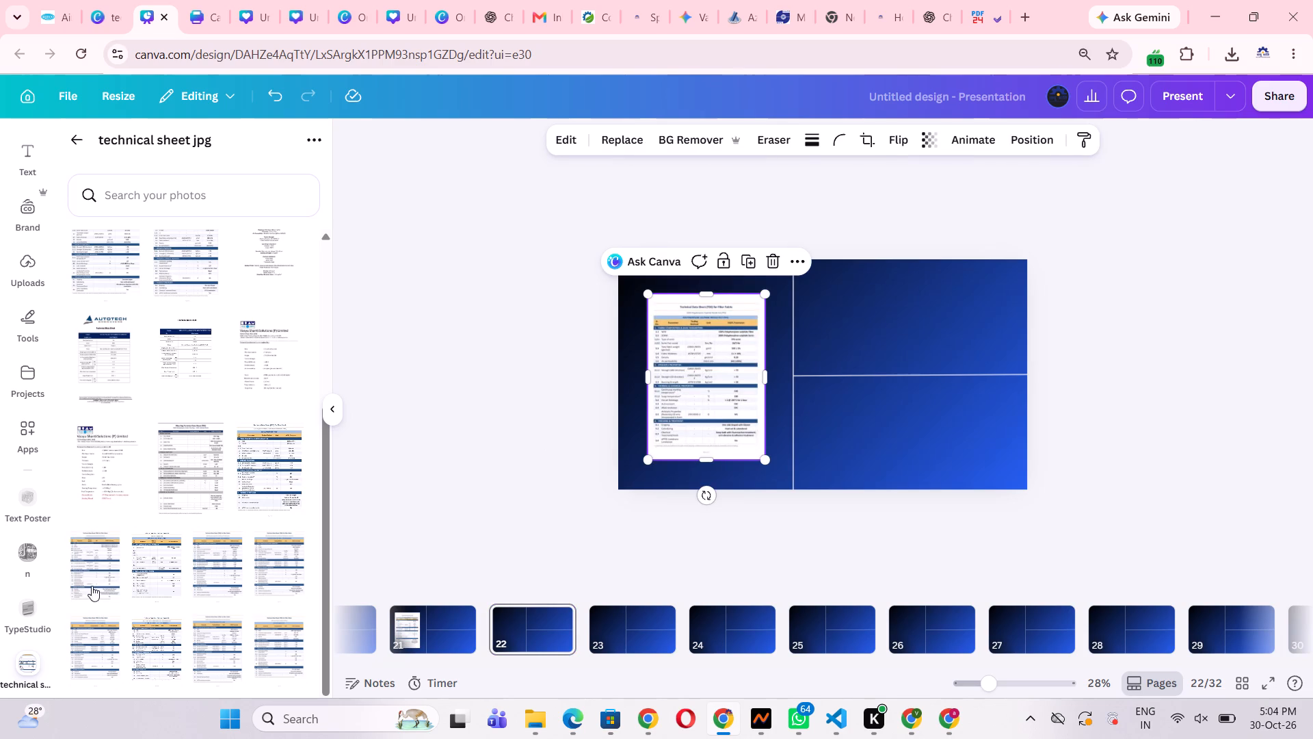
pyautogui.click(615, 634)
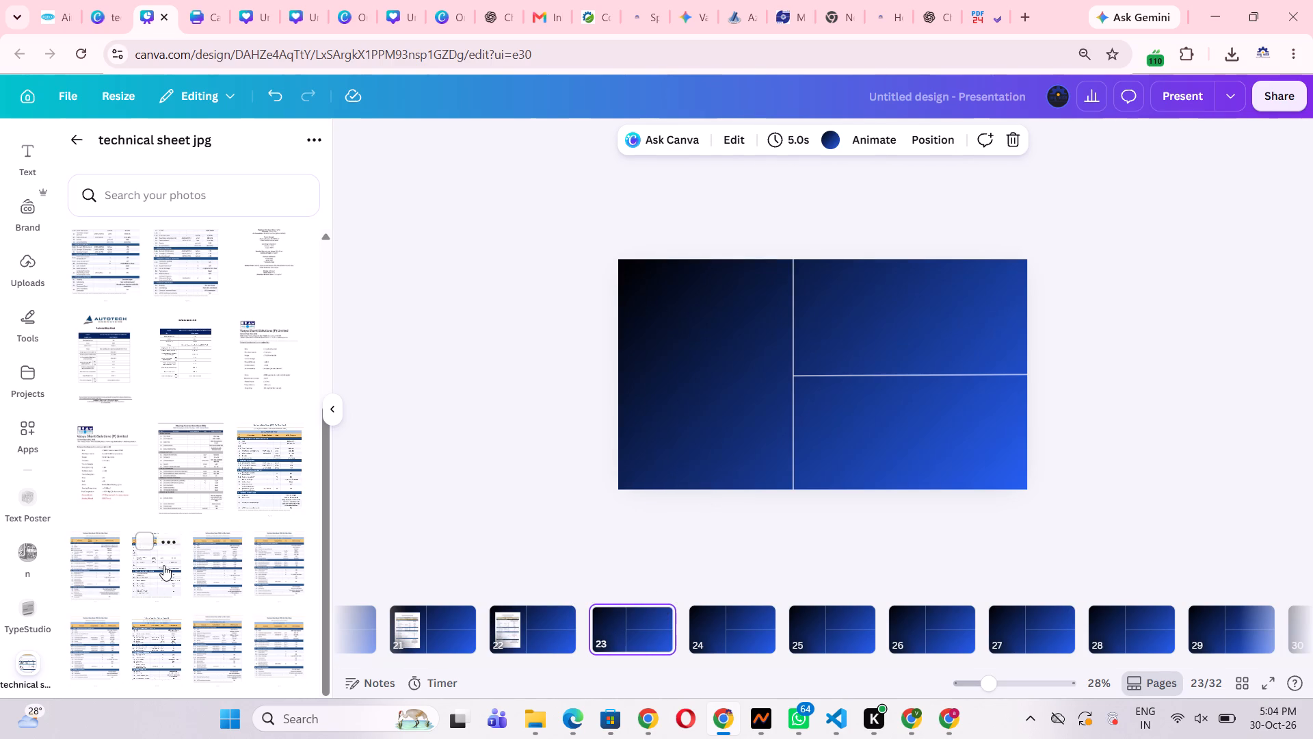
pyautogui.moveTo(162, 565); pyautogui.dragTo(683, 331)
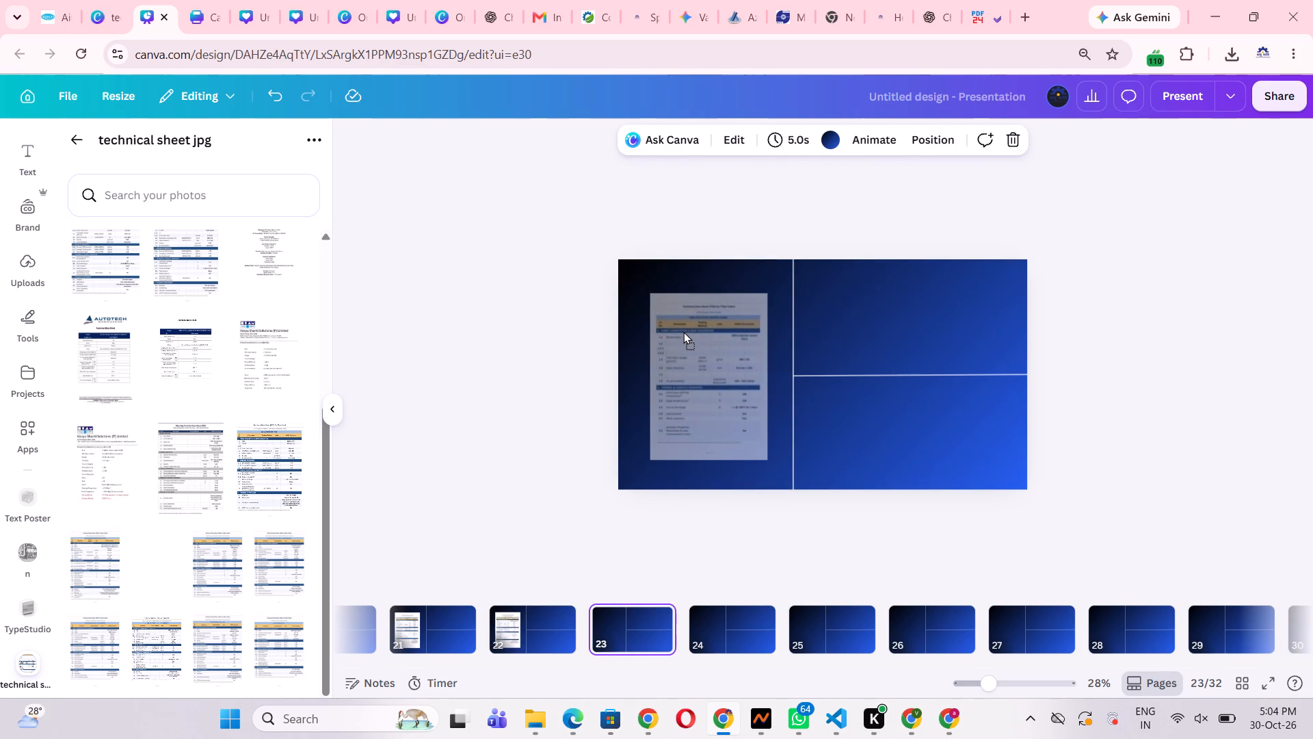
pyautogui.moveTo(683, 331); pyautogui.dragTo(681, 331)
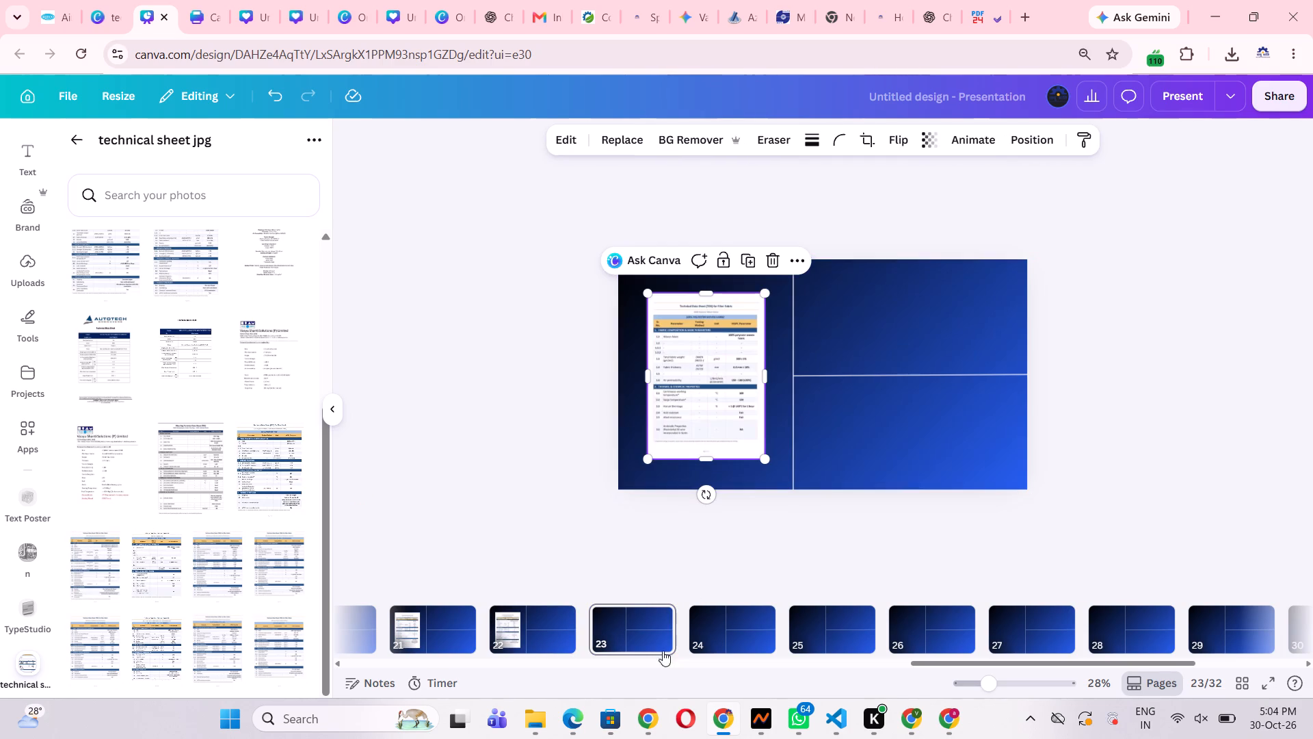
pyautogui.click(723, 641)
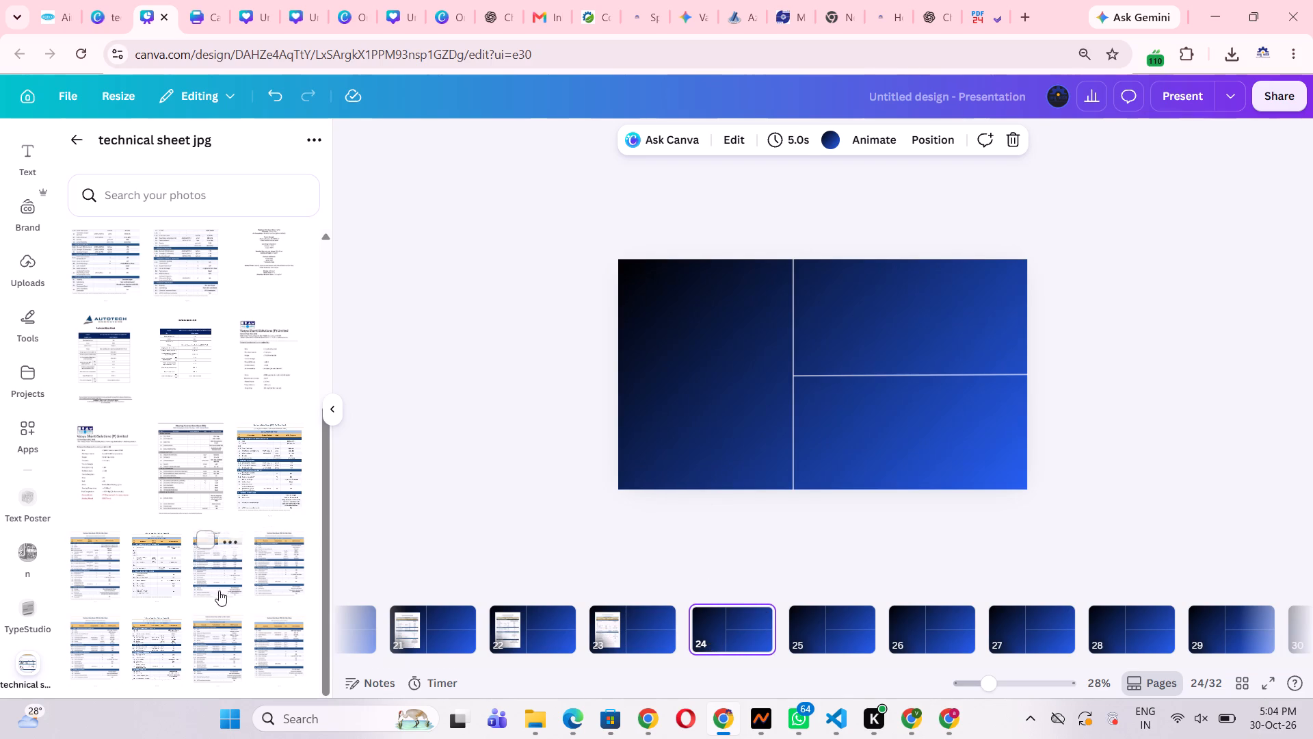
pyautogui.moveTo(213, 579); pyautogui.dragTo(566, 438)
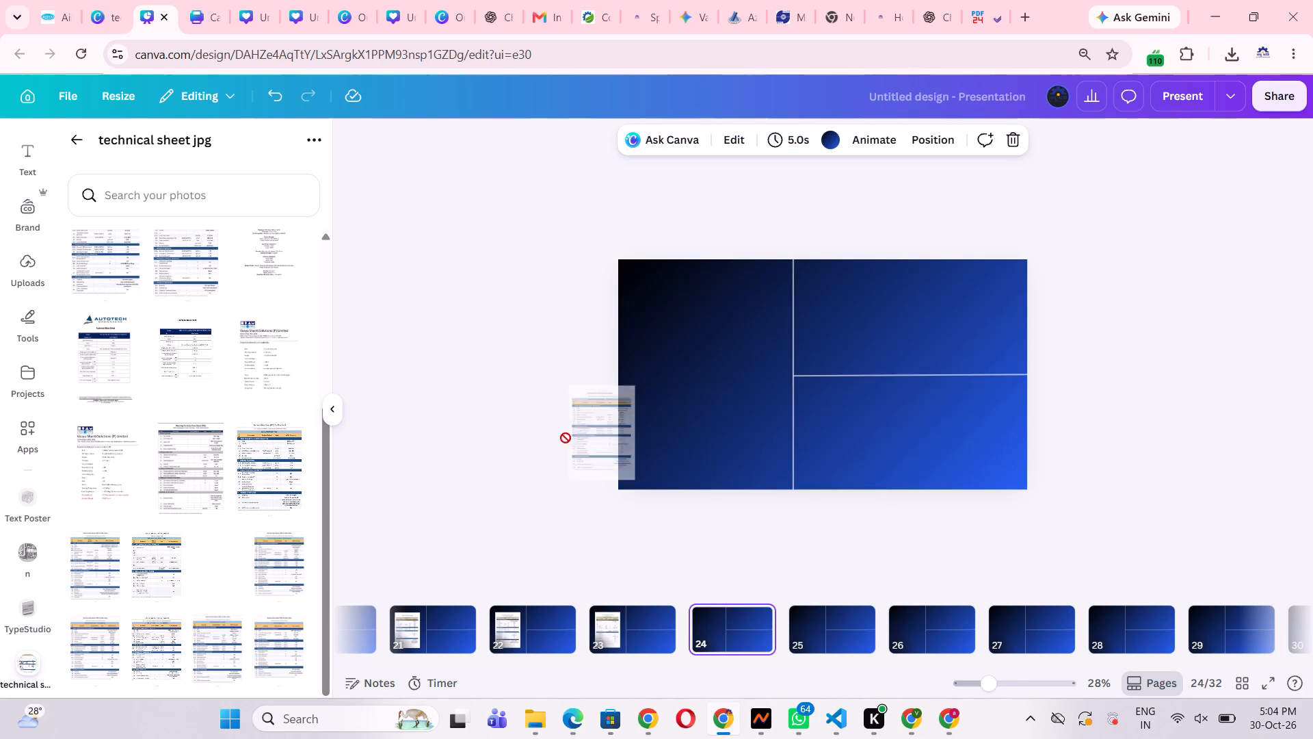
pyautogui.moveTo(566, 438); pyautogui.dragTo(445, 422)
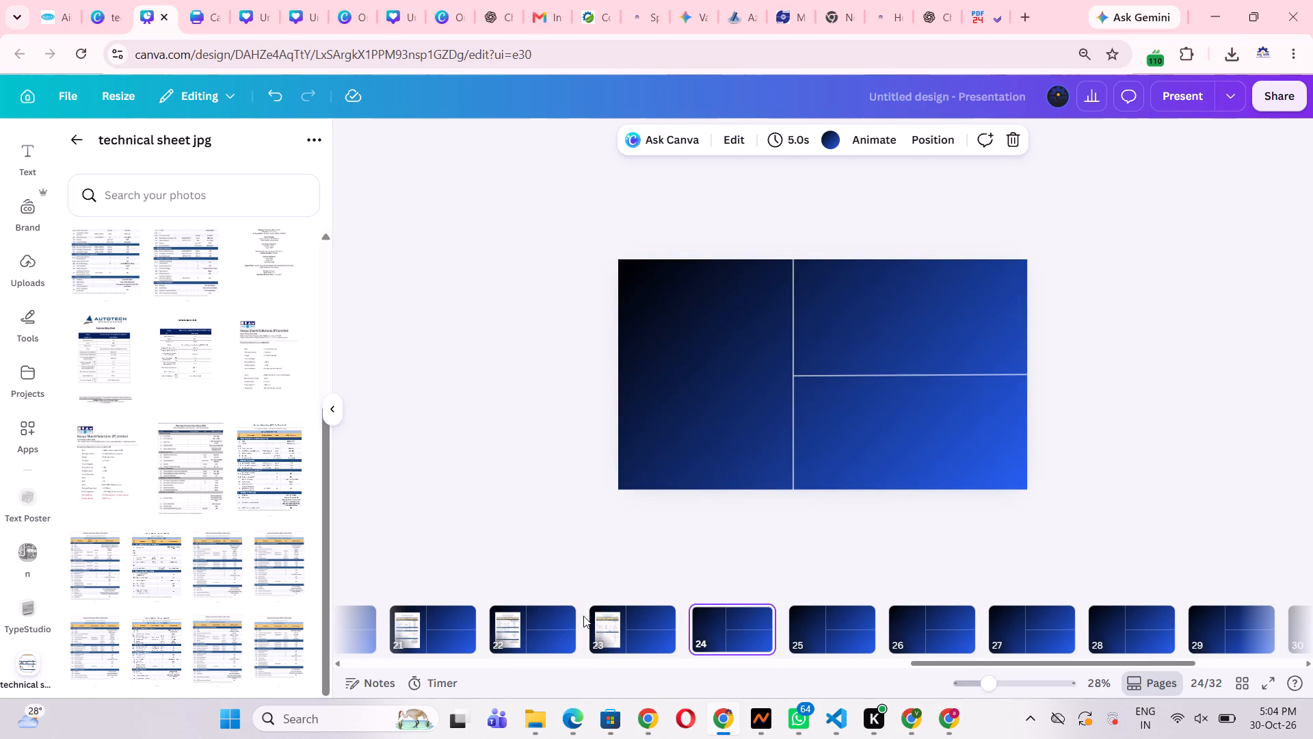
# Place the third and fourth technical sheets from the seventh row of uploads in the tall left section of slides 24 and 25, one per slide.
pyautogui.scroll(16, 193, 554)
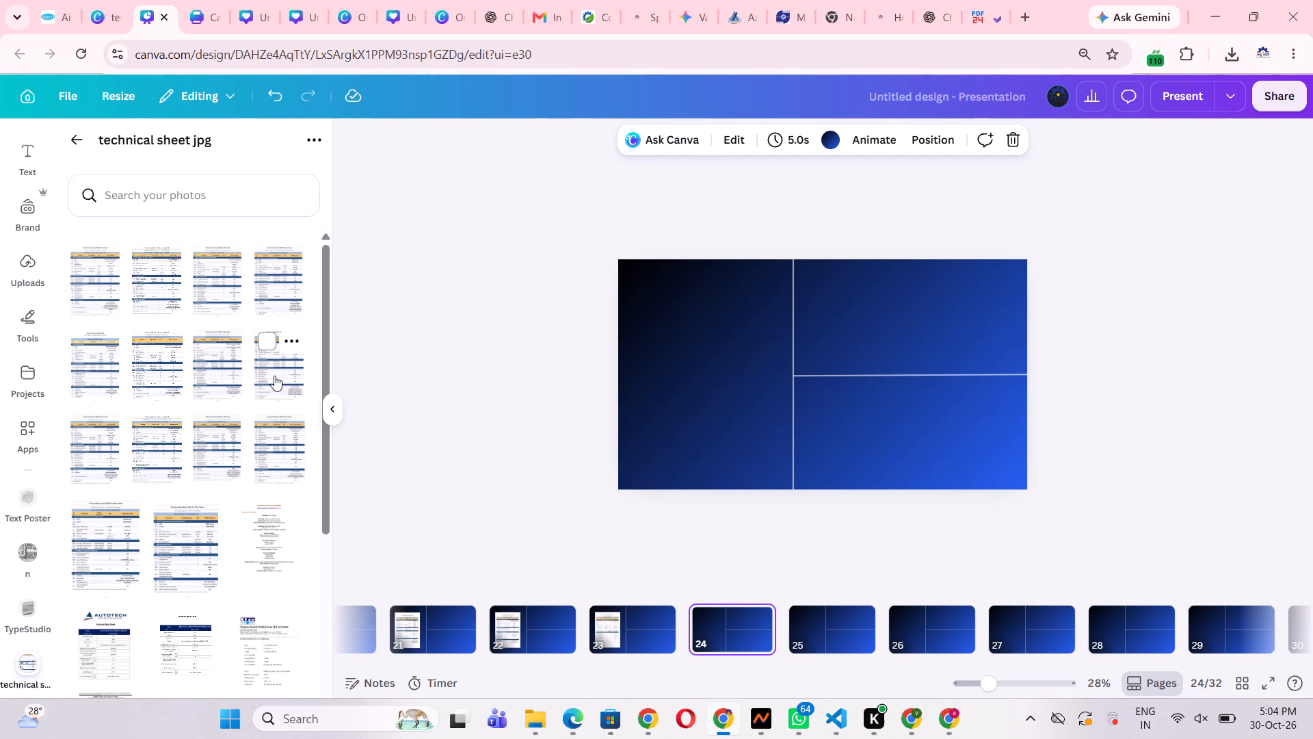
pyautogui.scroll(-1, 283, 563)
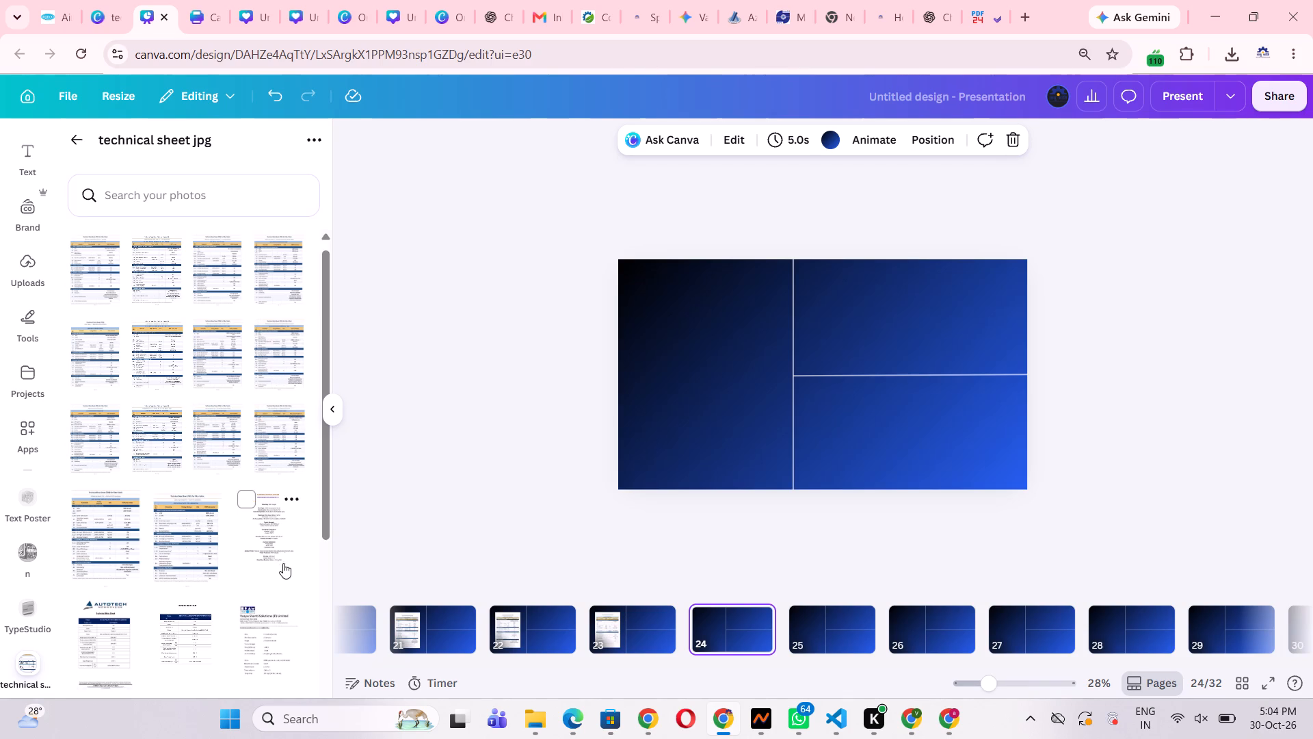
pyautogui.scroll(-2, 266, 571)
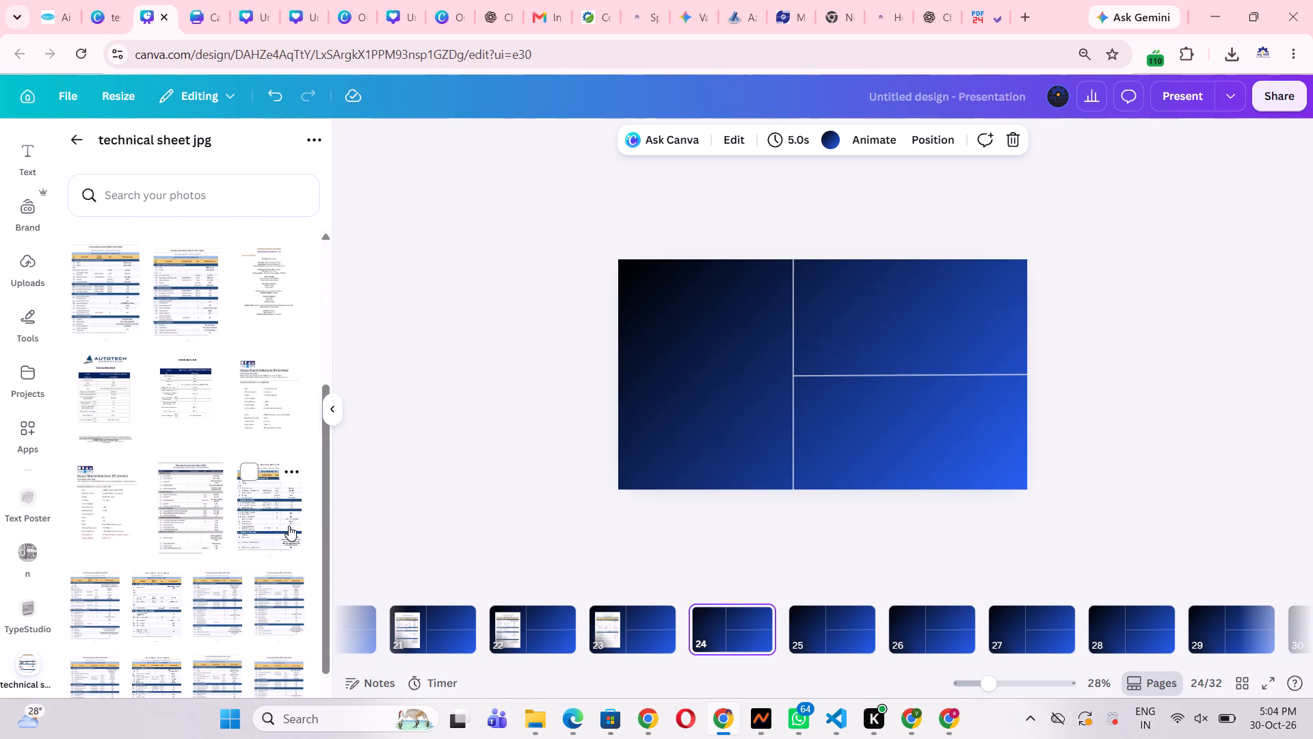
pyautogui.scroll(-2, 289, 526)
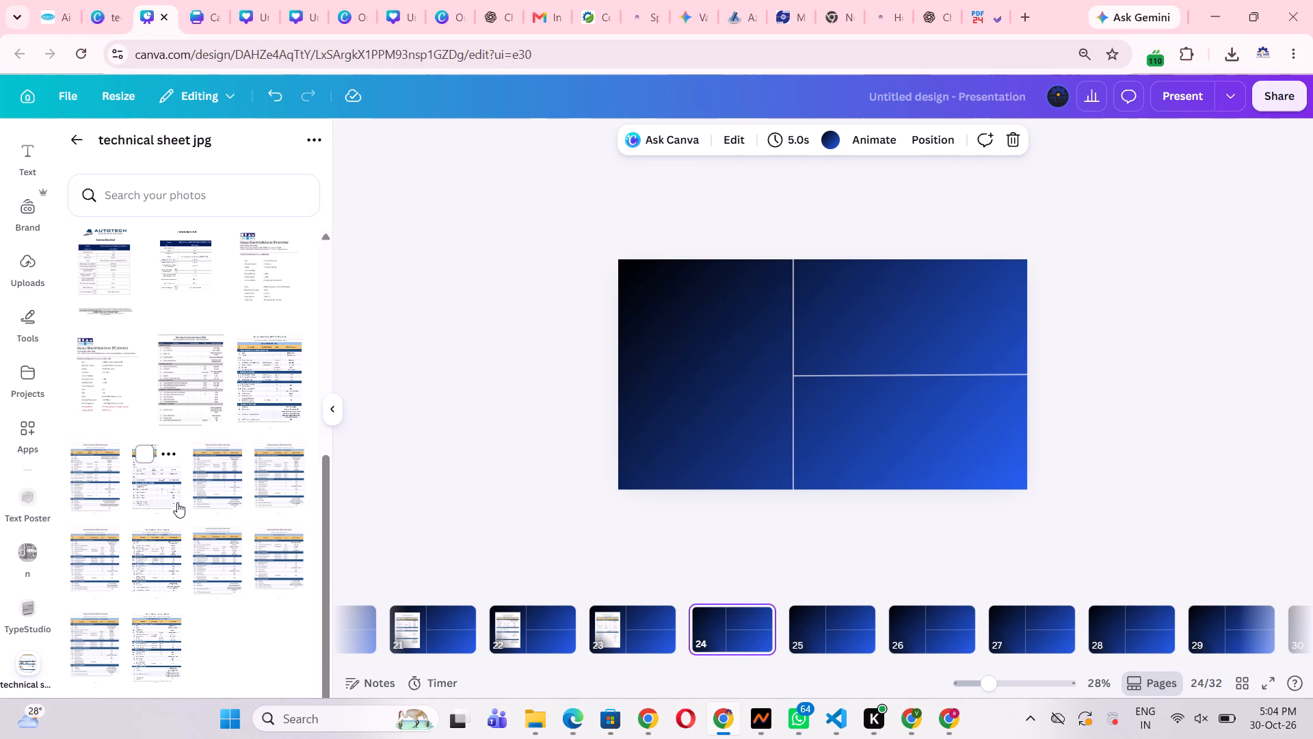
pyautogui.click(625, 639)
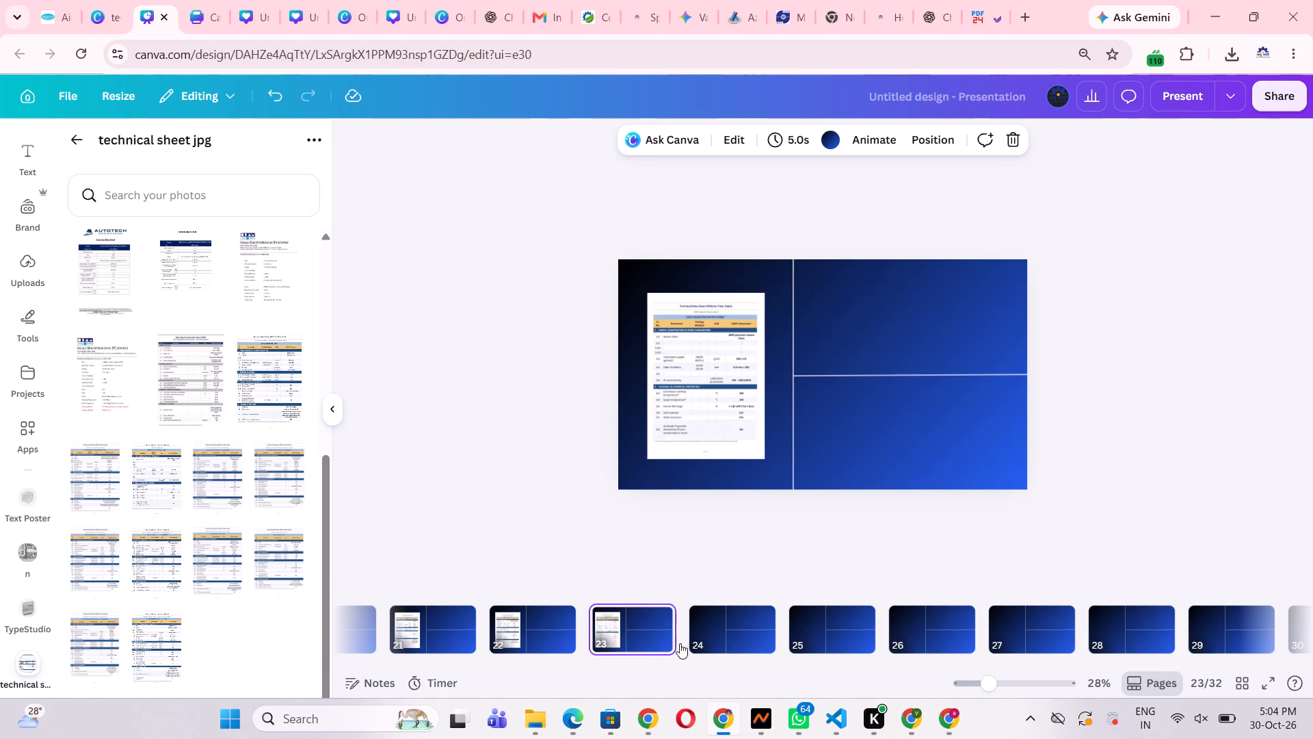
pyautogui.click(739, 649)
pyautogui.moveTo(210, 482); pyautogui.dragTo(695, 346)
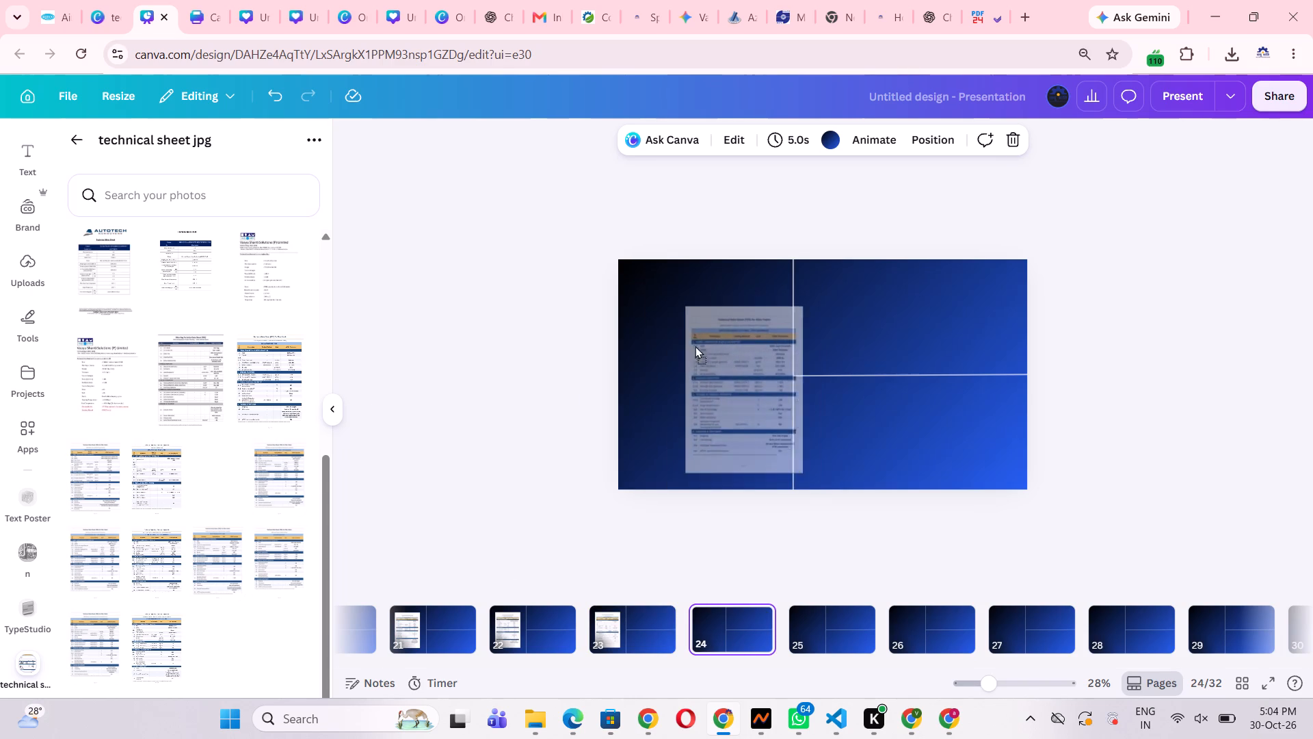
pyautogui.moveTo(695, 346); pyautogui.dragTo(669, 340)
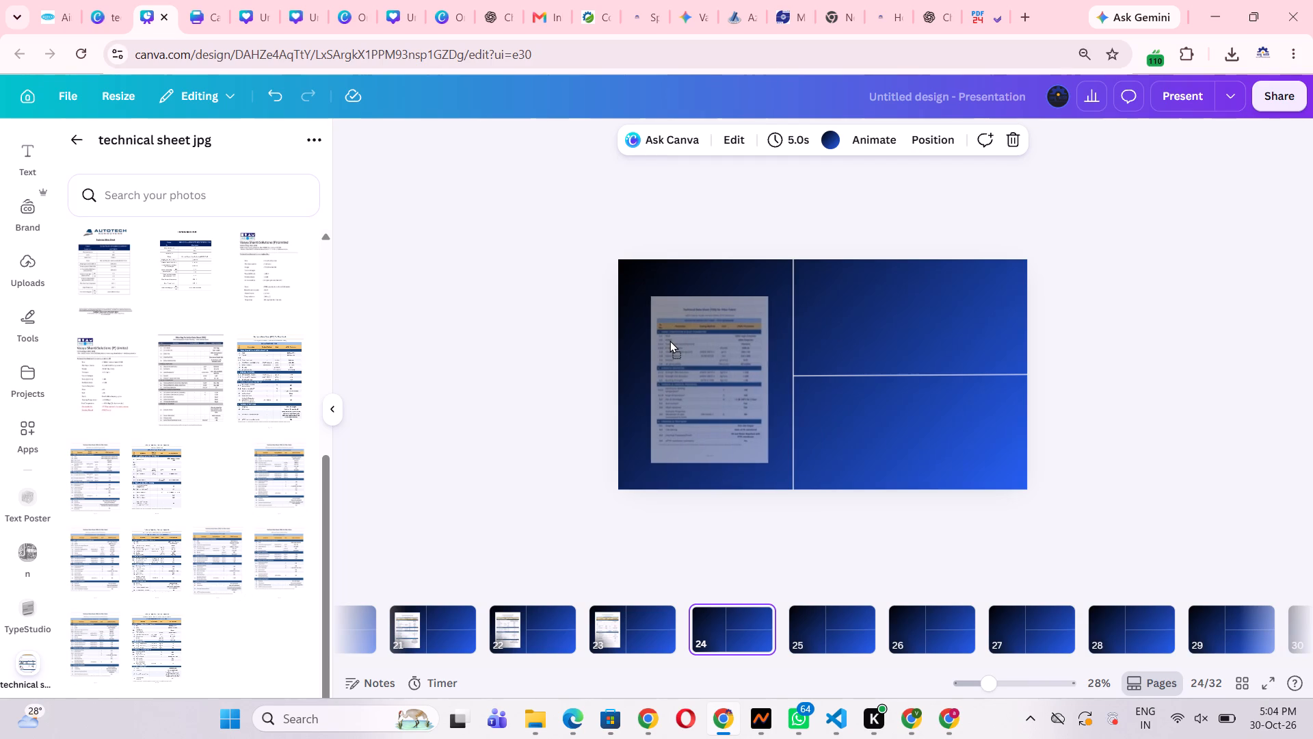
pyautogui.moveTo(669, 340); pyautogui.dragTo(668, 334)
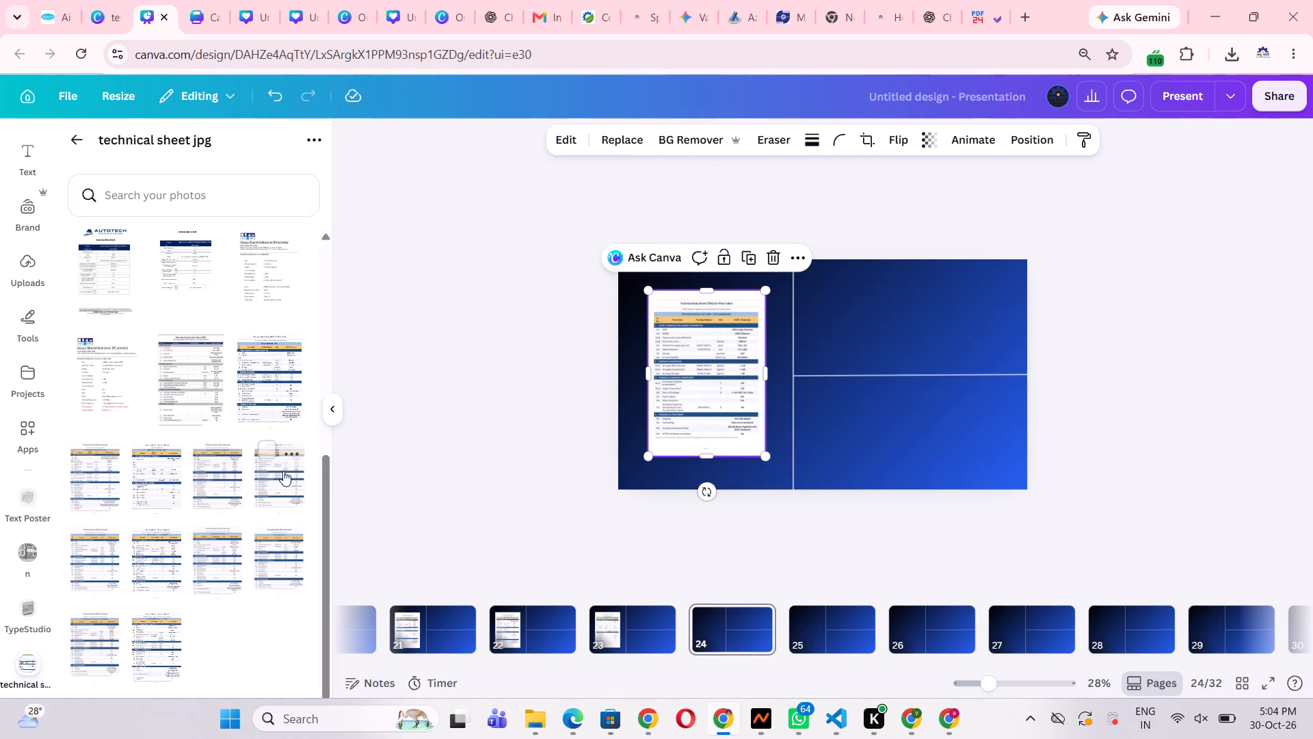
pyautogui.moveTo(278, 475); pyautogui.dragTo(278, 466)
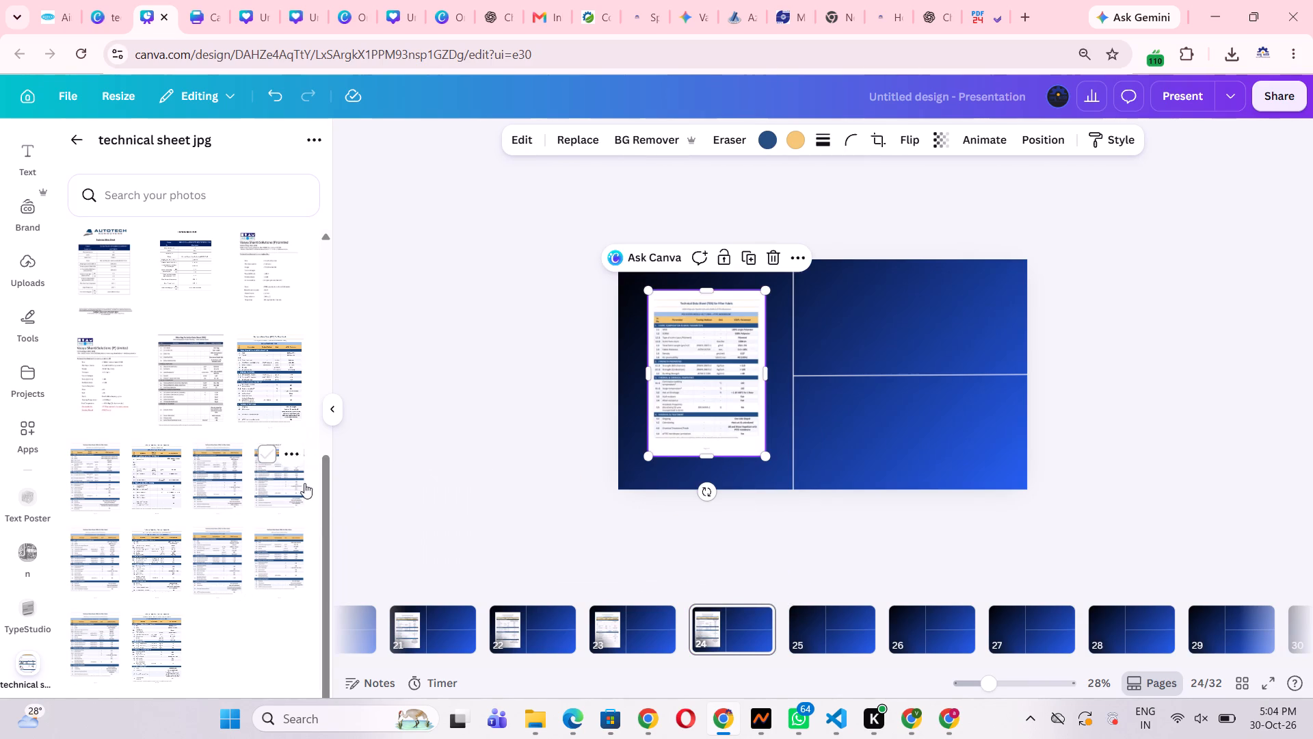
pyautogui.click(851, 625)
pyautogui.moveTo(269, 477); pyautogui.dragTo(608, 386)
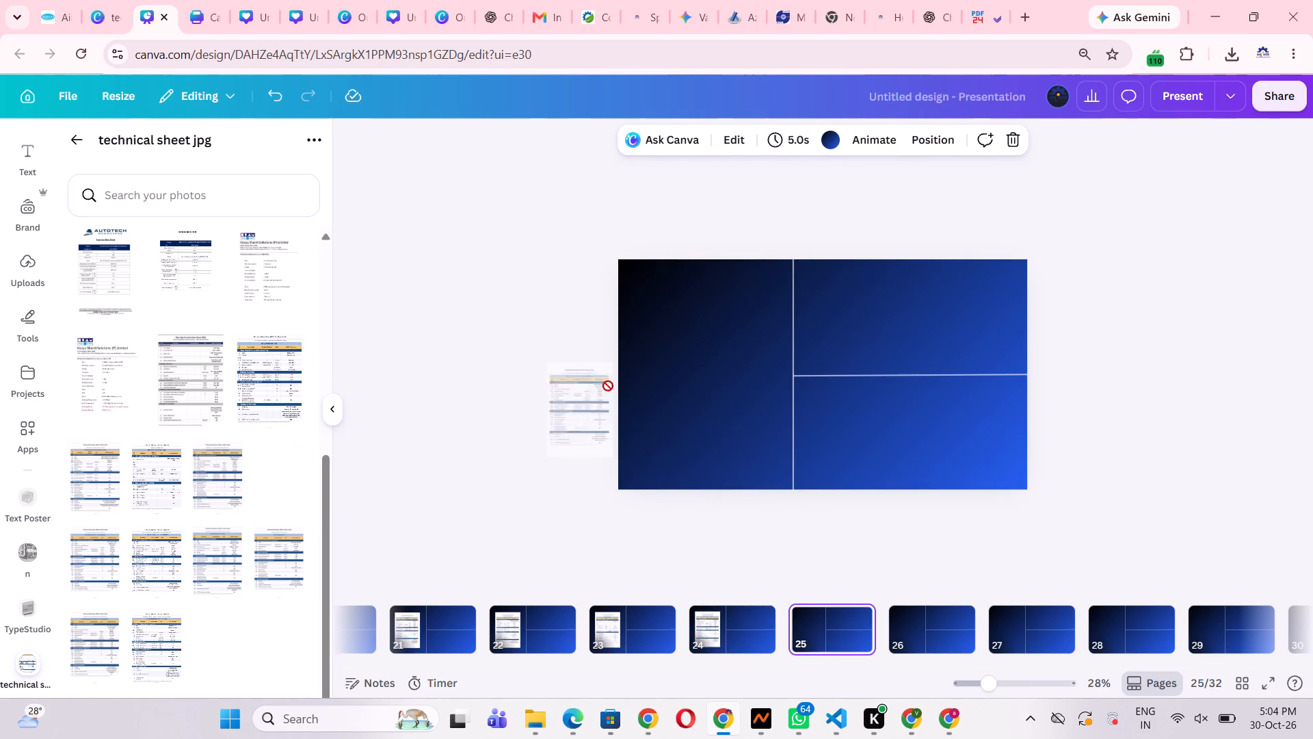
pyautogui.moveTo(608, 386); pyautogui.dragTo(667, 333)
pyautogui.click(1199, 434)
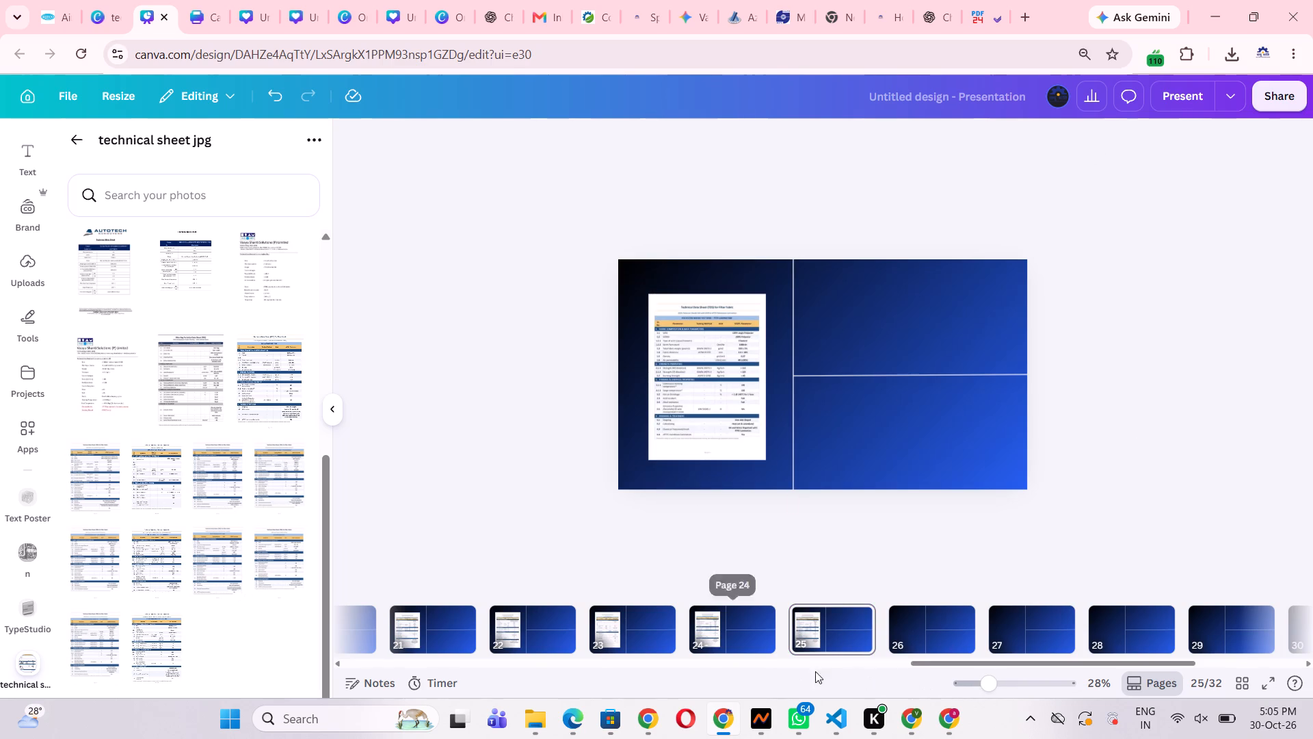
# Place the first two technical sheets from the eighth row of uploads in the tall left section of slides 26 and 27, one per slide.
pyautogui.moveTo(950, 660); pyautogui.dragTo(1094, 643)
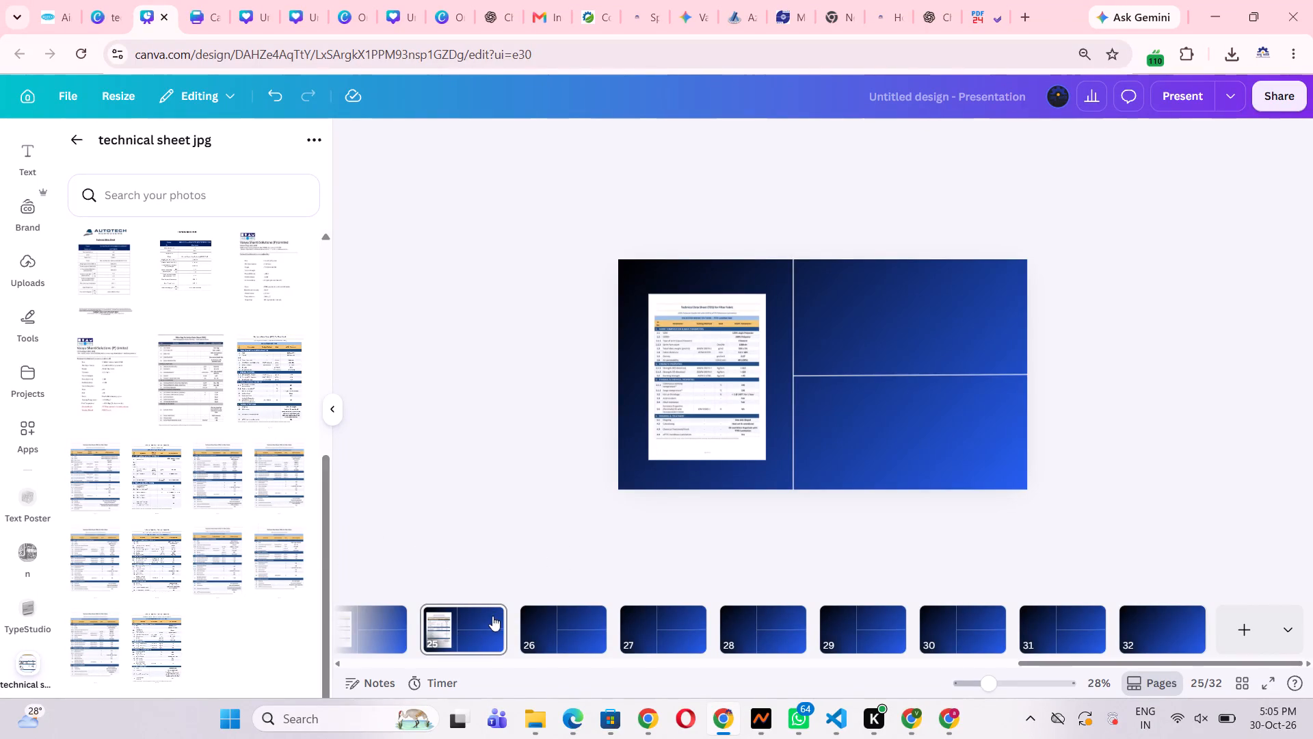
pyautogui.scroll(13, 293, 522)
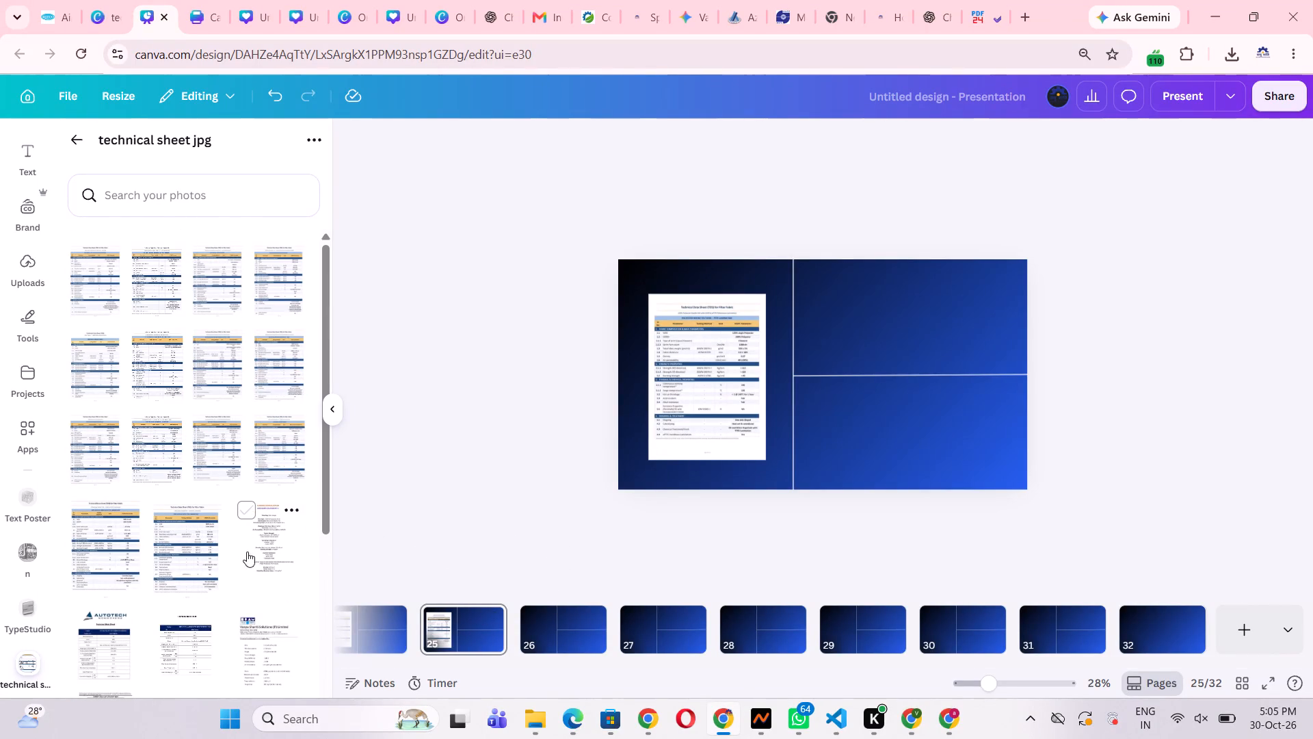
pyautogui.scroll(-3, 251, 562)
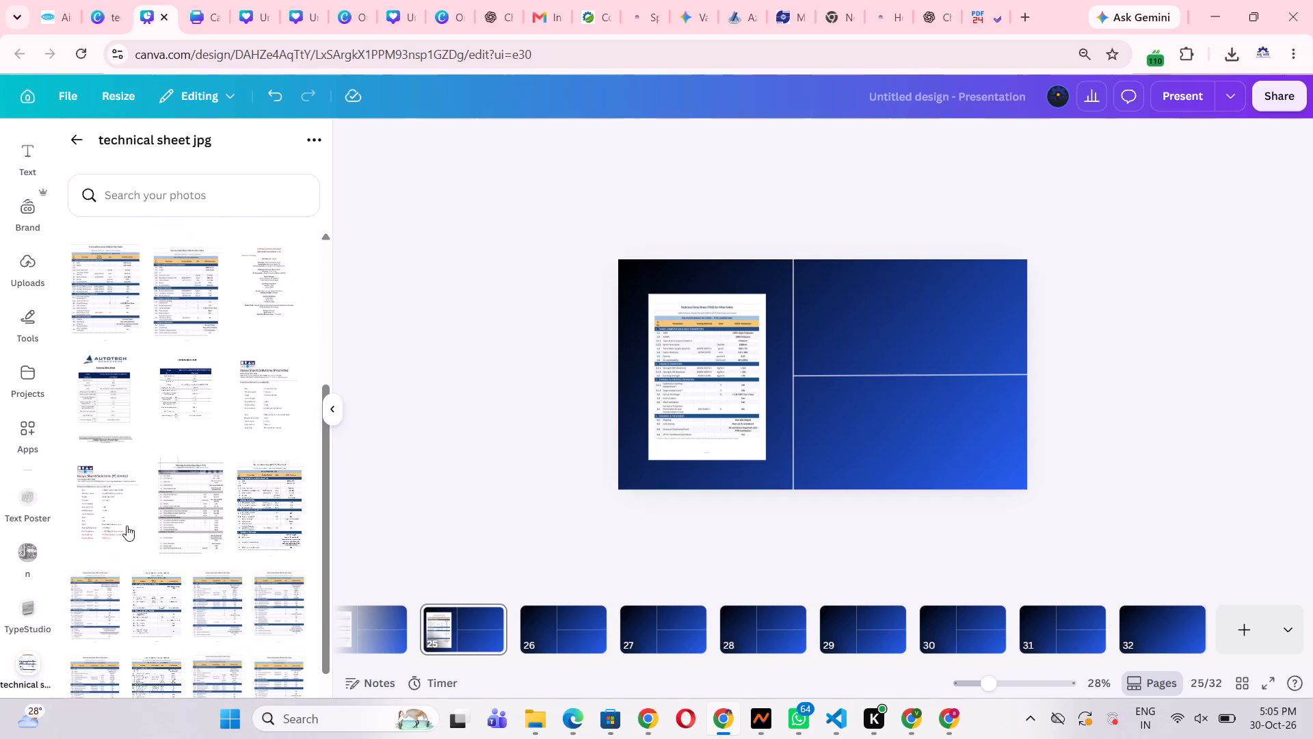
pyautogui.scroll(-1, 265, 522)
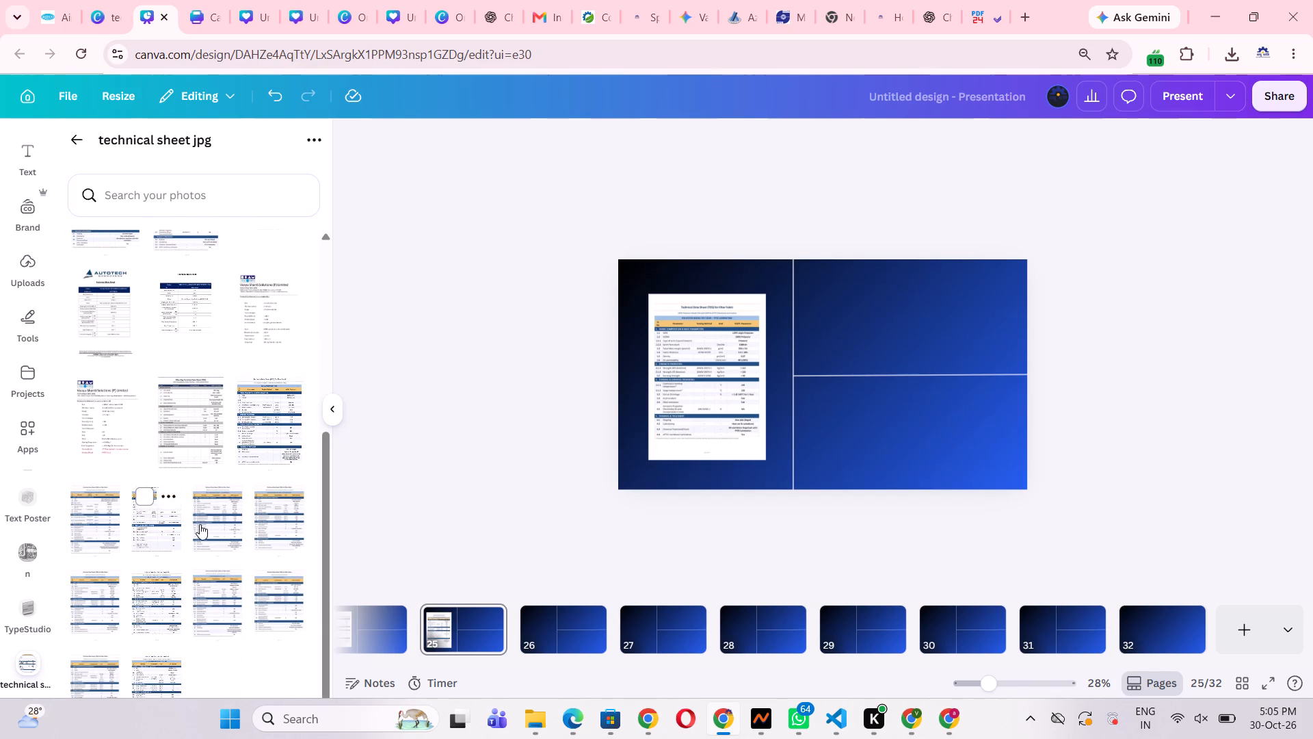
pyautogui.scroll(-1, 298, 524)
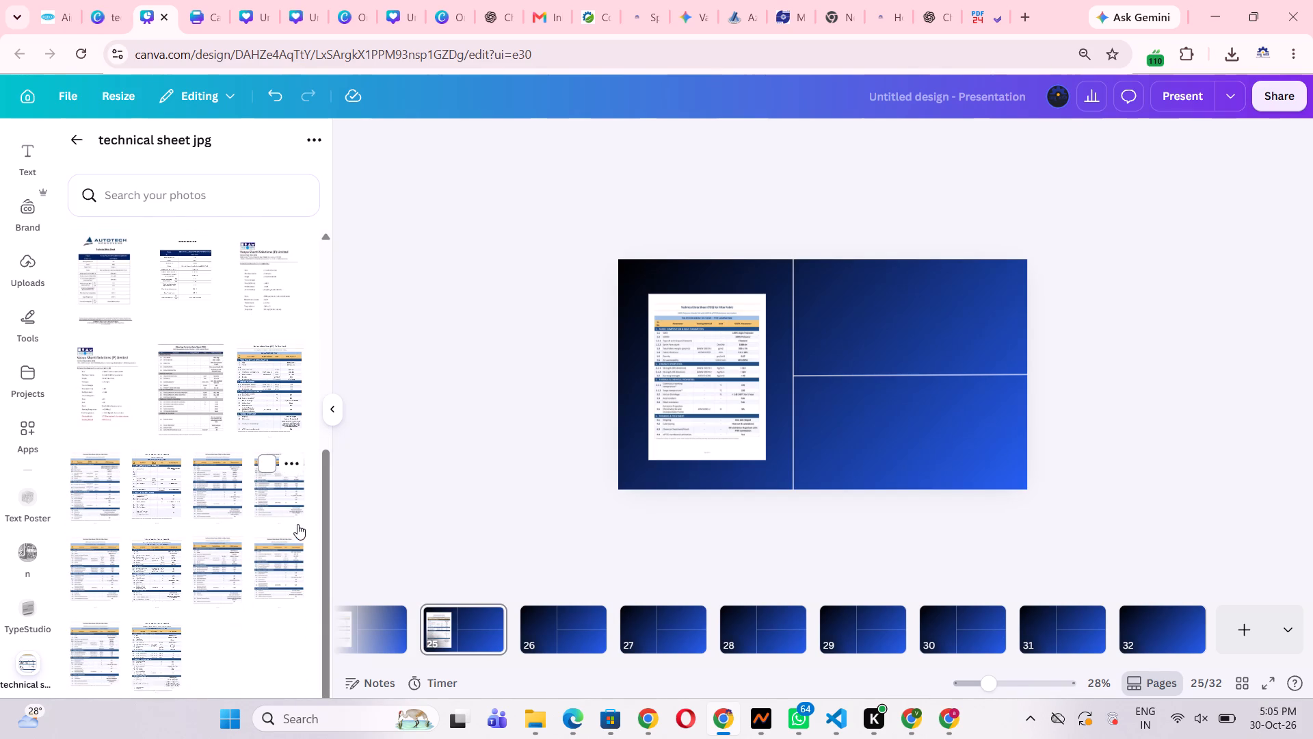
pyautogui.moveTo(100, 560); pyautogui.dragTo(688, 458)
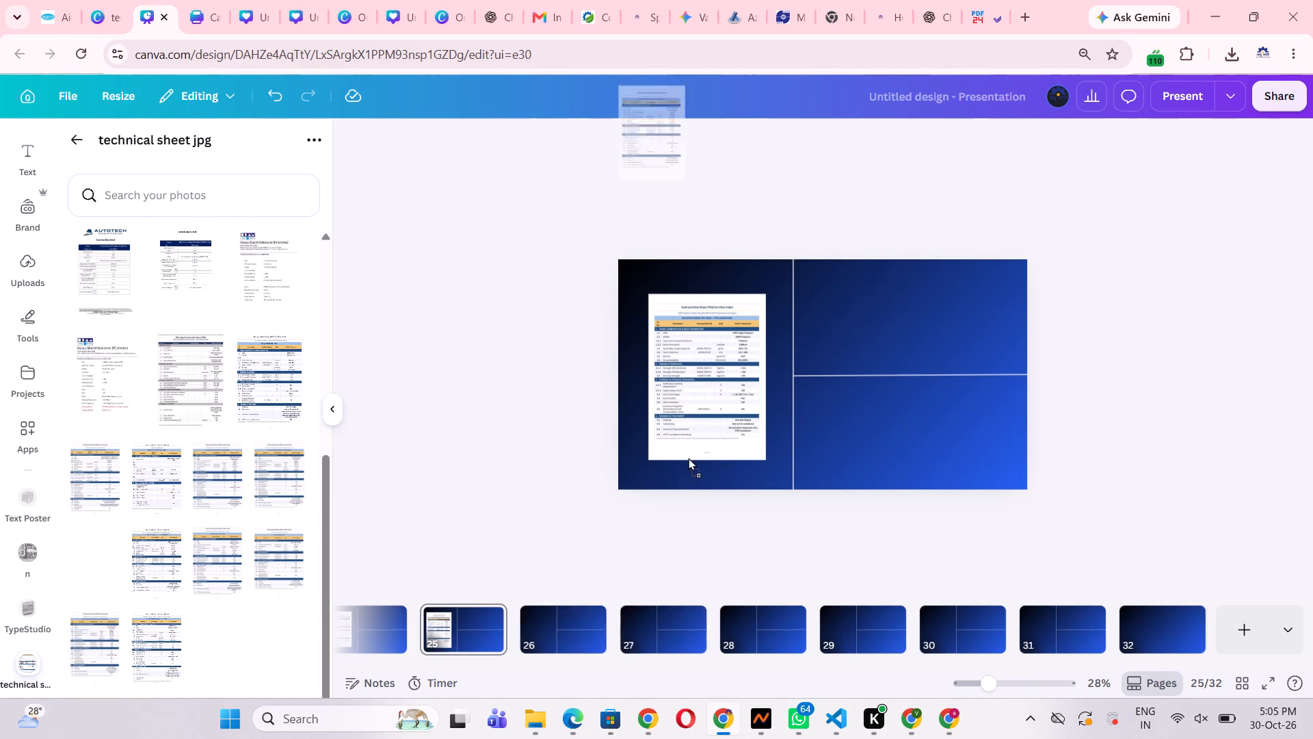
pyautogui.moveTo(688, 458); pyautogui.dragTo(83, 555)
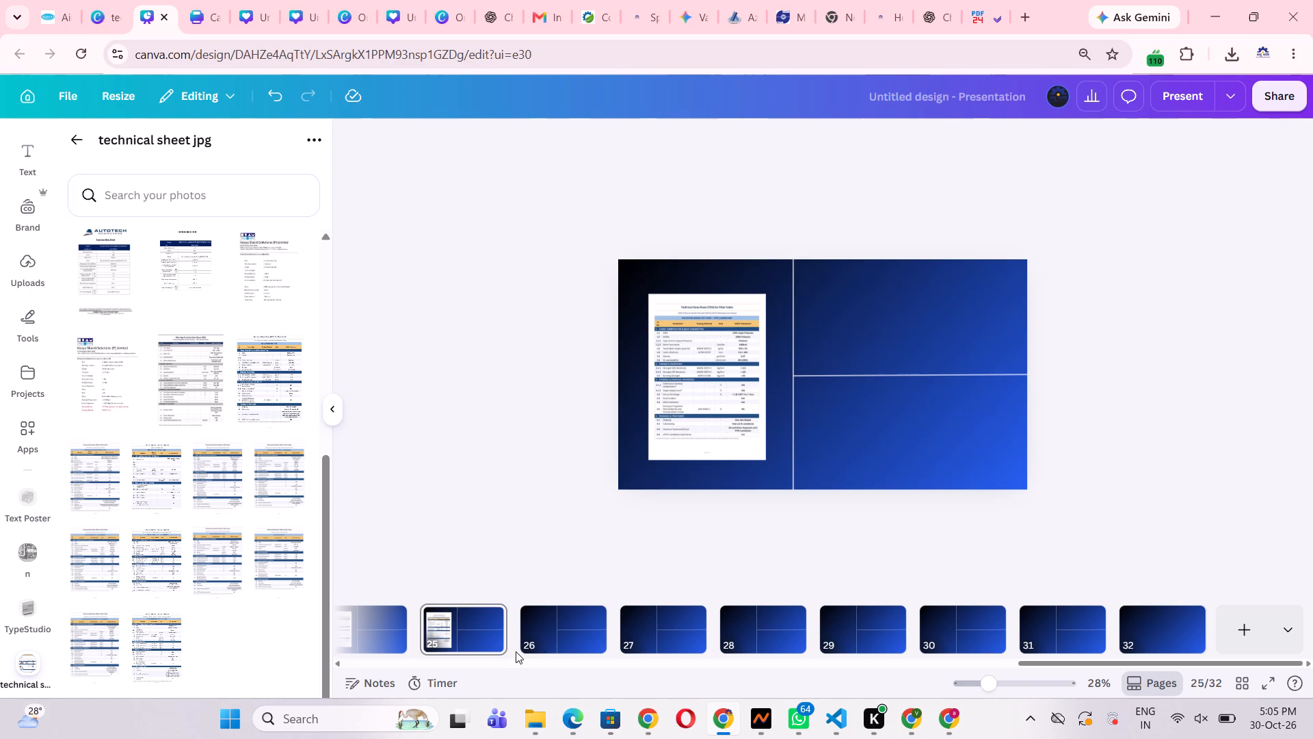
pyautogui.click(543, 645)
pyautogui.moveTo(111, 554); pyautogui.dragTo(674, 335)
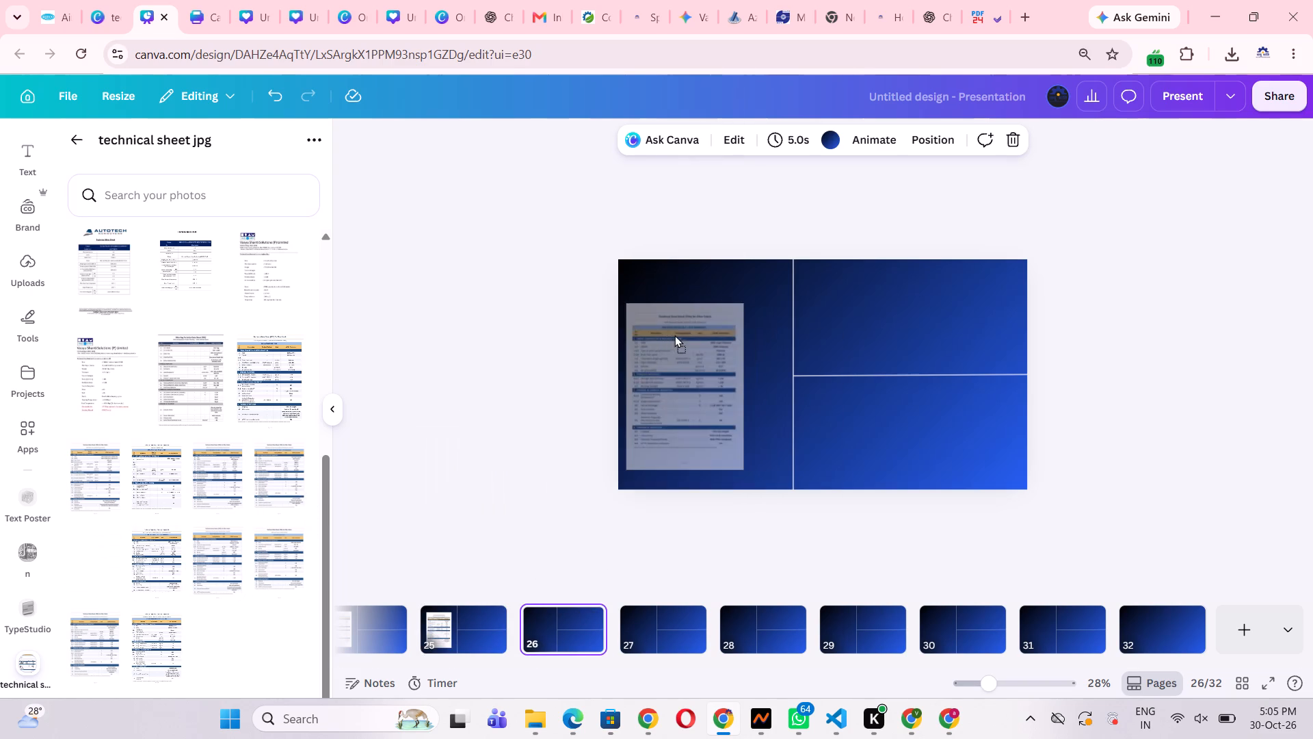
pyautogui.moveTo(674, 335); pyautogui.dragTo(690, 323)
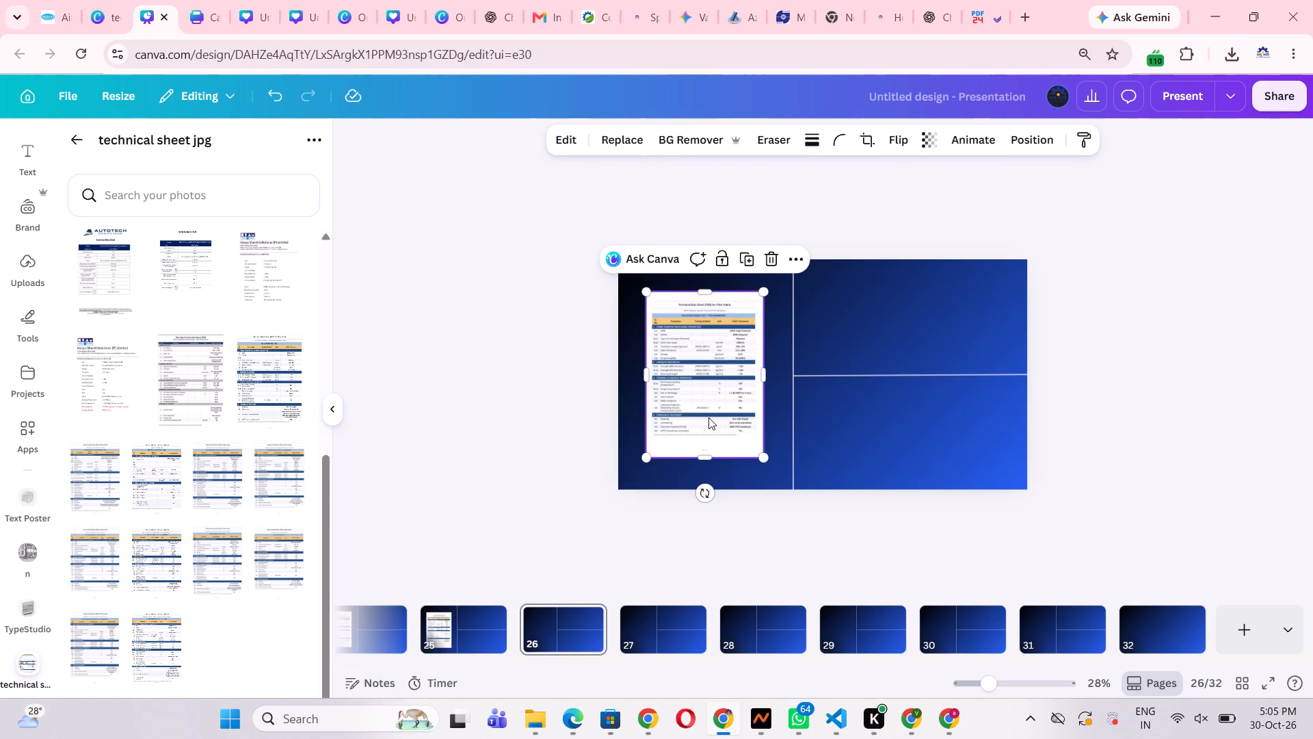
pyautogui.click(671, 632)
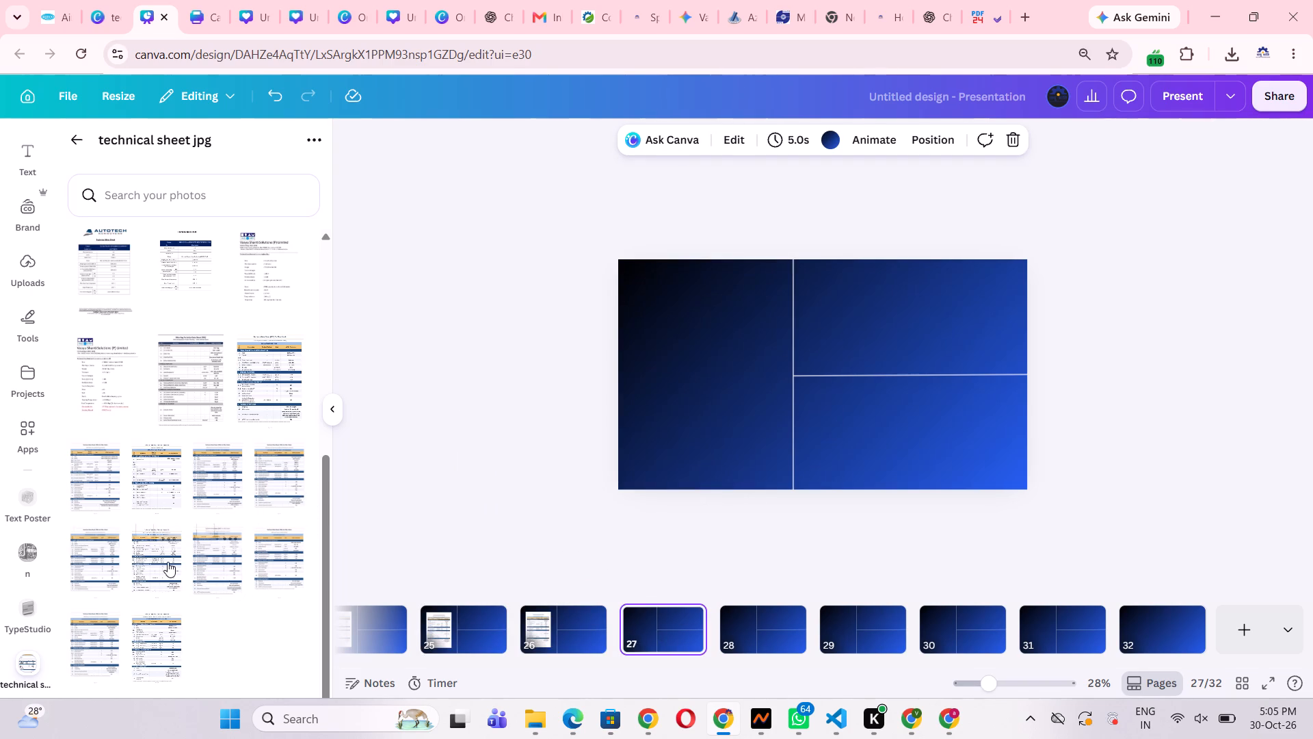
pyautogui.moveTo(164, 562); pyautogui.dragTo(685, 330)
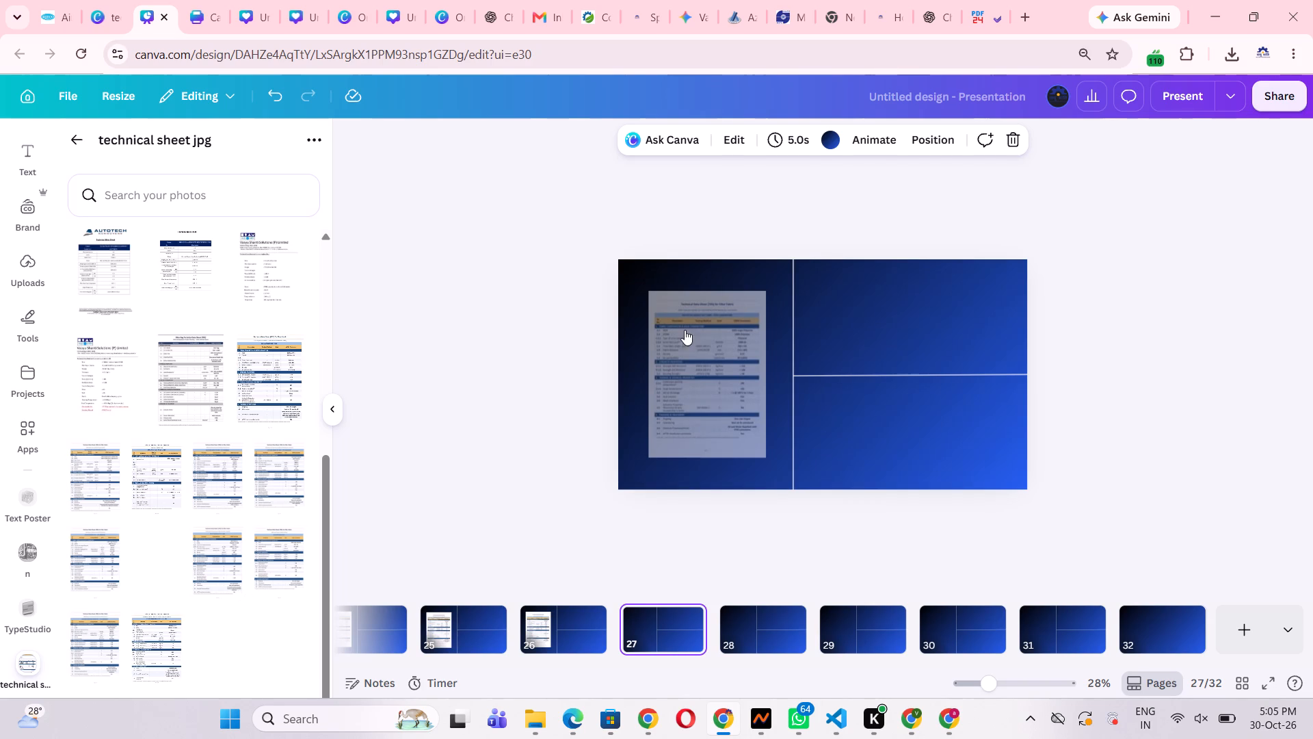
# Place the third and fourth technical sheets from the eighth row of uploads in the tall left section of slides 28 and 29, one per slide.
pyautogui.click(755, 637)
pyautogui.moveTo(220, 563); pyautogui.dragTo(639, 374)
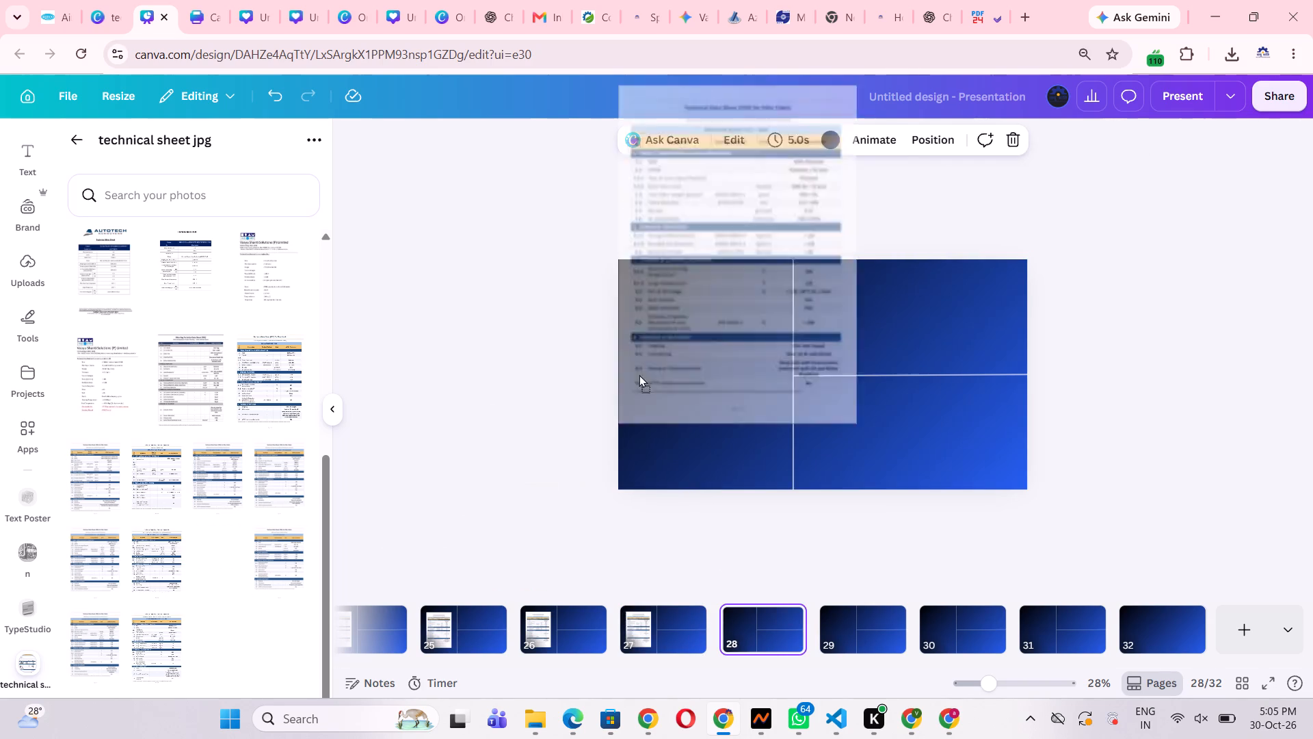
pyautogui.moveTo(639, 374); pyautogui.dragTo(672, 334)
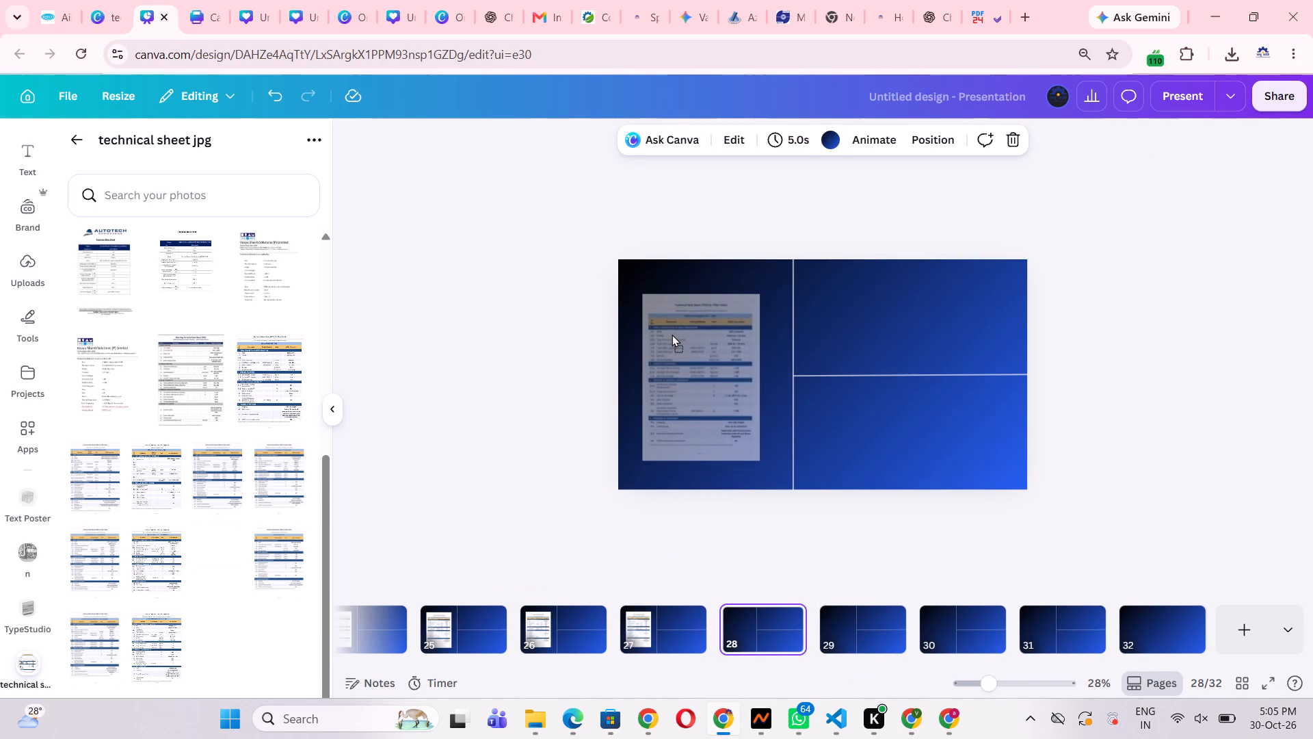
pyautogui.moveTo(672, 334); pyautogui.dragTo(676, 335)
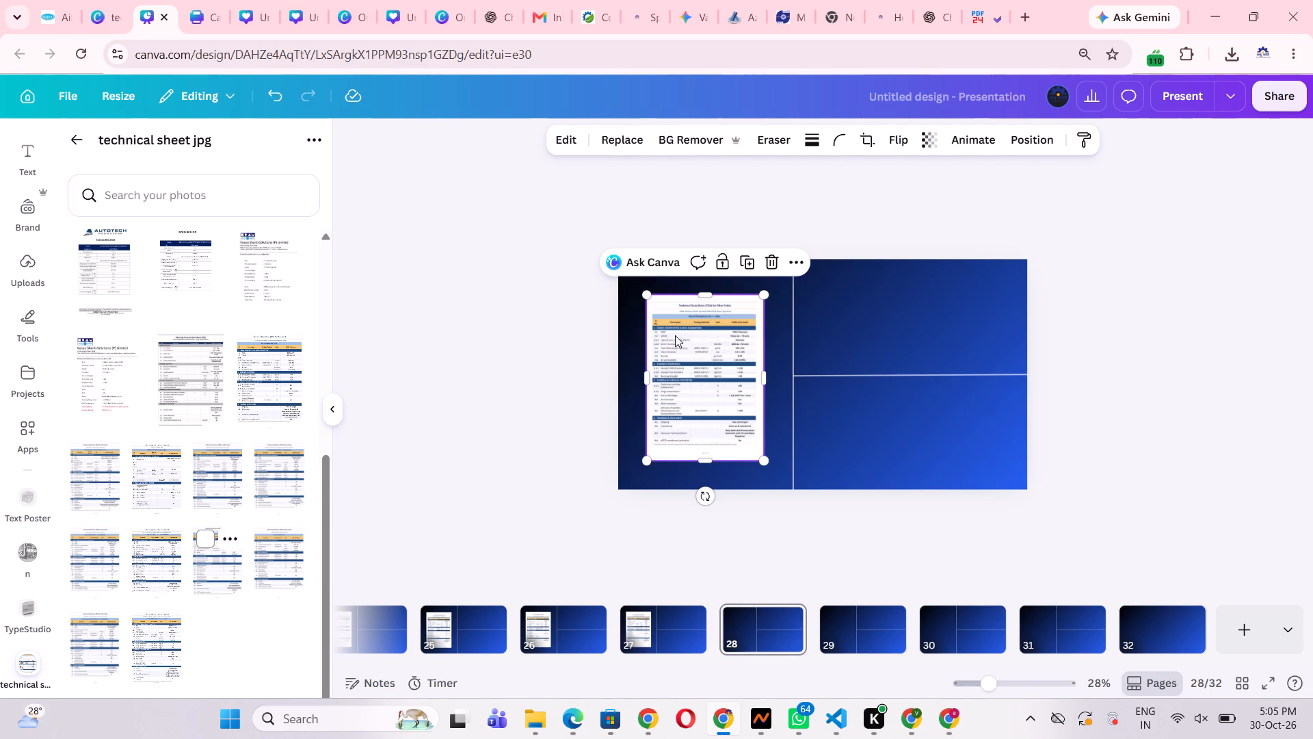
pyautogui.click(861, 623)
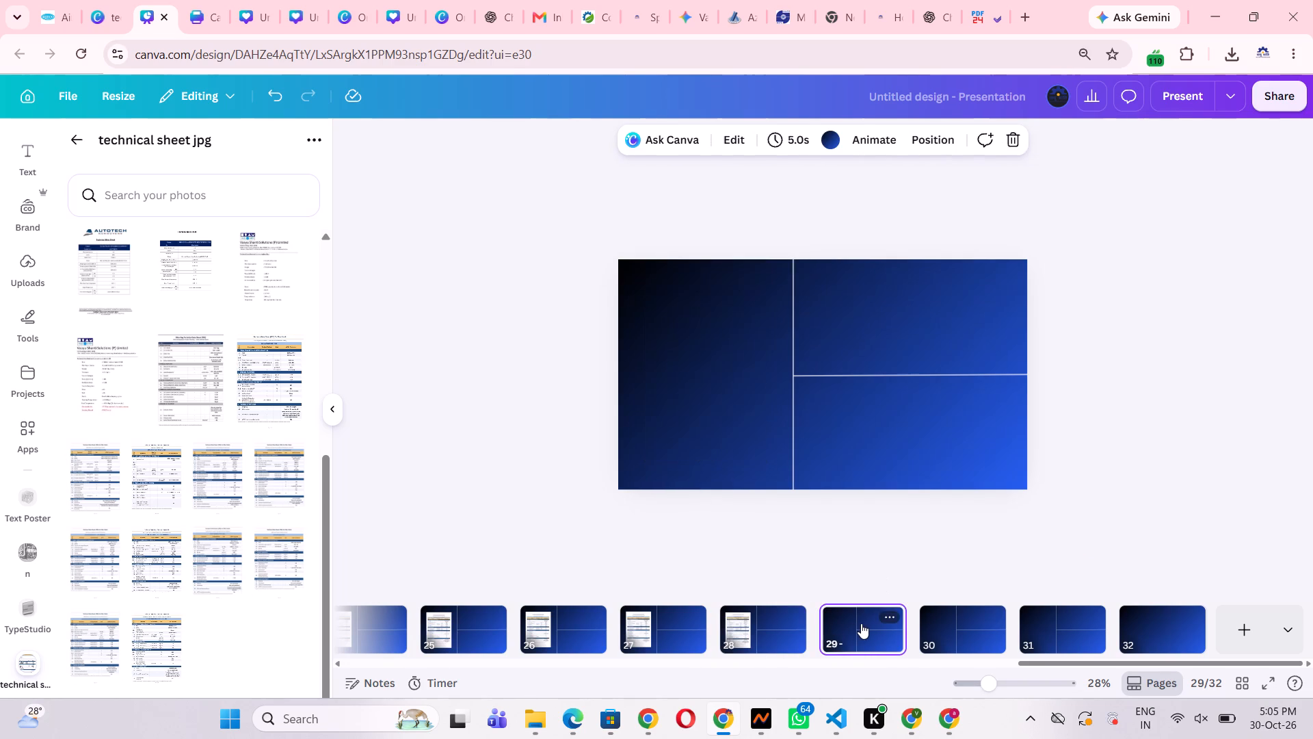
pyautogui.moveTo(278, 560); pyautogui.dragTo(676, 327)
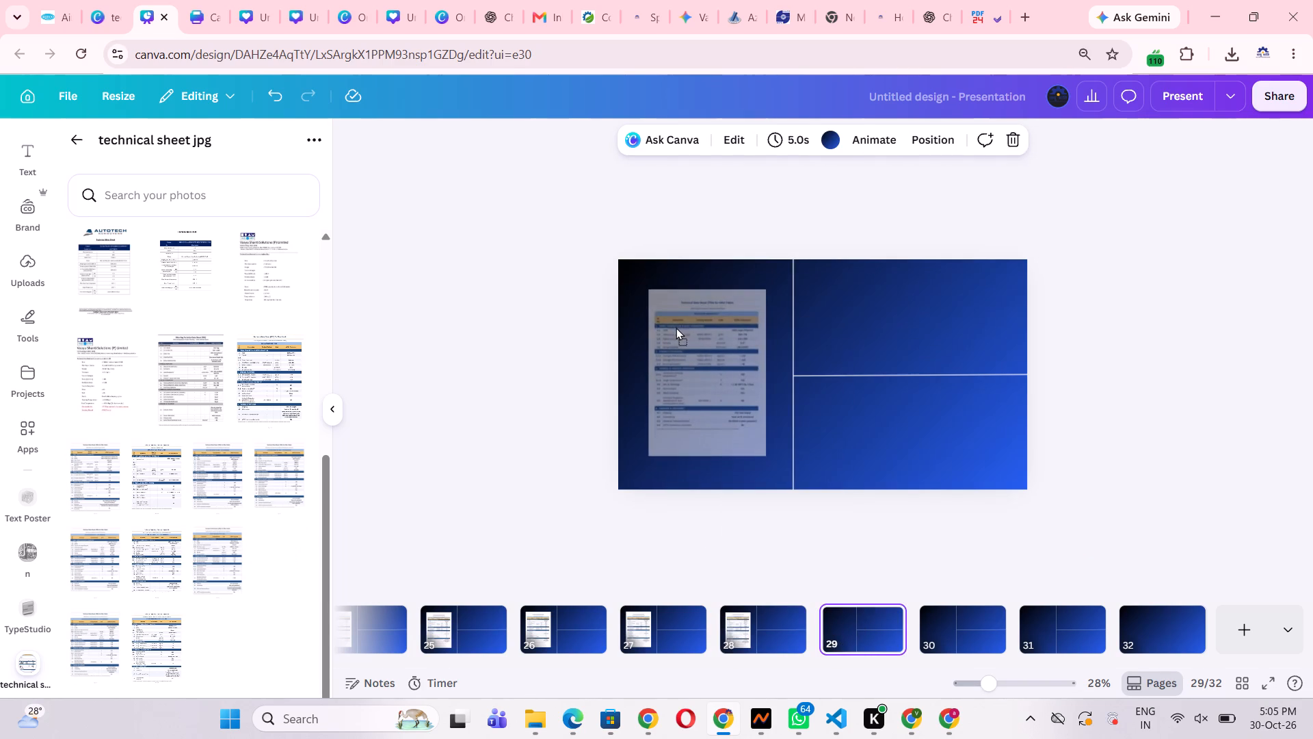
pyautogui.moveTo(676, 327); pyautogui.dragTo(675, 330)
pyautogui.click(1184, 378)
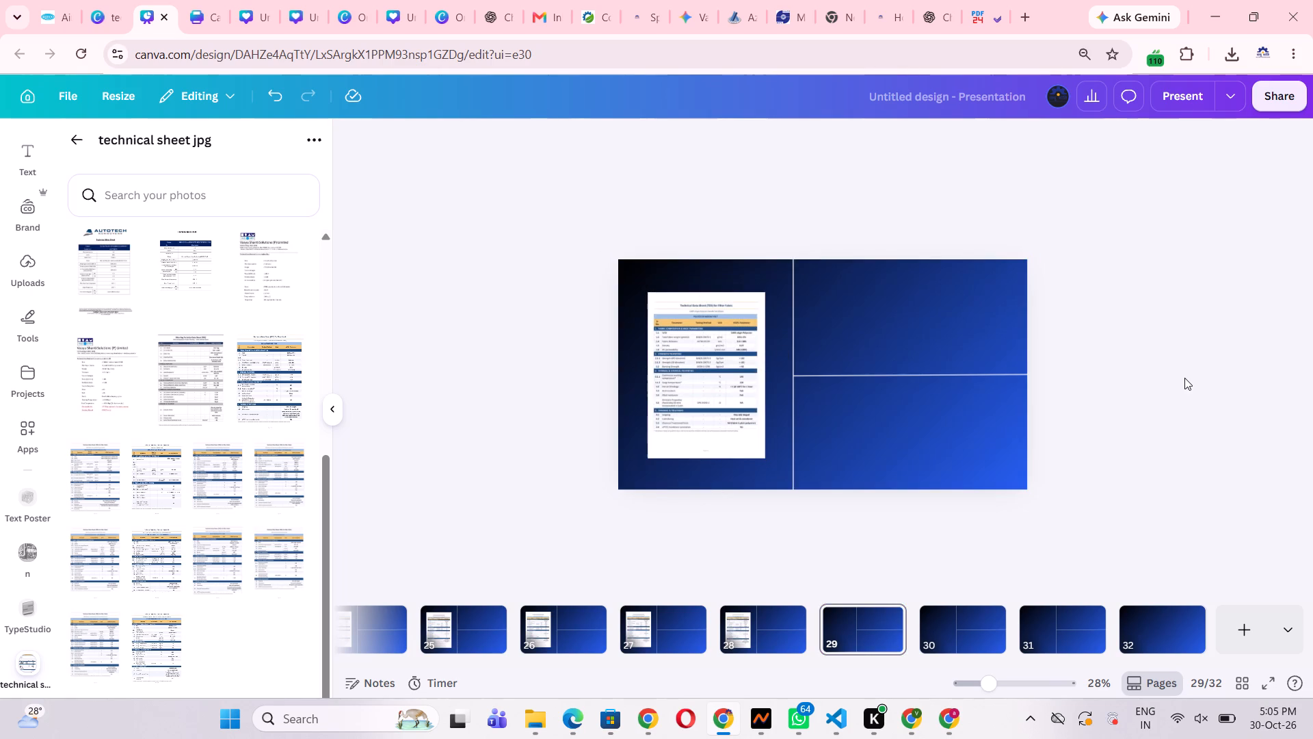
pyautogui.click(1052, 413)
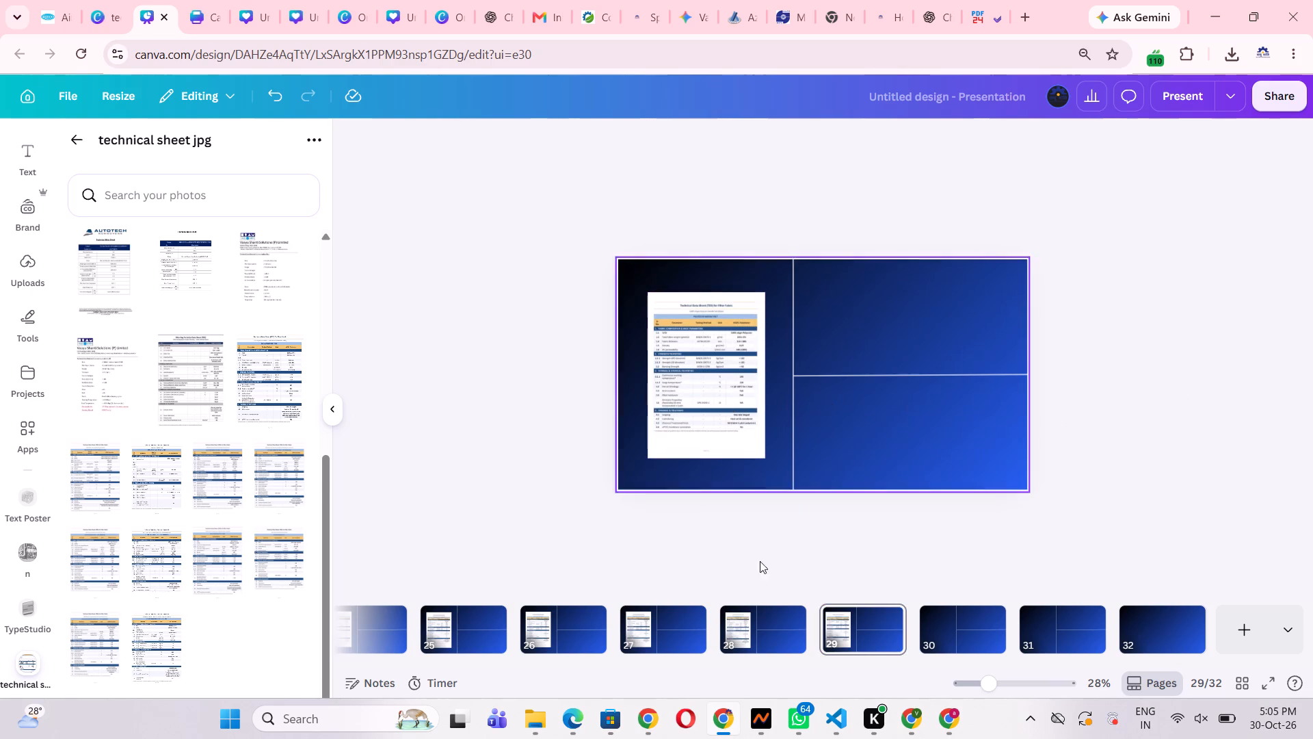
pyautogui.click(497, 413)
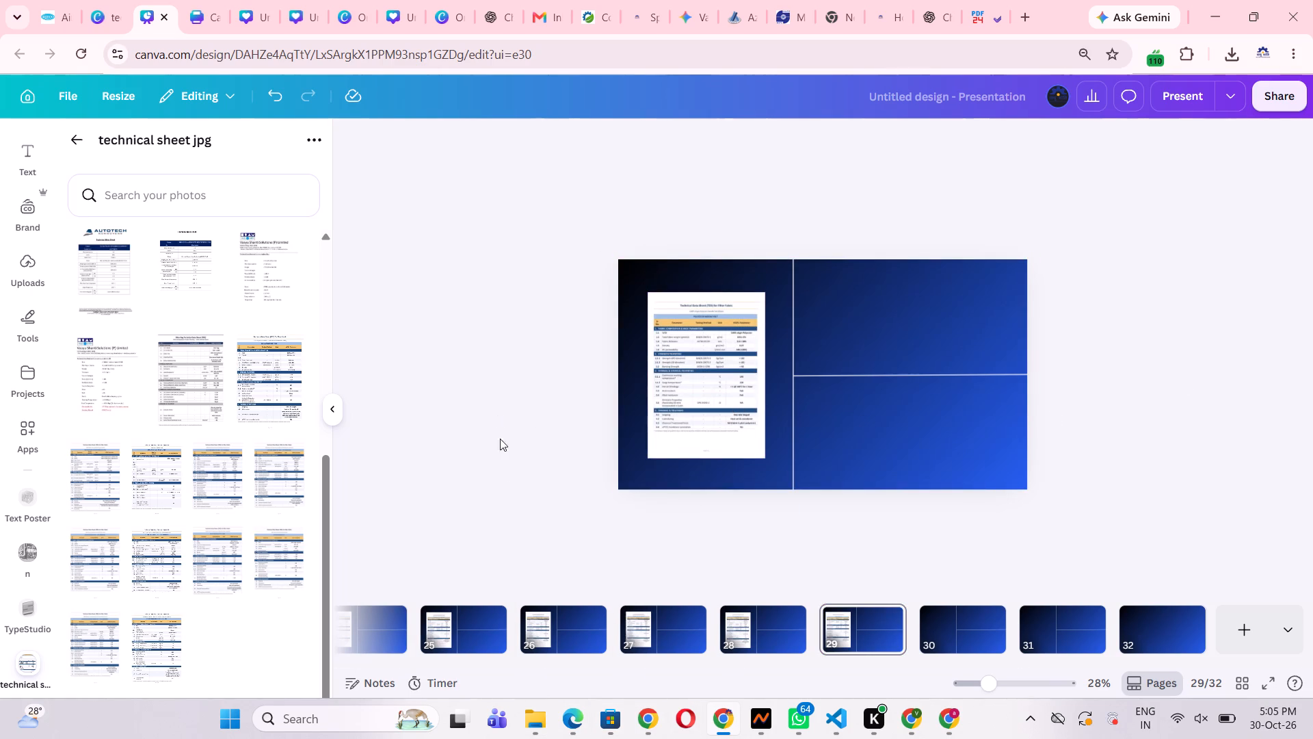
pyautogui.moveTo(410, 436); pyautogui.dragTo(416, 436)
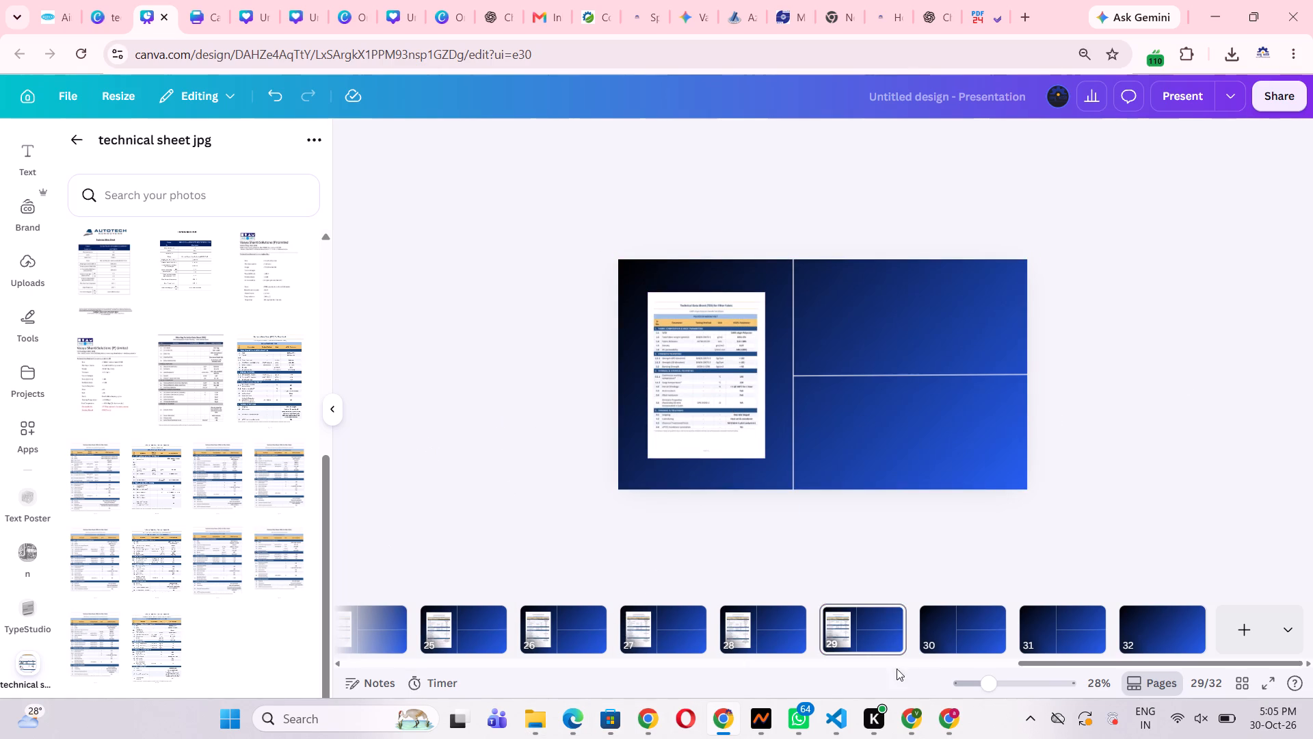
# Place the two technical sheets from the last row of uploads in the tall left section of slides 30 and 31, one per slide.
pyautogui.click(998, 629)
pyautogui.moveTo(93, 649); pyautogui.dragTo(629, 381)
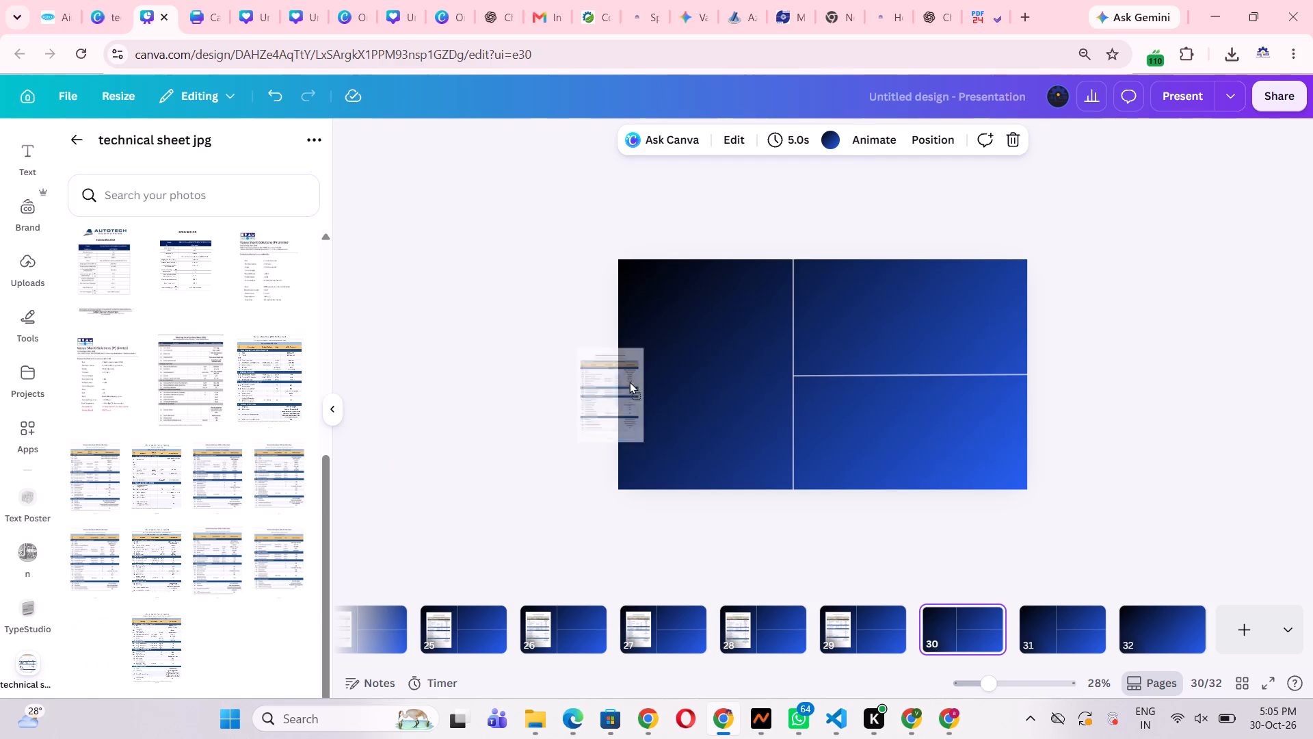
pyautogui.moveTo(629, 381); pyautogui.dragTo(676, 336)
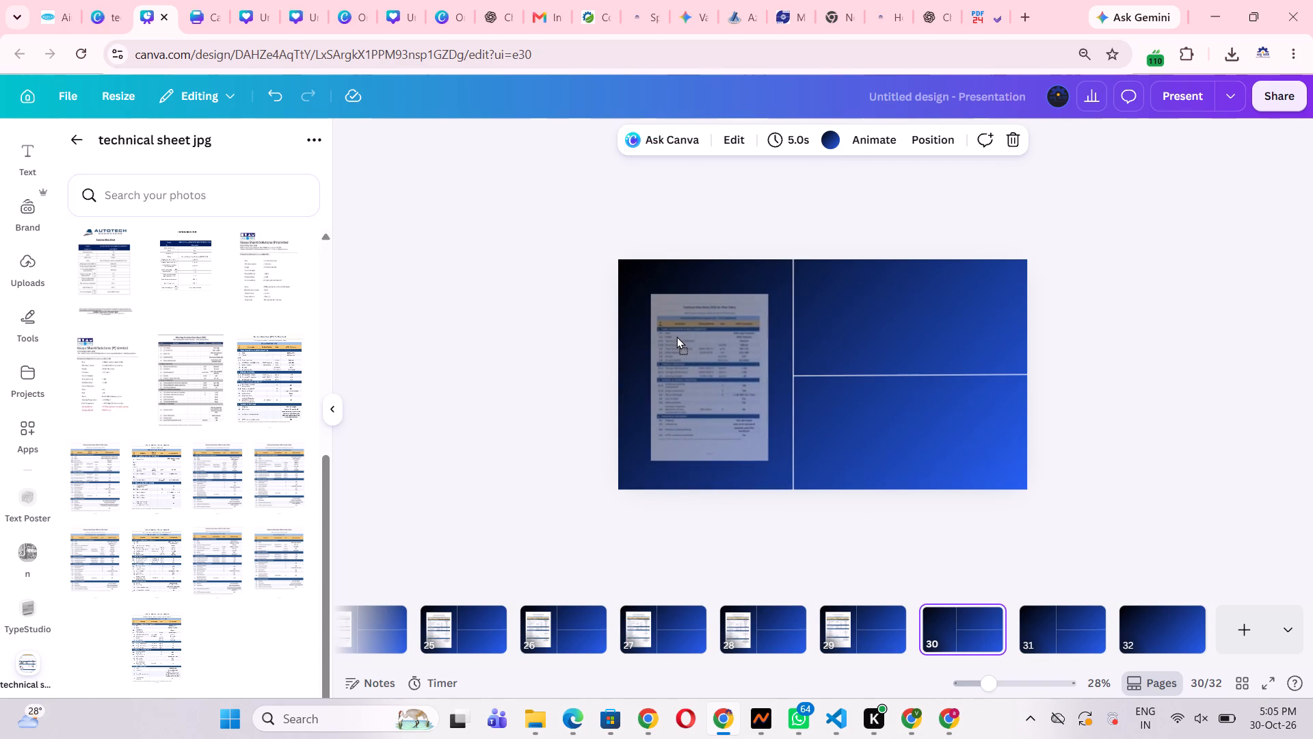
pyautogui.moveTo(676, 336); pyautogui.dragTo(675, 333)
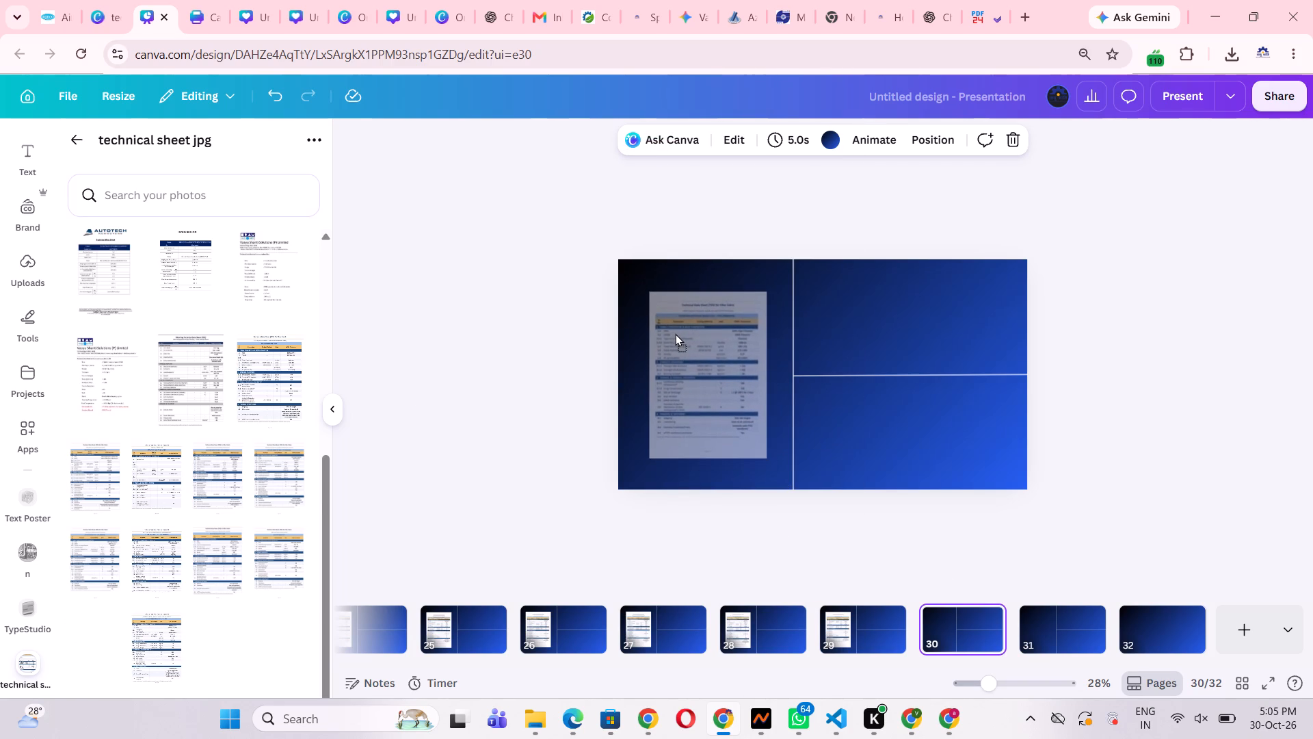
pyautogui.moveTo(675, 333); pyautogui.dragTo(675, 333)
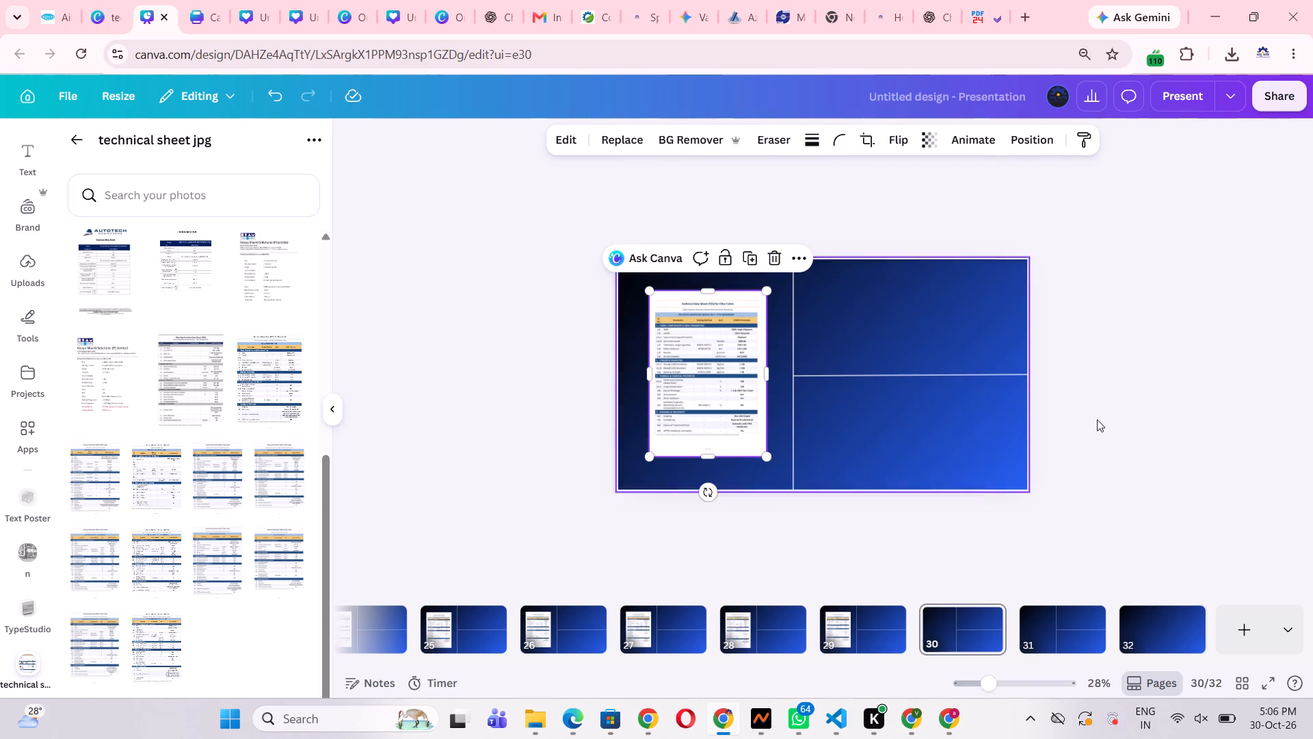
pyautogui.click(1139, 419)
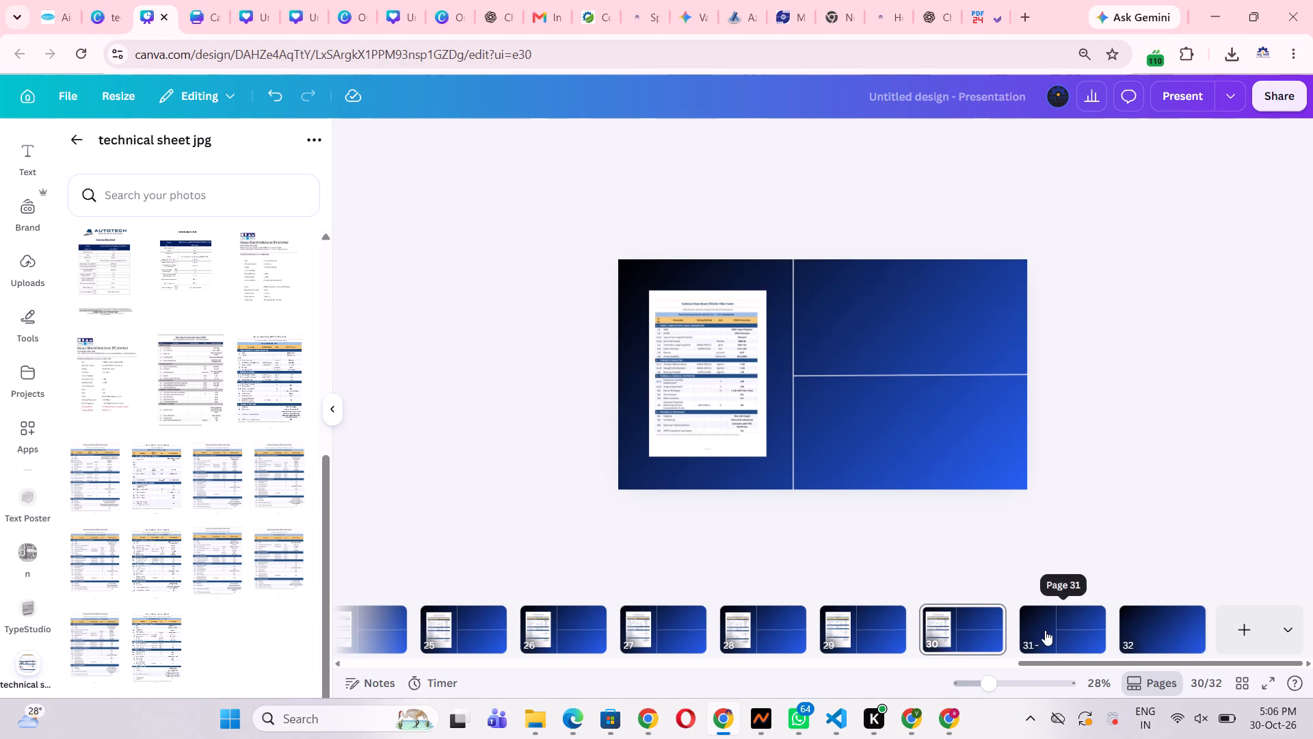
pyautogui.click(1045, 630)
pyautogui.moveTo(161, 652); pyautogui.dragTo(706, 367)
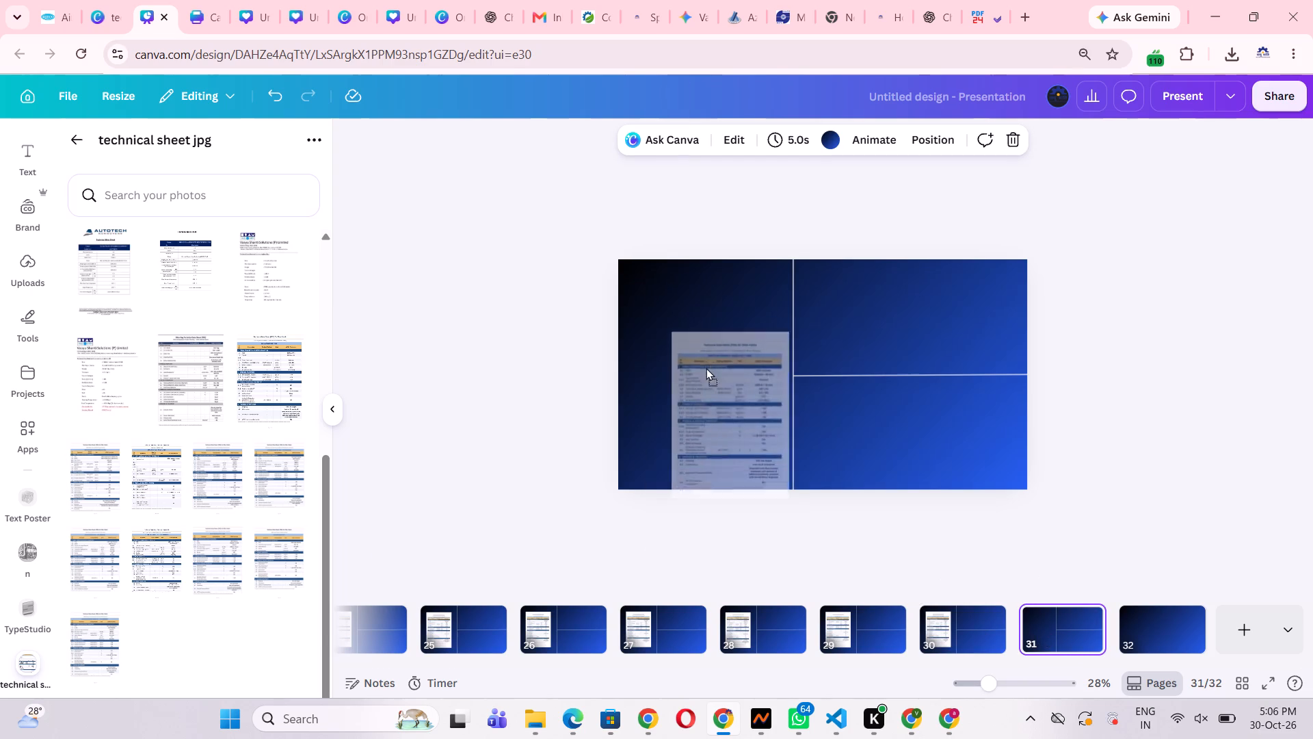
pyautogui.moveTo(706, 367); pyautogui.dragTo(681, 333)
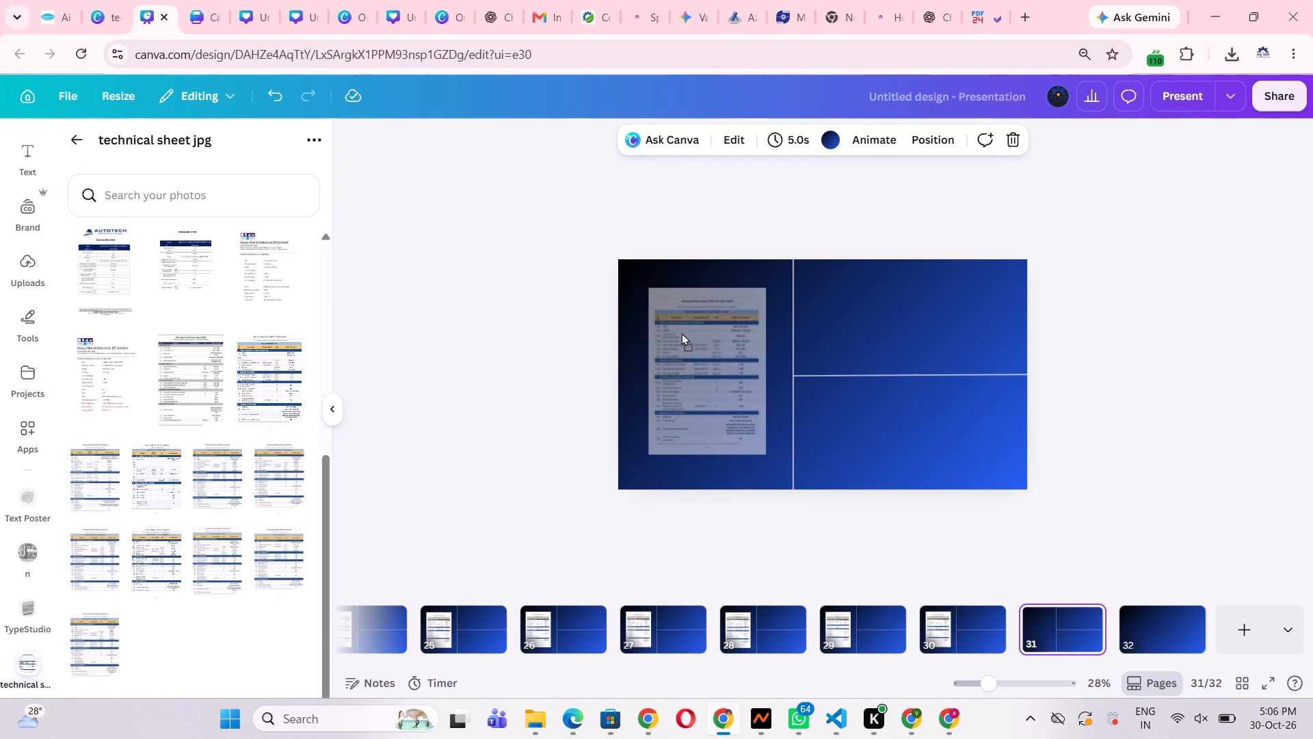
pyautogui.moveTo(681, 333); pyautogui.dragTo(681, 333)
pyautogui.click(1279, 432)
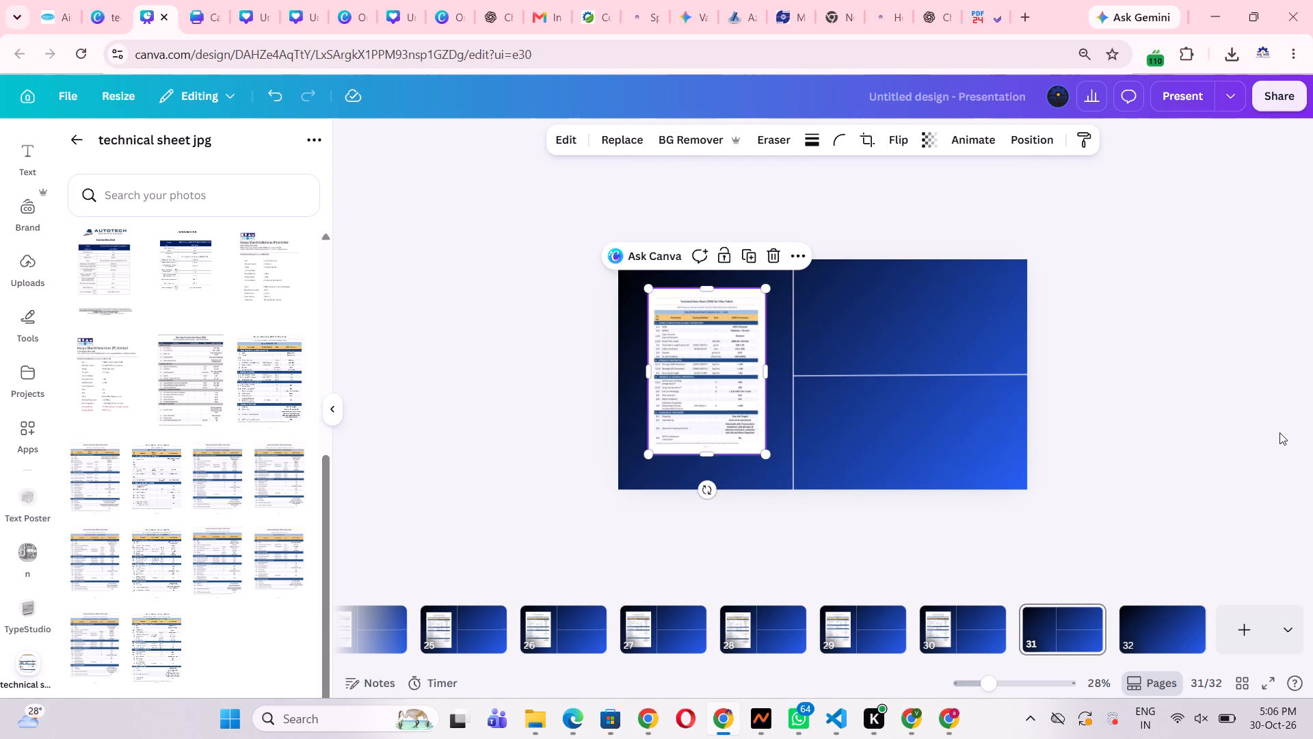
# Delete the blank slide 32, which has no section lines.
pyautogui.click(1182, 644)
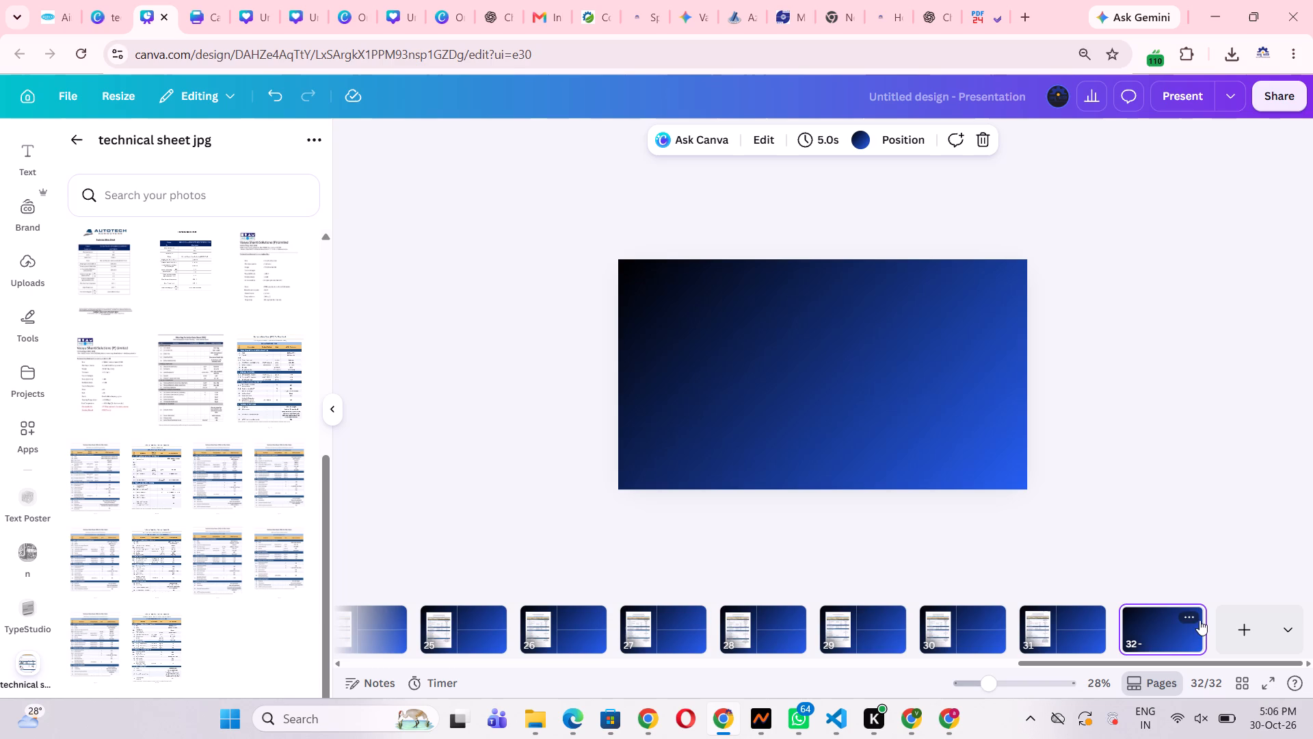
pyautogui.click(1194, 616)
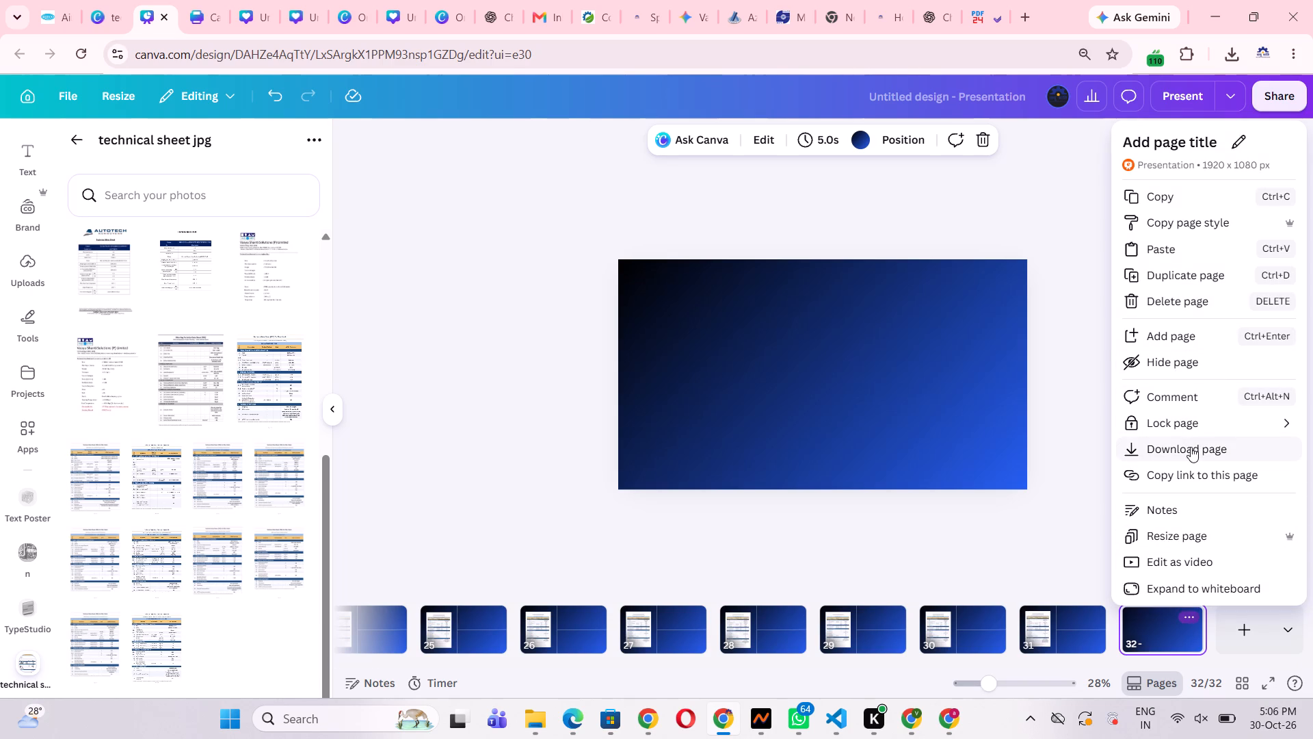
pyautogui.click(1154, 294)
pyautogui.click(1098, 458)
# Look through the first slides of the presentation to check how the technical sheets are positioned.
pyautogui.hscroll(4, 1098, 458)
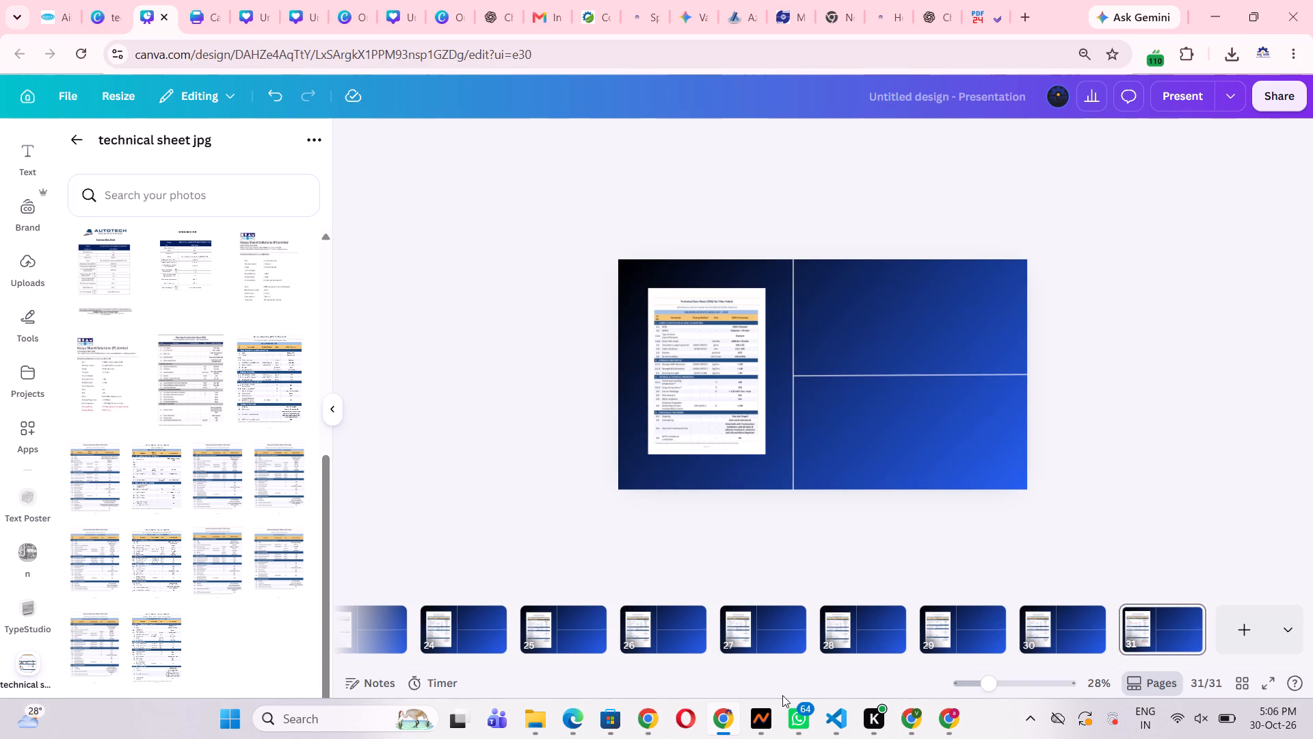
pyautogui.moveTo(1063, 660); pyautogui.dragTo(265, 672)
pyautogui.click(395, 623)
pyautogui.click(500, 636)
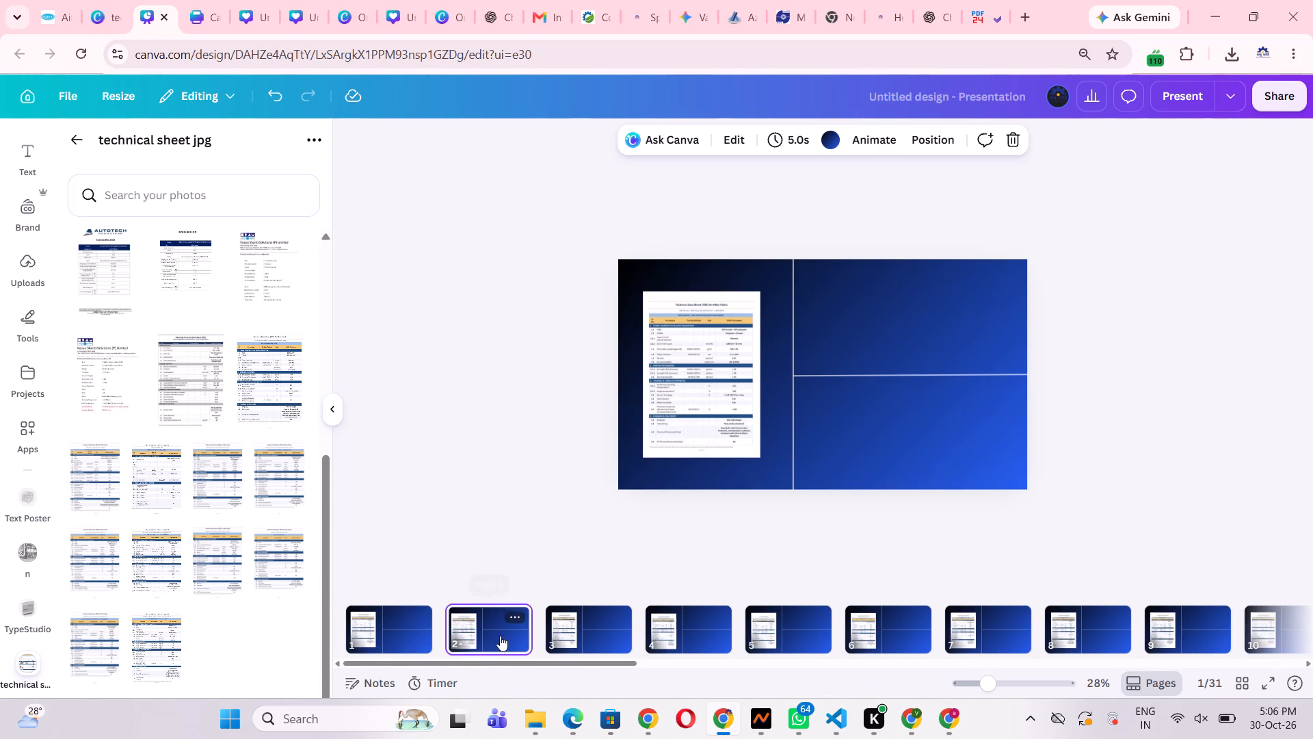
pyautogui.click(603, 635)
pyautogui.click(672, 635)
pyautogui.click(745, 634)
pyautogui.click(843, 637)
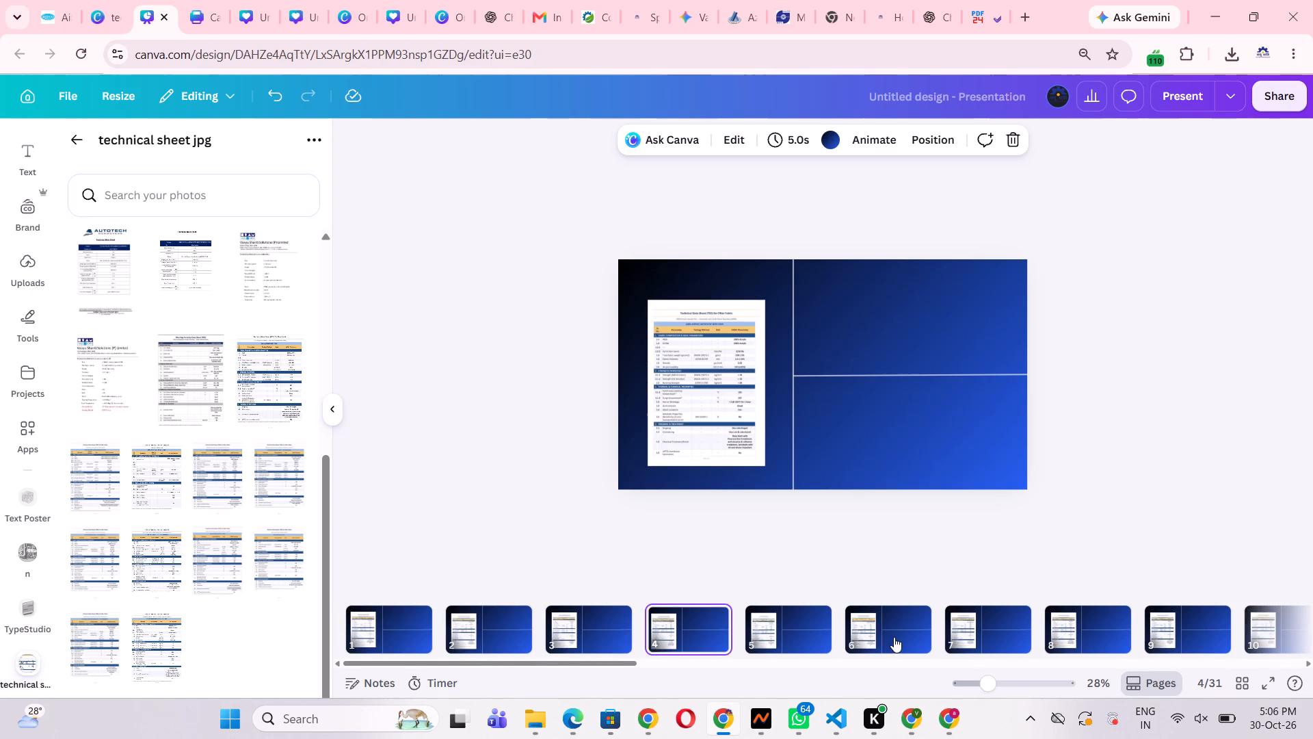
pyautogui.click(894, 637)
pyautogui.click(438, 636)
pyautogui.click(411, 633)
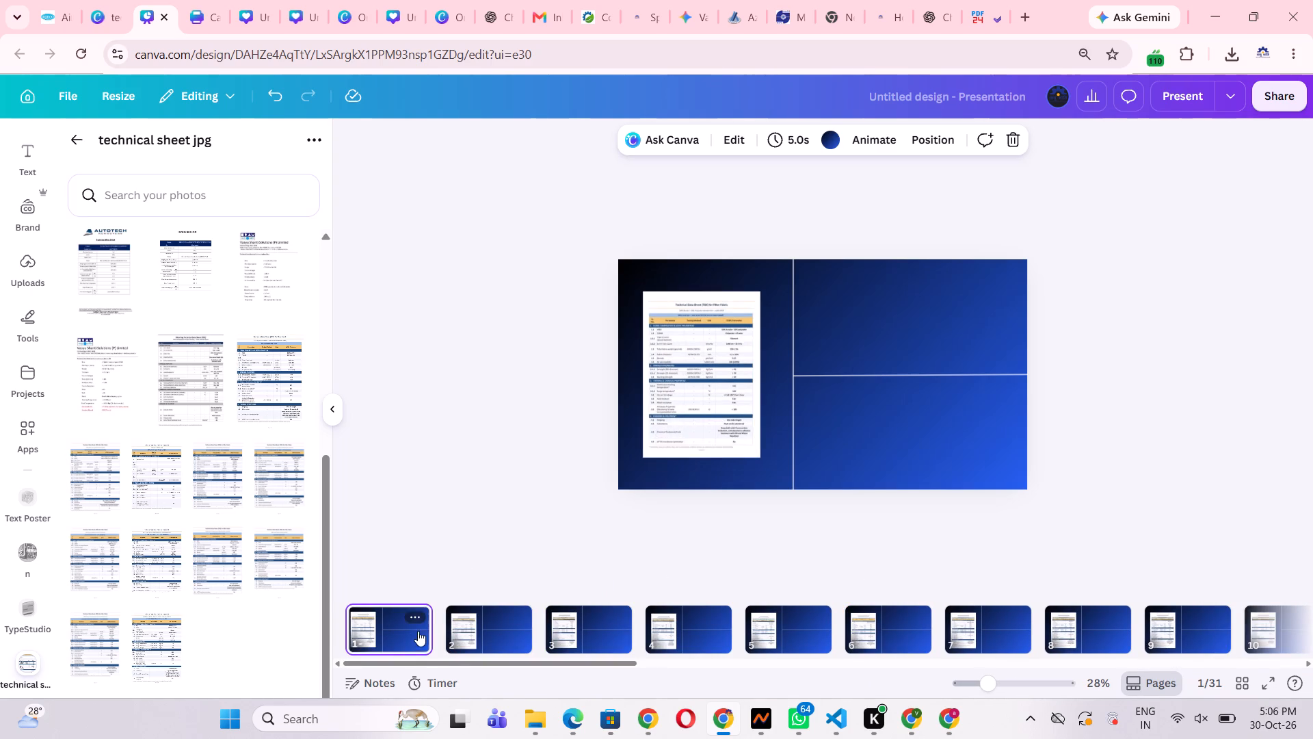
pyautogui.click(473, 627)
pyautogui.click(390, 627)
# Reposition the technical sheets on slides 1, 2 and 3, centring each vertically in its tall left section.
pyautogui.click(712, 407)
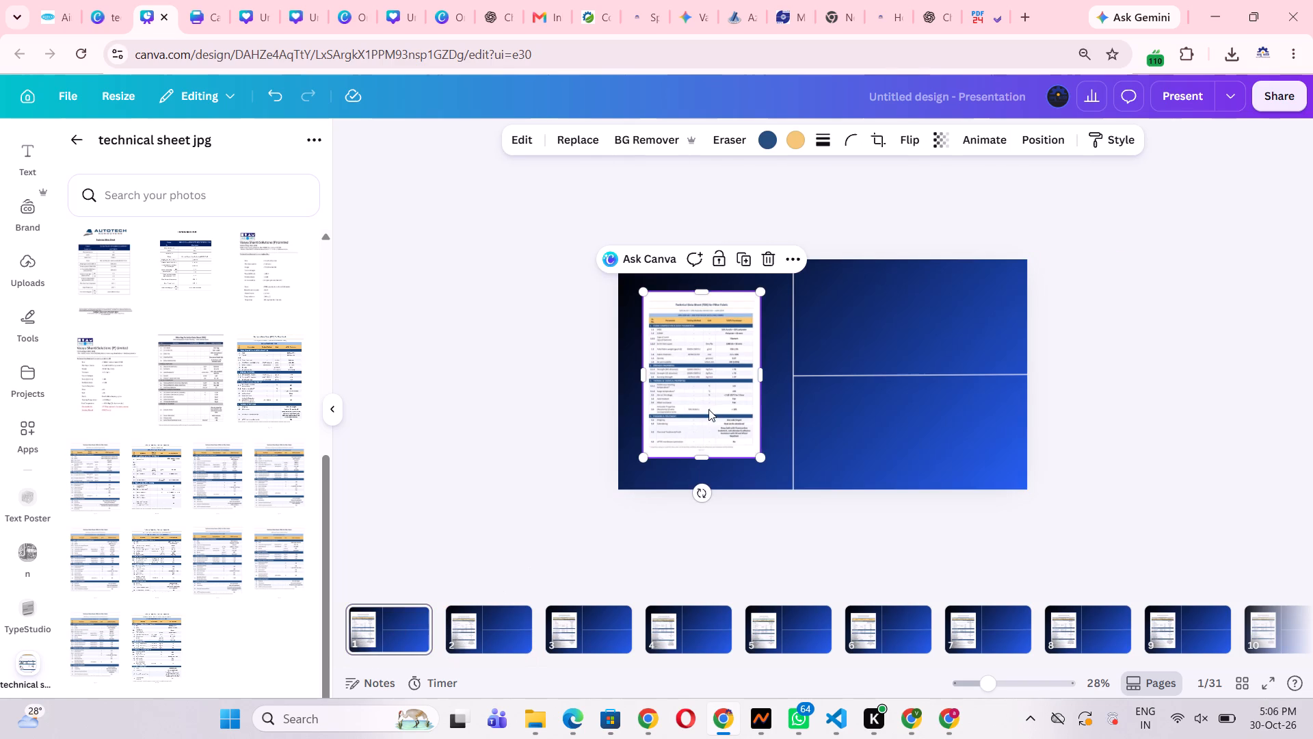
pyautogui.click(711, 400)
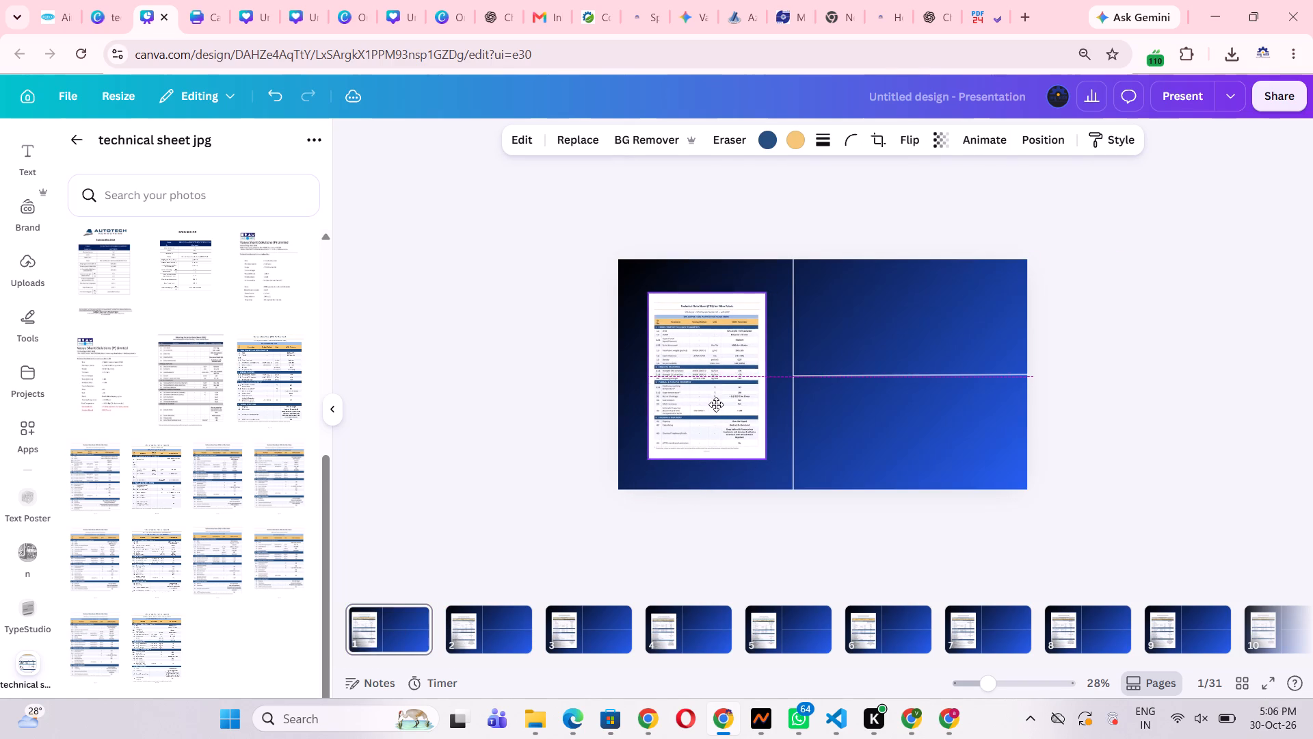
pyautogui.click(481, 616)
pyautogui.moveTo(704, 407); pyautogui.dragTo(706, 397)
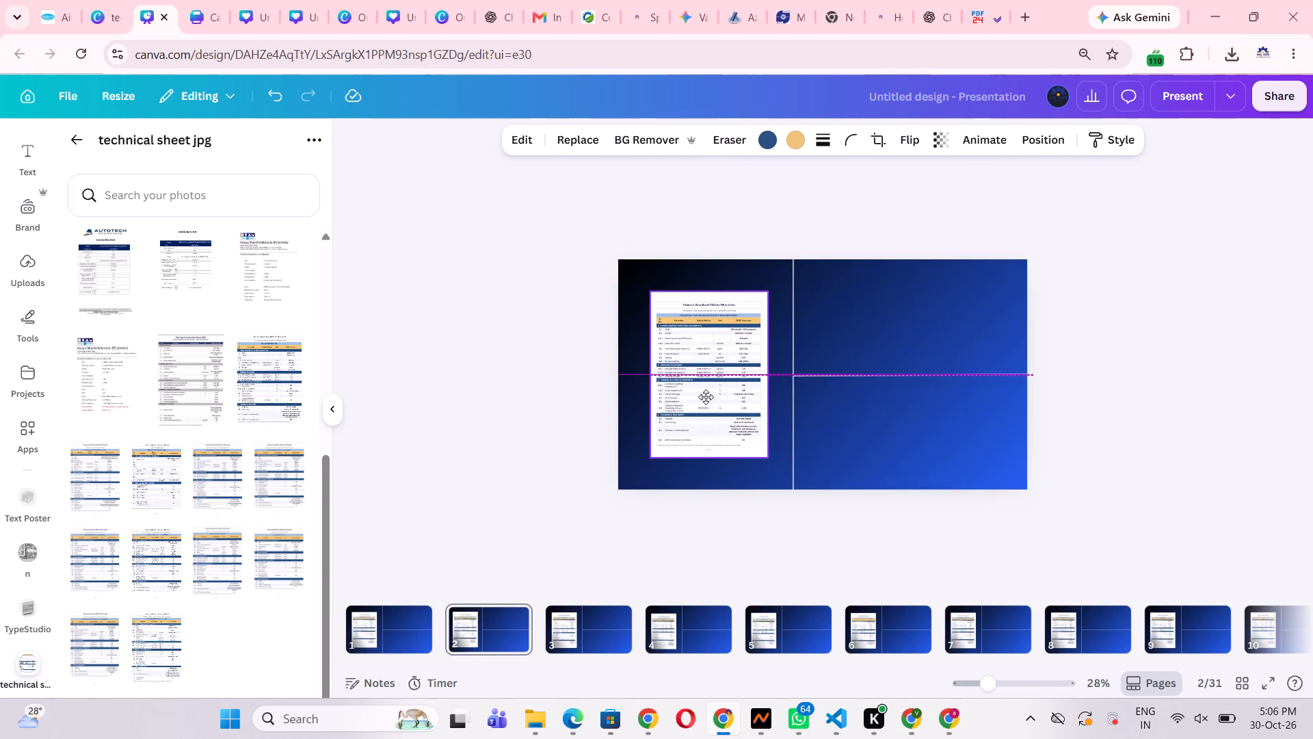
pyautogui.moveTo(706, 397); pyautogui.dragTo(704, 398)
pyautogui.click(563, 627)
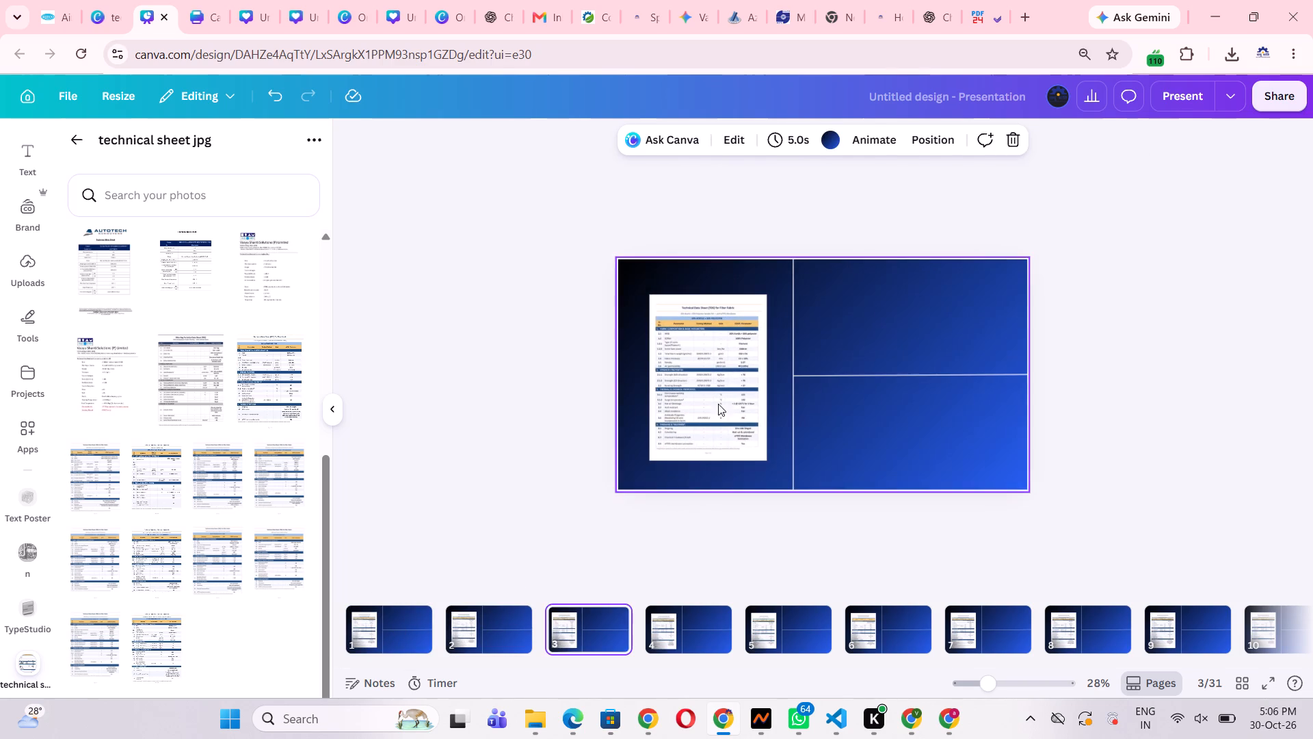
pyautogui.click(724, 391)
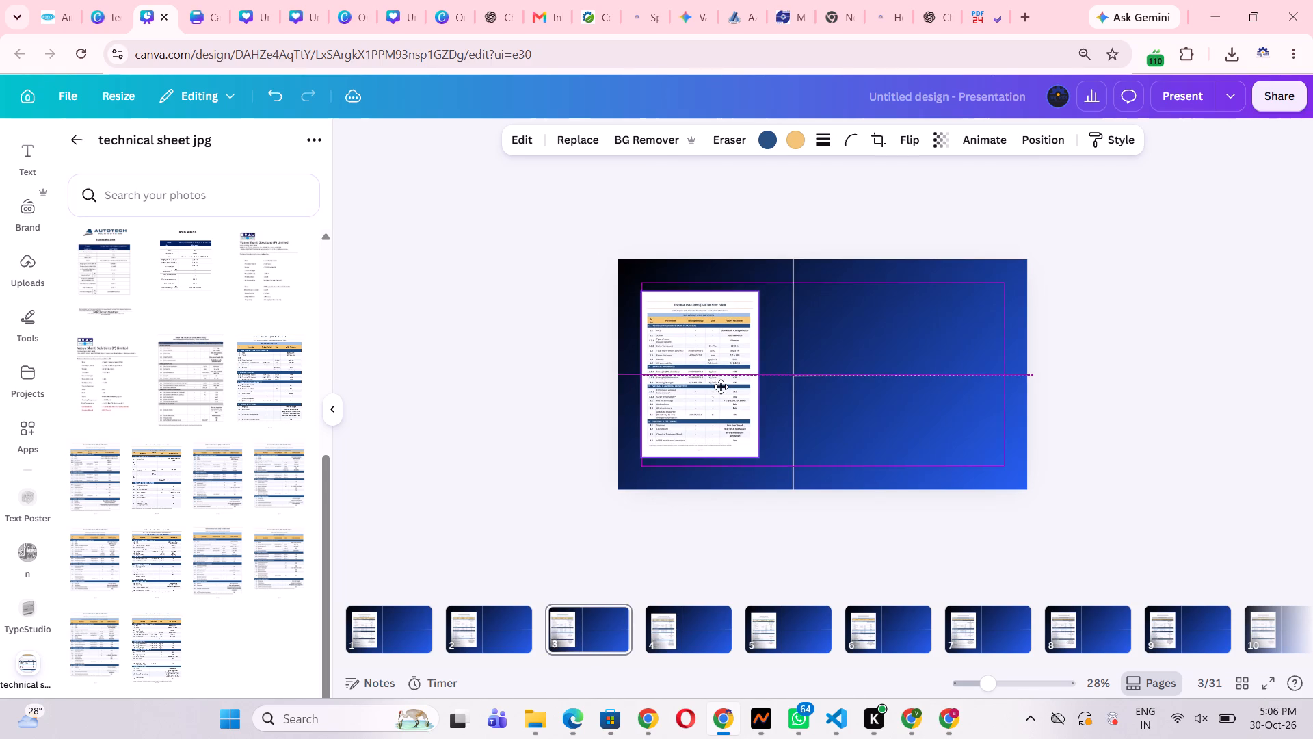
# Collapse the uploads list and look through the remaining slides, from slide 4 to slide 31, to check their technical sheets.
pyautogui.click(704, 631)
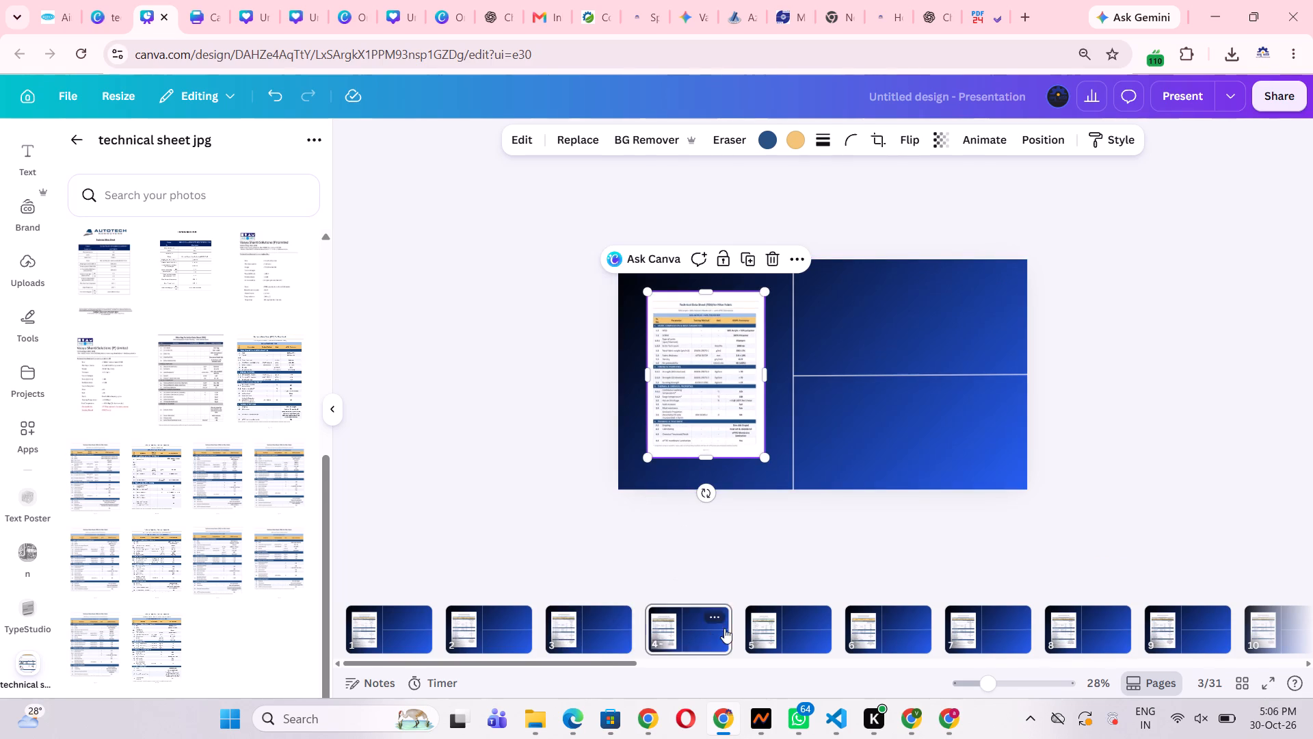
pyautogui.click(791, 628)
pyautogui.click(1178, 427)
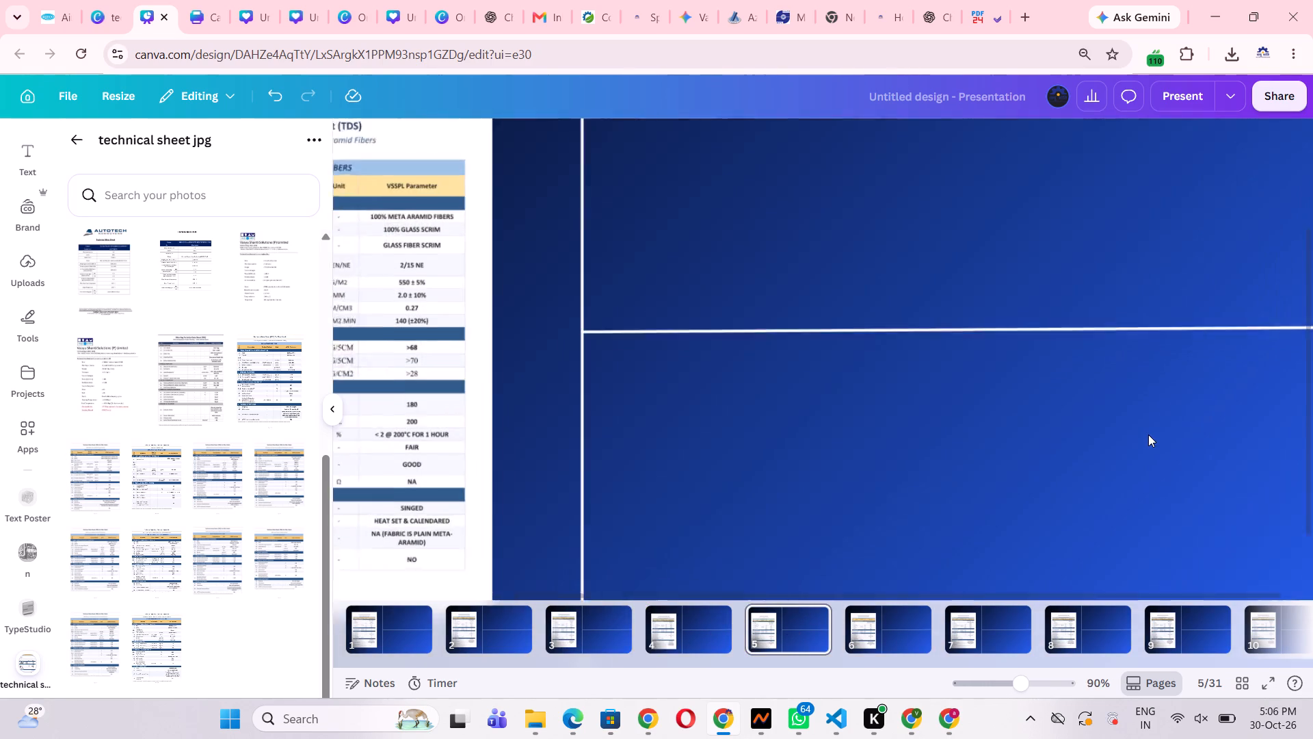
pyautogui.hscroll(4, 991, 455)
pyautogui.scroll(1, 680, 467)
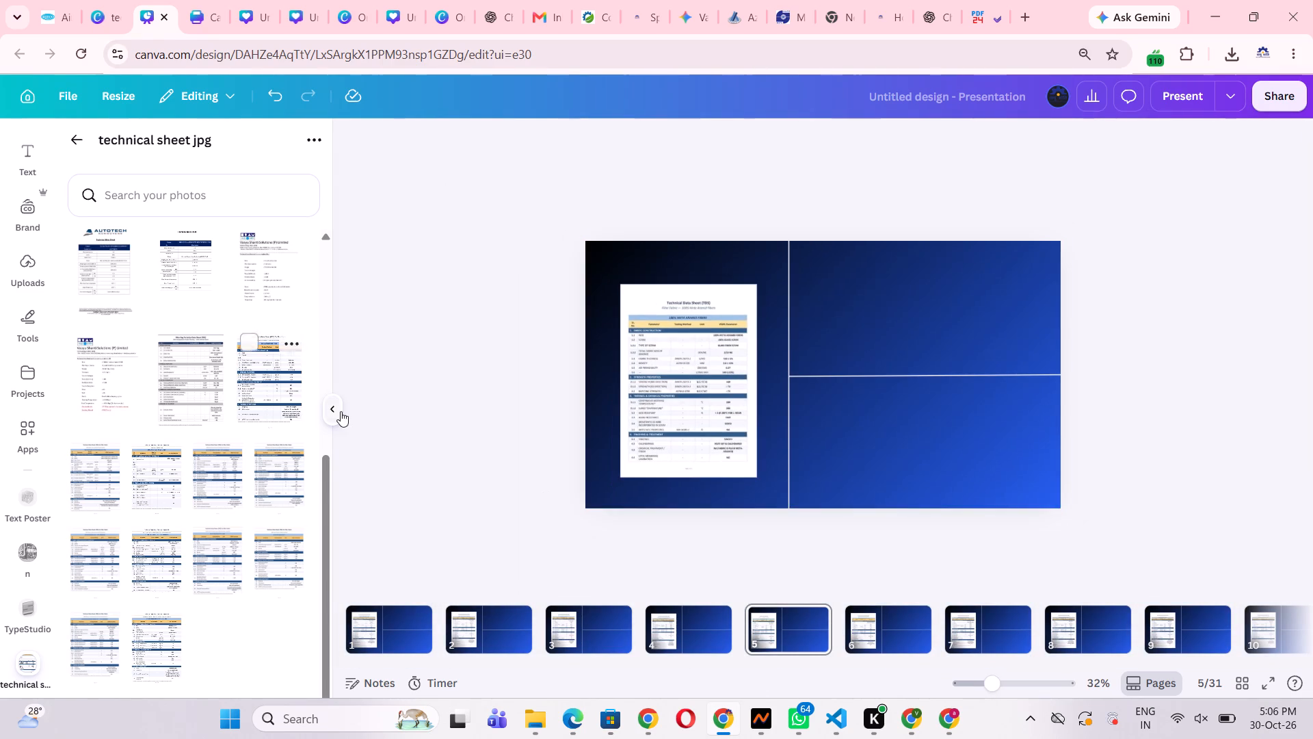
pyautogui.click(341, 411)
pyautogui.click(300, 441)
pyautogui.hscroll(-10, 1156, 647)
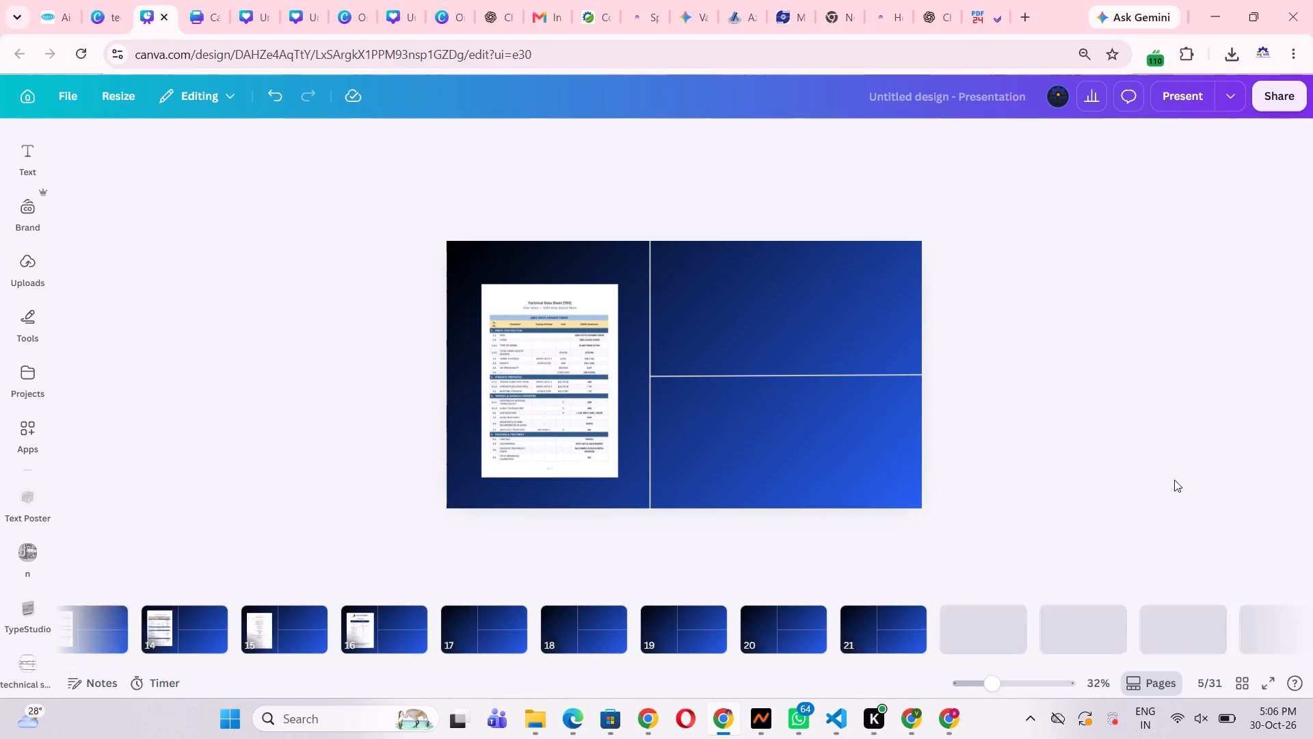
pyautogui.hscroll(-9, 1139, 487)
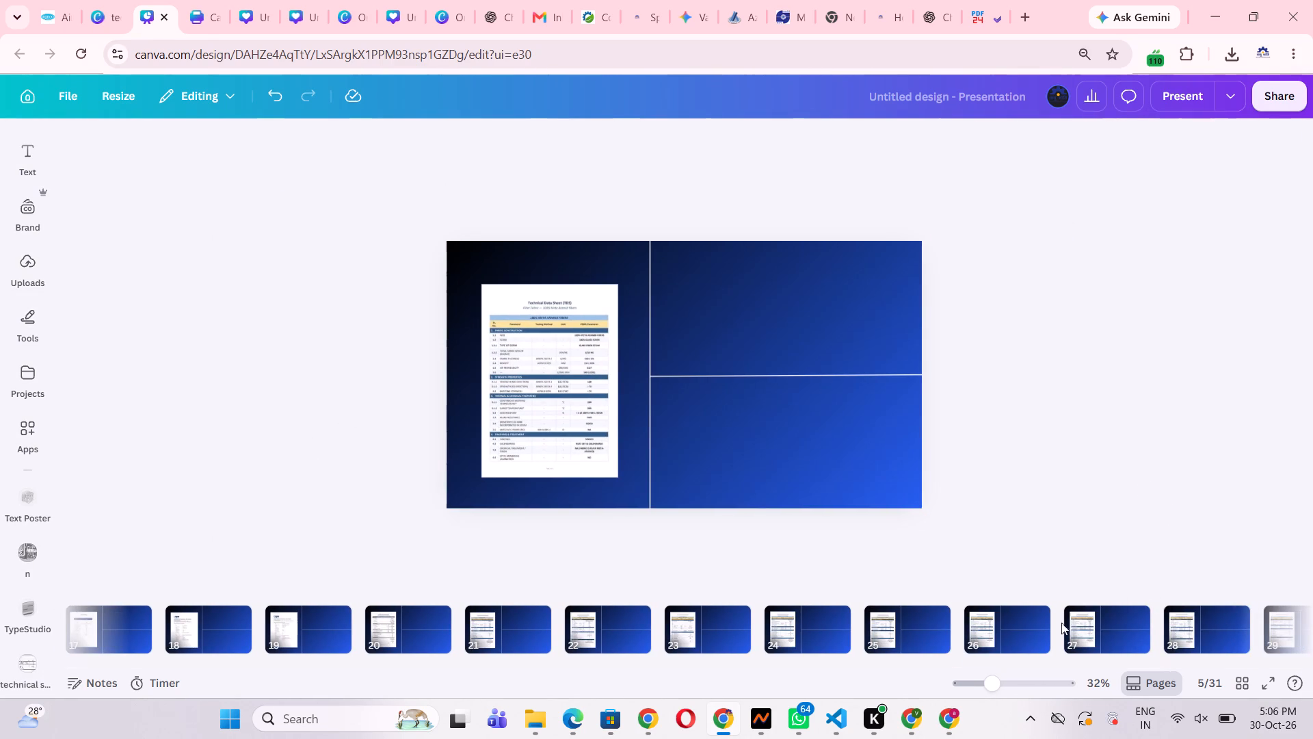
pyautogui.hscroll(-3, 1061, 623)
pyautogui.moveTo(1003, 662); pyautogui.dragTo(932, 657)
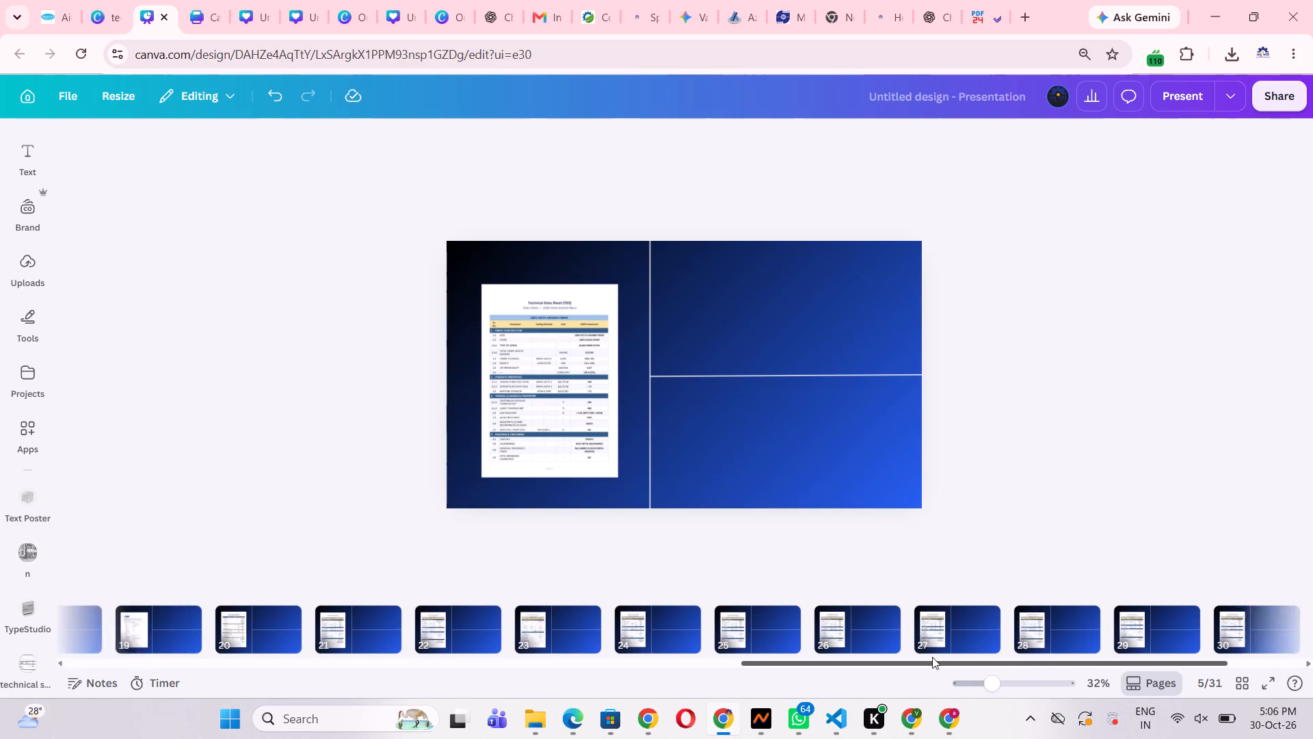
pyautogui.moveTo(932, 657); pyautogui.dragTo(1117, 653)
# Download all pages of the presentation as a PPTX file.
pyautogui.click(1219, 102)
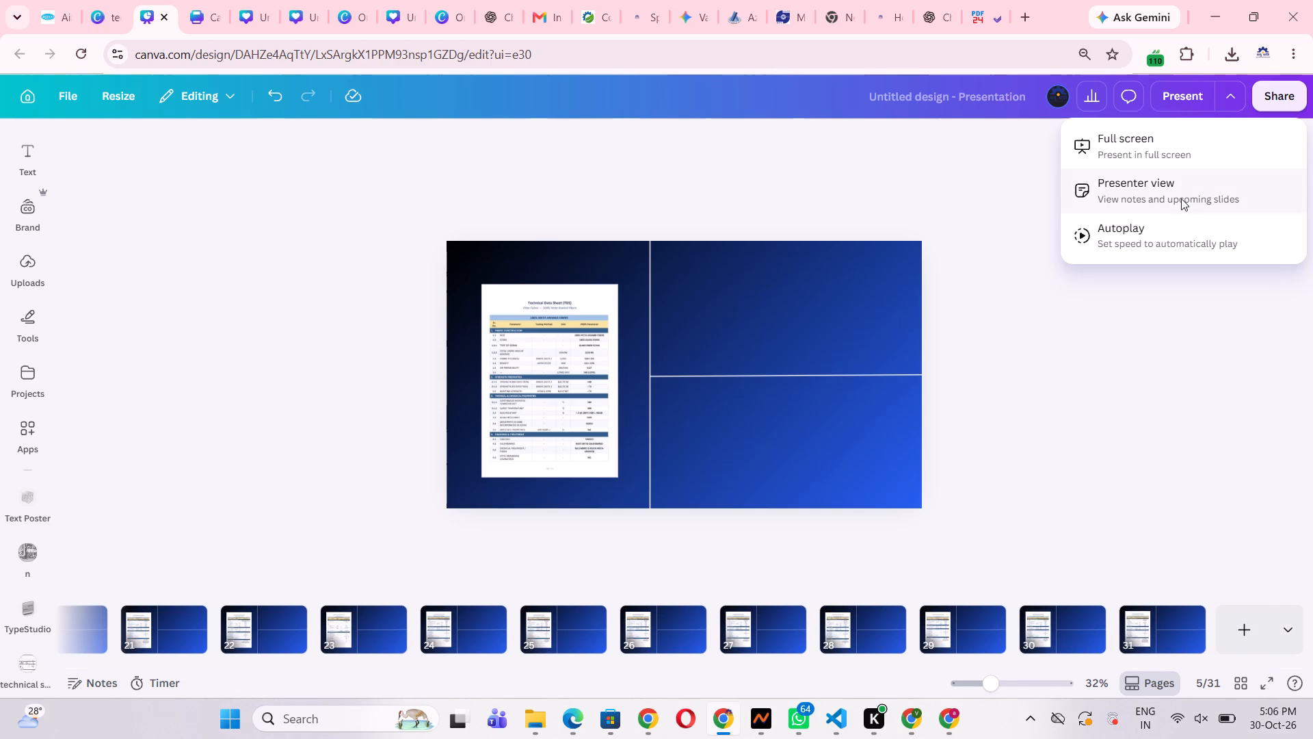
pyautogui.click(1182, 339)
pyautogui.click(1281, 96)
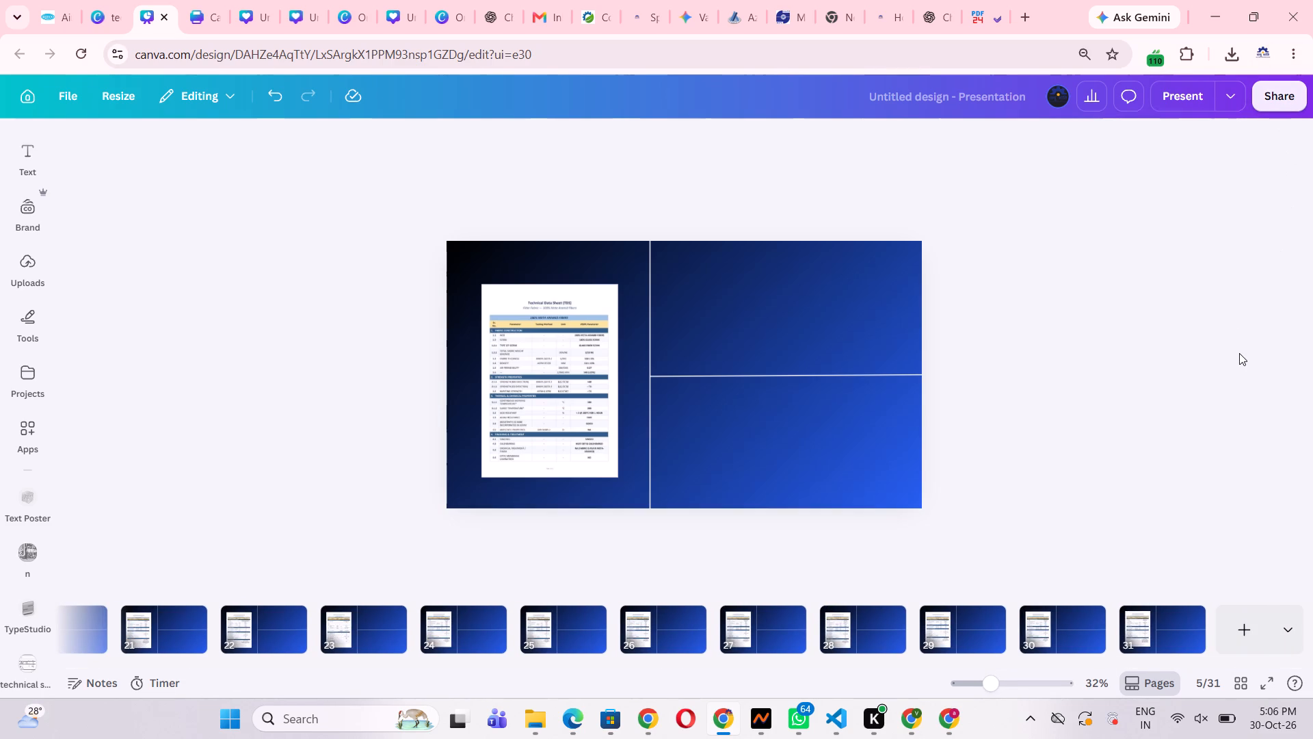
pyautogui.click(1278, 96)
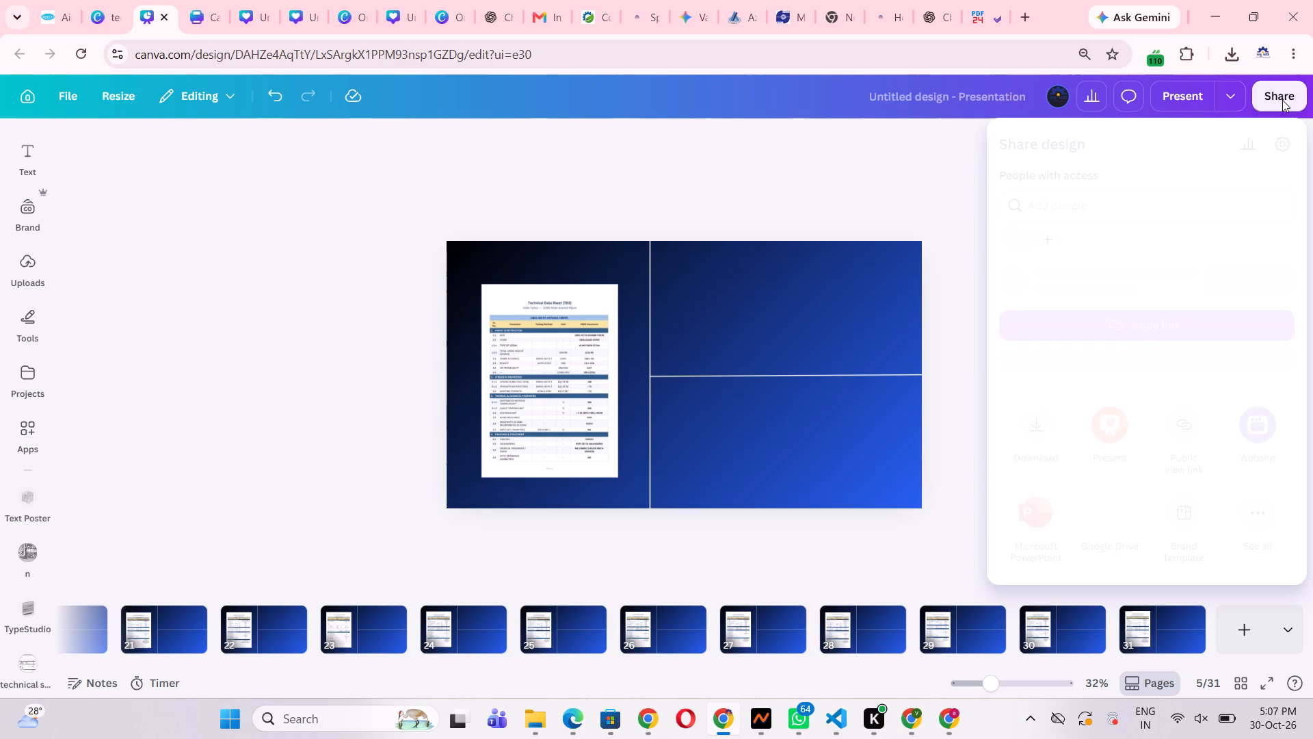
pyautogui.click(1036, 467)
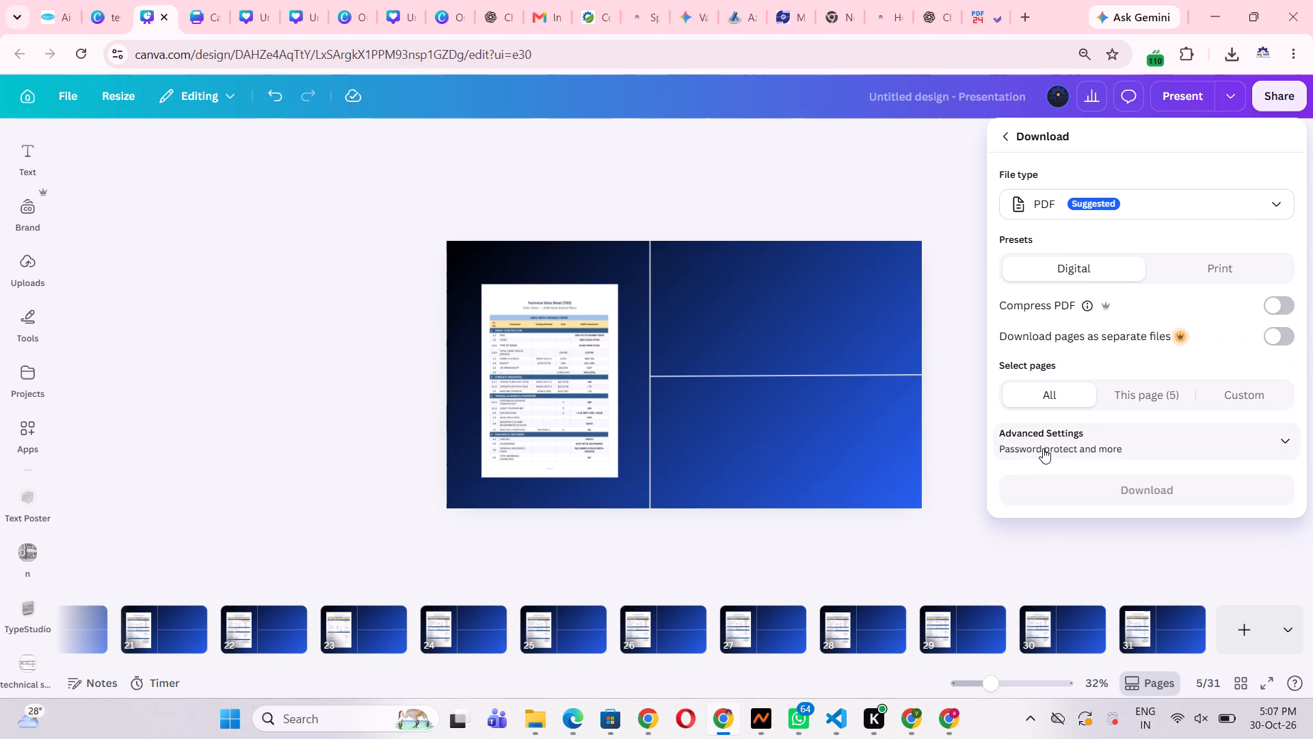
pyautogui.click(1201, 195)
pyautogui.click(1149, 298)
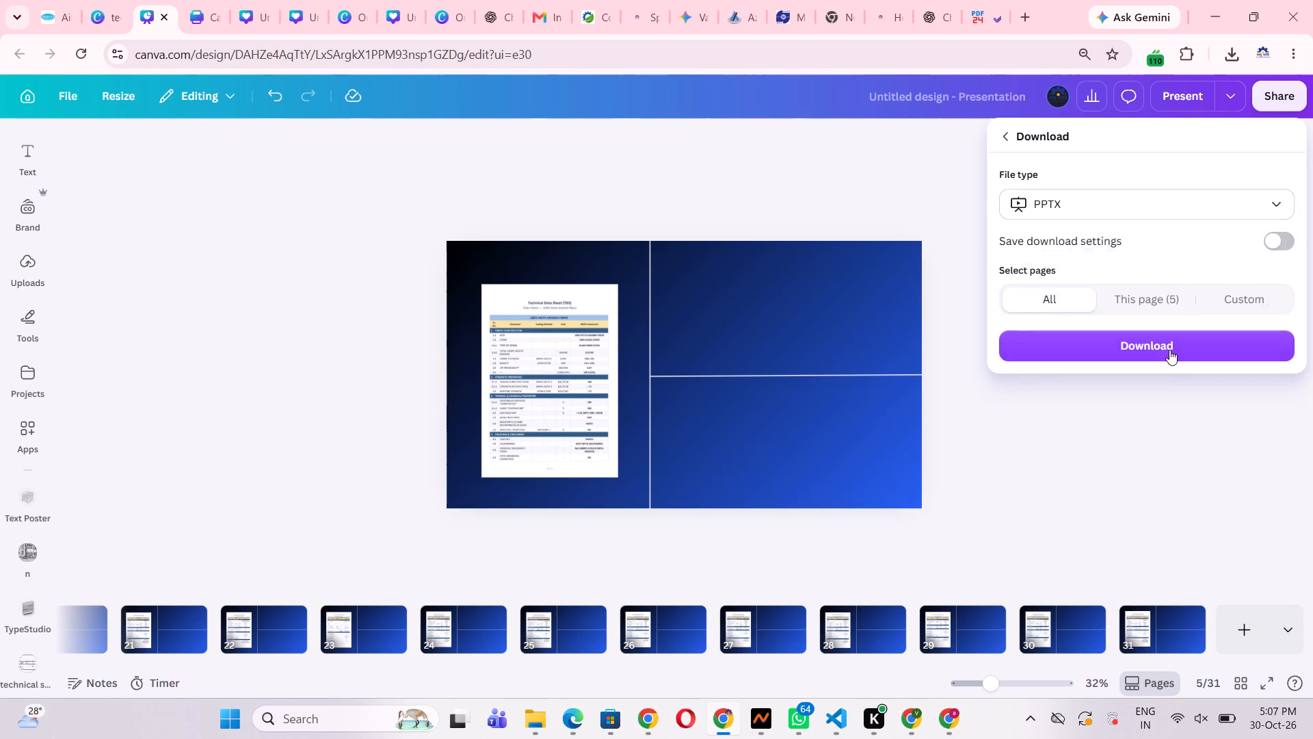
pyautogui.click(1132, 350)
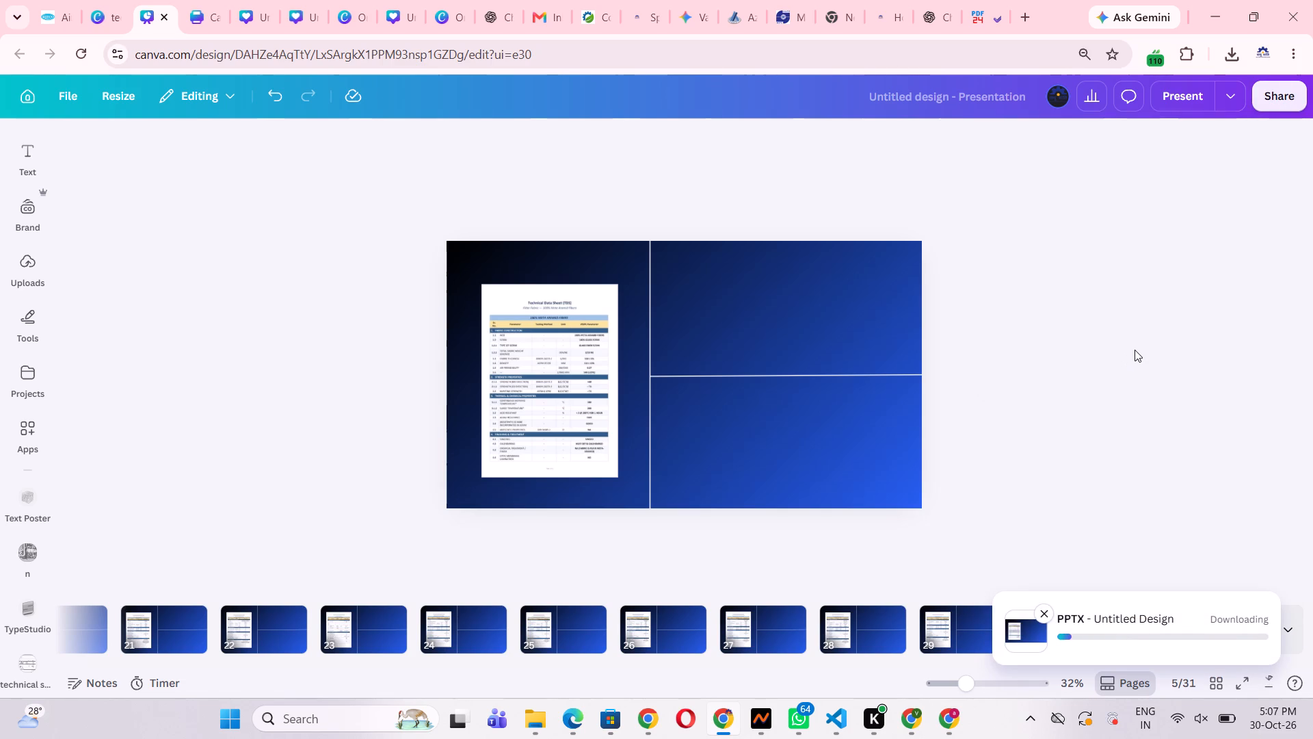
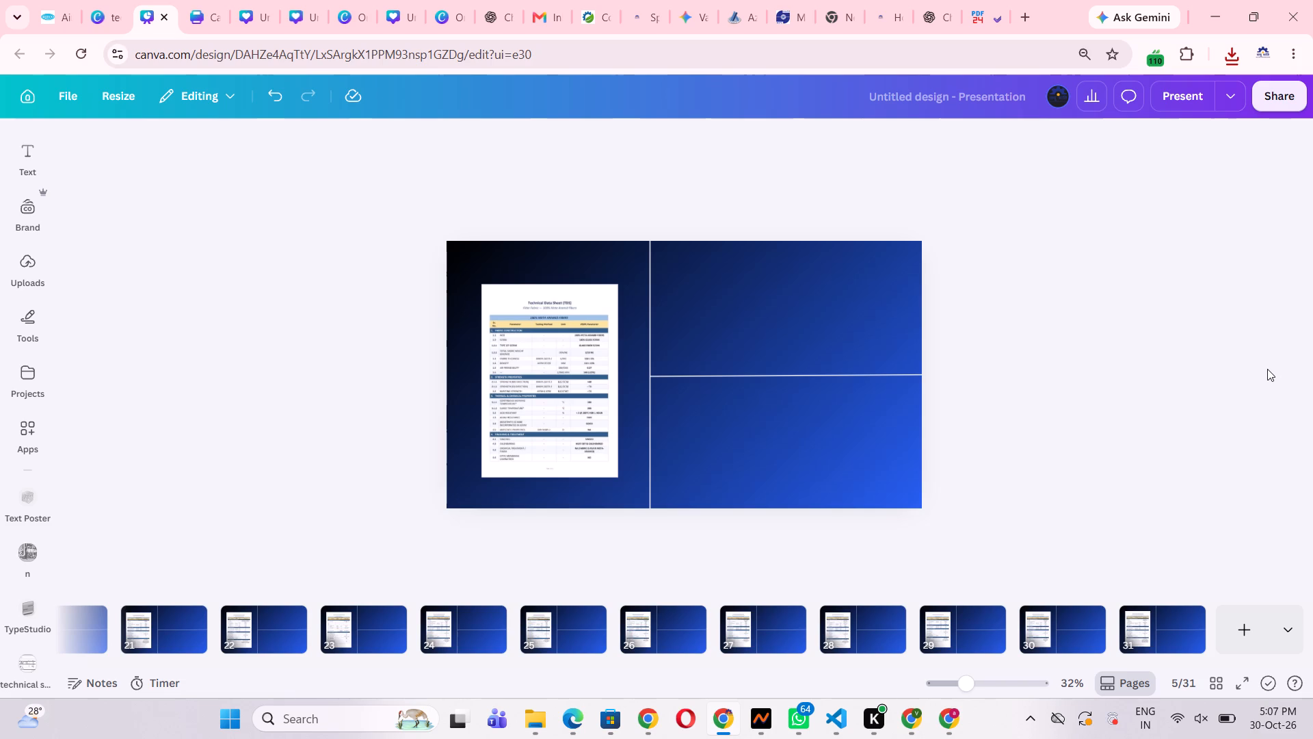
# Look through the thumbnails of all 31 slides to check that each has its technical sheet in place.
pyautogui.click(1123, 390)
pyautogui.hscroll(1, 734, 636)
pyautogui.hscroll(7, 866, 673)
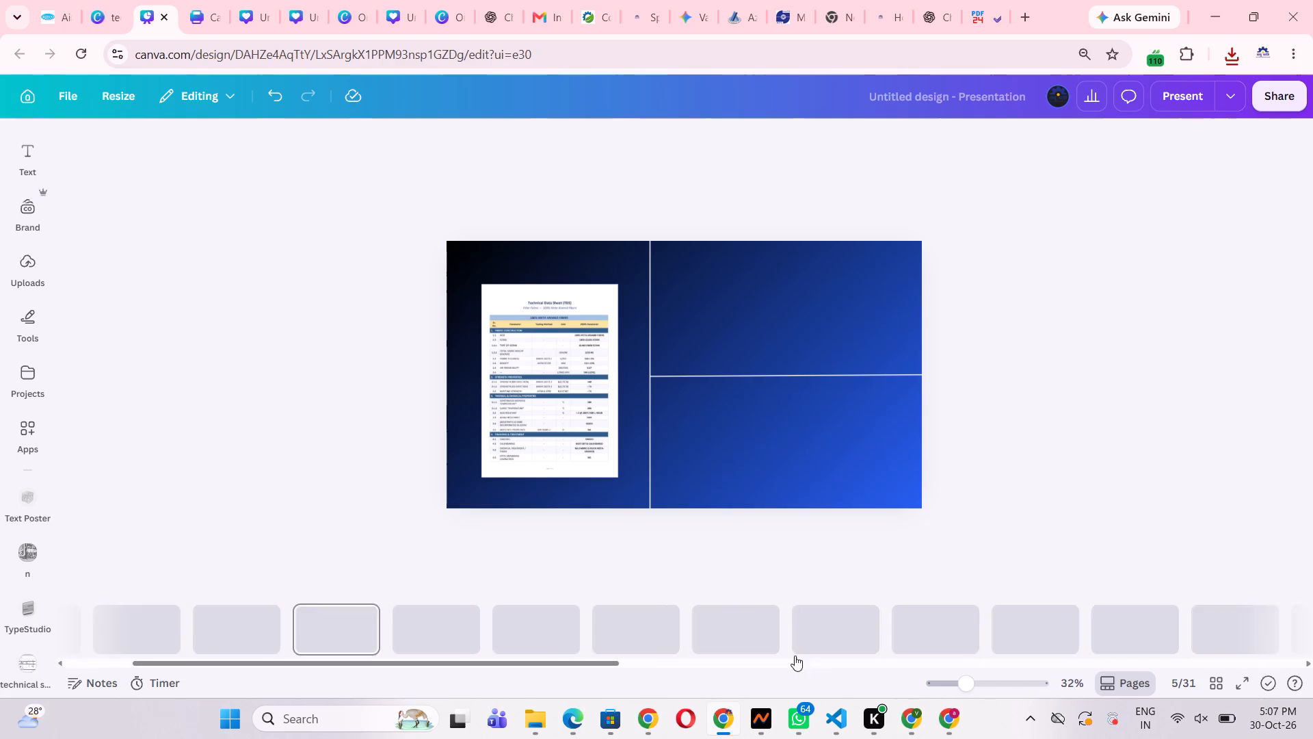
pyautogui.hscroll(2, 805, 647)
pyautogui.click(339, 523)
pyautogui.click(1226, 394)
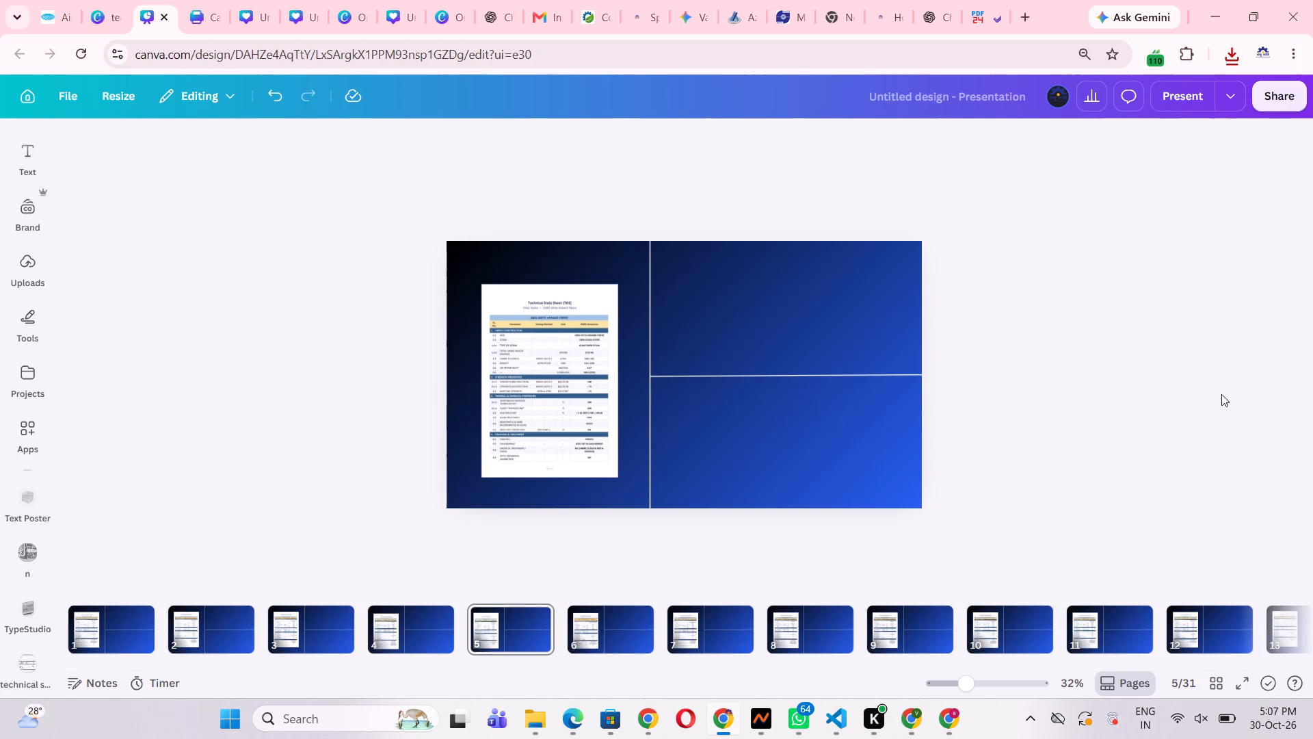
pyautogui.hscroll(-12, 1221, 394)
pyautogui.hscroll(-2, 1056, 642)
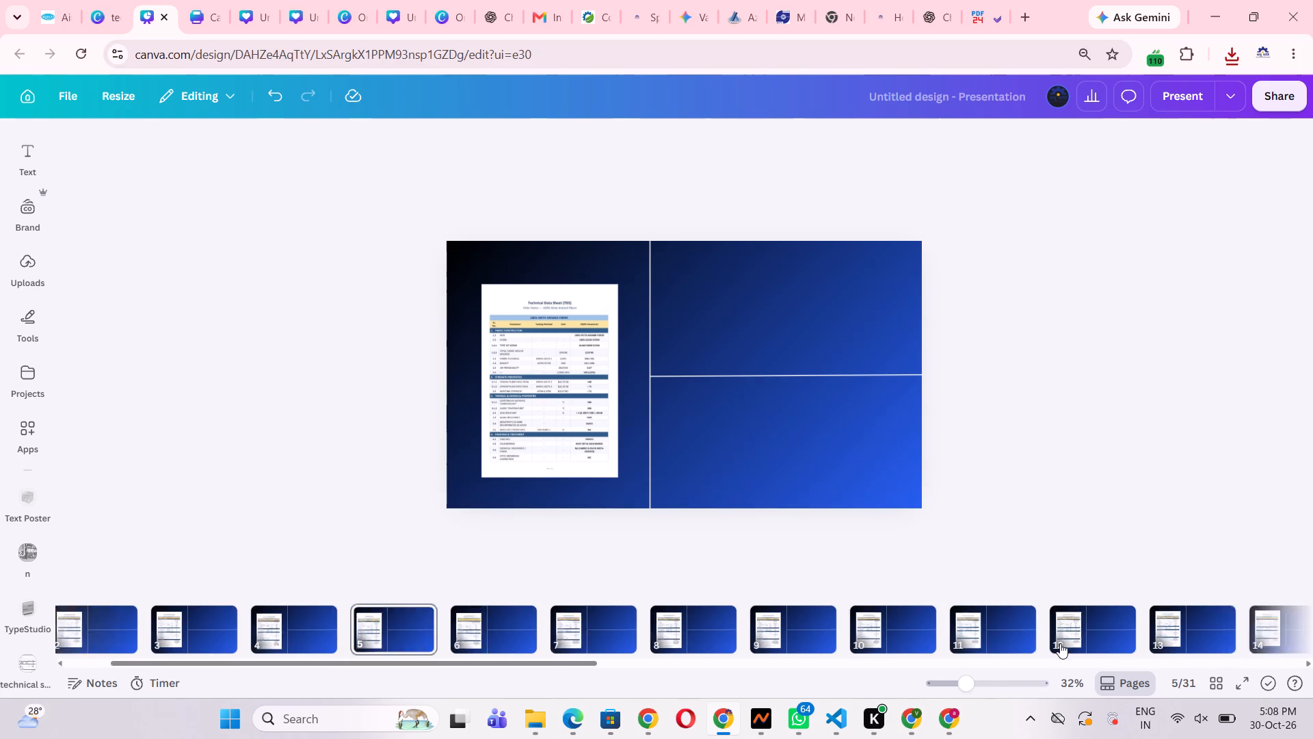
pyautogui.hscroll(-2, 1060, 643)
pyautogui.hscroll(-4, 871, 656)
pyautogui.hscroll(-4, 989, 534)
pyautogui.hscroll(-2, 1150, 477)
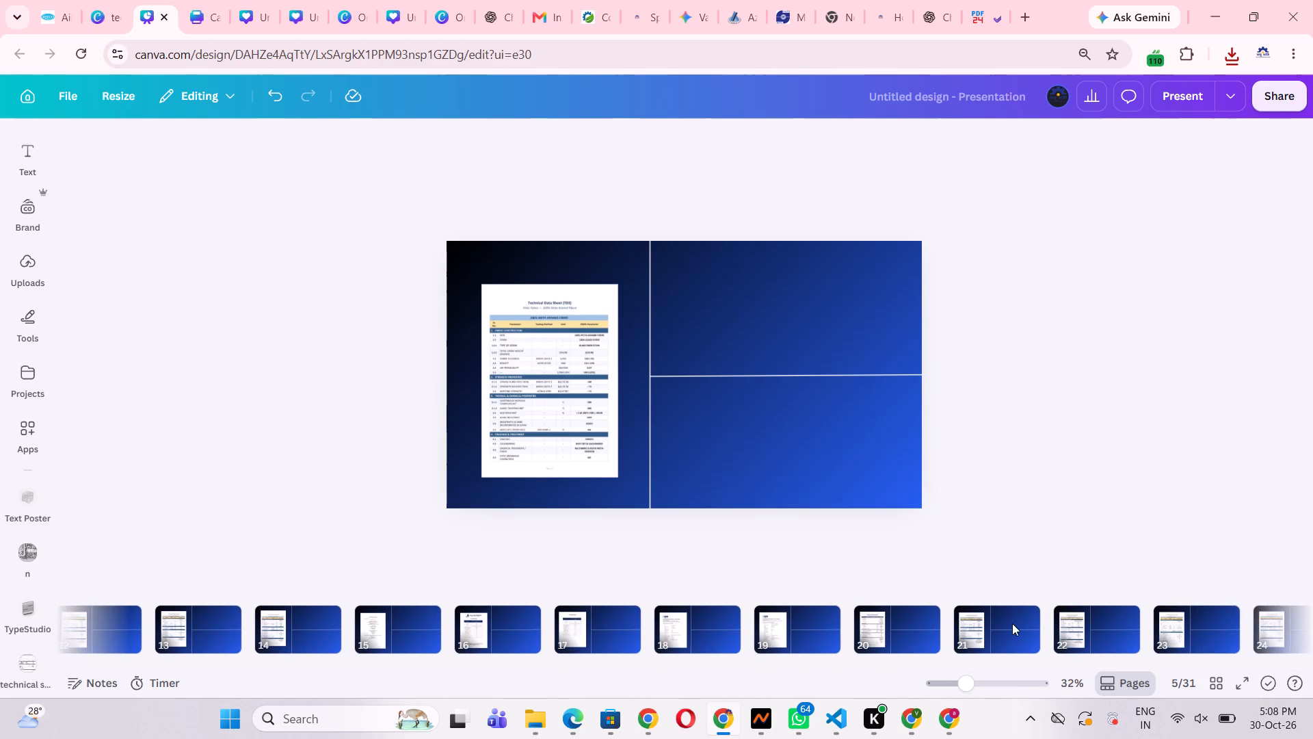
pyautogui.hscroll(-2, 1032, 549)
pyautogui.hscroll(-9, 875, 738)
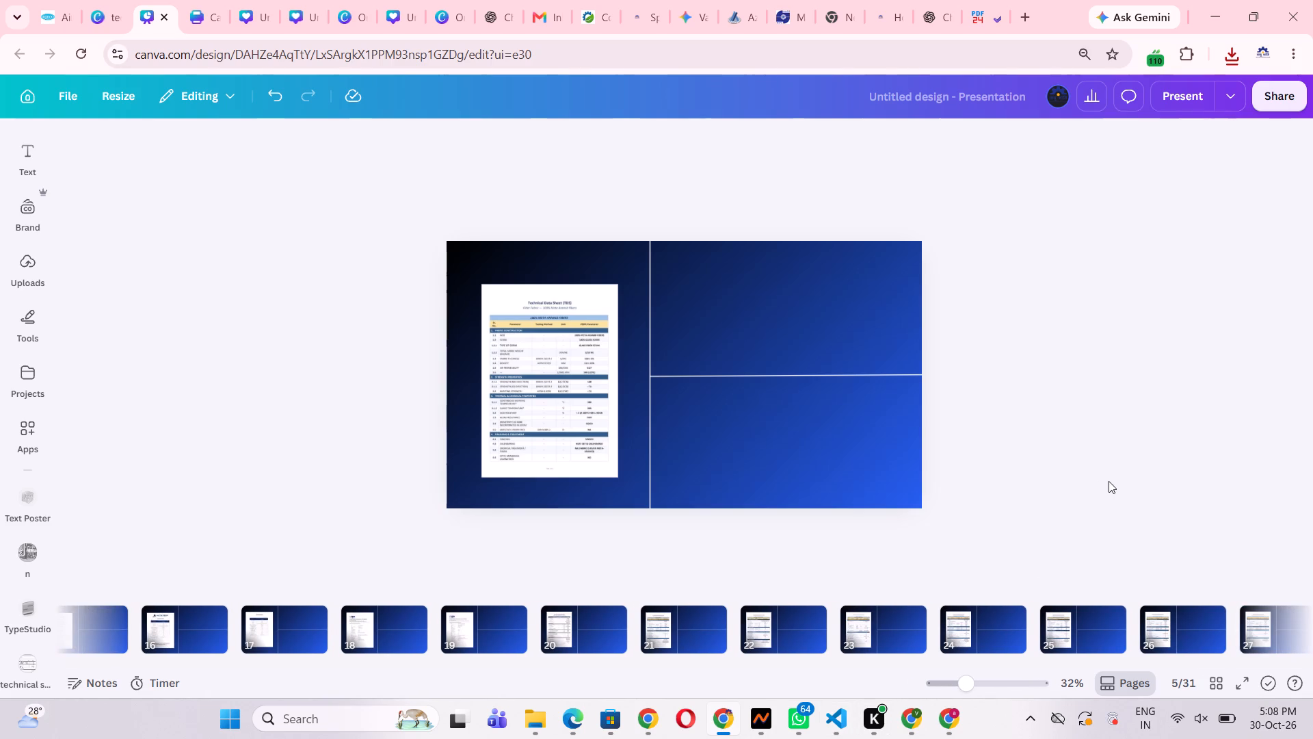
pyautogui.hscroll(-3, 1109, 481)
pyautogui.moveTo(752, 662); pyautogui.dragTo(951, 652)
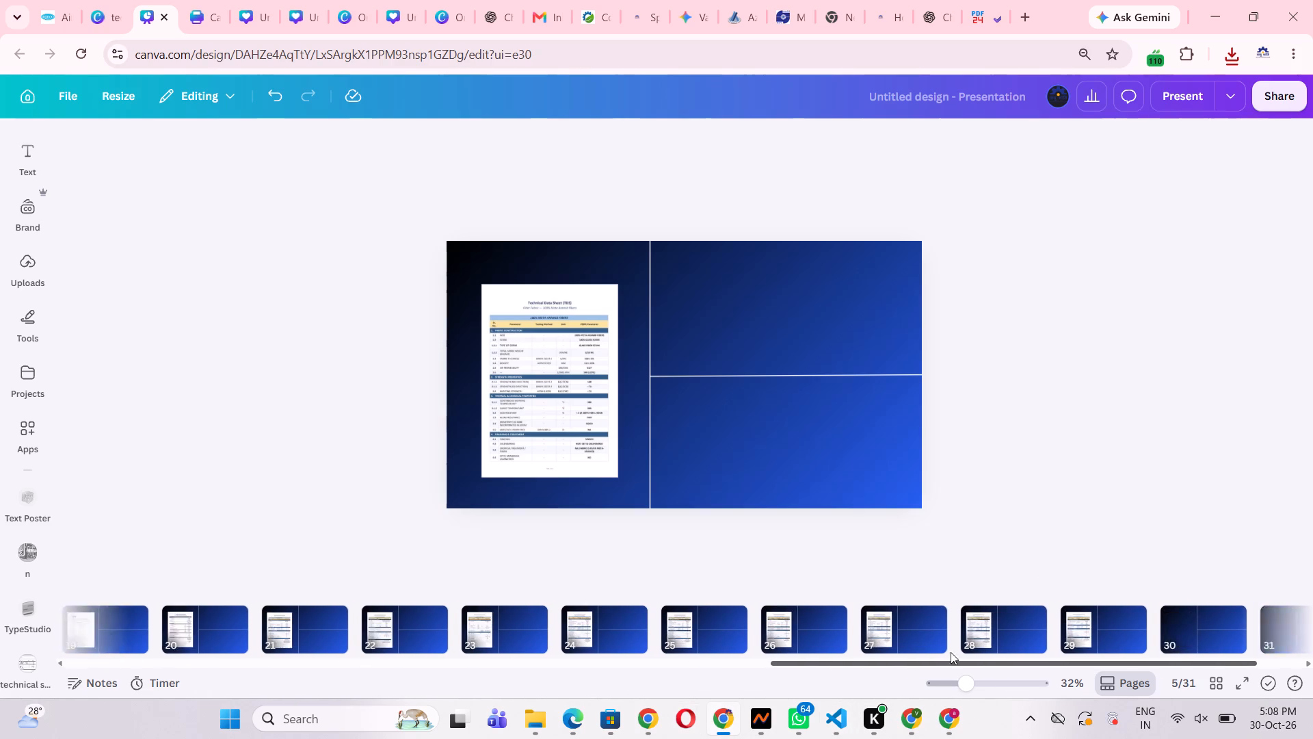
pyautogui.moveTo(951, 652); pyautogui.dragTo(1002, 657)
pyautogui.moveTo(1061, 665); pyautogui.dragTo(386, 667)
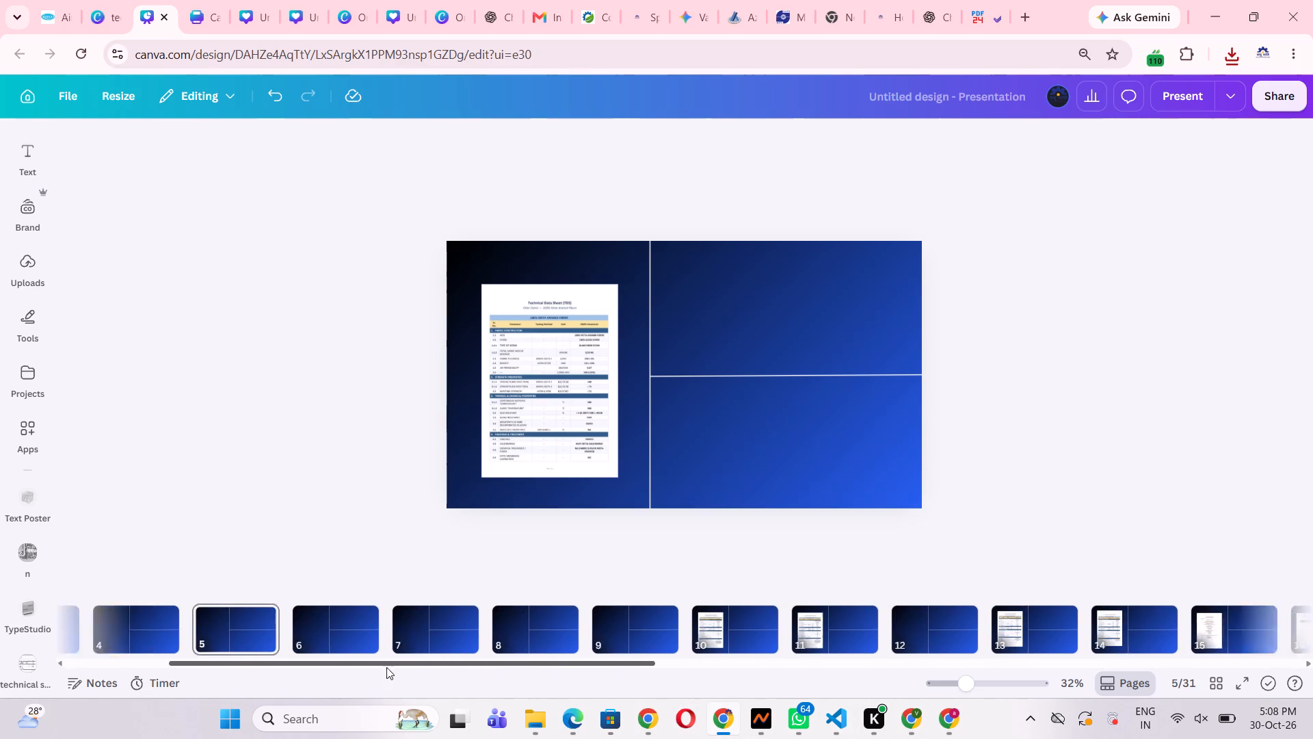
pyautogui.moveTo(386, 667); pyautogui.dragTo(336, 665)
pyautogui.click(239, 372)
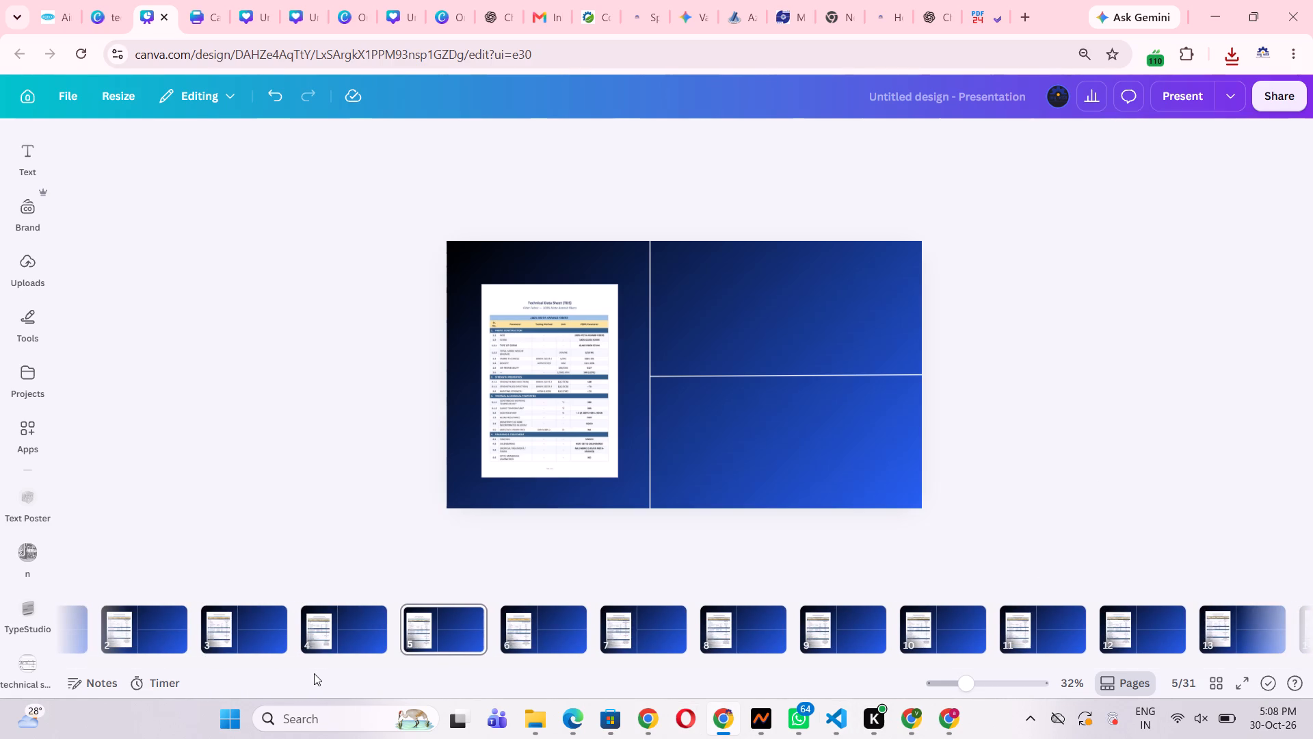
pyautogui.moveTo(319, 664); pyautogui.dragTo(281, 662)
pyautogui.click(199, 330)
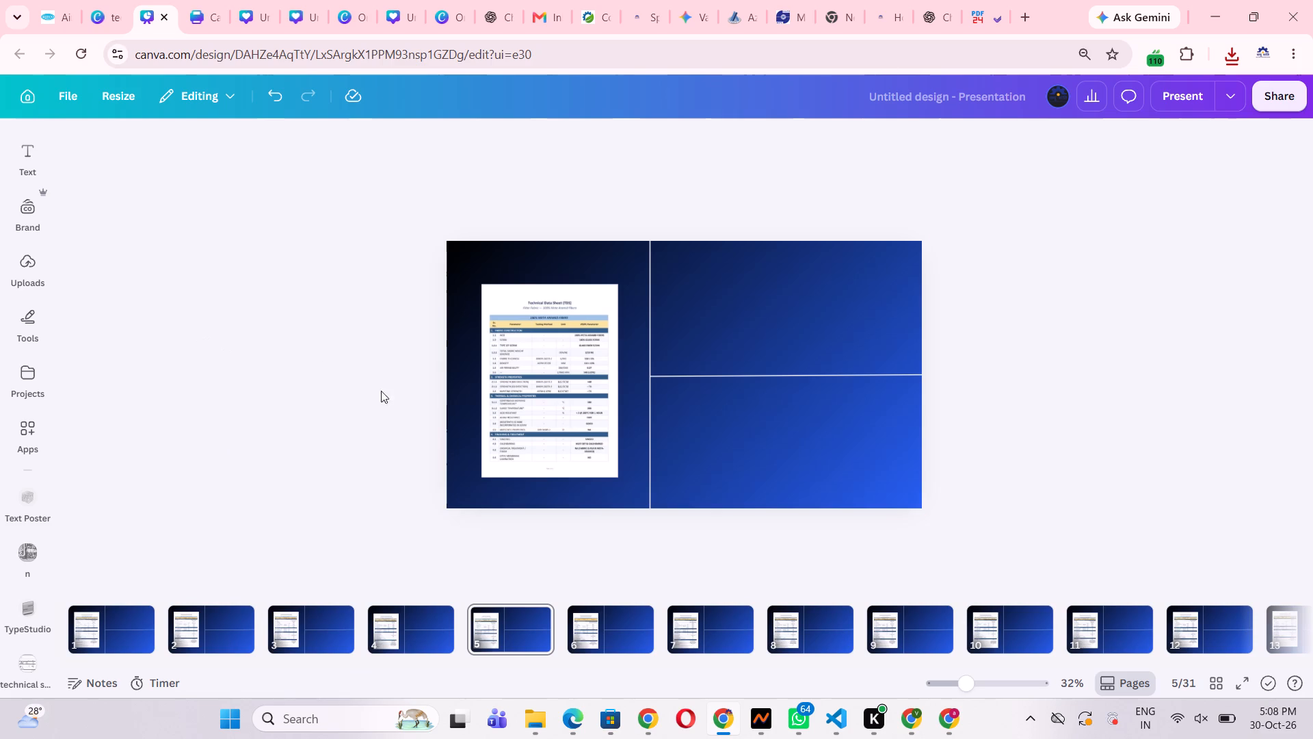
pyautogui.click(839, 408)
pyautogui.click(1076, 404)
pyautogui.click(814, 467)
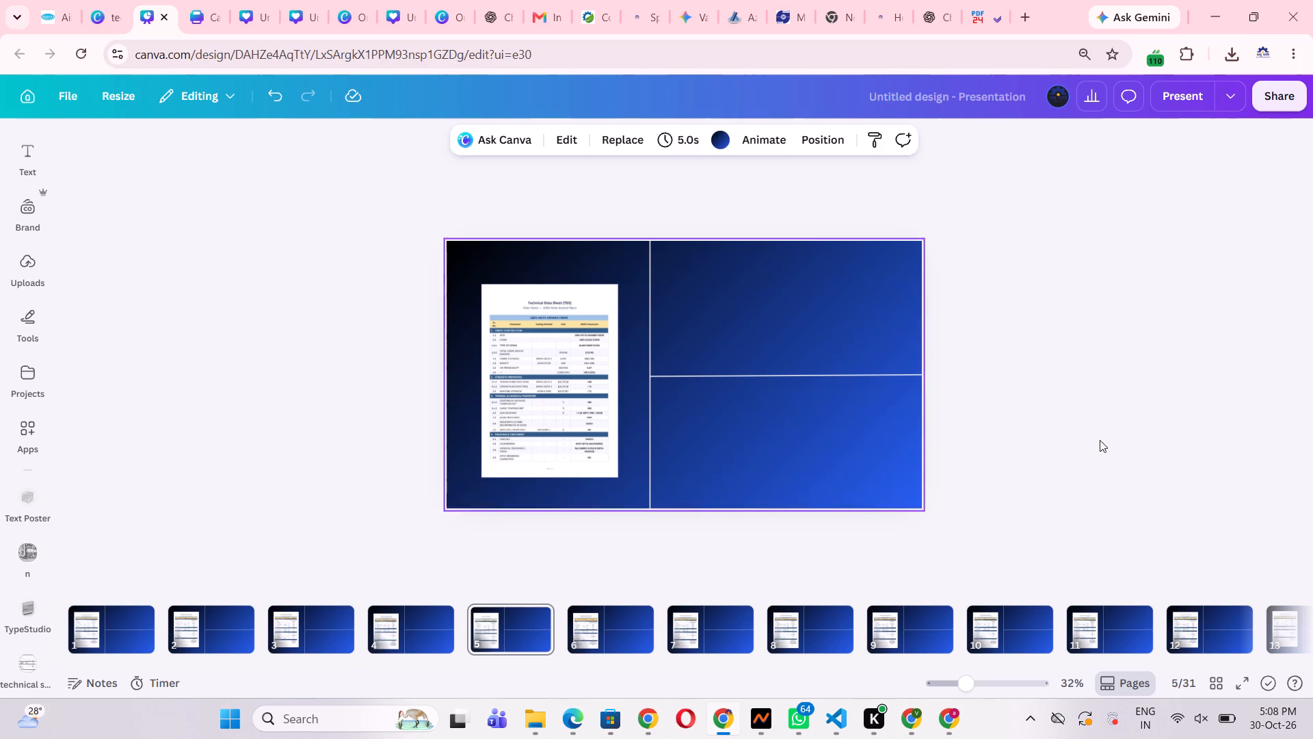
pyautogui.click(1100, 440)
pyautogui.moveTo(286, 662); pyautogui.dragTo(437, 663)
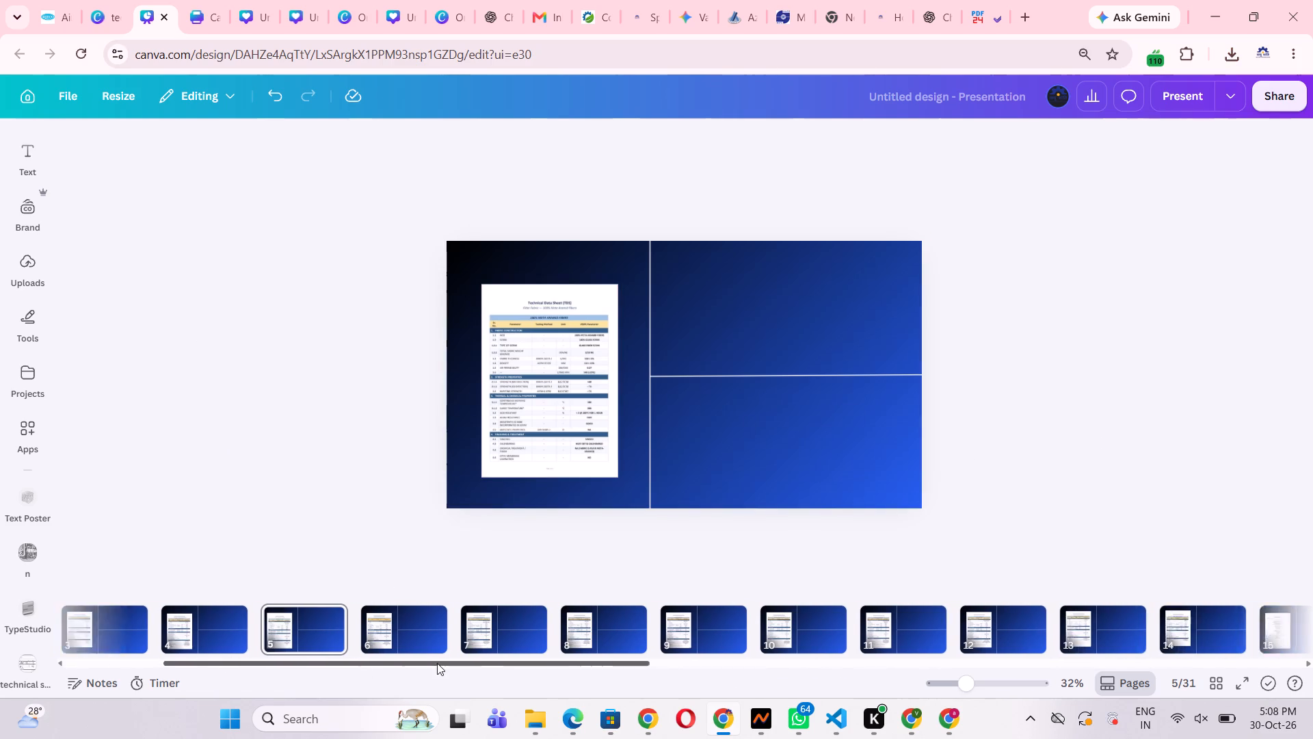
pyautogui.moveTo(437, 663); pyautogui.dragTo(1106, 673)
pyautogui.moveTo(1096, 664); pyautogui.dragTo(505, 678)
pyautogui.click(1294, 466)
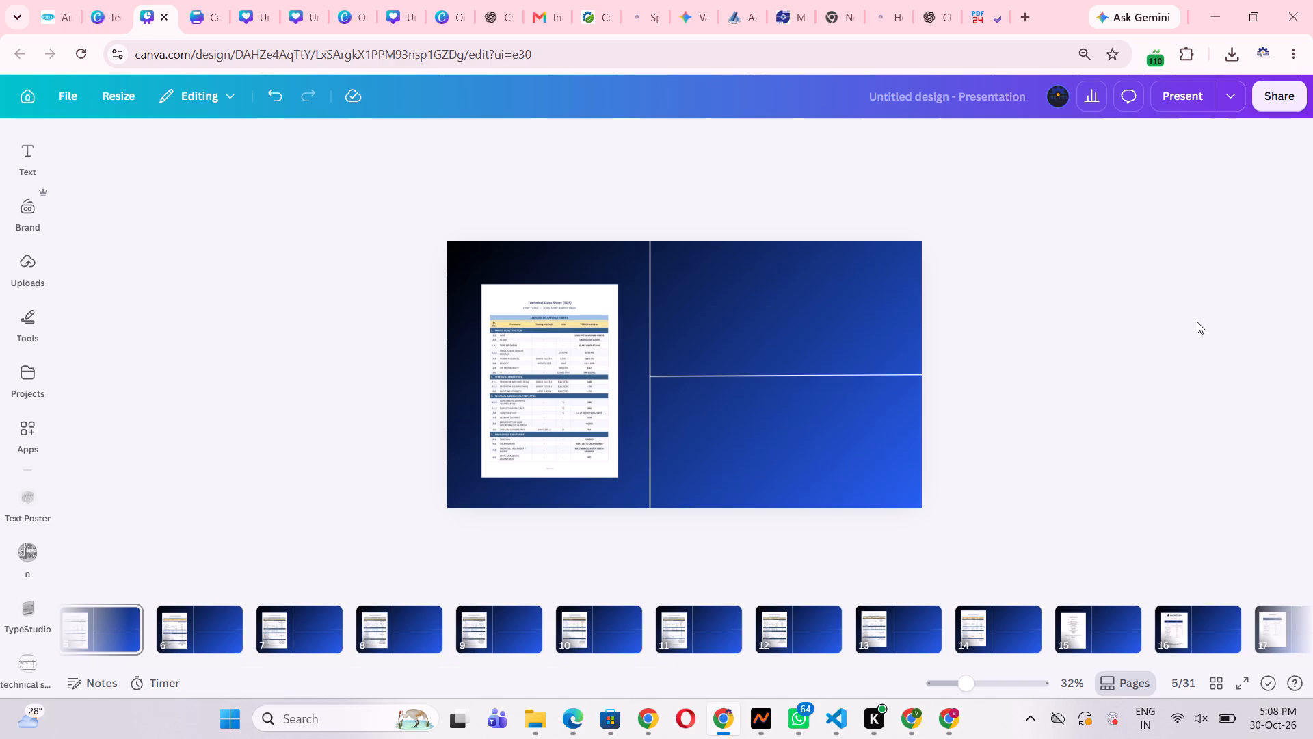
pyautogui.click(1029, 545)
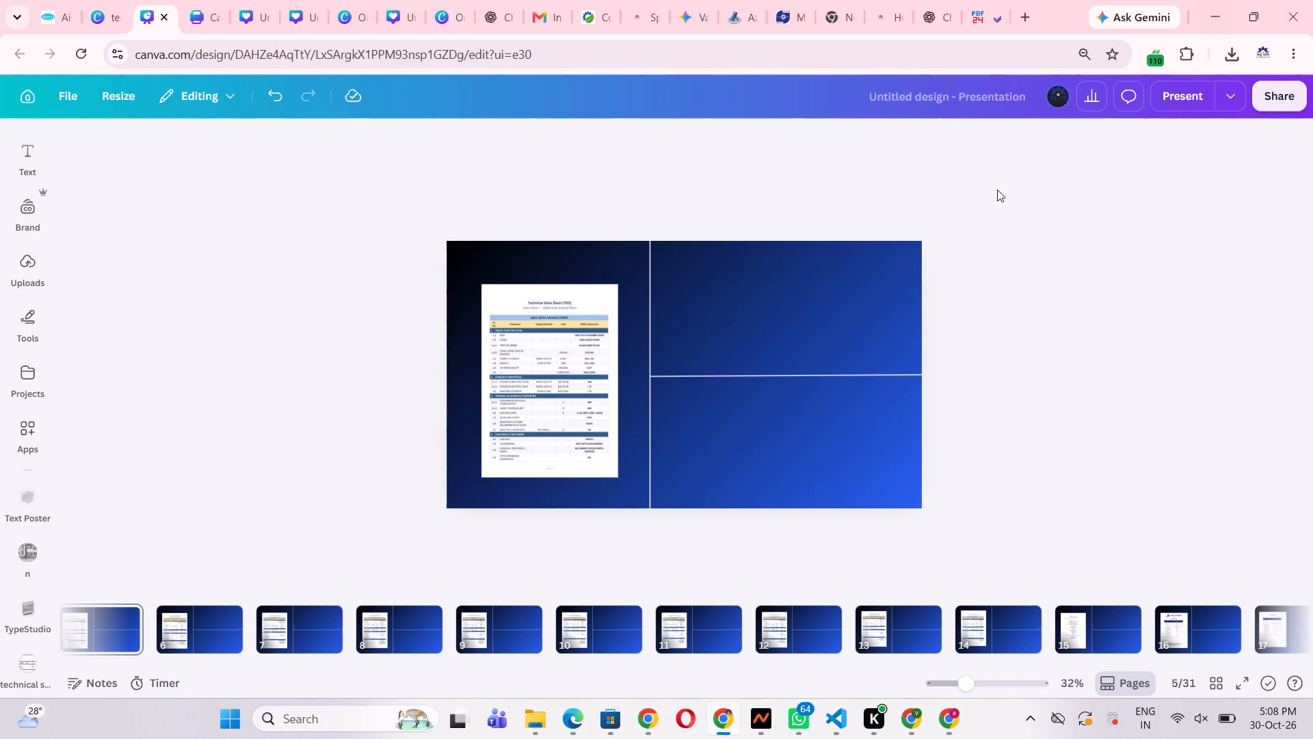